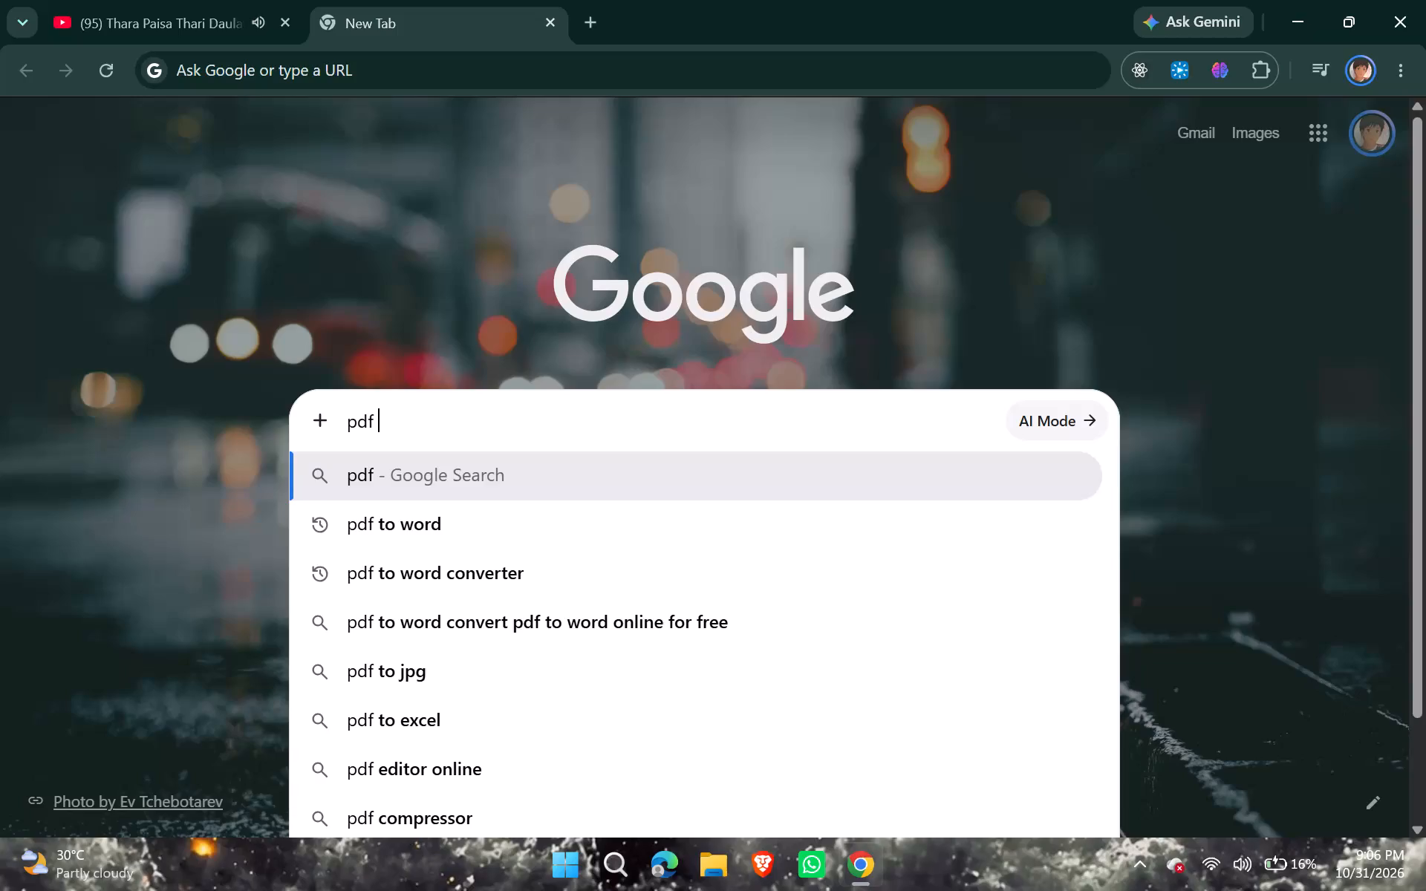
Search the web for "pdf to word converter" and open iLovePDF's PDF to Word converter.
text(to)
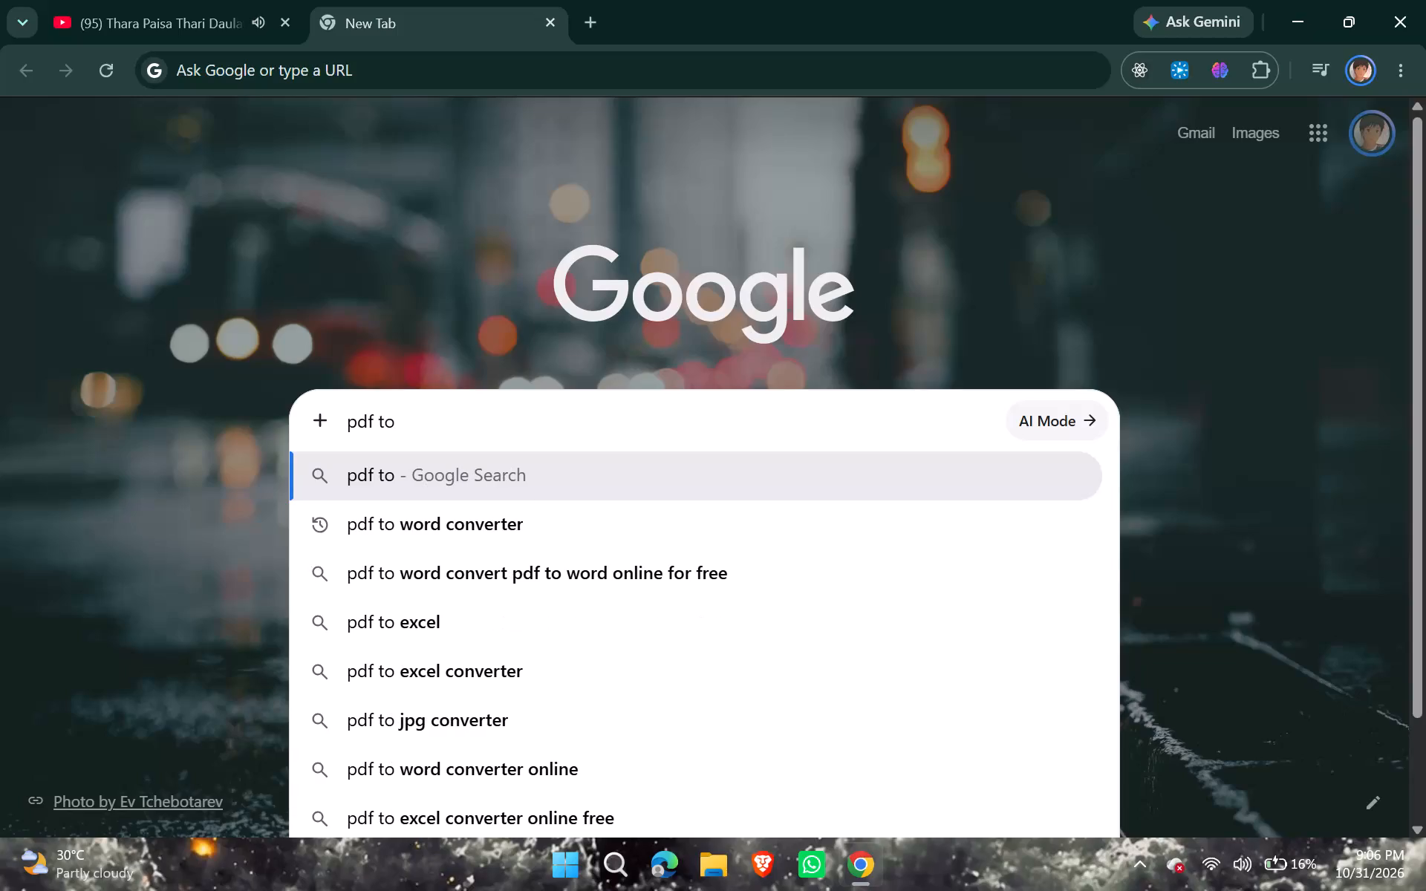
click(727, 520)
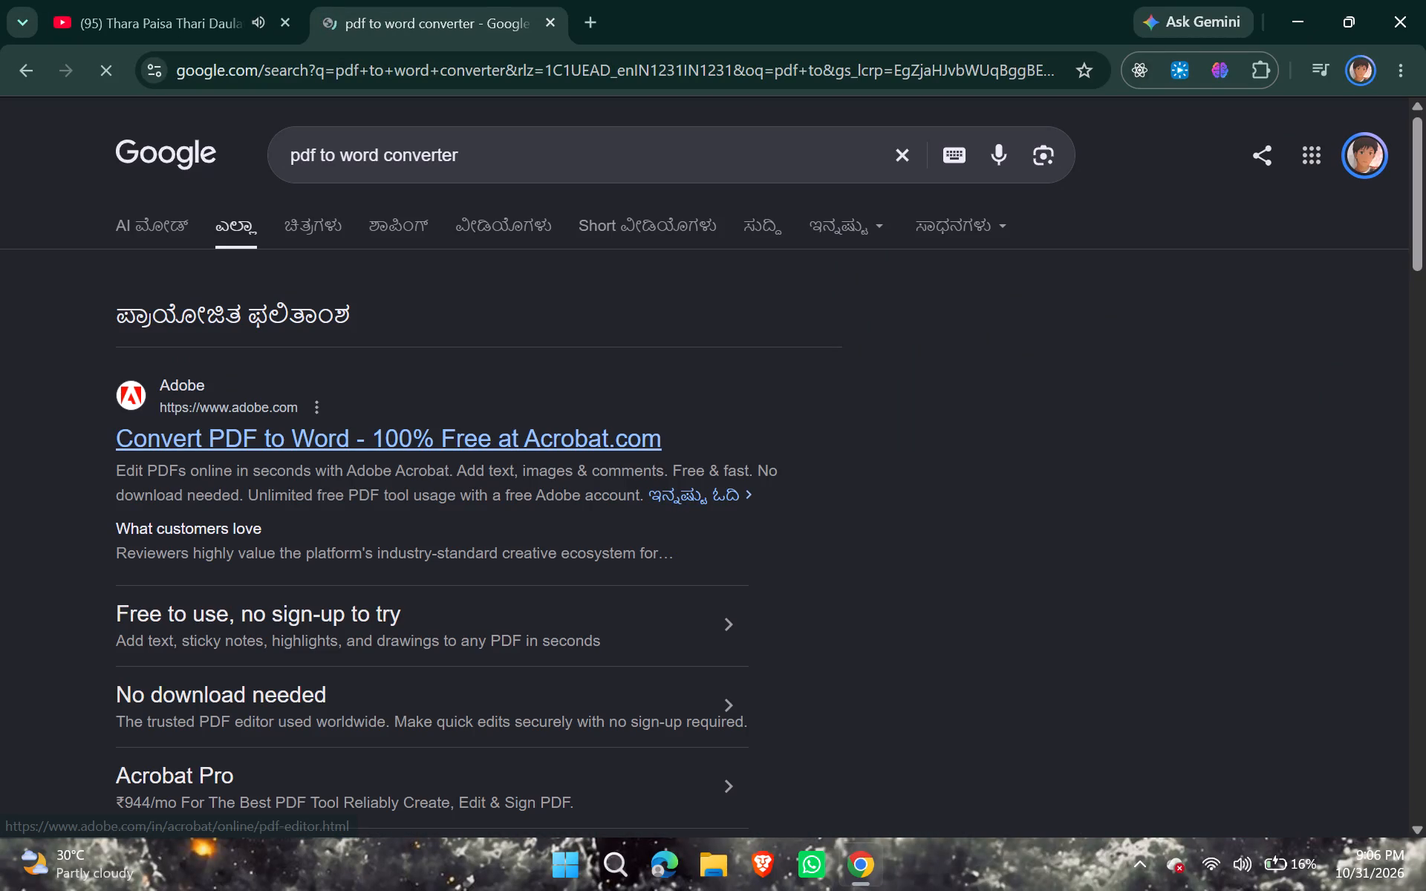
scroll(495, 443, down, 4)
scroll(495, 443, up, 1)
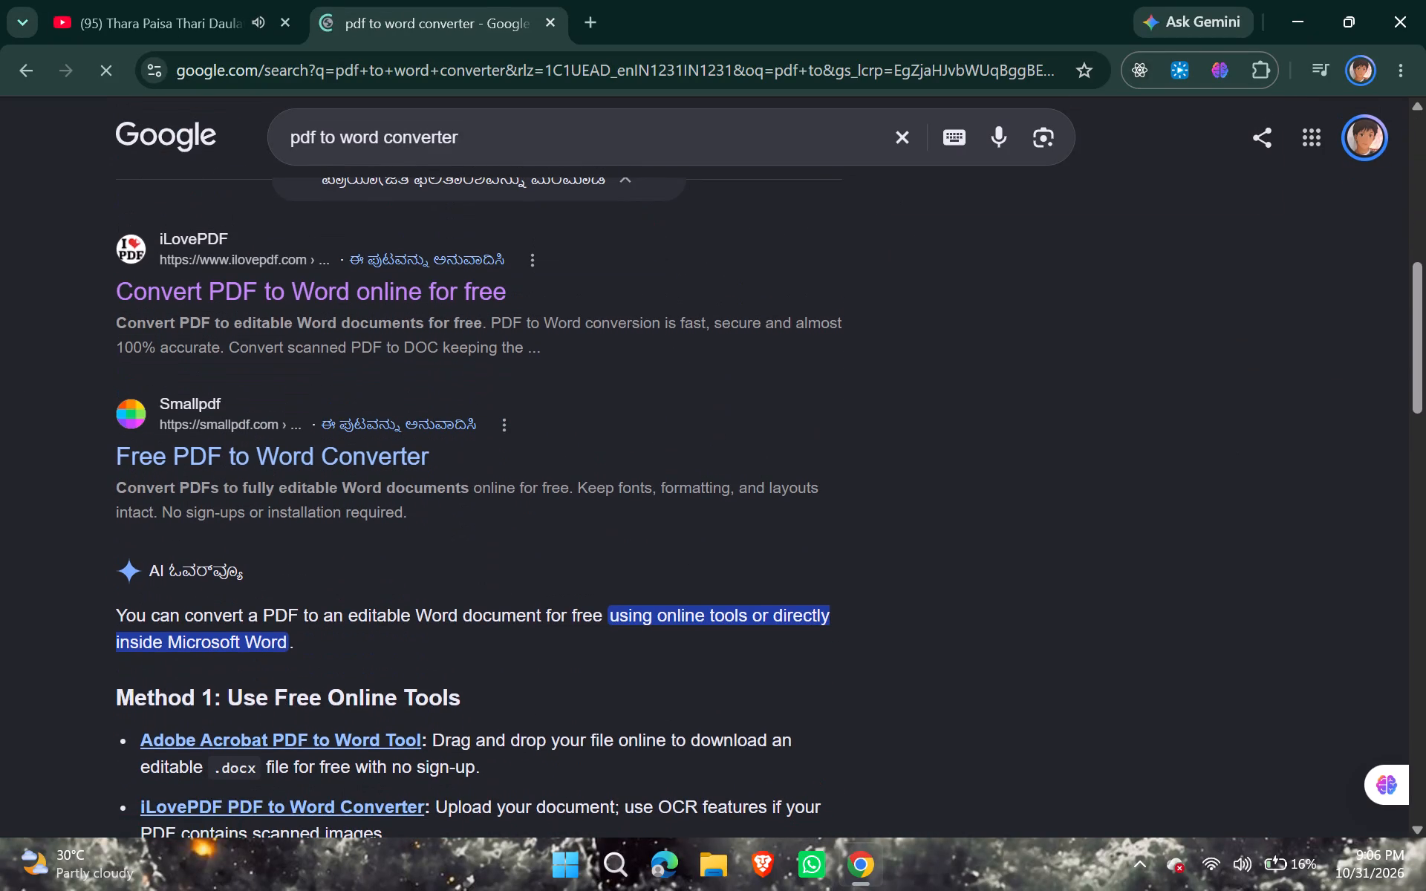
click(406, 290)
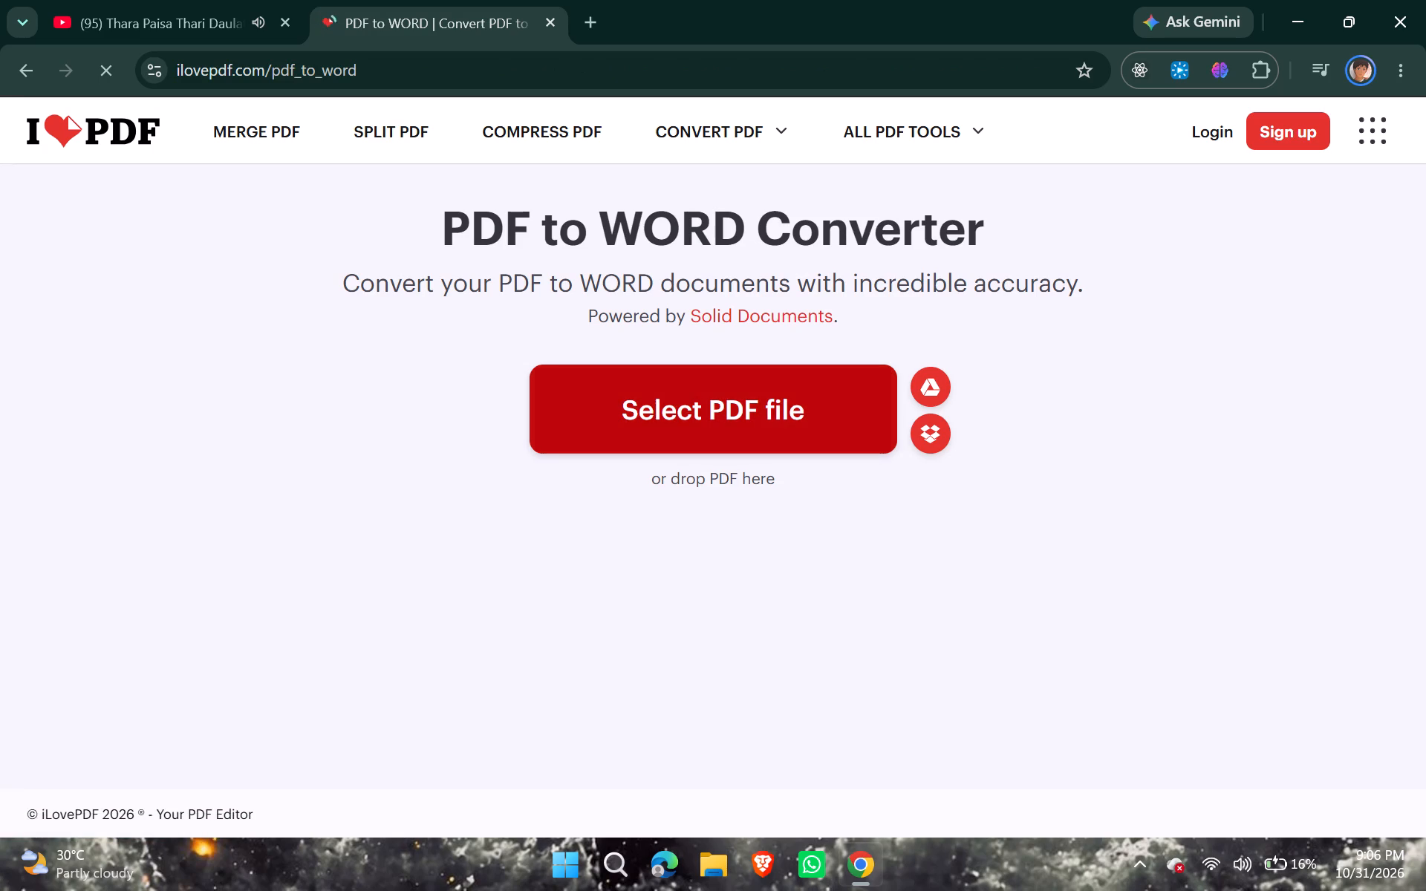
Load VAMSHI RESUME.pdf from the Desktop folder into the converter and convert it to Word.
click(667, 396)
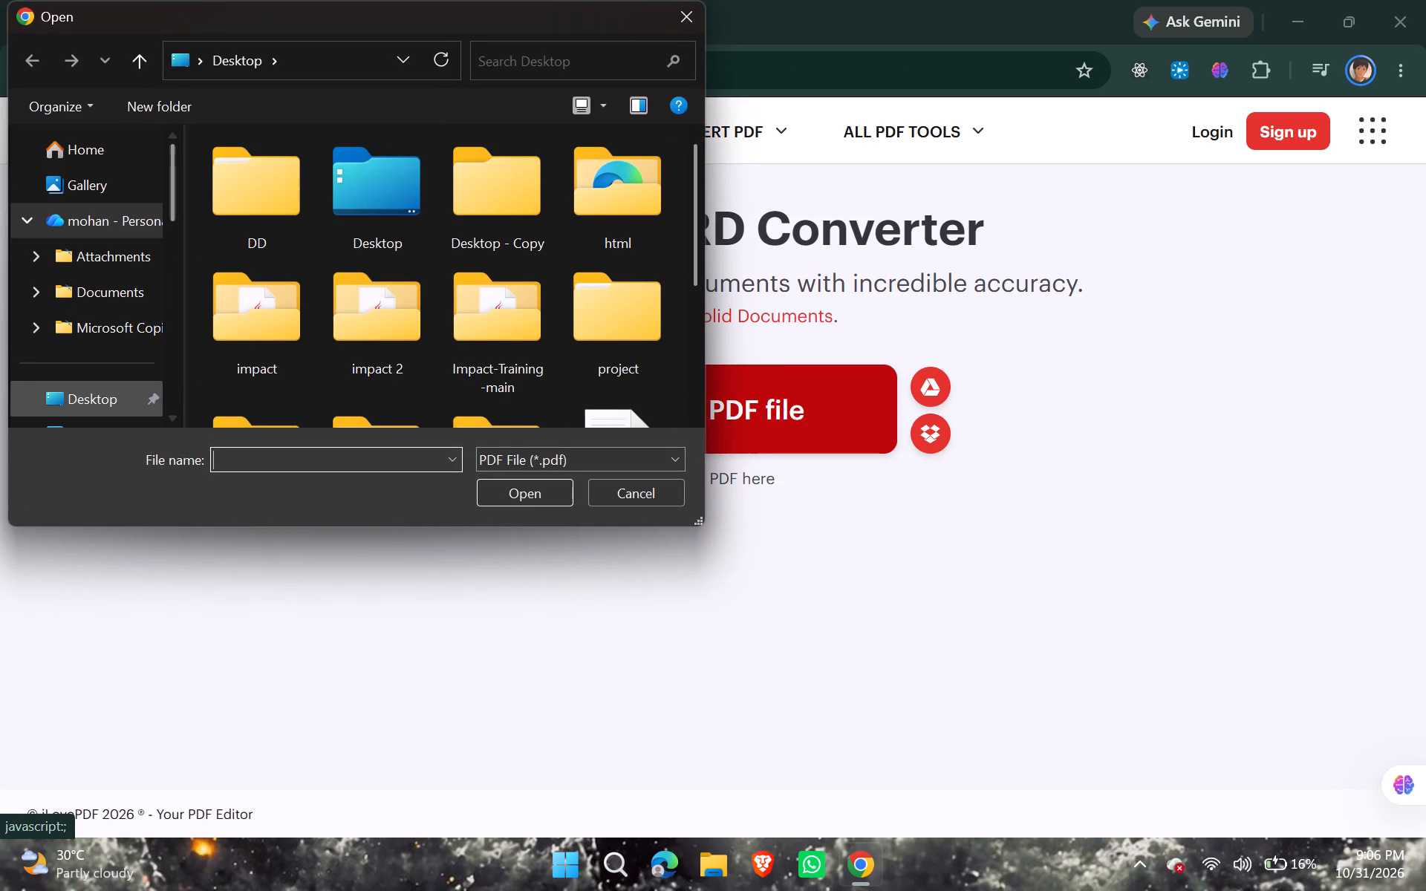
click(127, 391)
scroll(442, 341, down, 2)
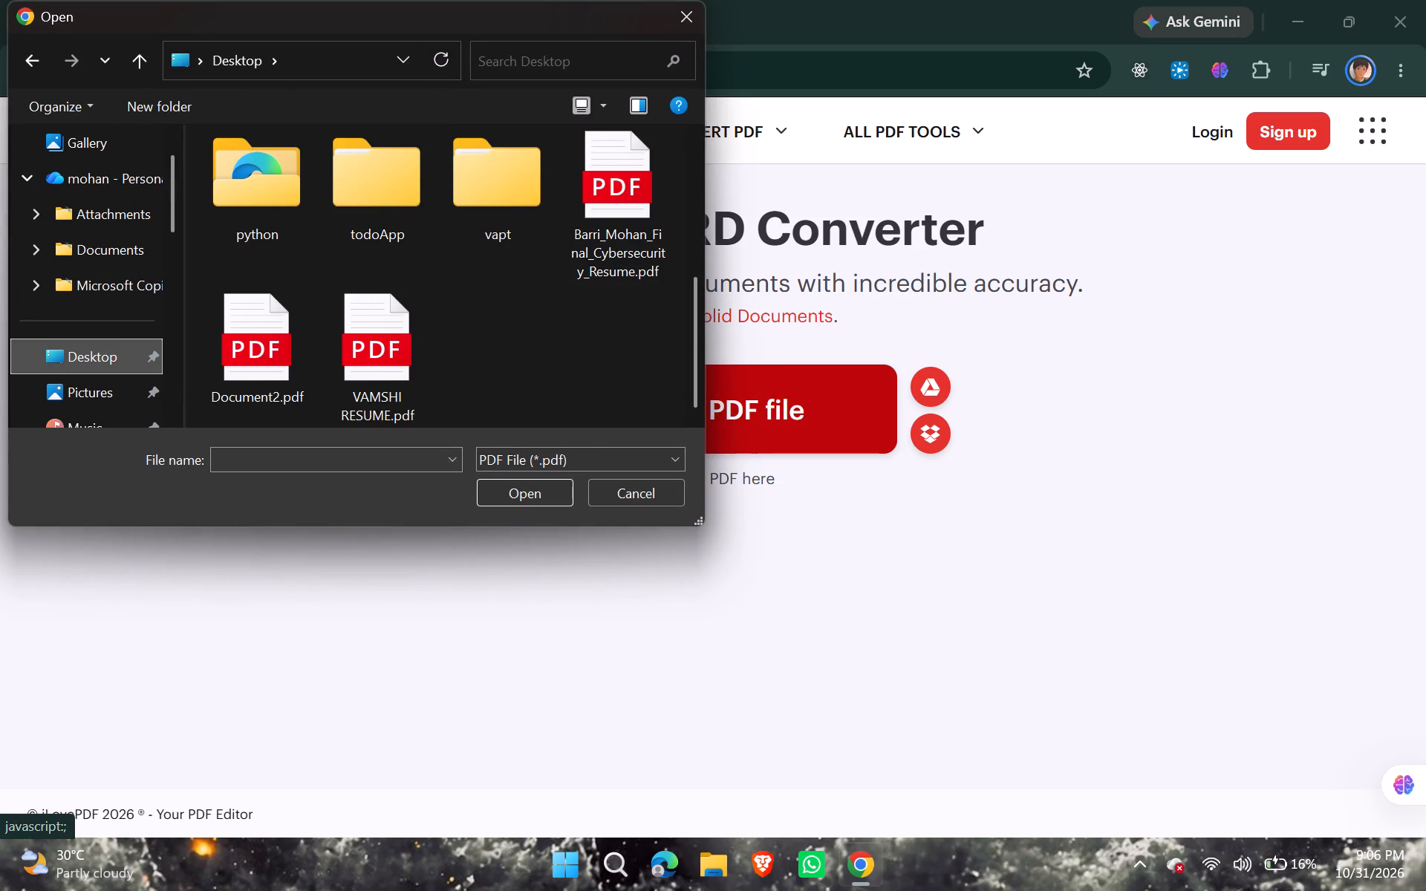
click(394, 369)
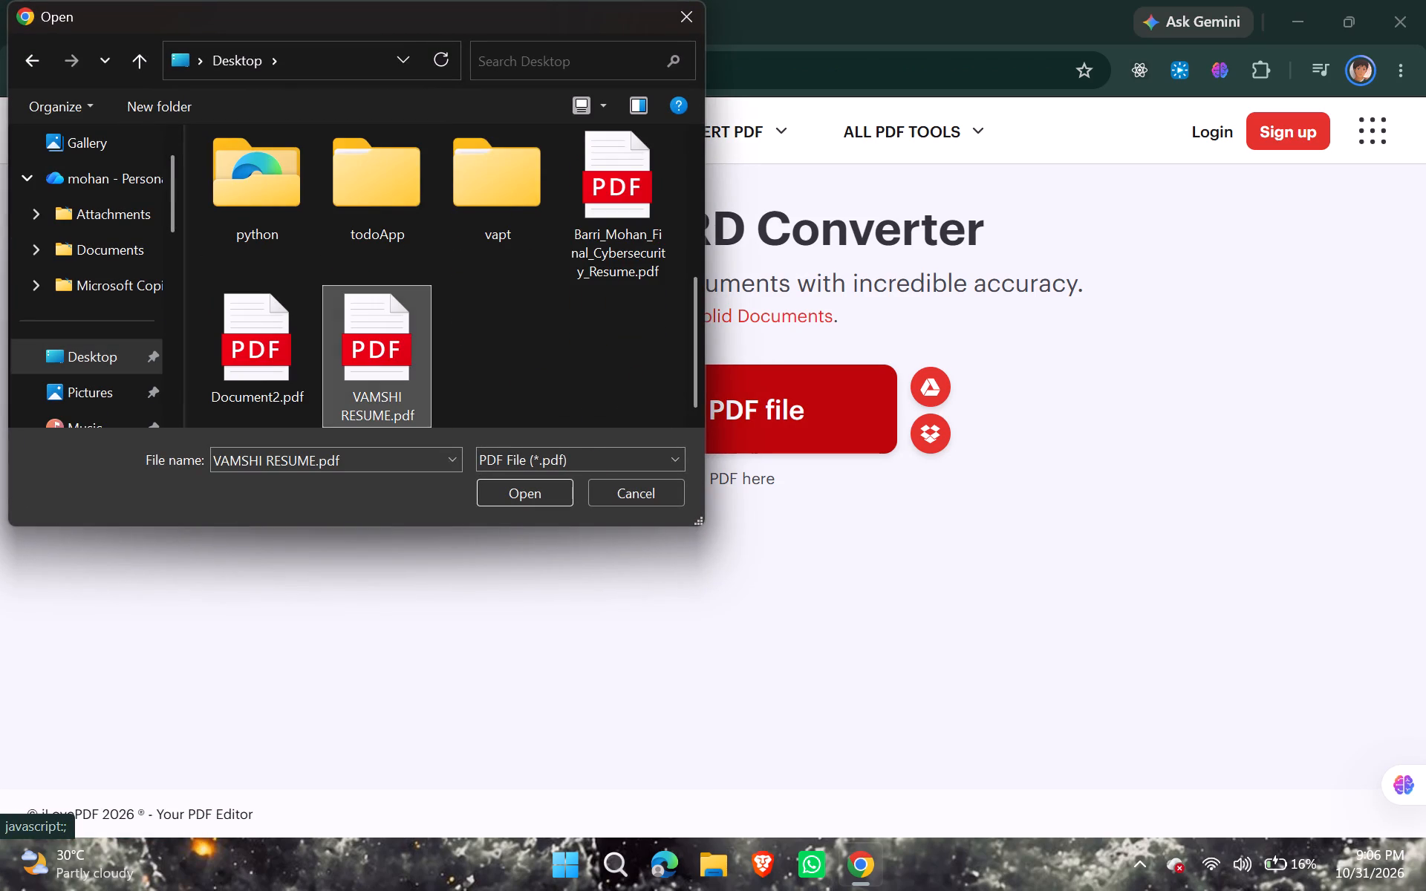
click(531, 495)
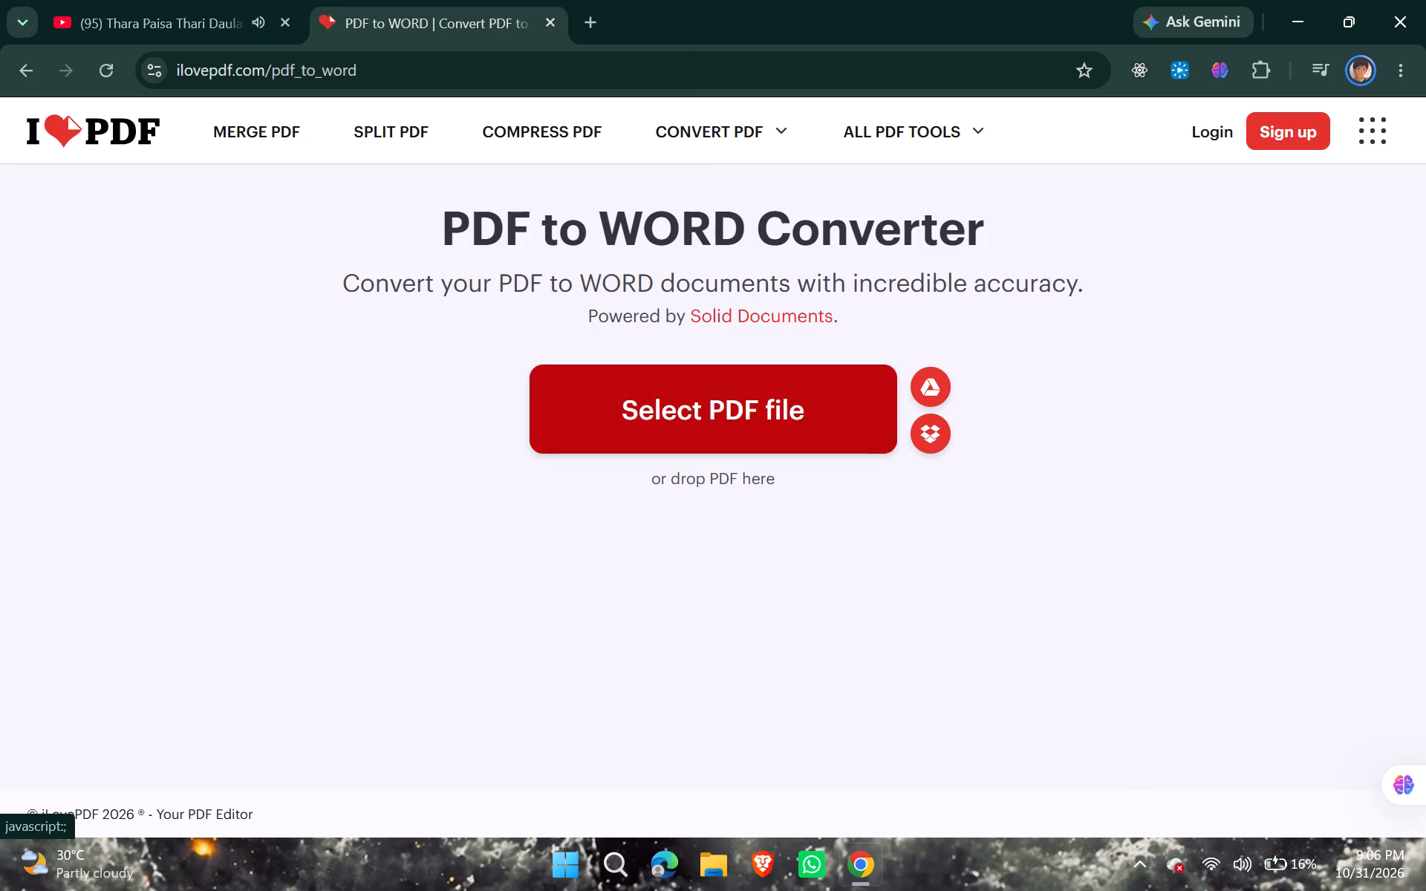
click(1176, 781)
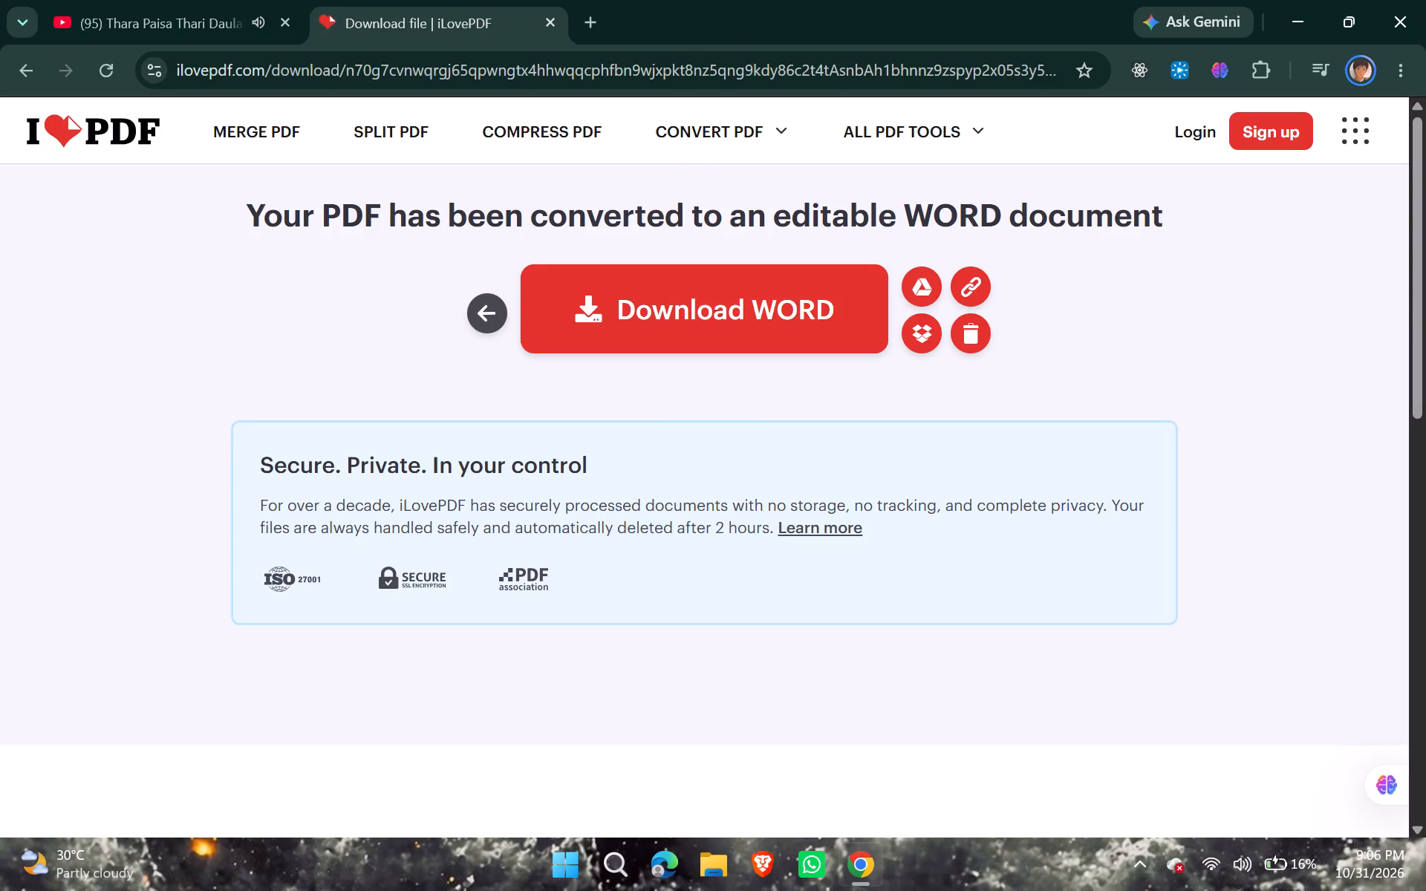
Download the converted Word file and open VAMSHI RESUME.docx from the Downloads folder in WPS Office.
click(749, 333)
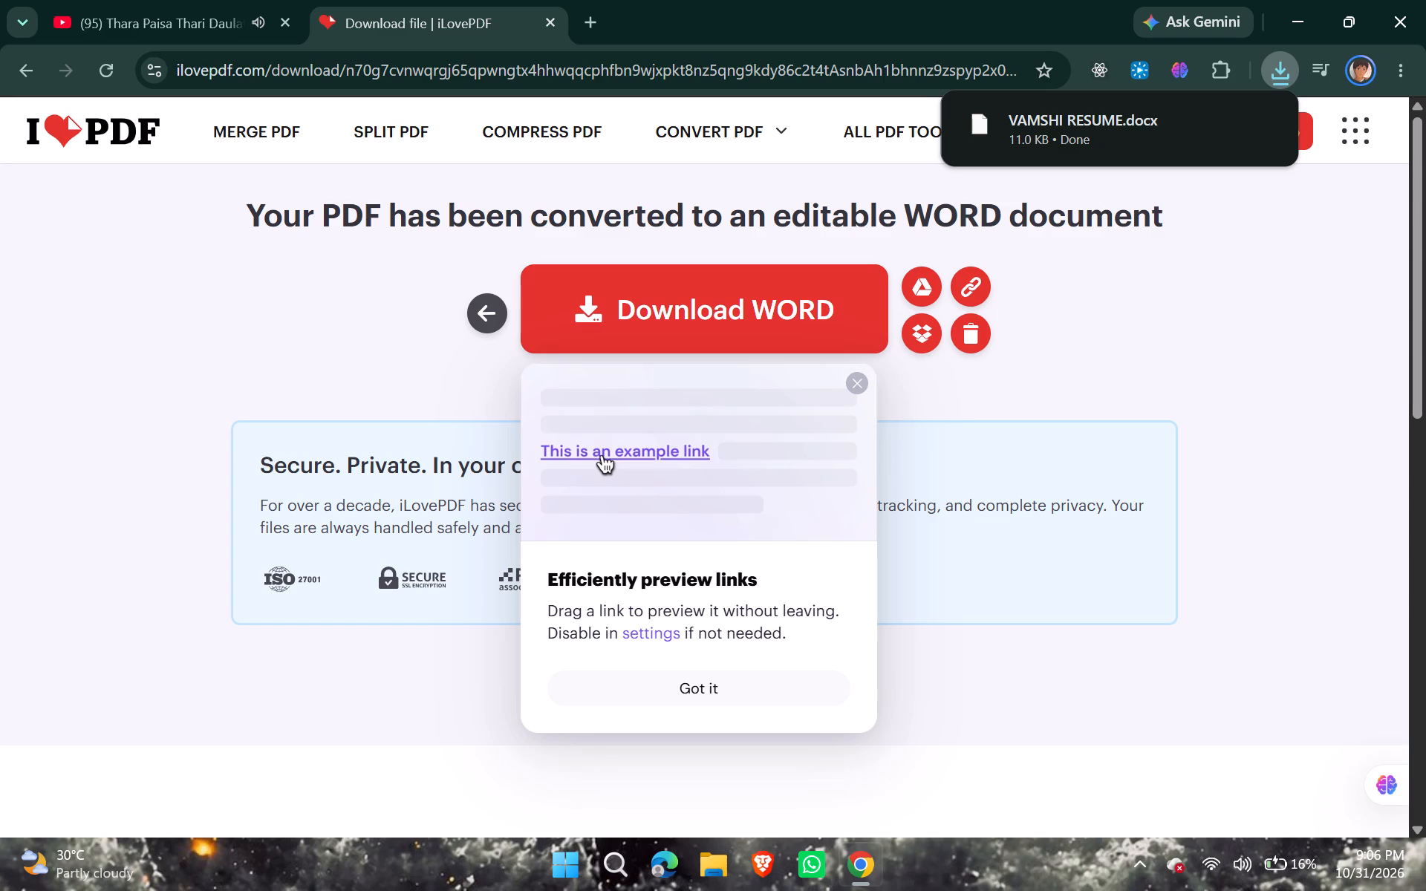
click(1215, 125)
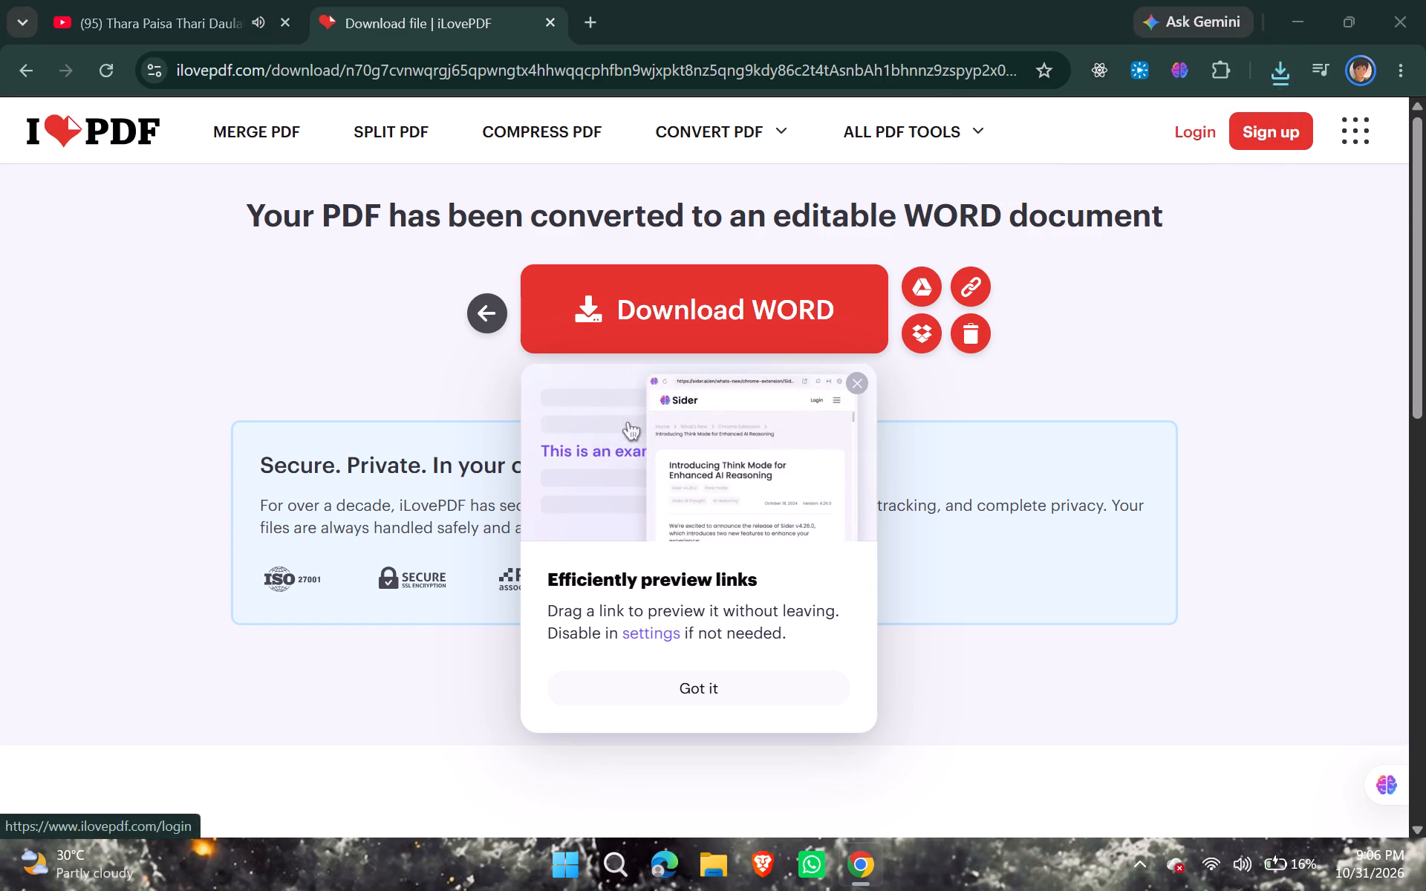
right_click(790, 228)
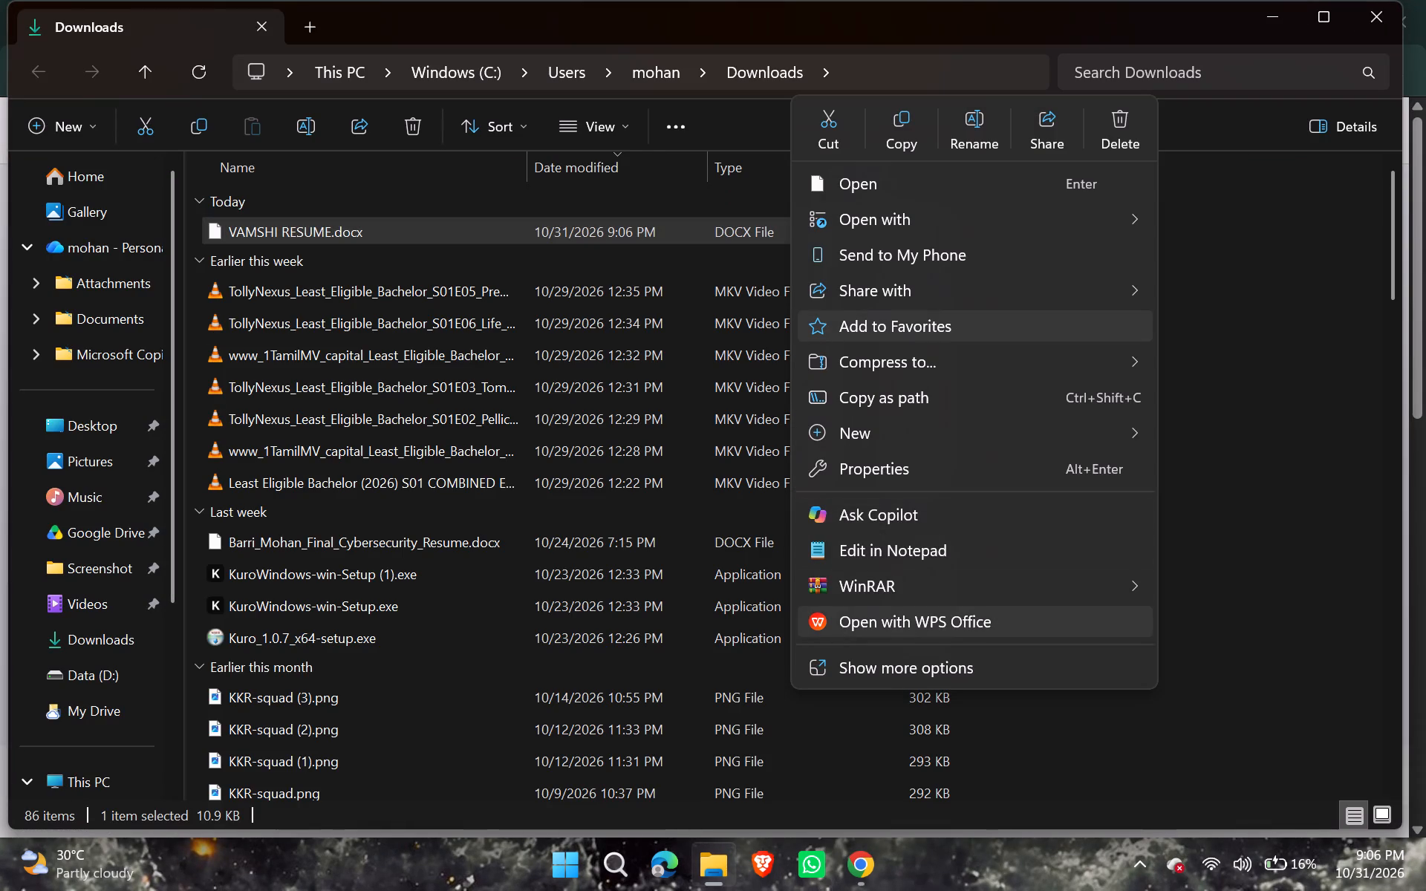
click(858, 624)
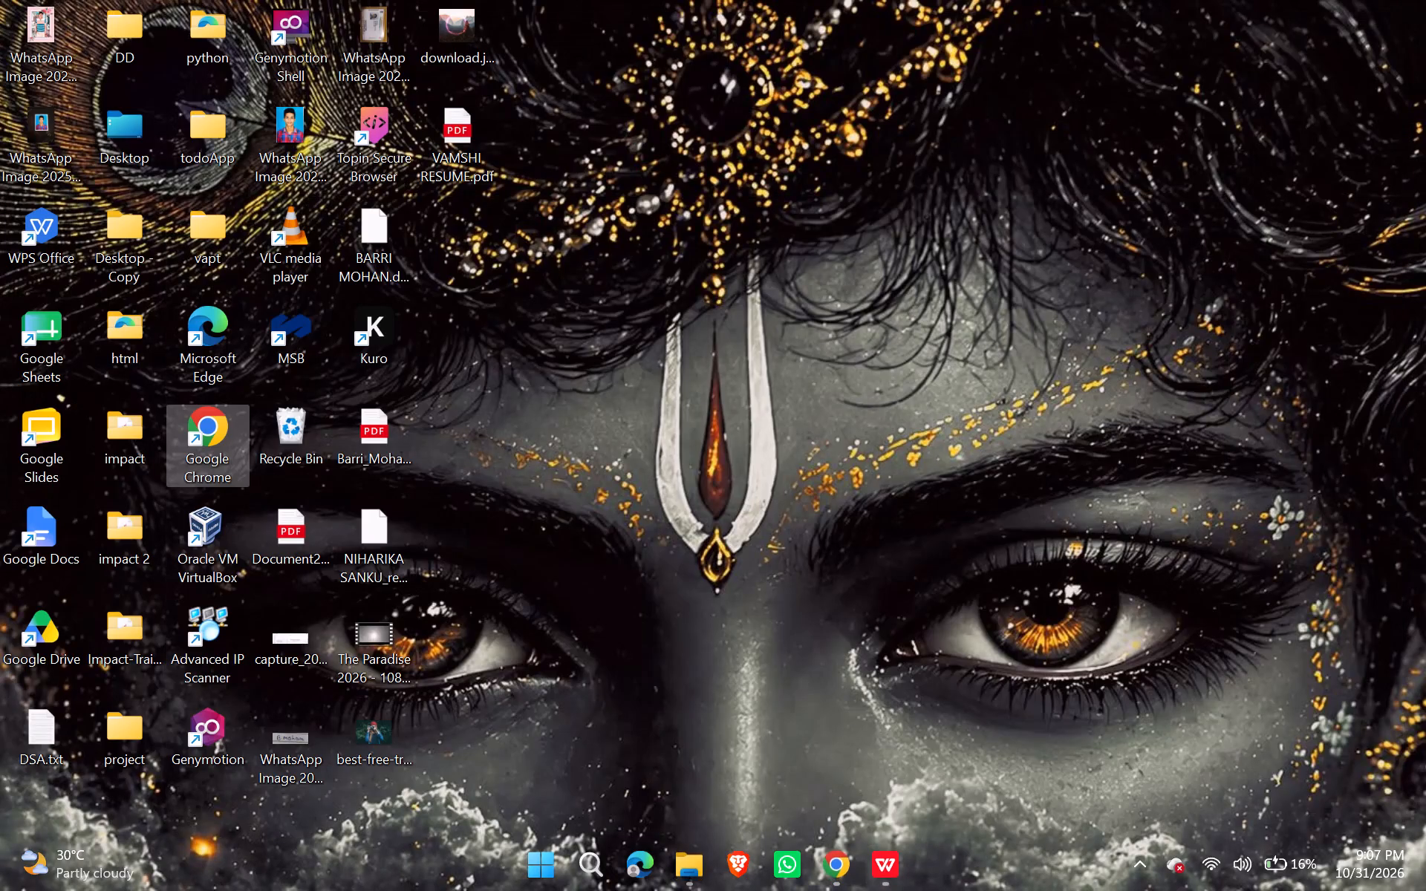
Open the reference resume document stored on the desktop, just below the PDF resume, in WPS Office.
right_click(376, 563)
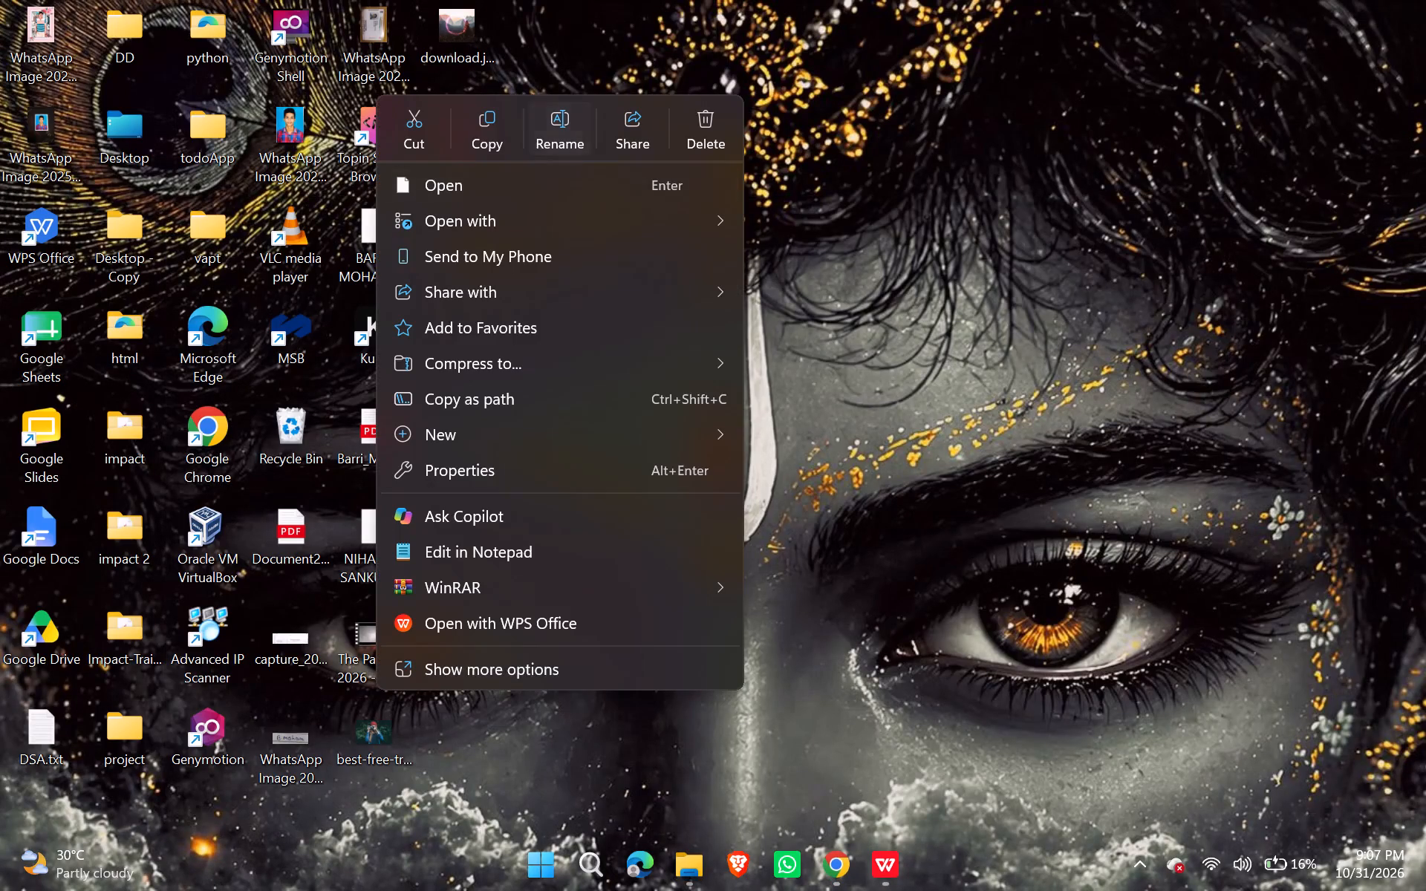
click(484, 621)
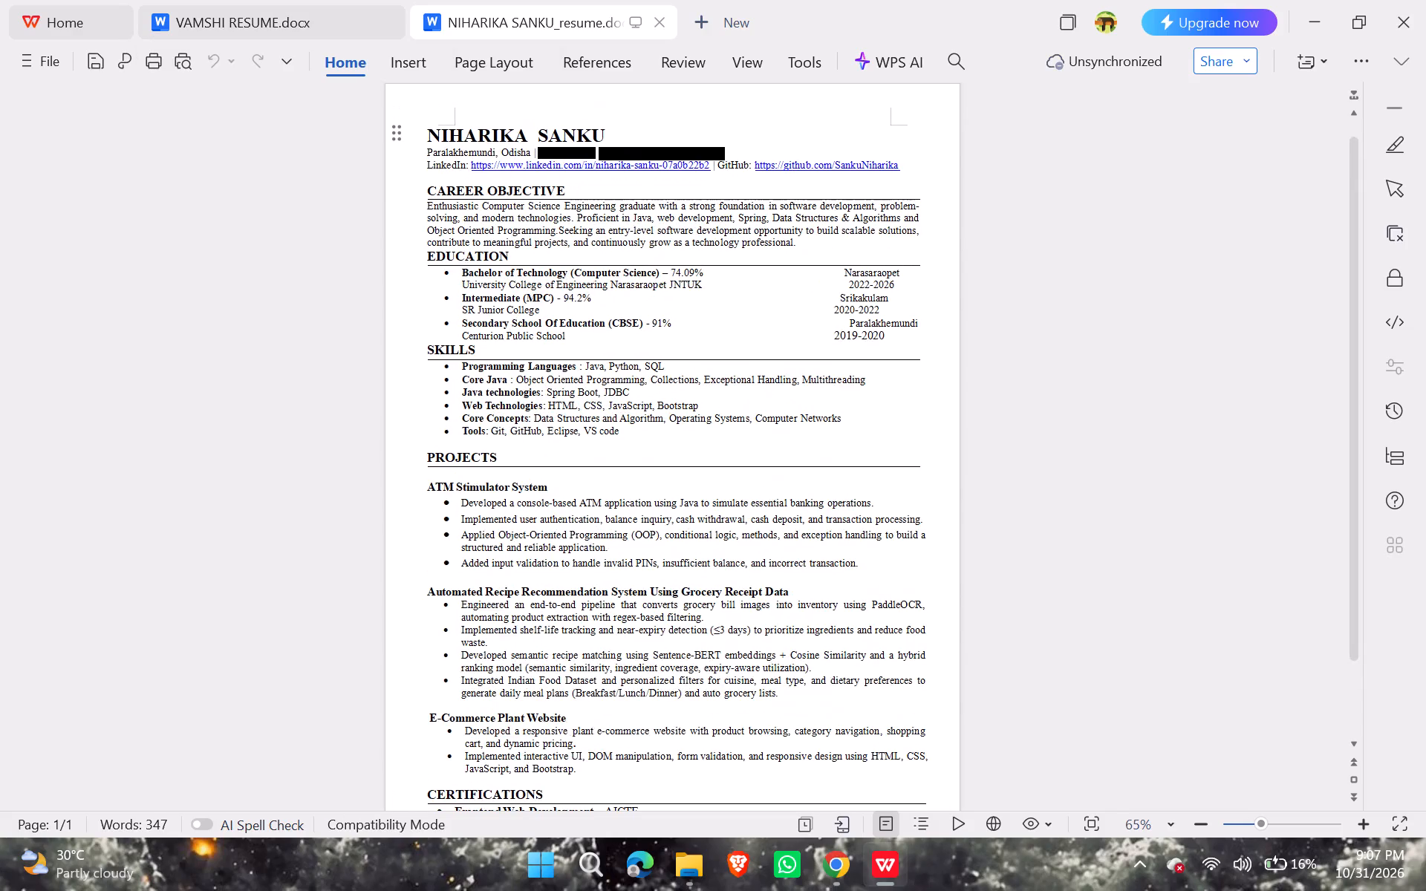
Compare the two open resumes and copy the whole Career Objective paragraph from the reference resume.
scroll(605, 263, up, 1)
click(305, 19)
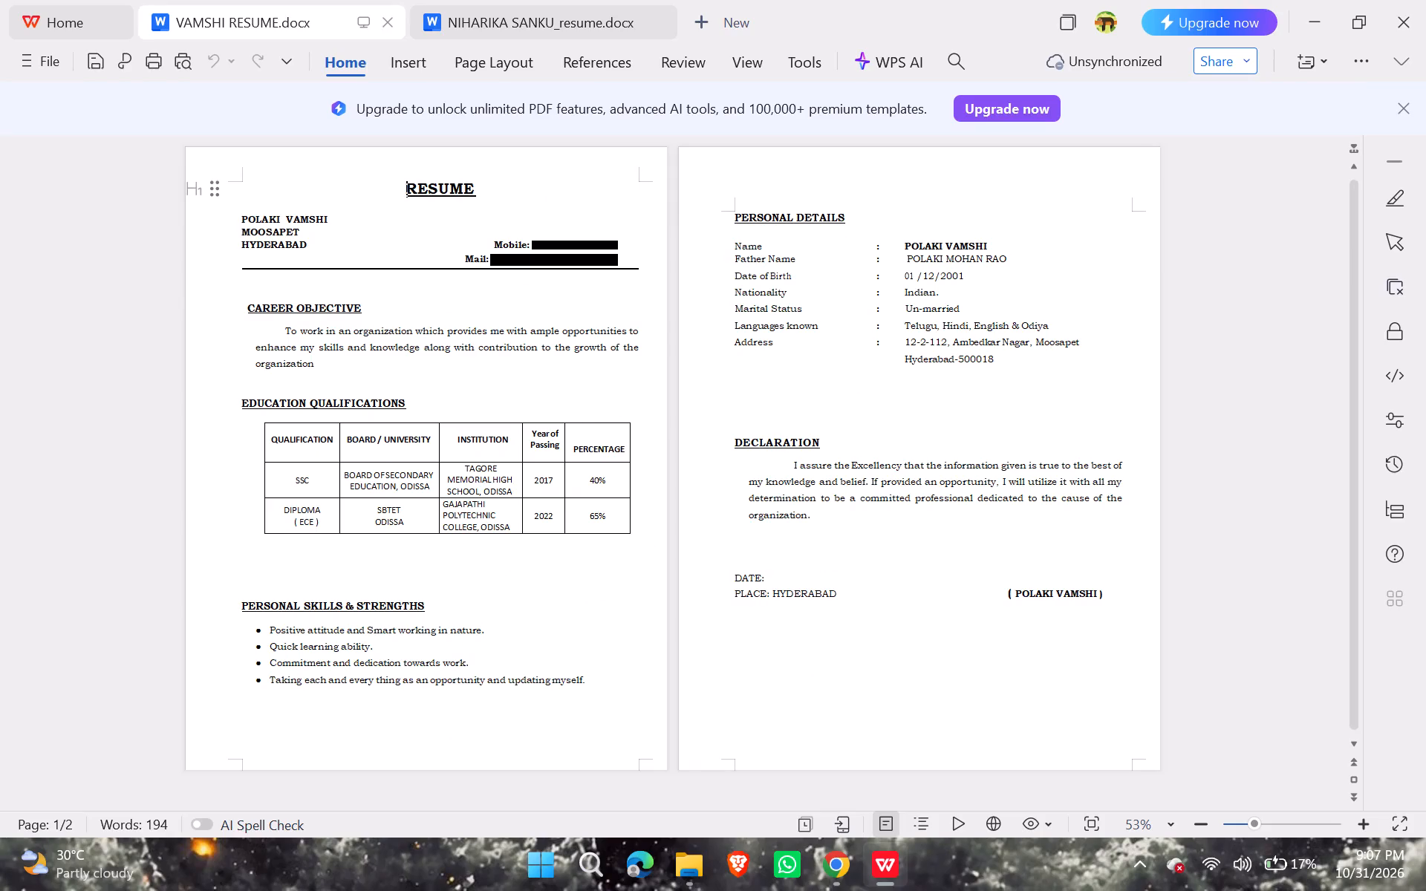
click(489, 4)
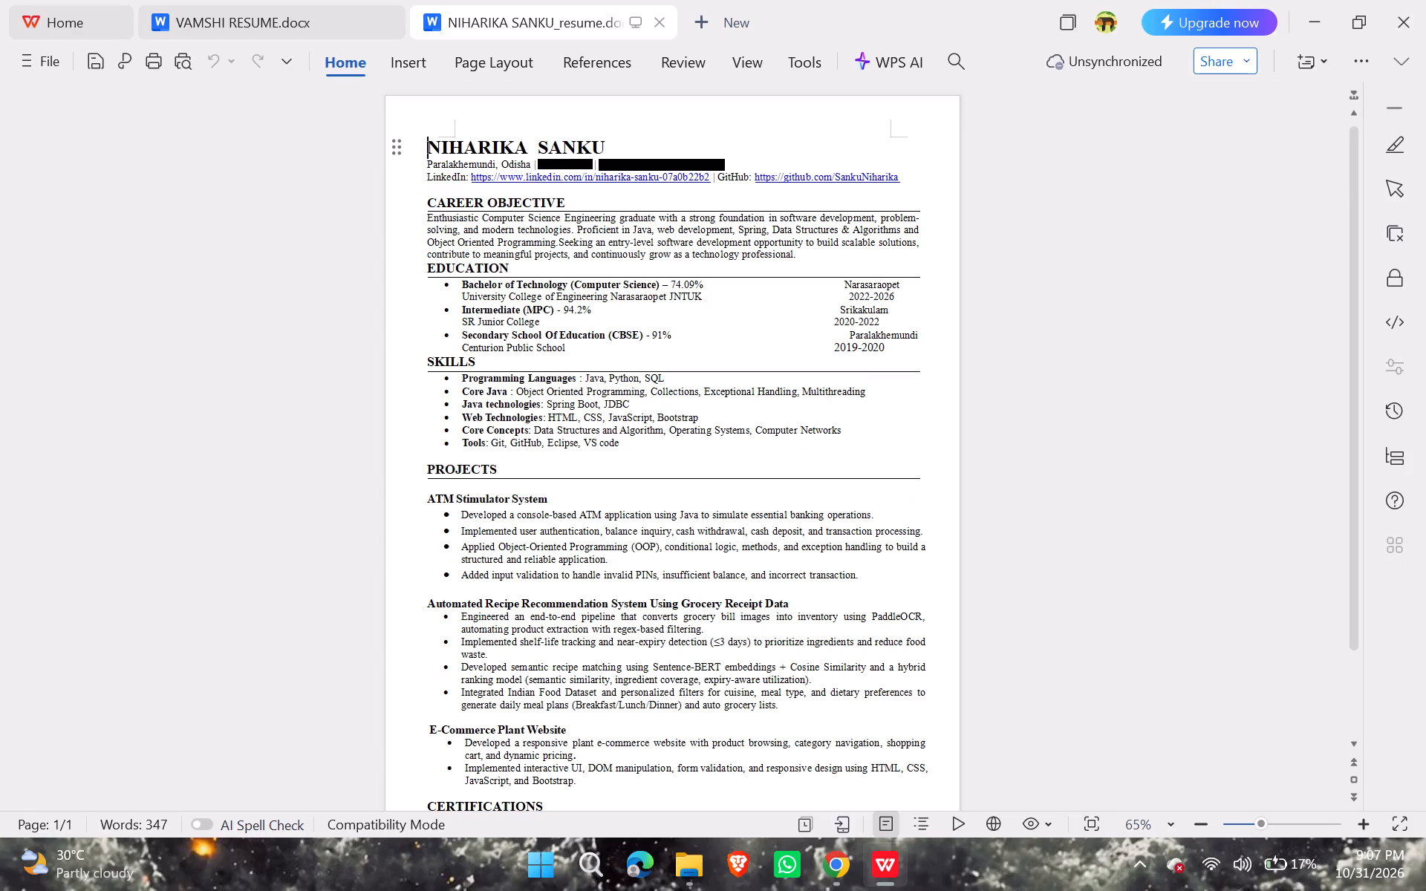
drag(428, 216, 793, 254)
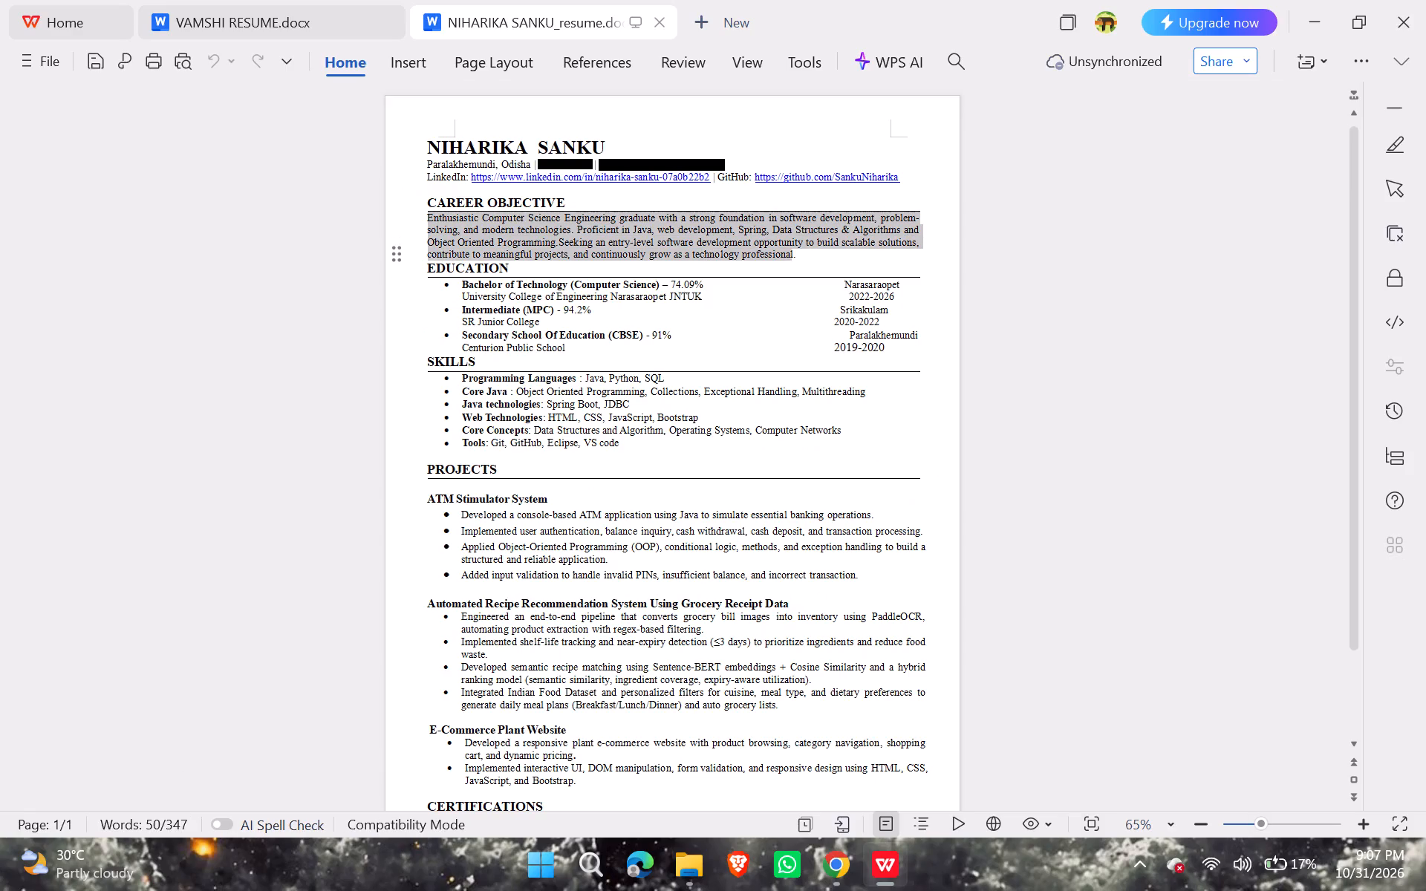
drag(793, 254, 804, 255)
right_click(804, 255)
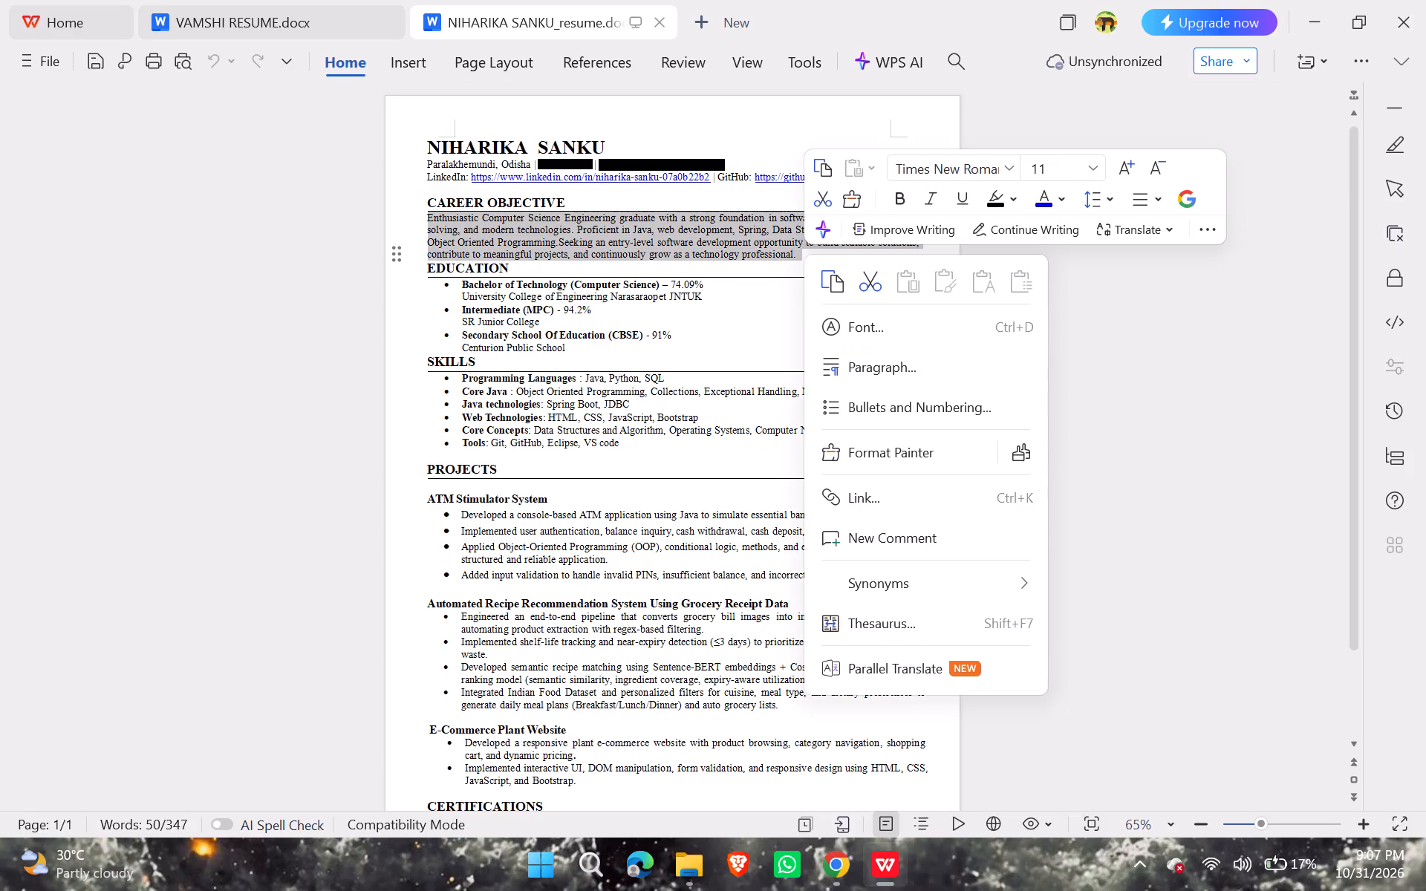
click(840, 273)
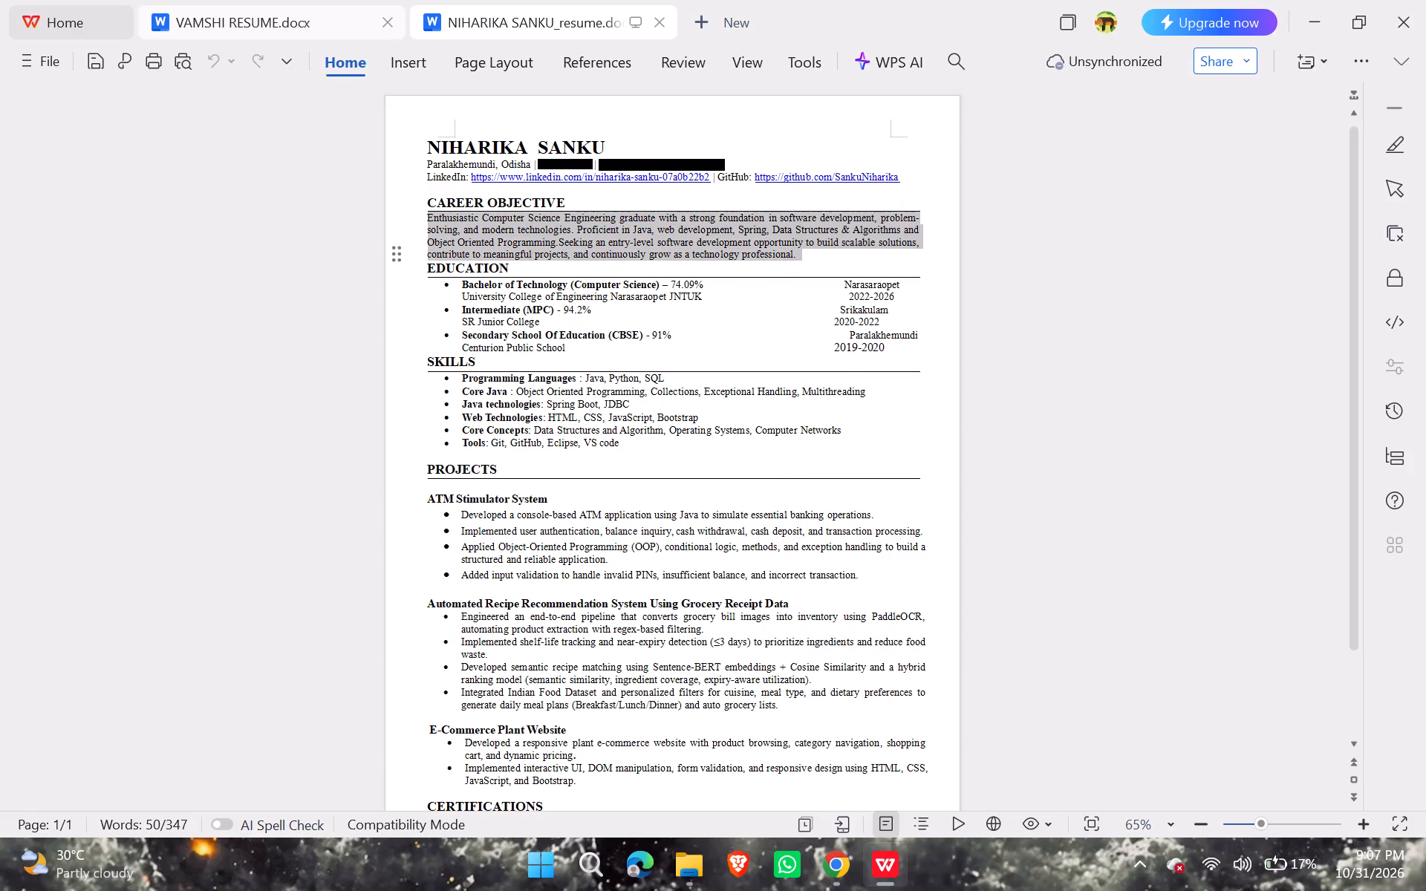
Replace the Career Objective paragraph in VAMSHI RESUME.docx with the copied paragraph.
click(322, 13)
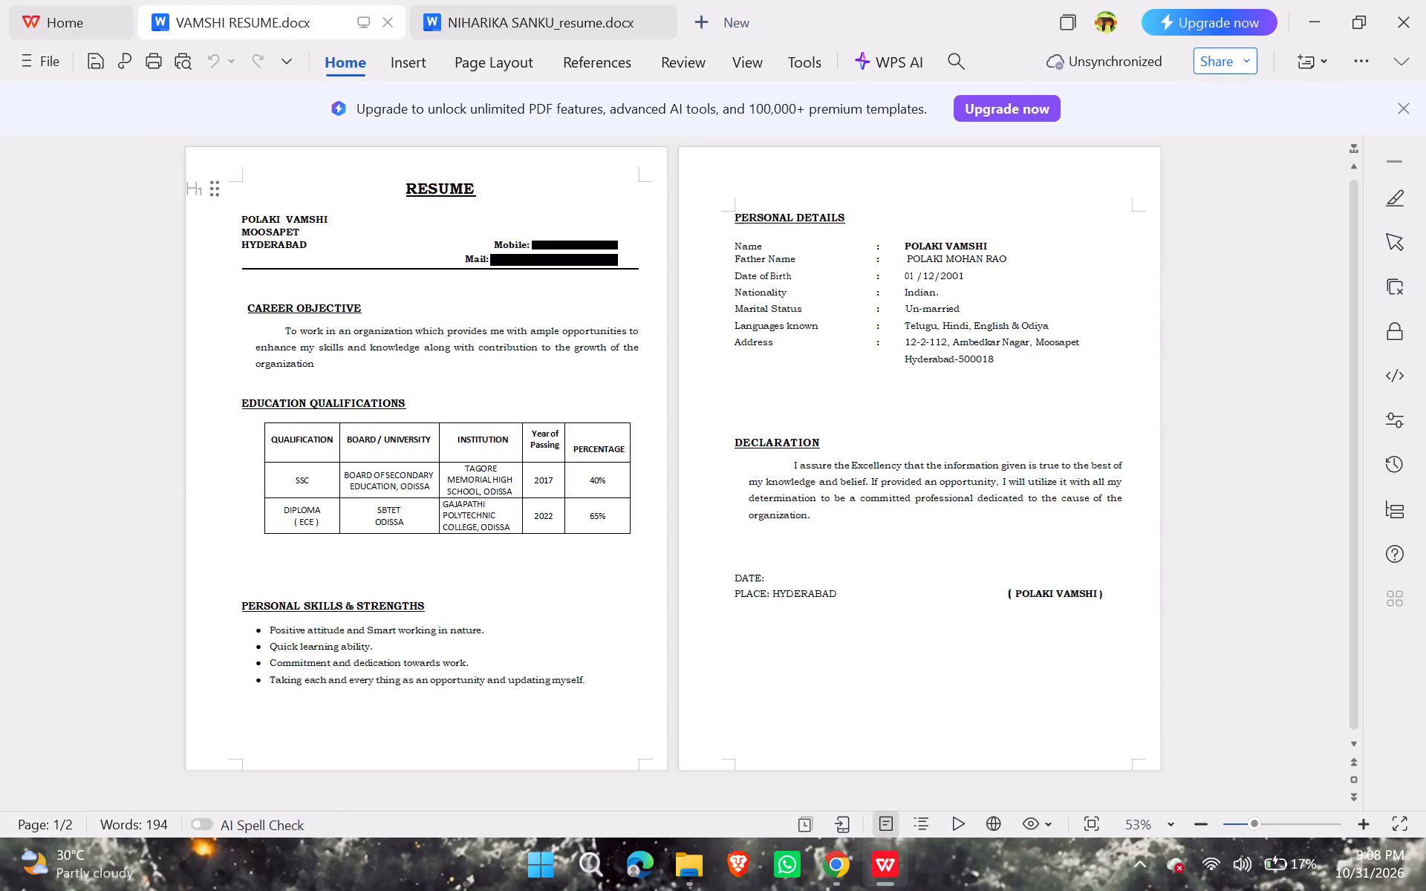
click(280, 327)
click(280, 327)
drag(280, 327, 351, 353)
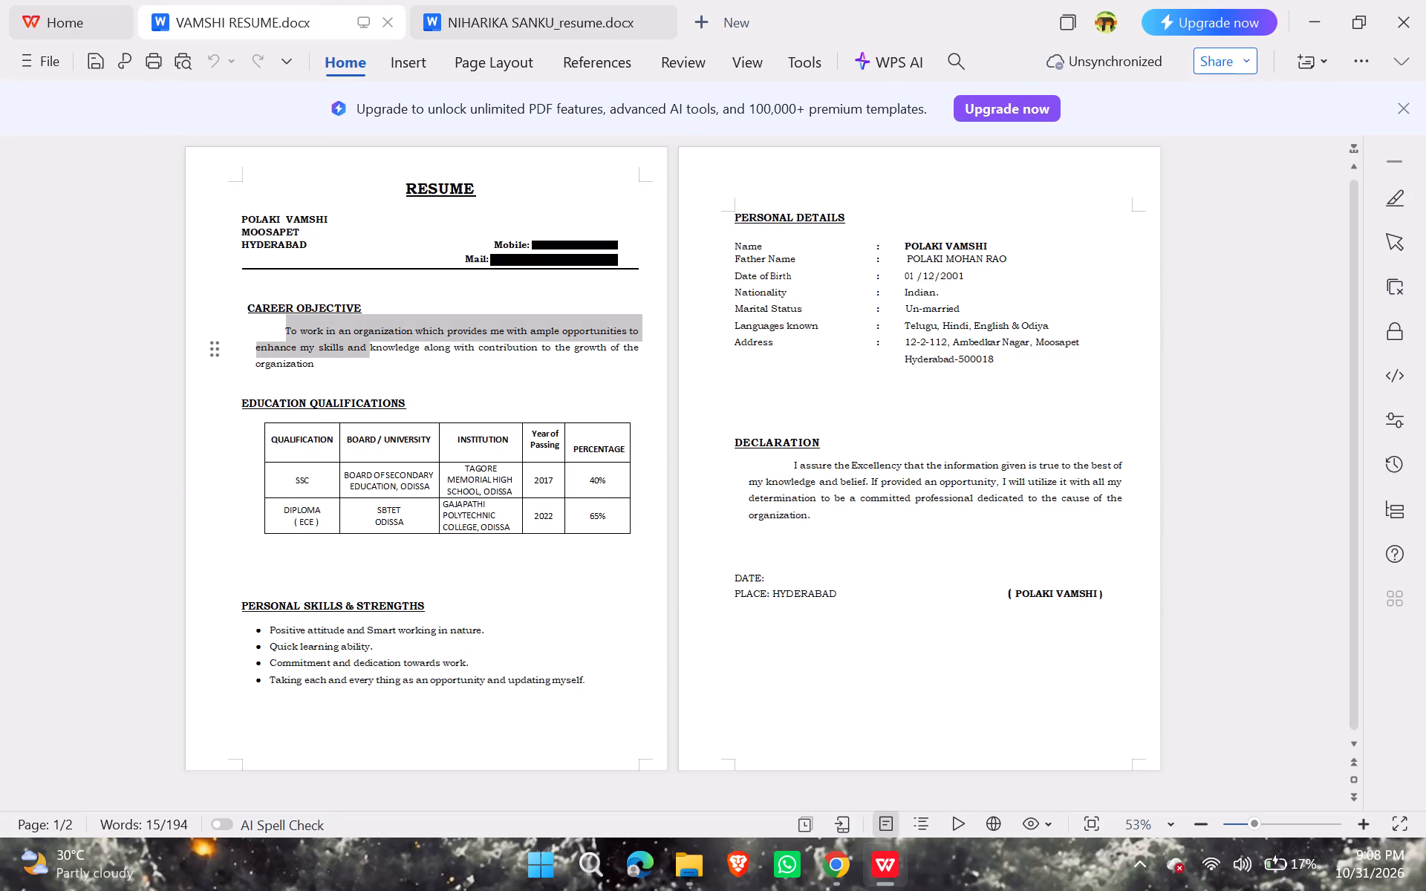
drag(351, 353, 370, 364)
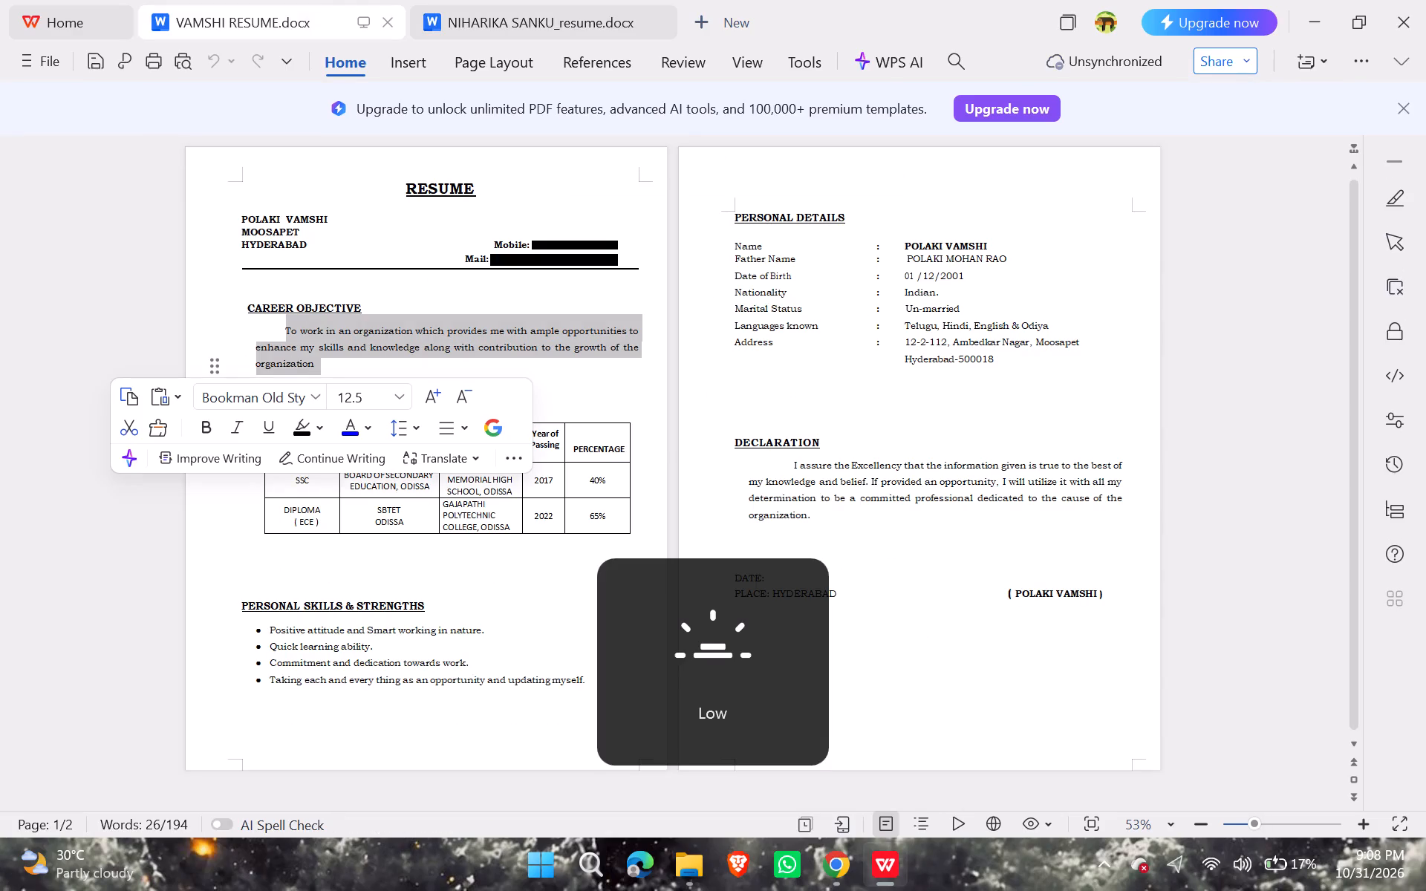
key(BackSpace)
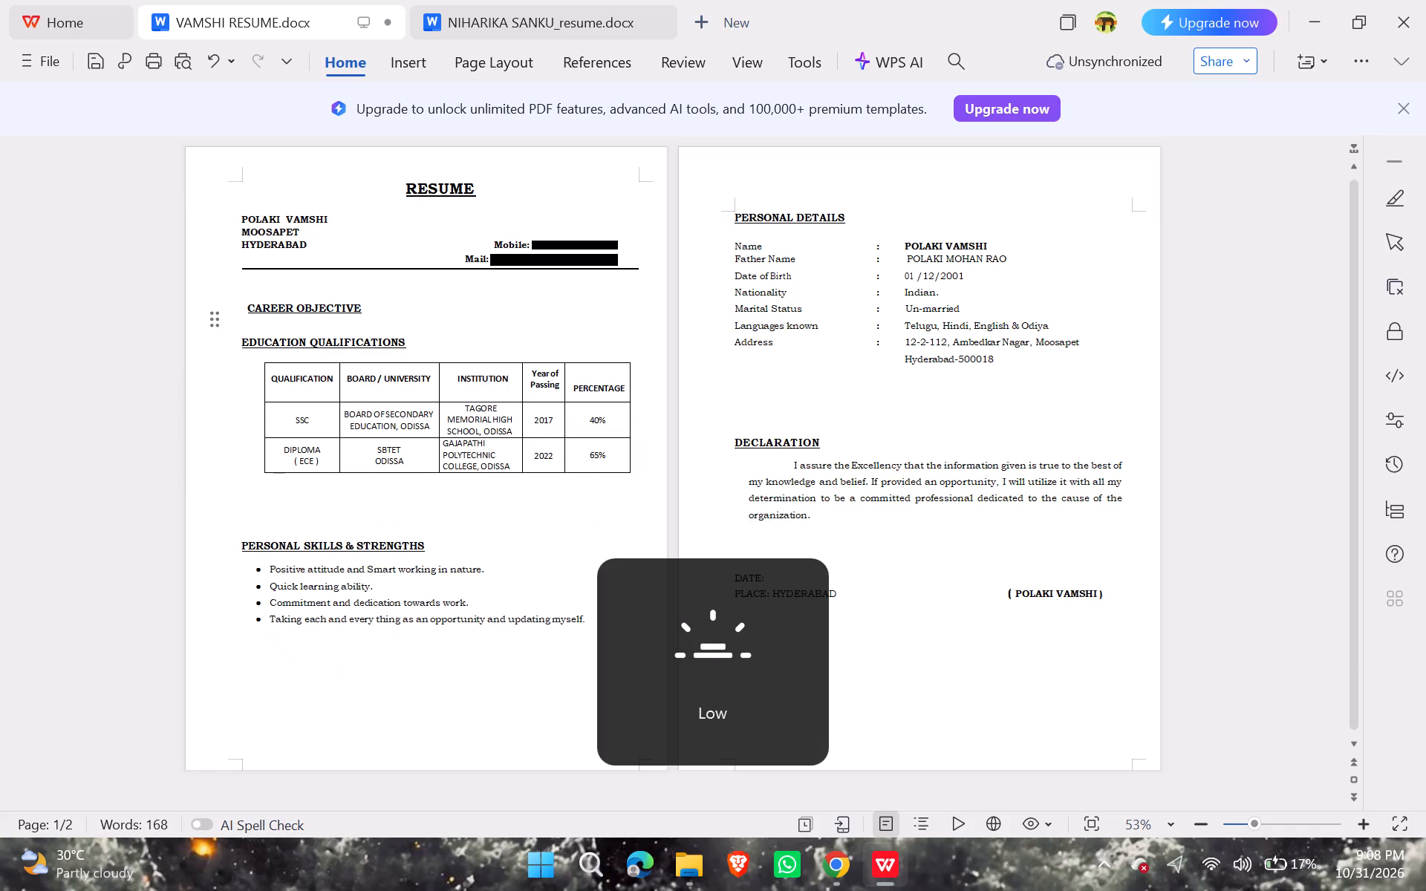
key(ctrl+v)
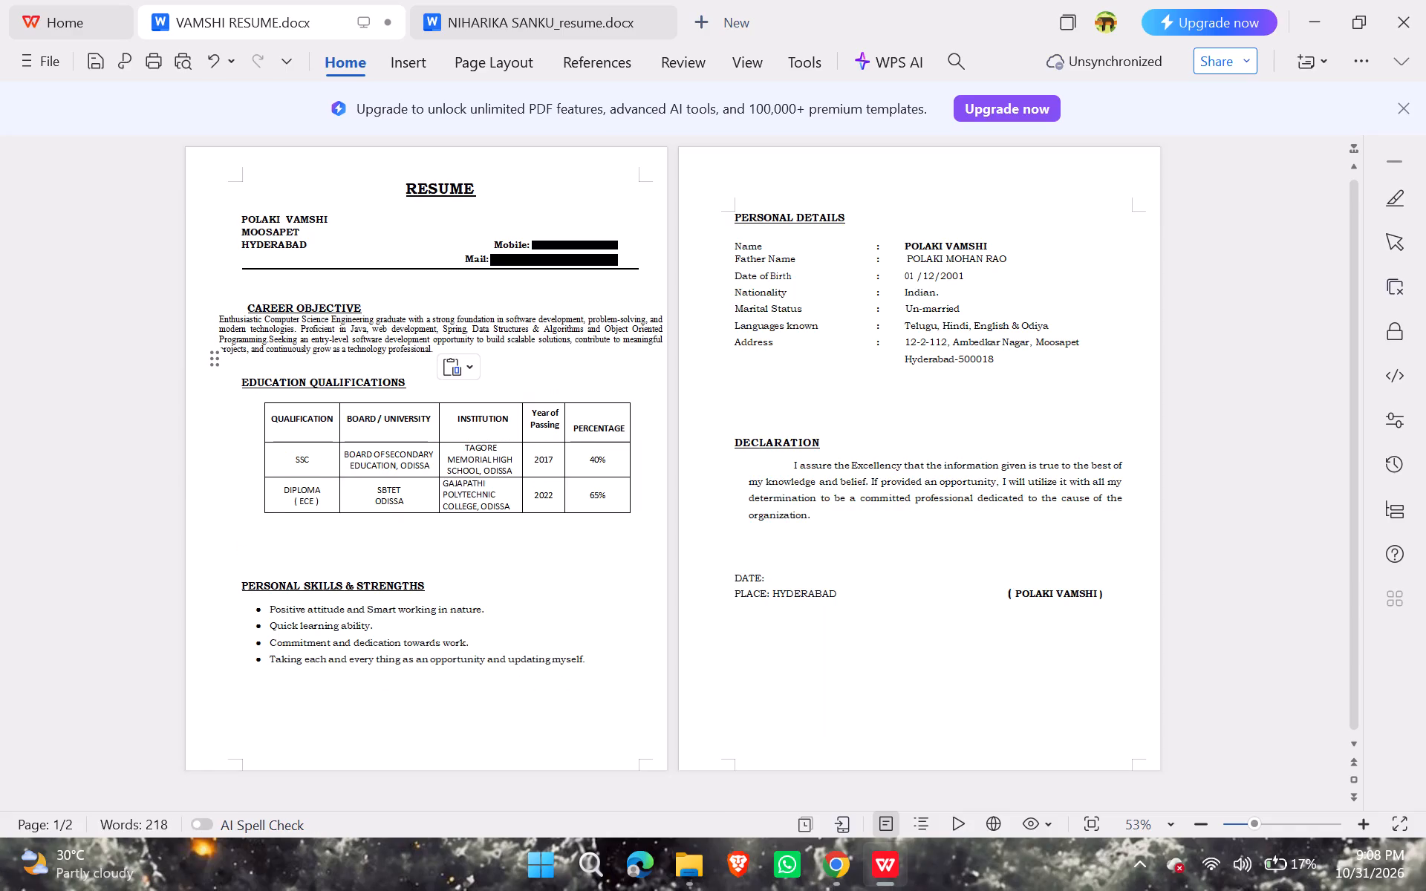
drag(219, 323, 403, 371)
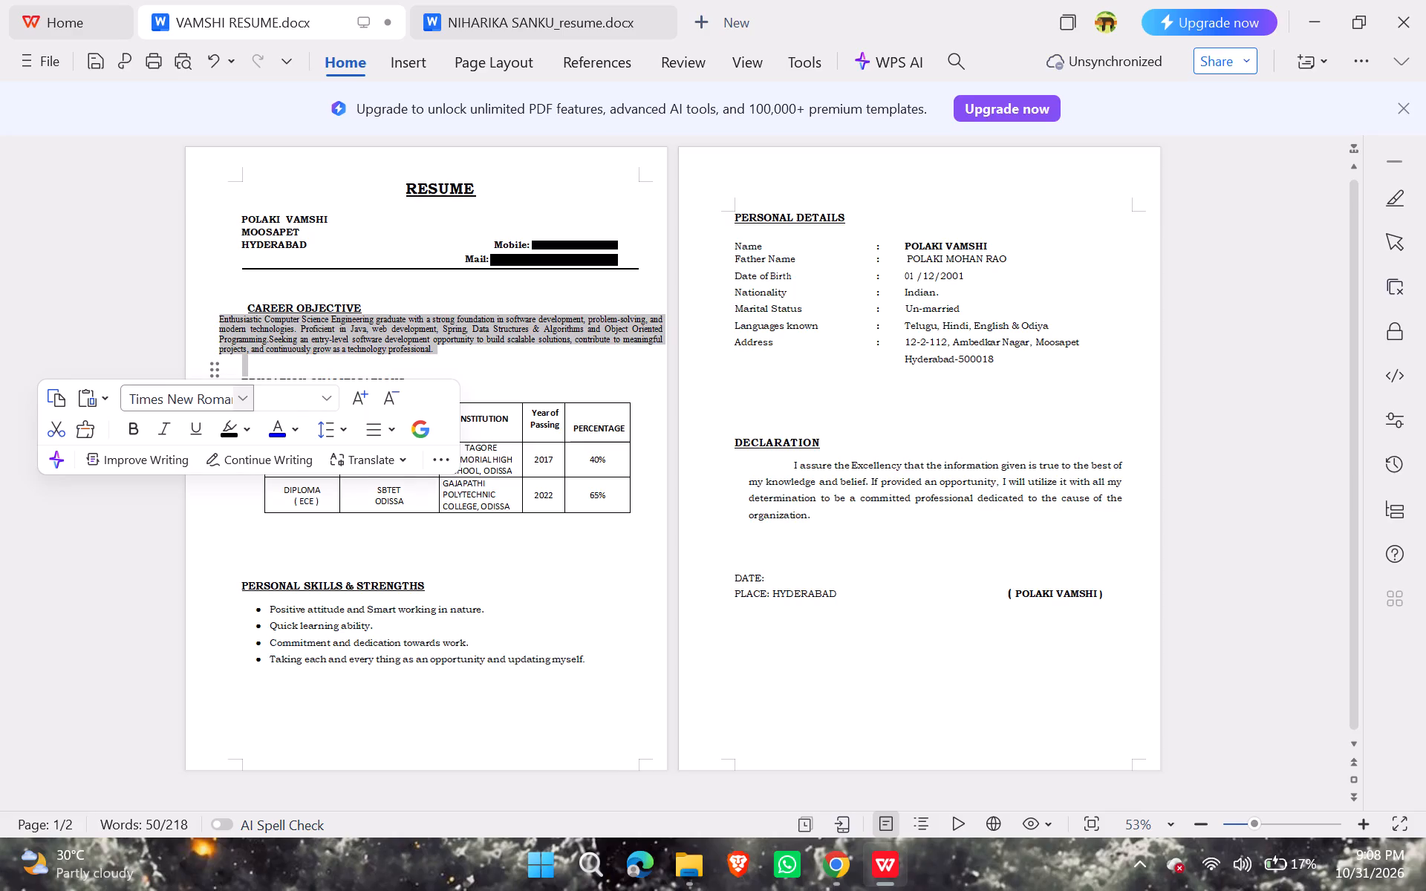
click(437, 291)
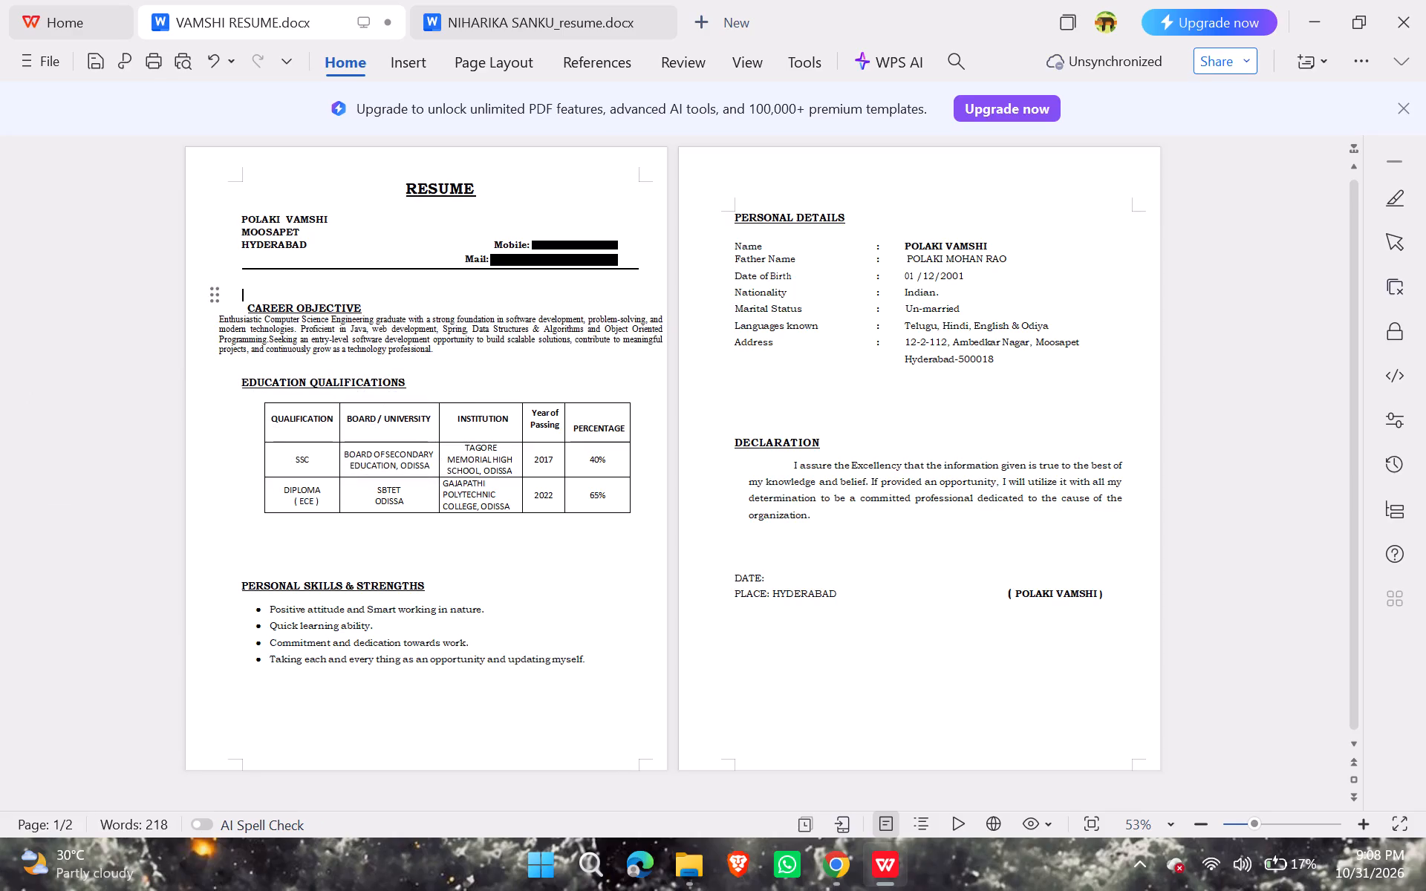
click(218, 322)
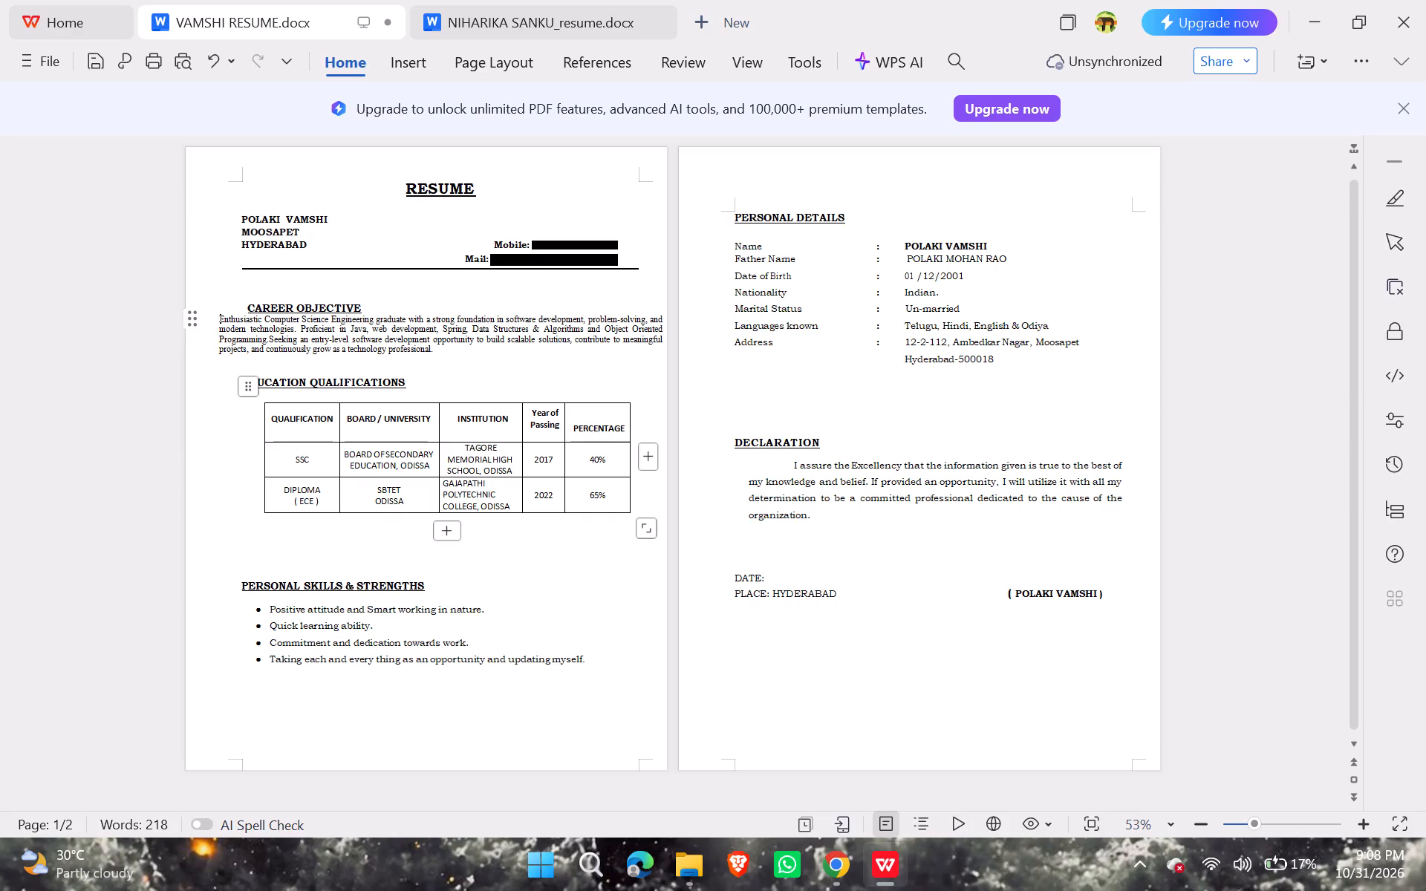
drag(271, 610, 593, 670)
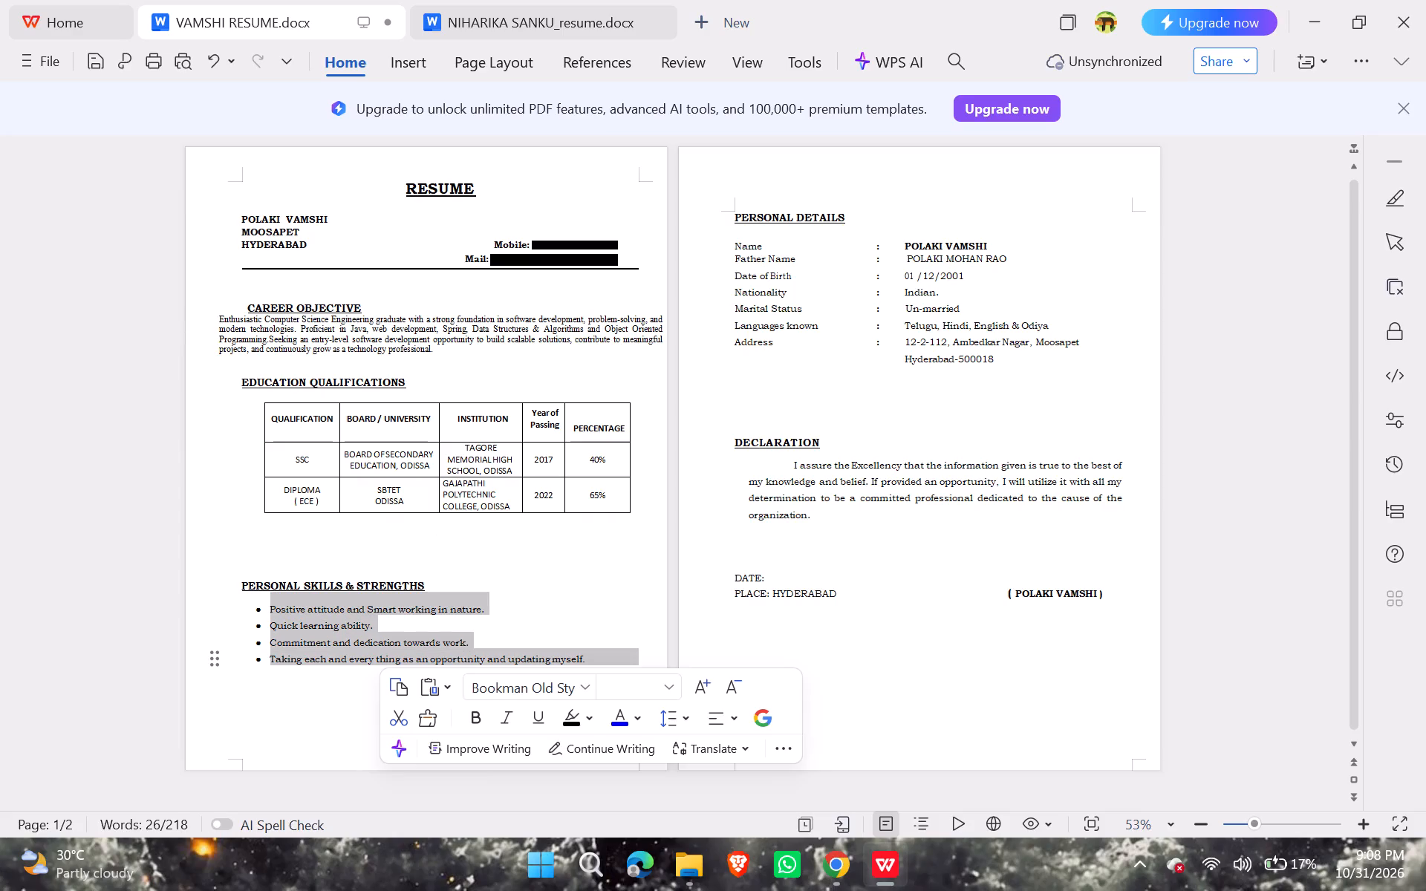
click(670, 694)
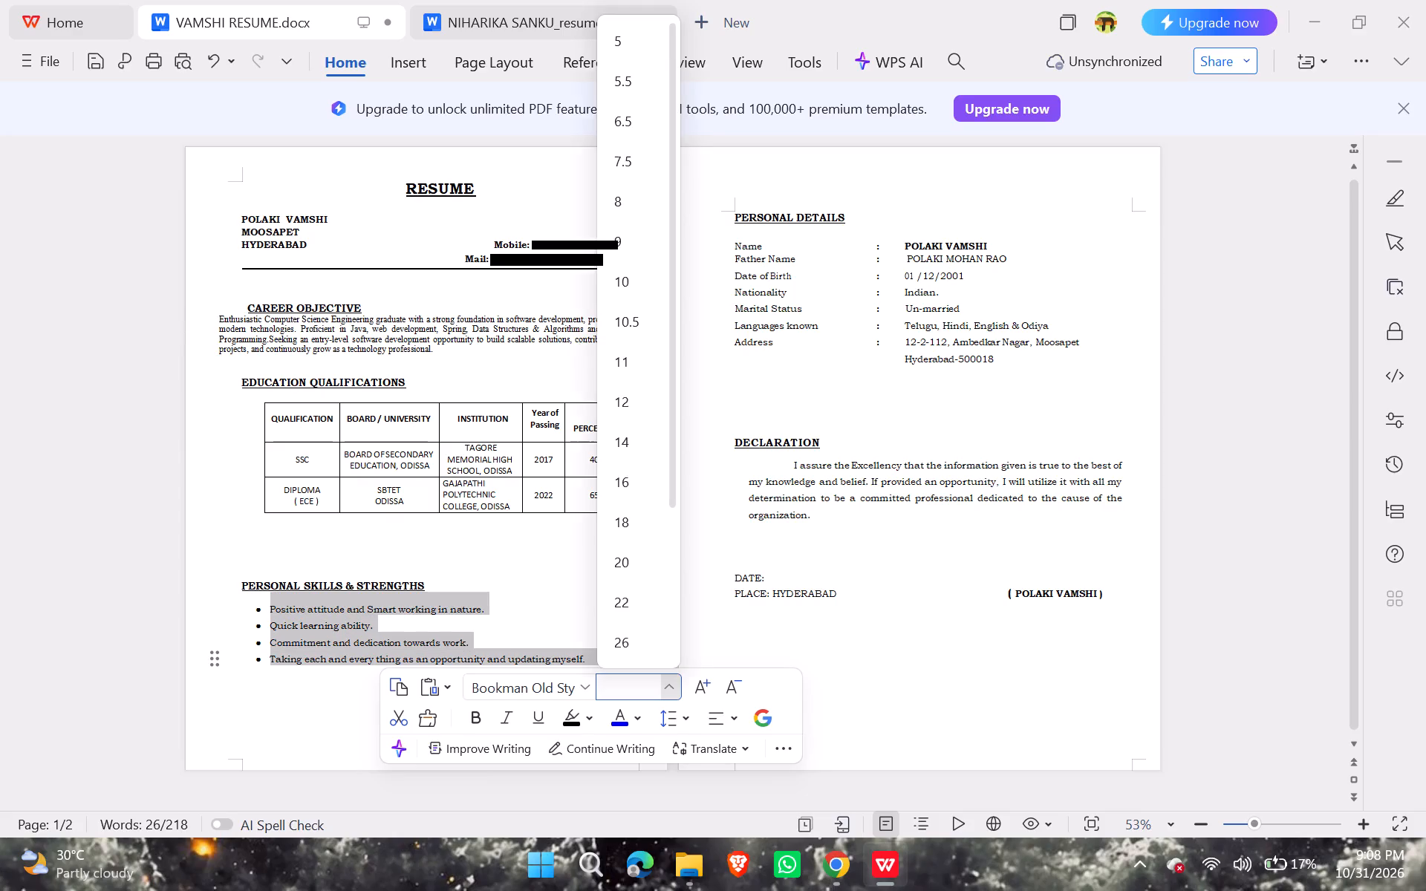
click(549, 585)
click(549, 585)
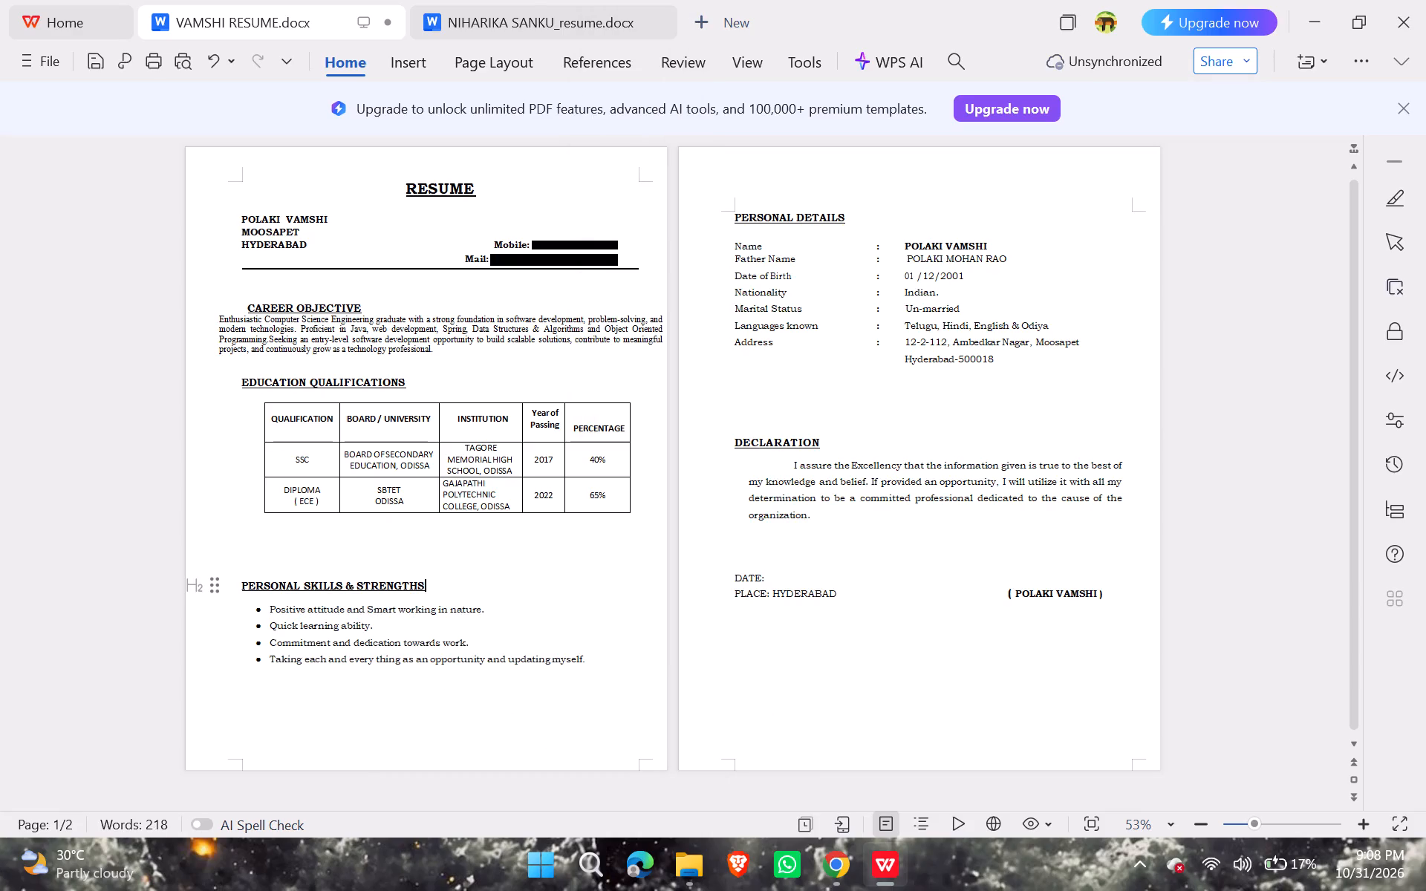
Set the font size of the pasted Career Objective paragraph to 10.5.
drag(220, 321, 417, 359)
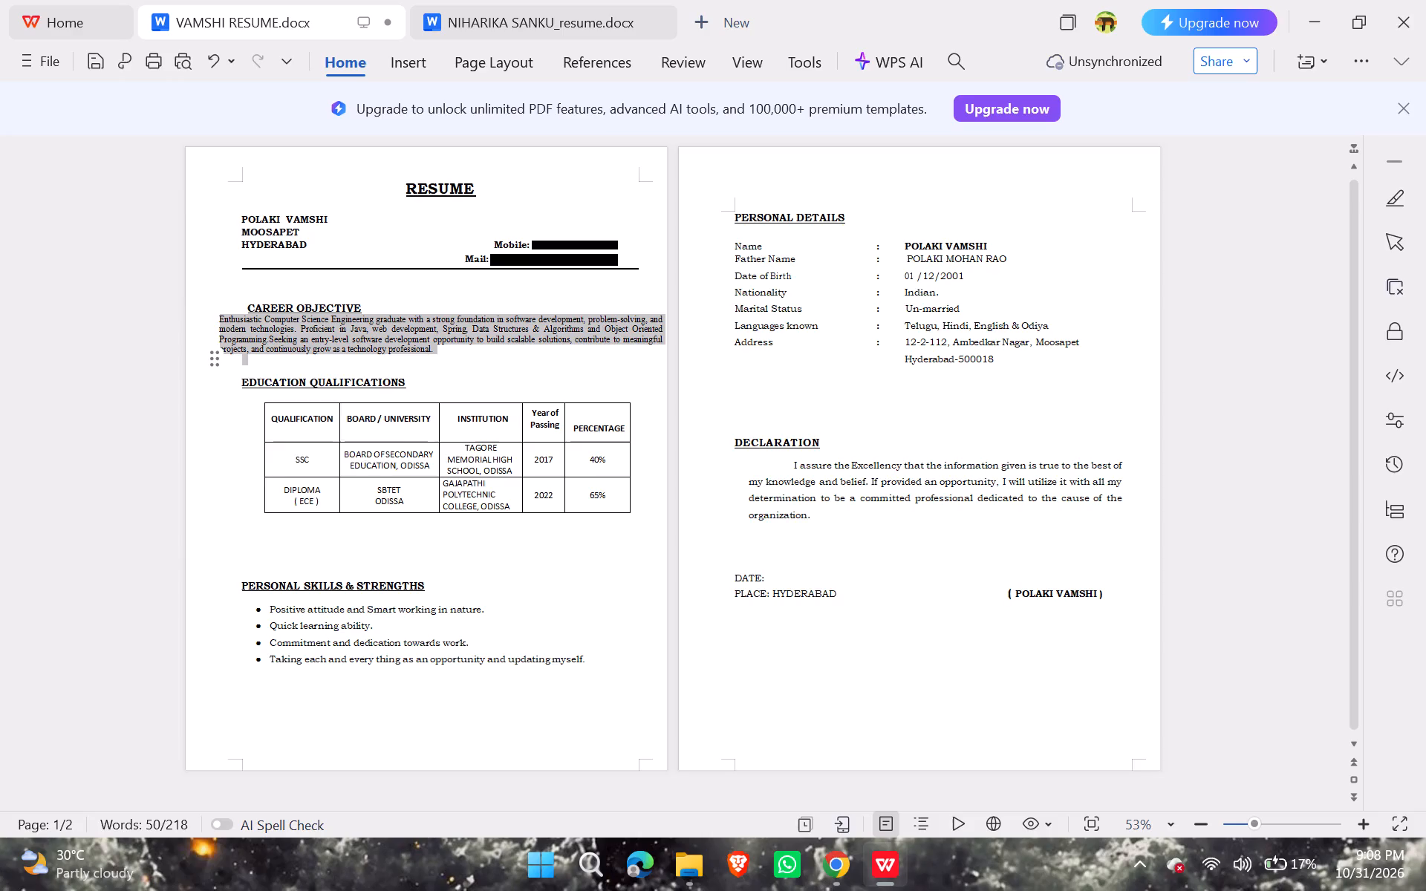
drag(417, 359, 418, 359)
click(331, 388)
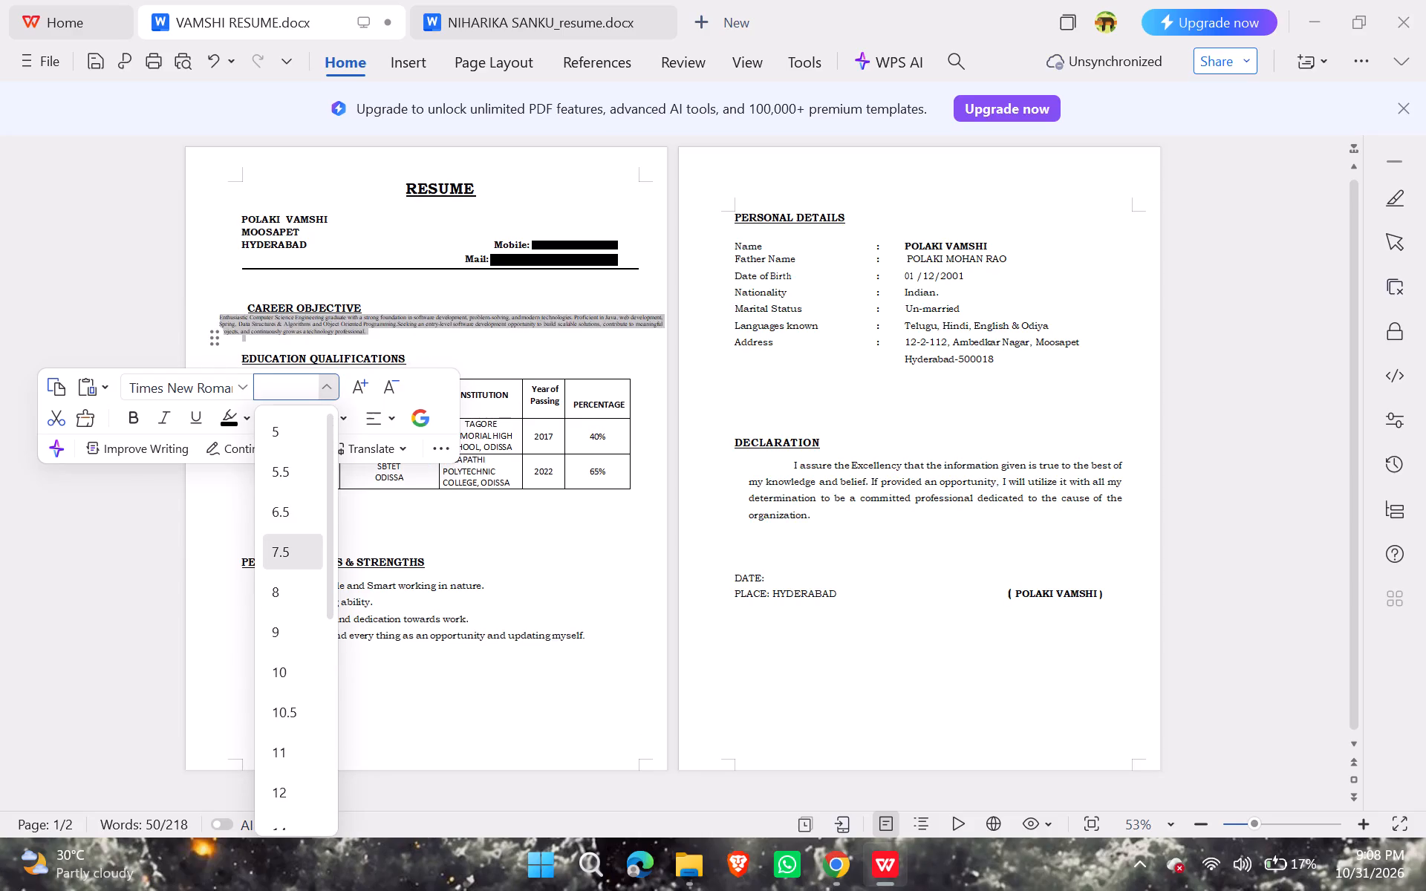
click(291, 726)
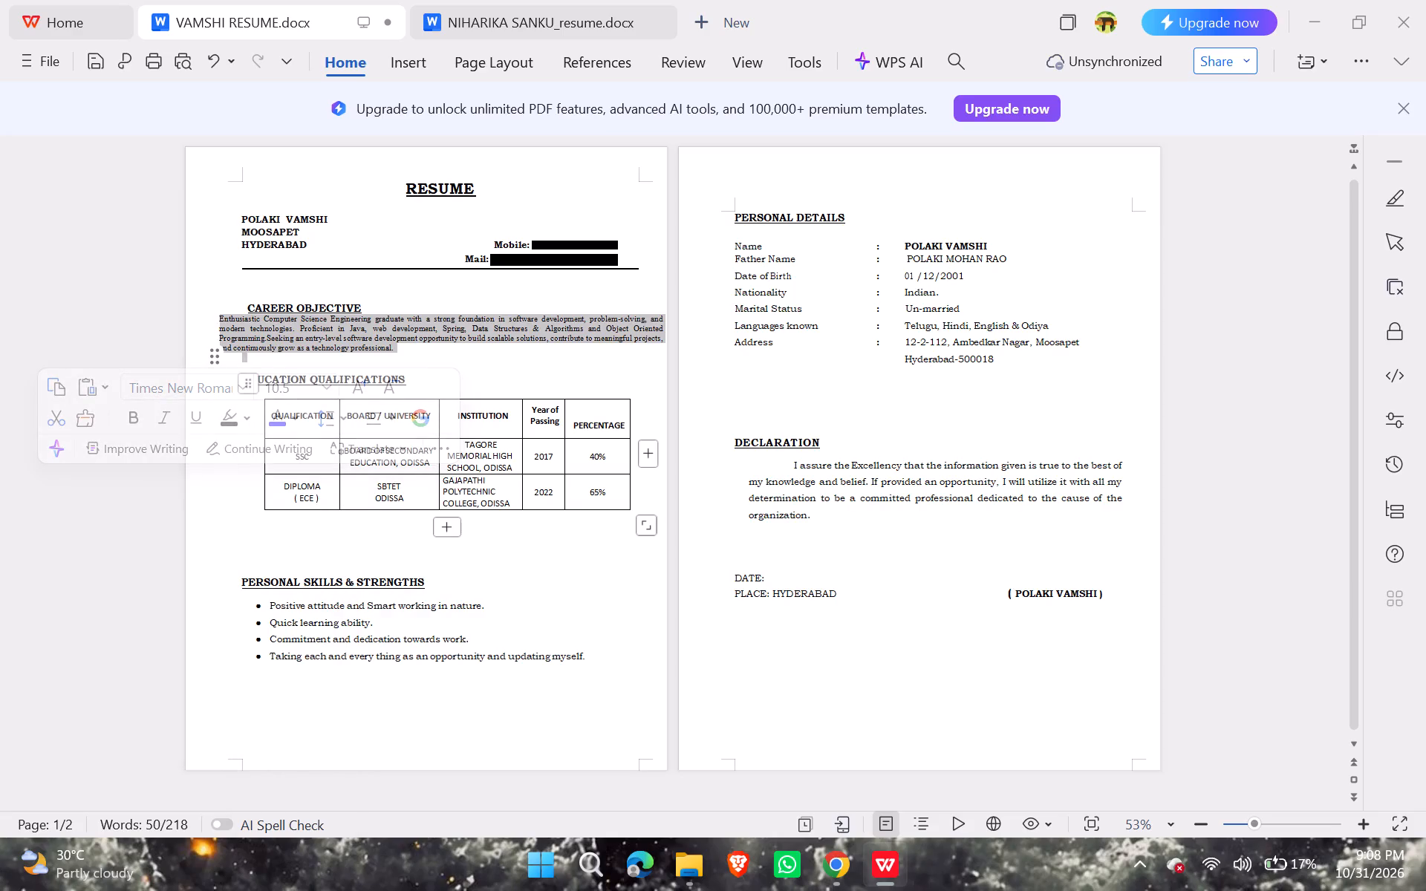
click(369, 293)
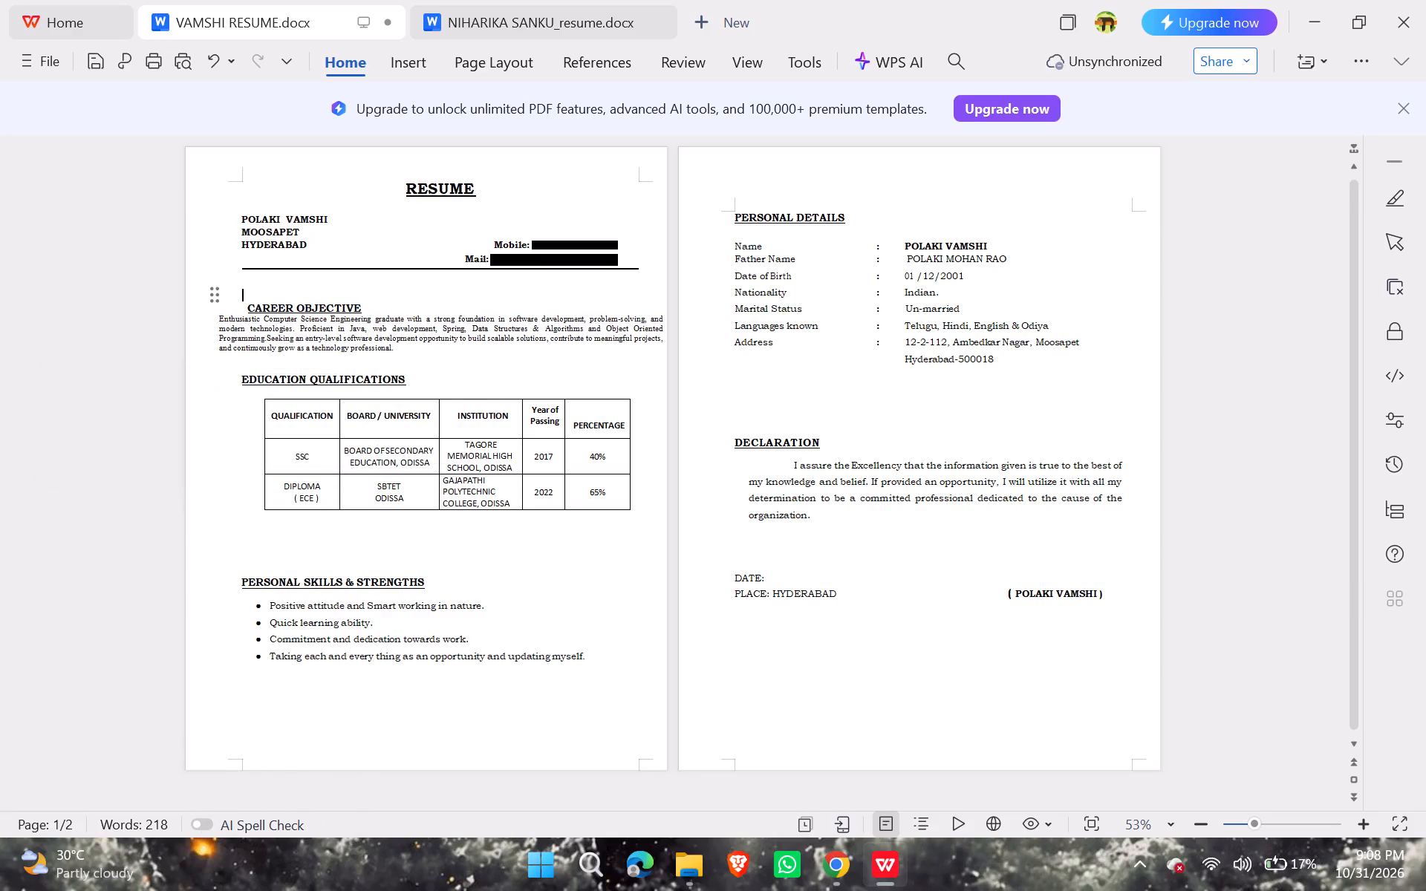
Indent the first line of the Career Objective paragraph with six spaces.
click(219, 318)
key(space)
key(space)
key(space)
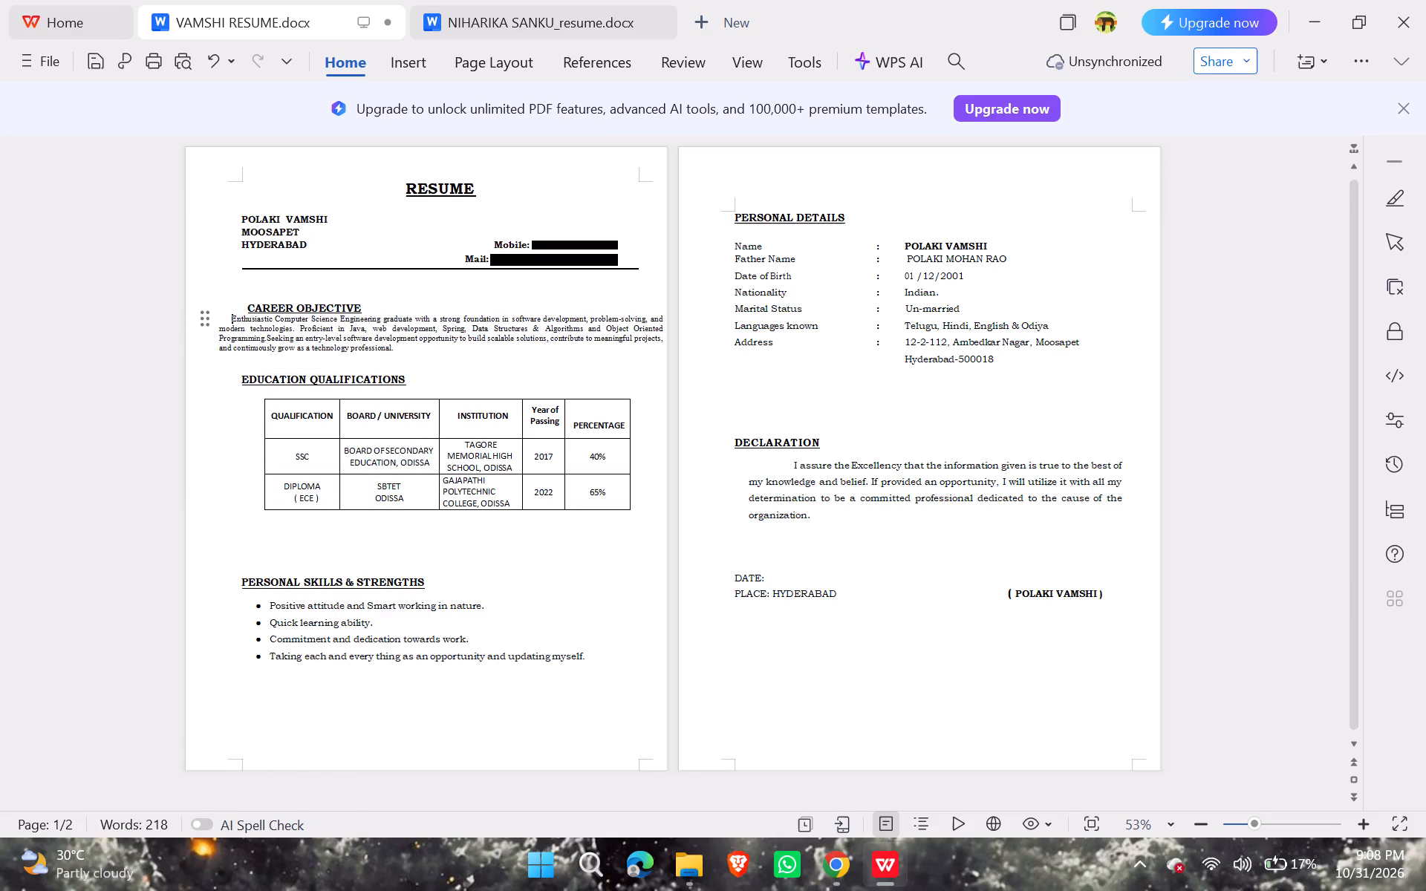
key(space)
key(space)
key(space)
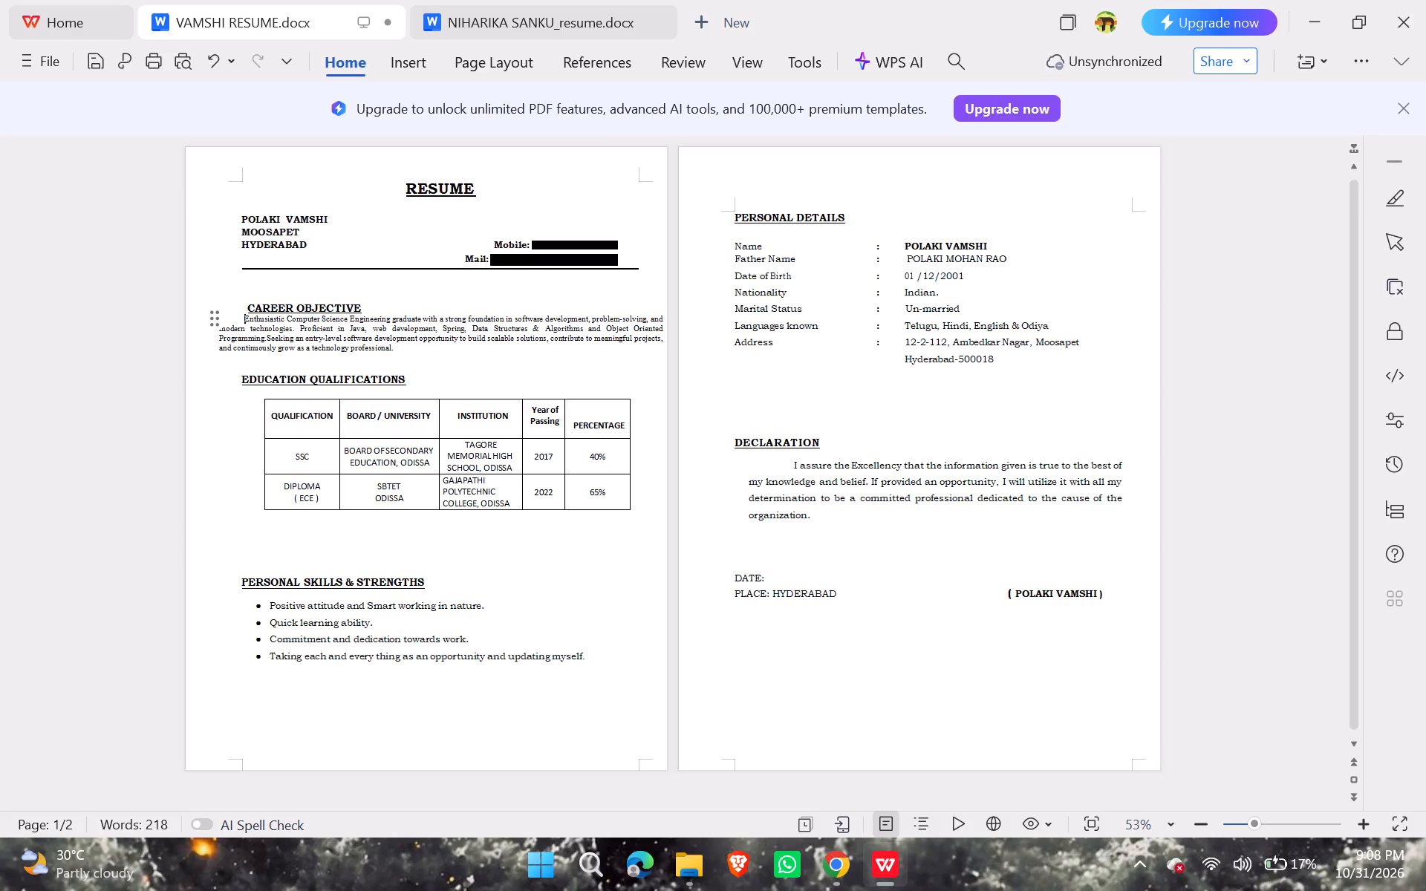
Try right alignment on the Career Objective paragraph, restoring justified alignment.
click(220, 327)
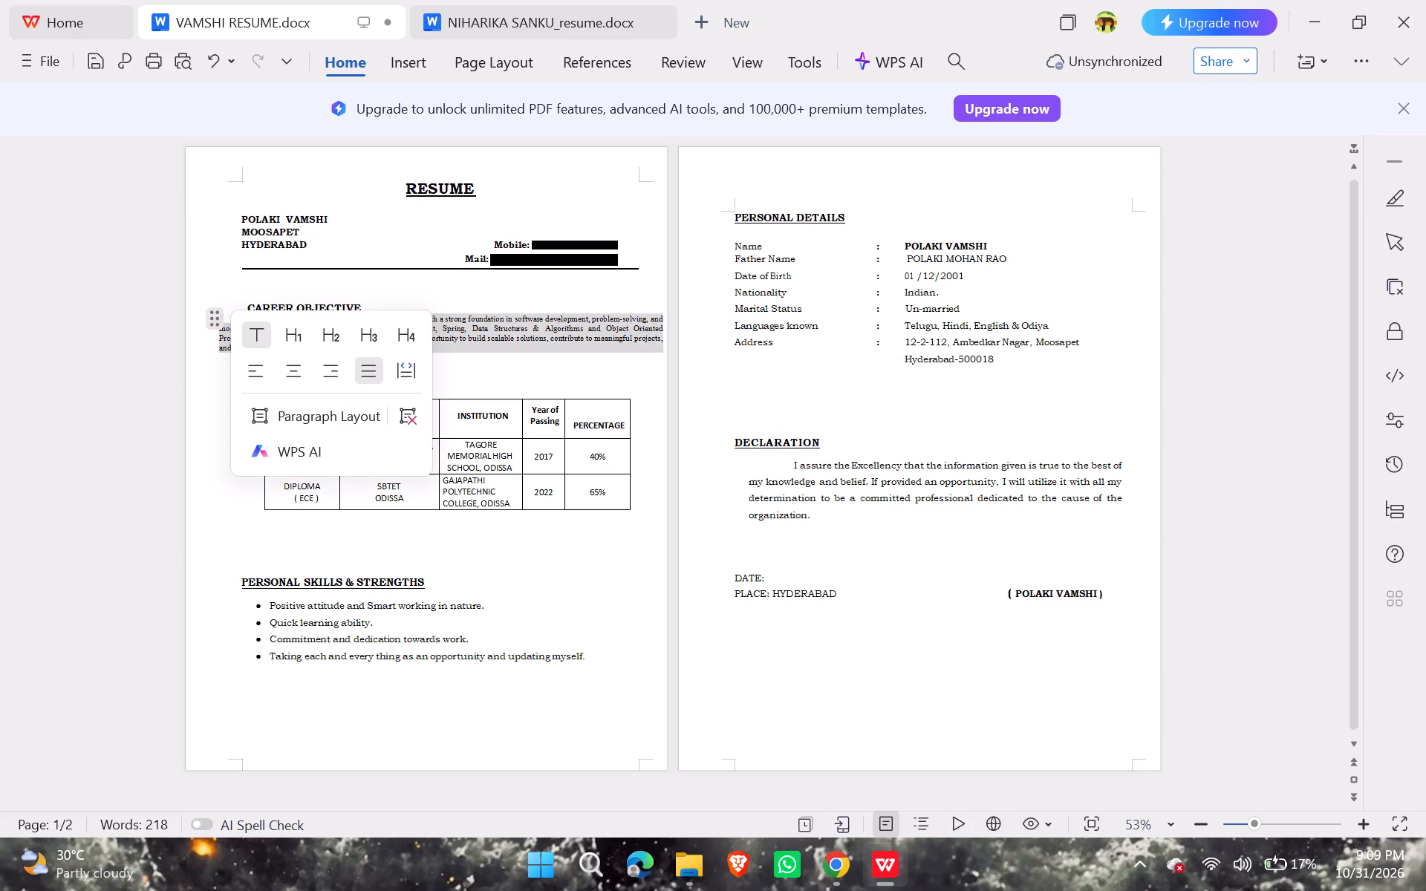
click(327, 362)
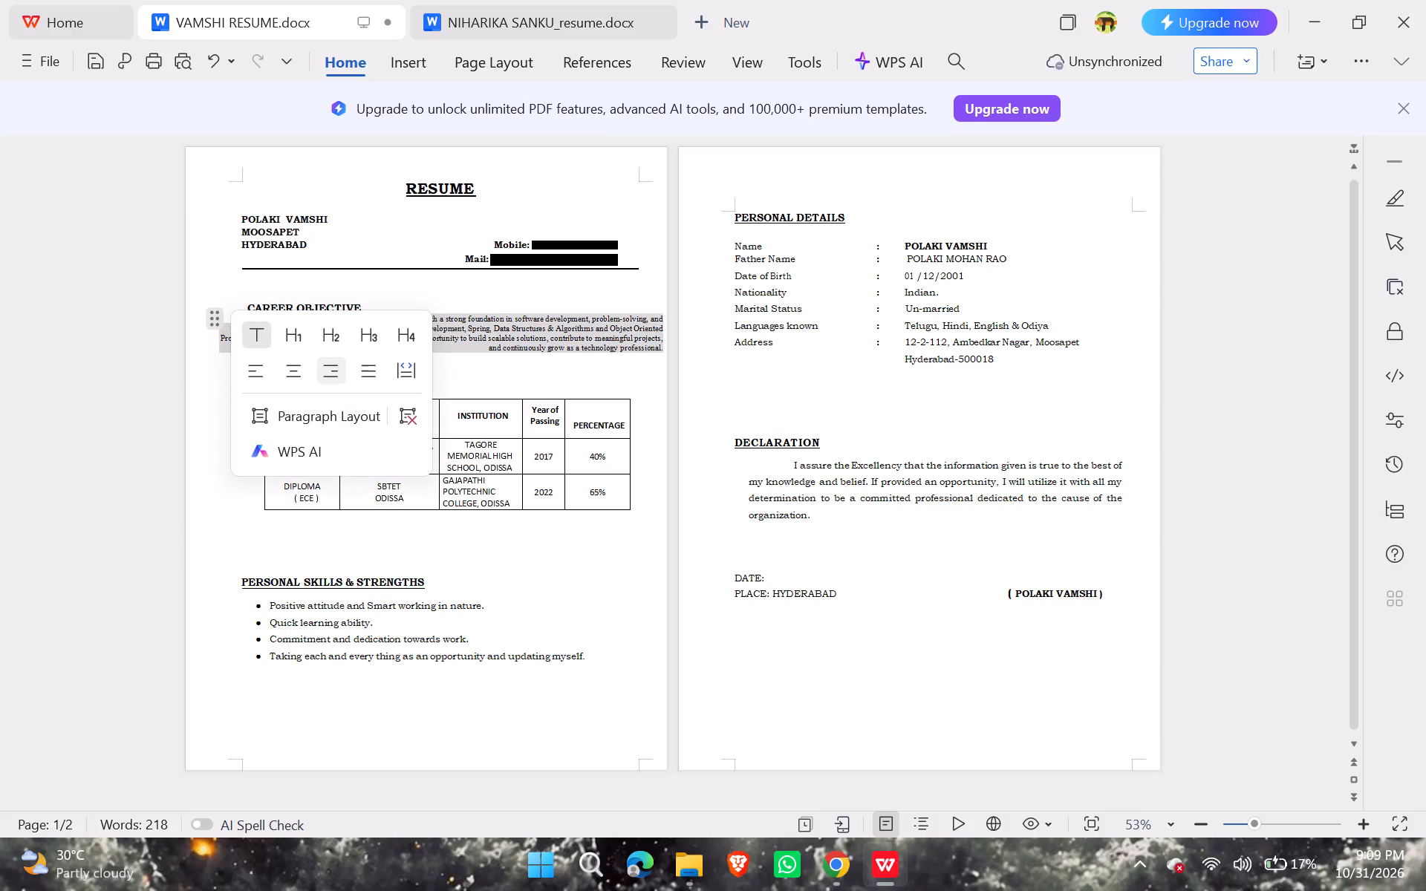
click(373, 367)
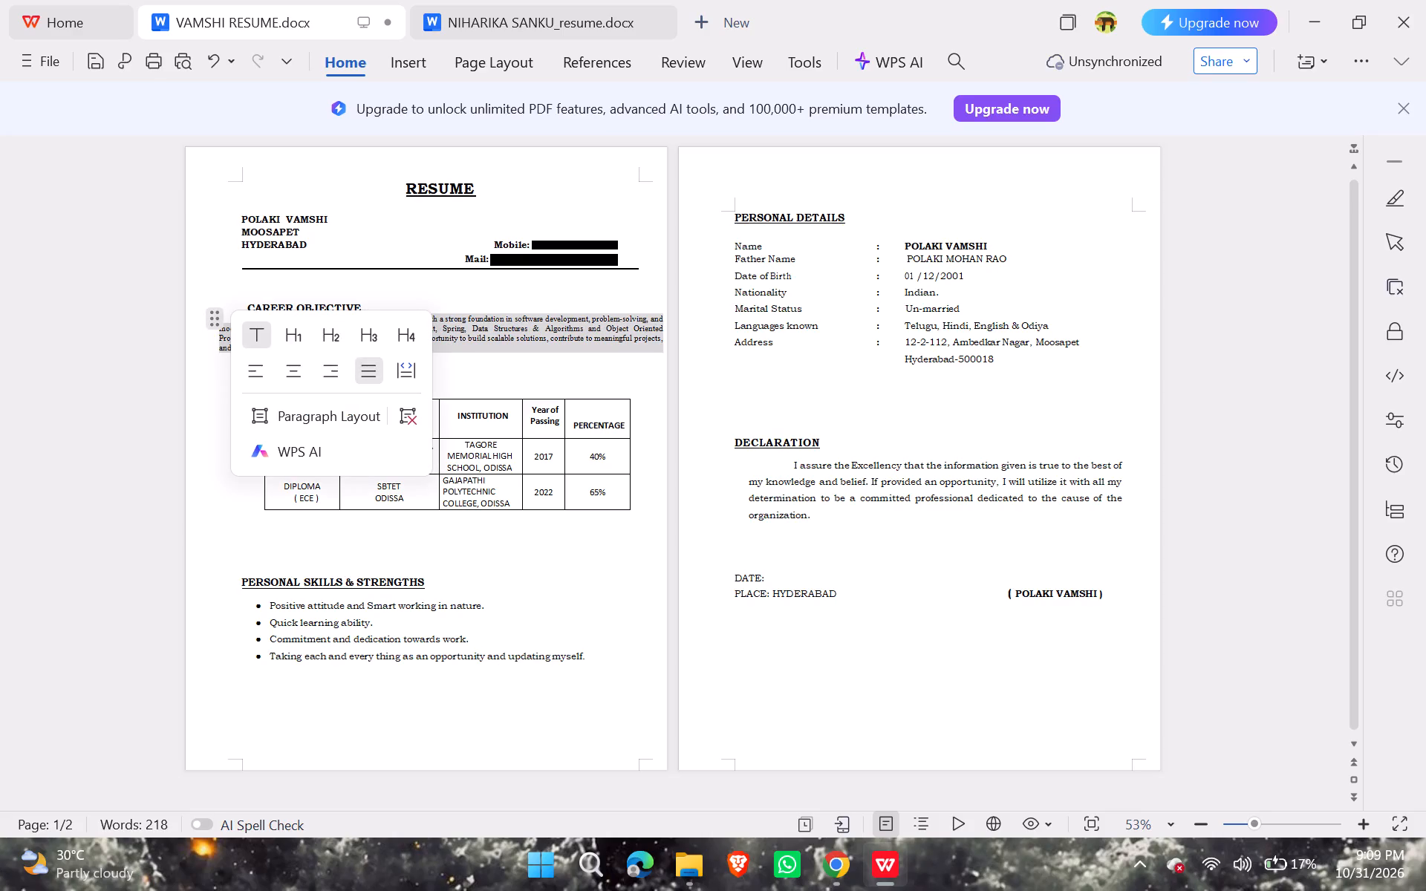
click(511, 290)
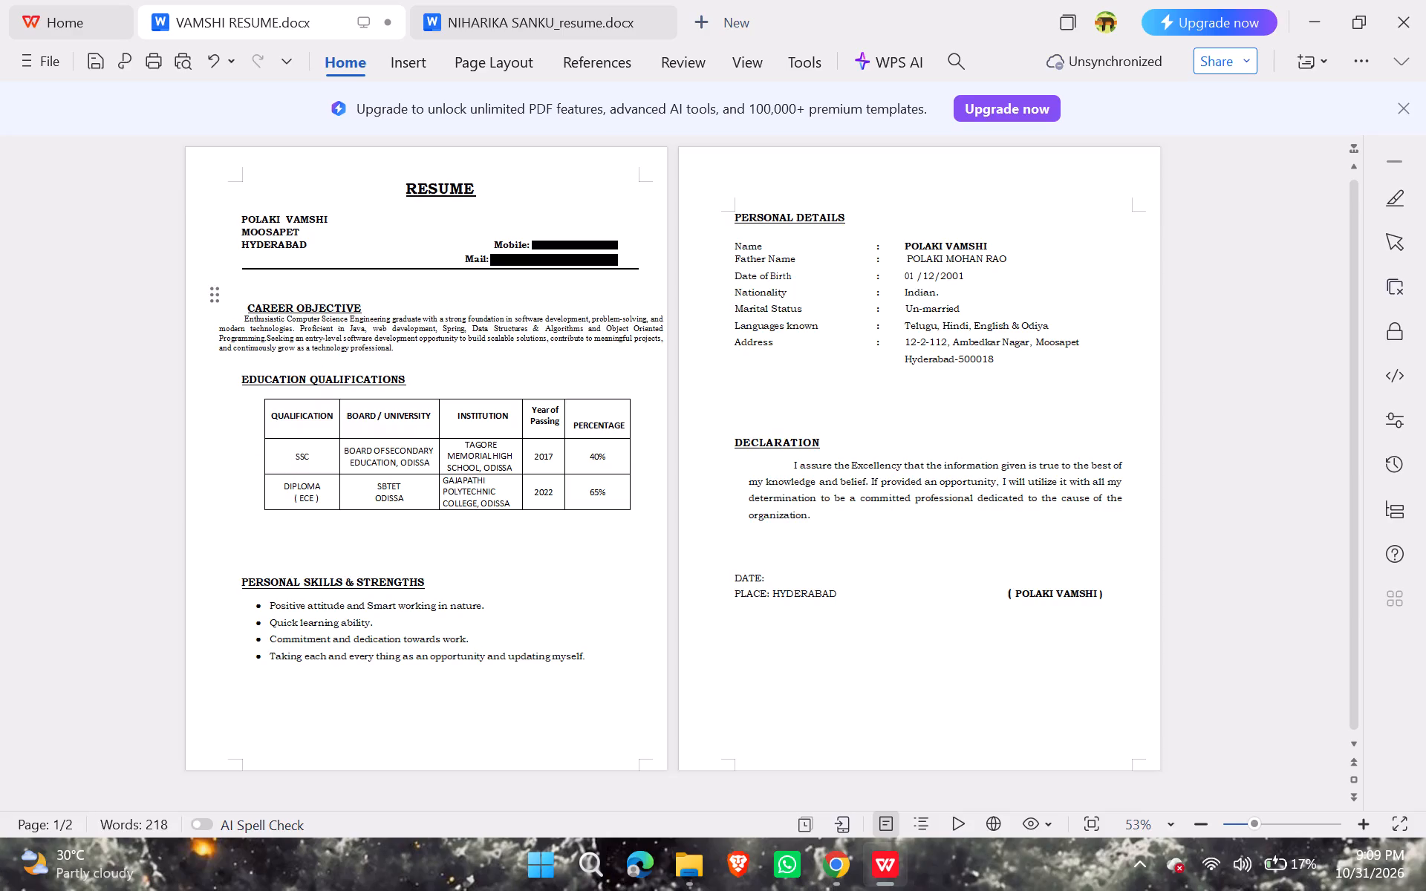
Set the font size of the Career Objective paragraph and the blank line below it to 10.5.
drag(246, 318, 272, 333)
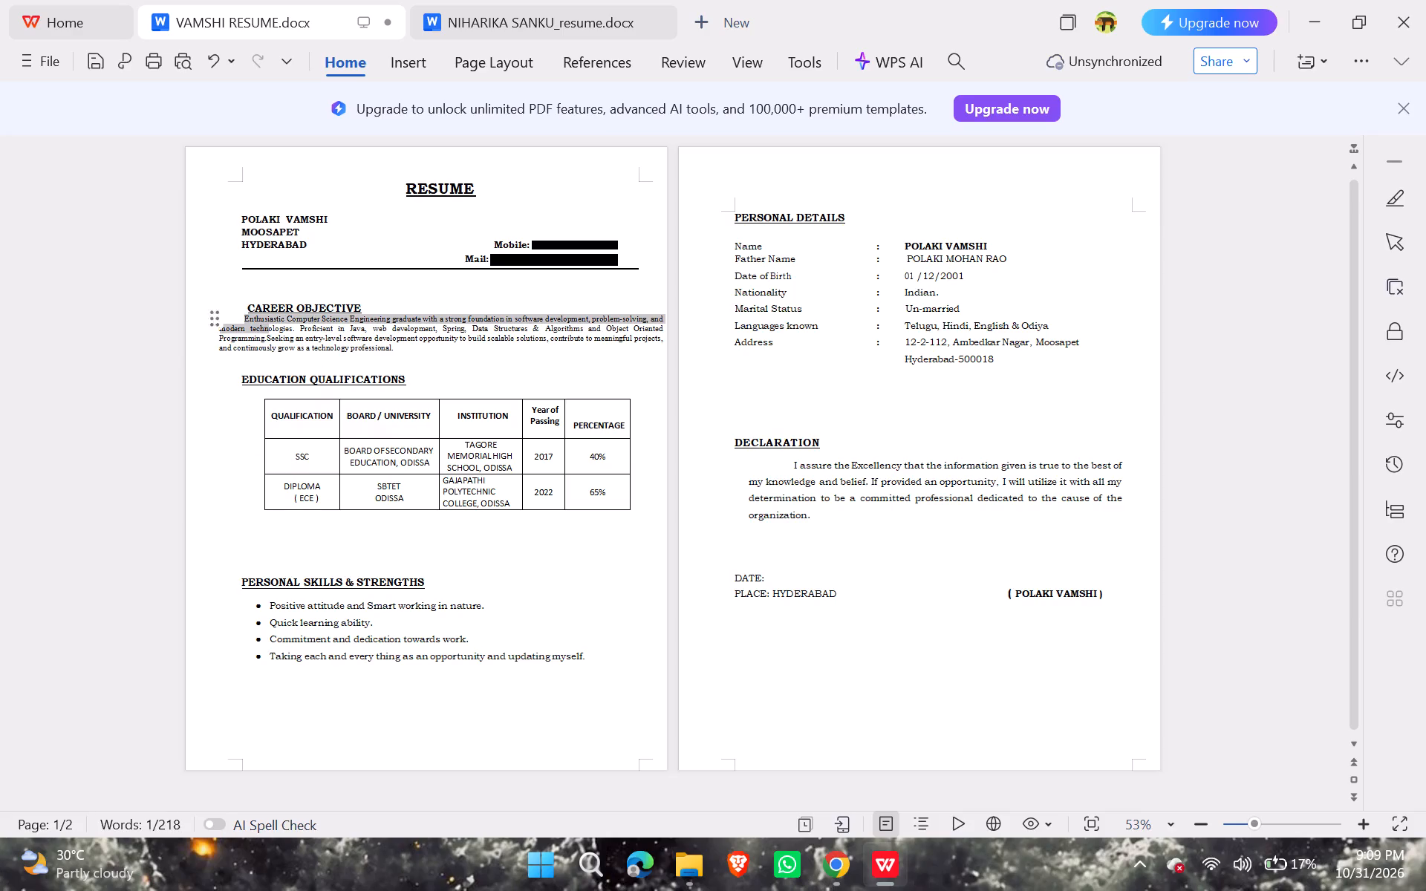
drag(272, 333, 420, 362)
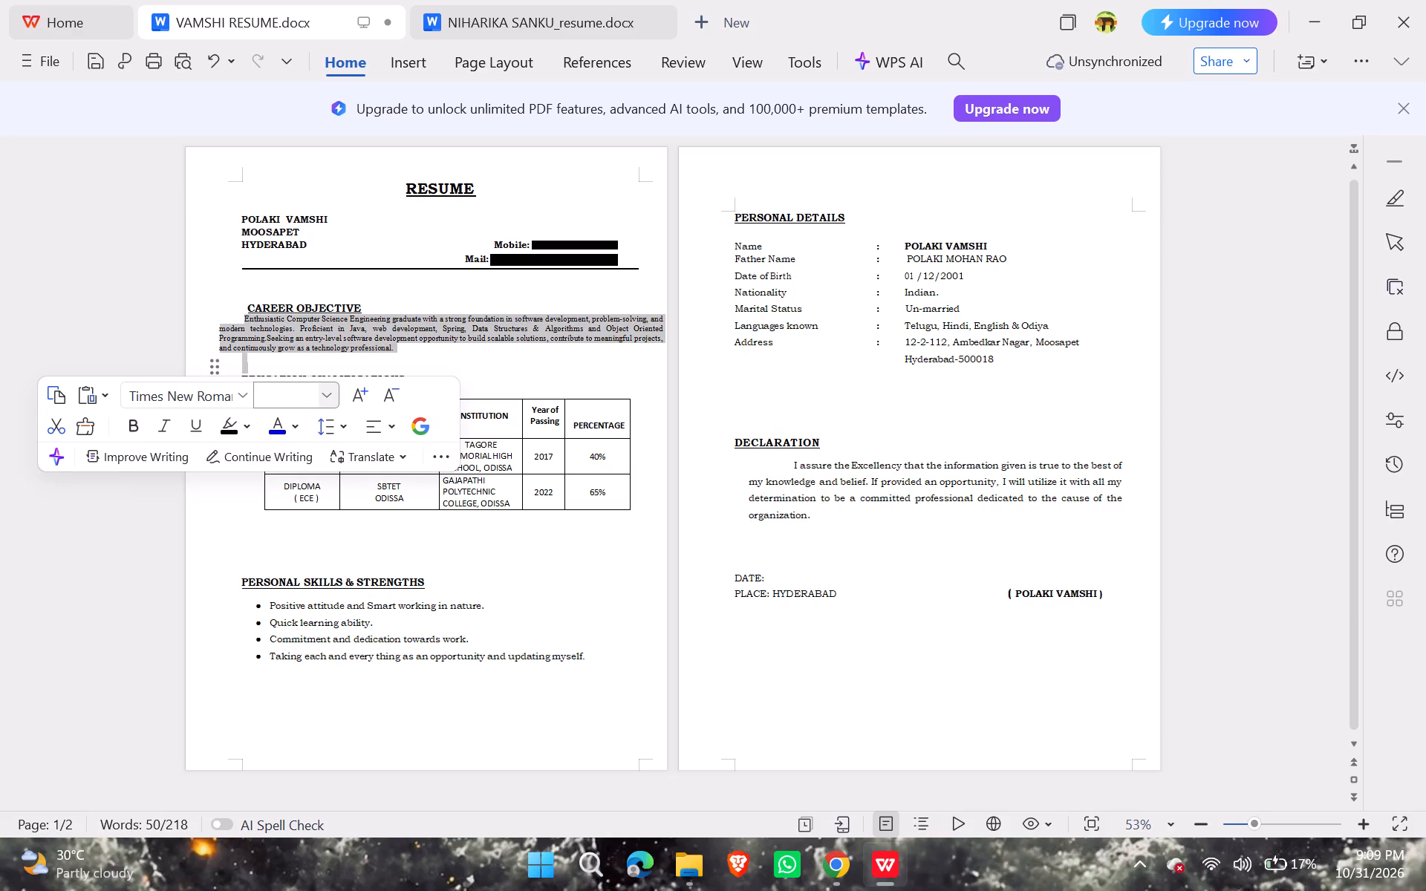
click(327, 391)
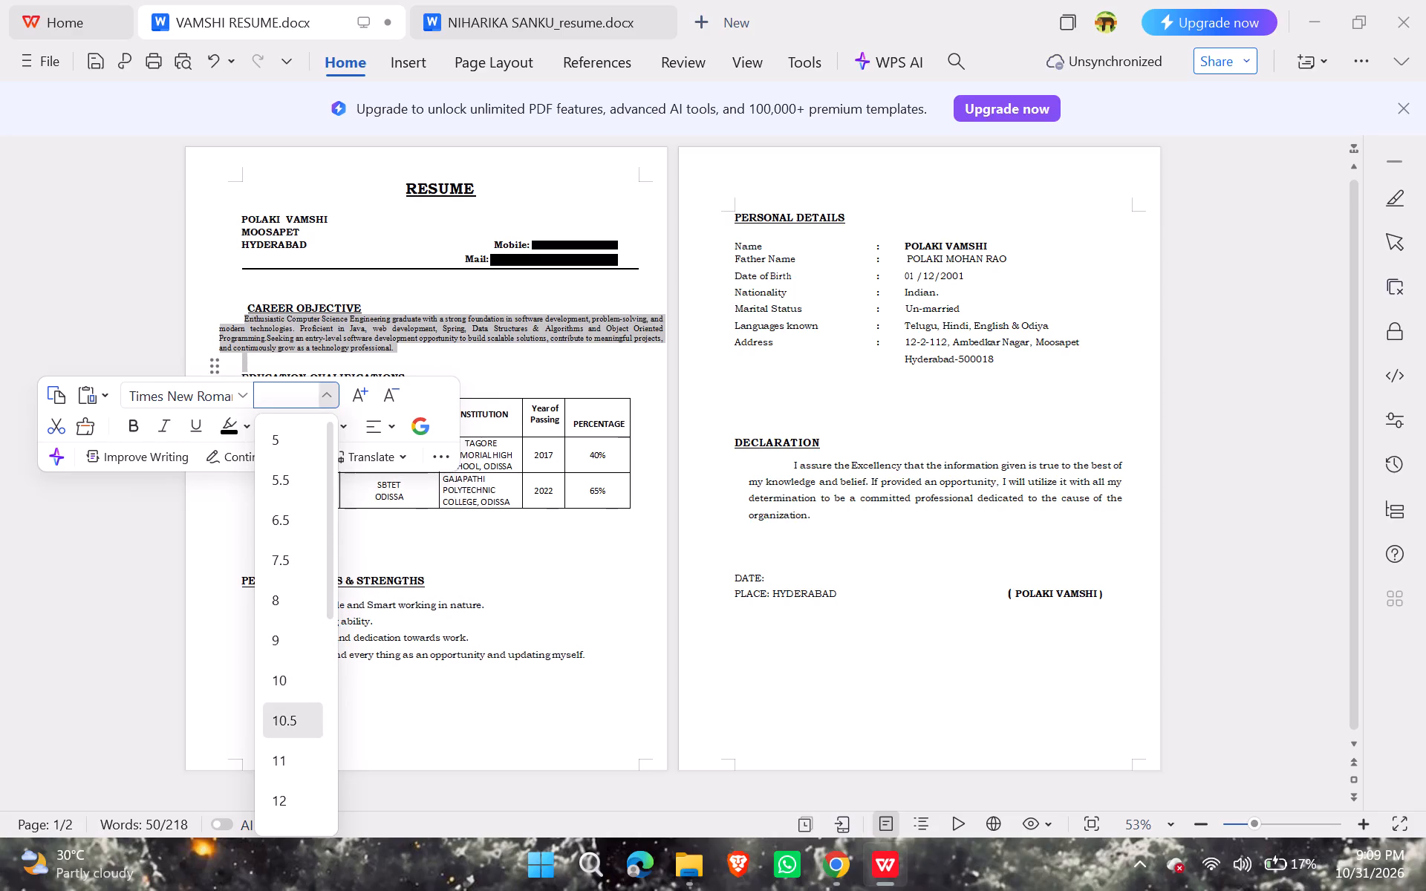
click(294, 714)
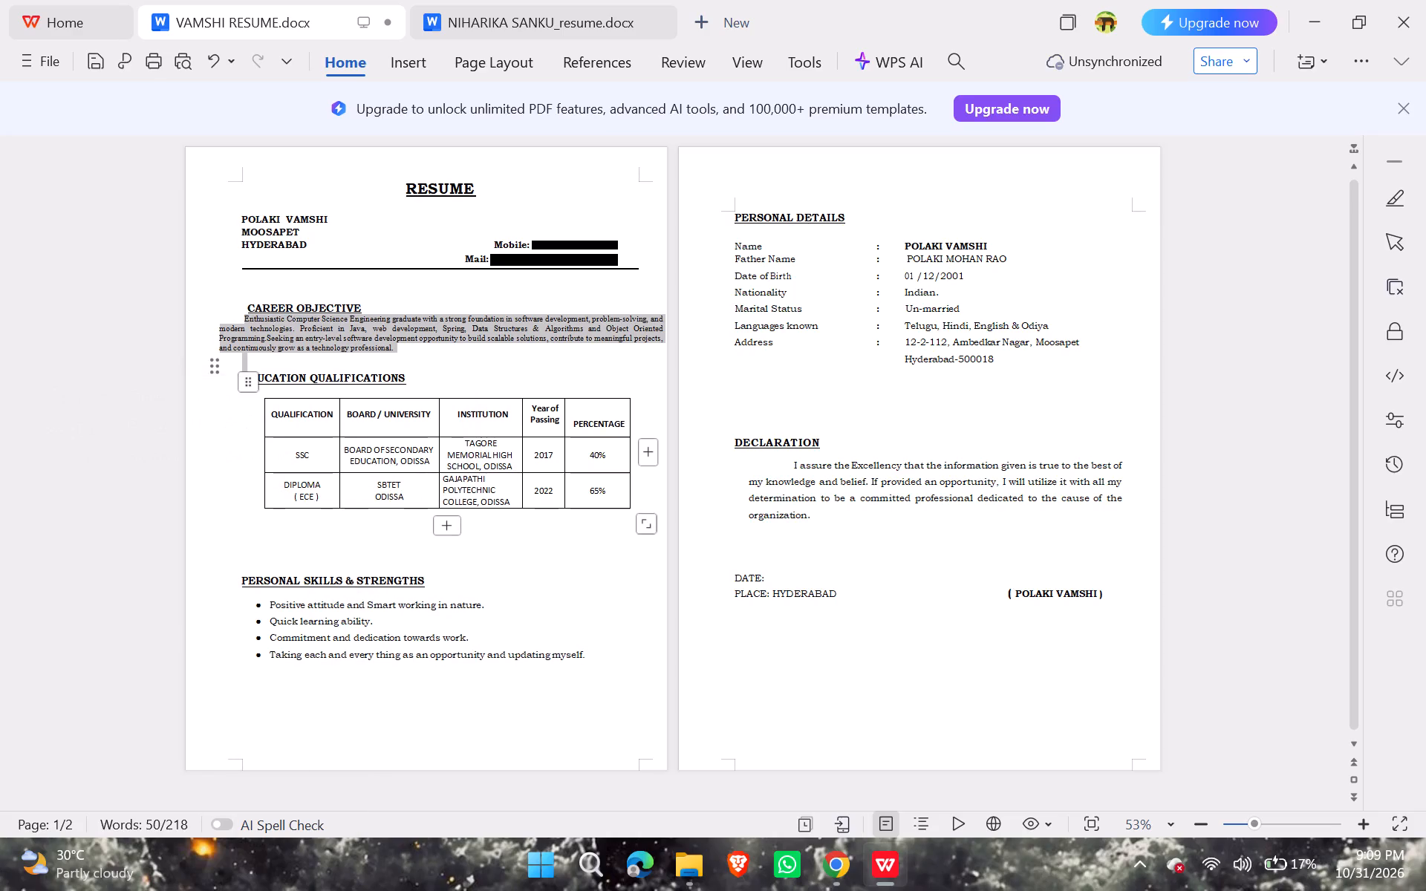
click(541, 293)
Set the font of the Career Objective heading and its paragraph to Times New Roman.
drag(246, 296, 248, 296)
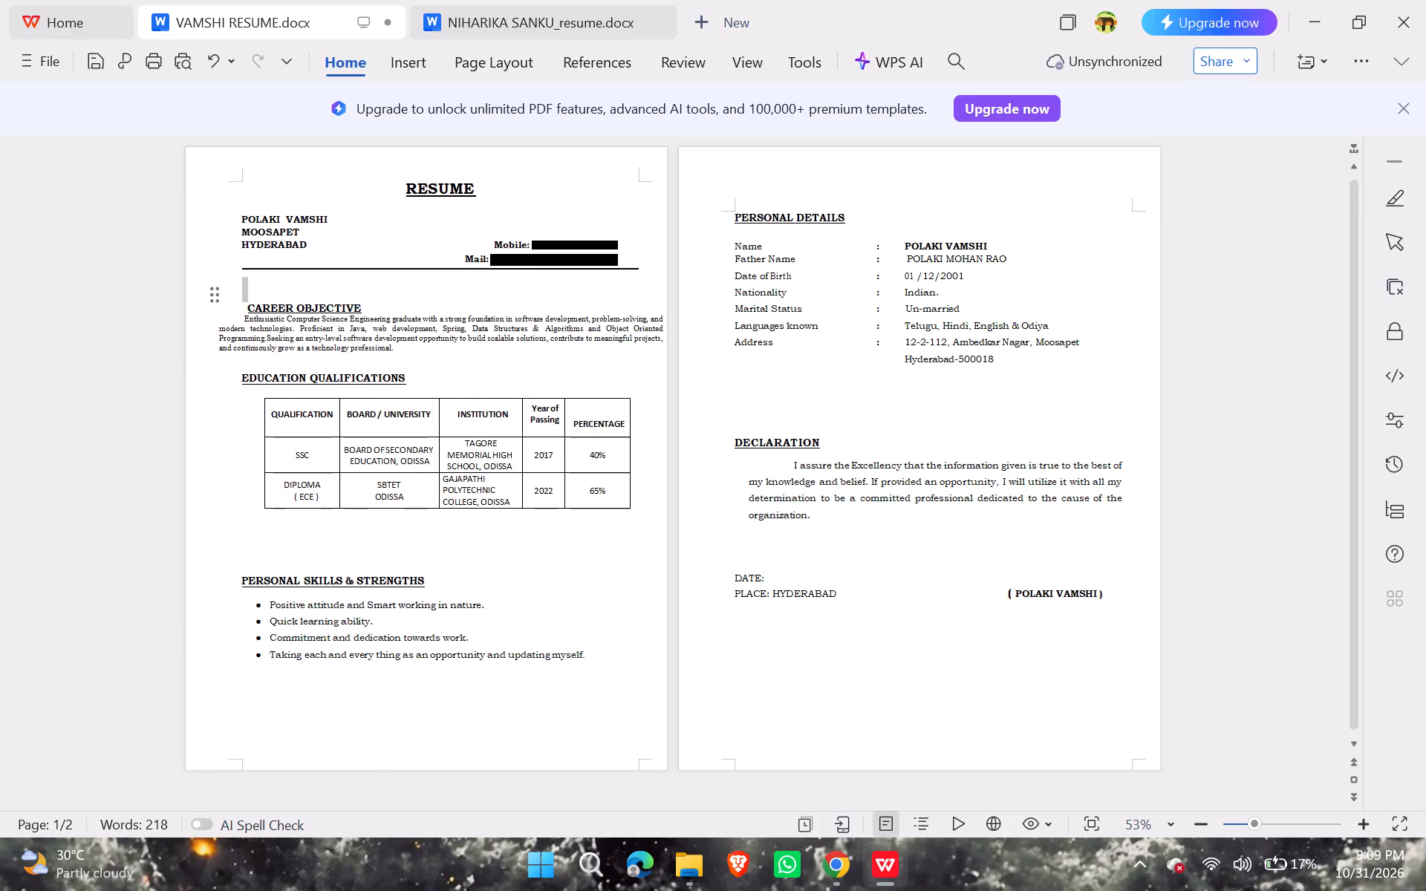
drag(248, 296, 336, 370)
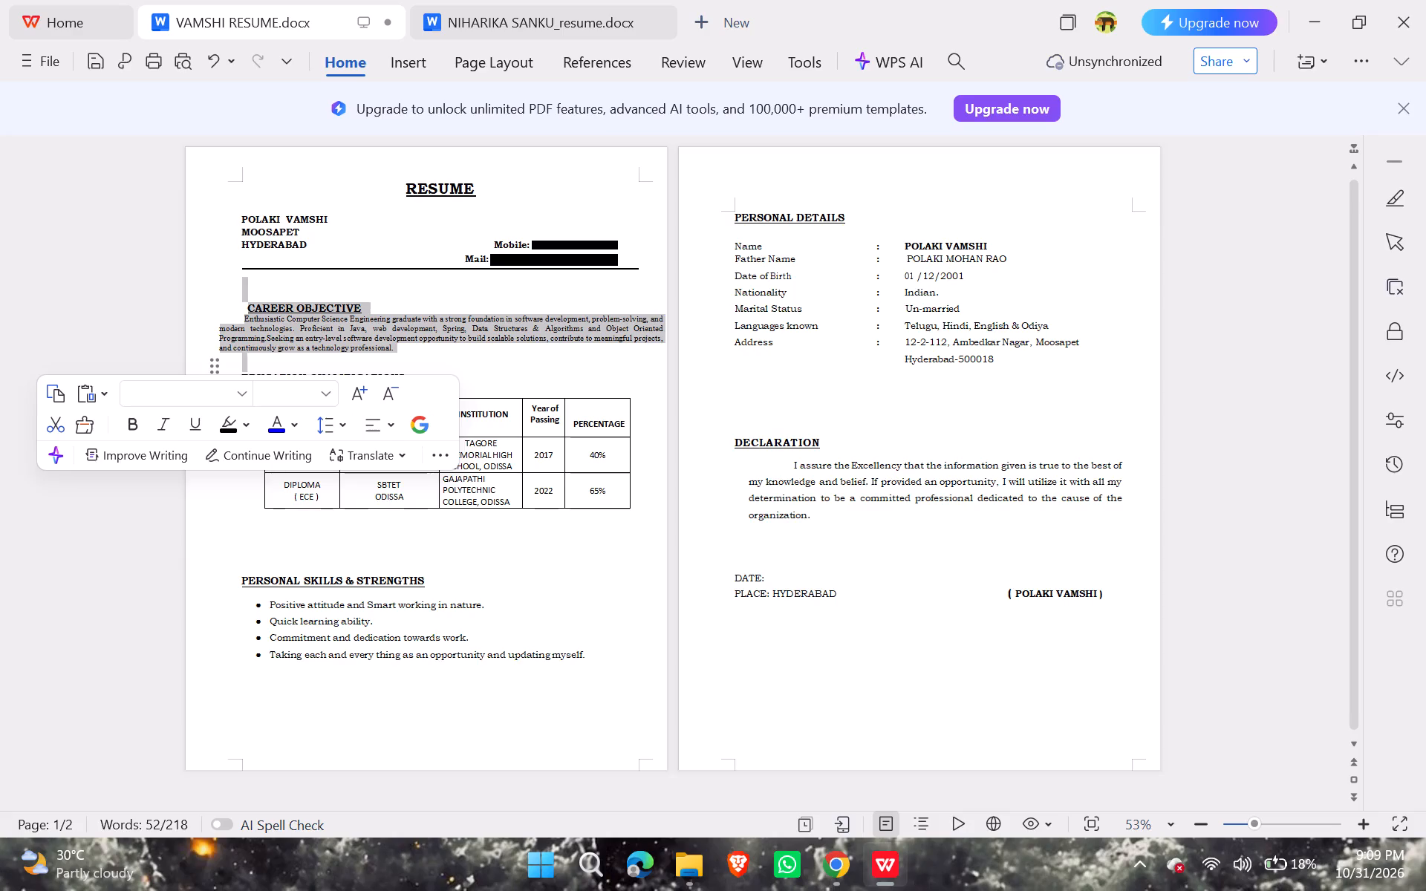
click(246, 388)
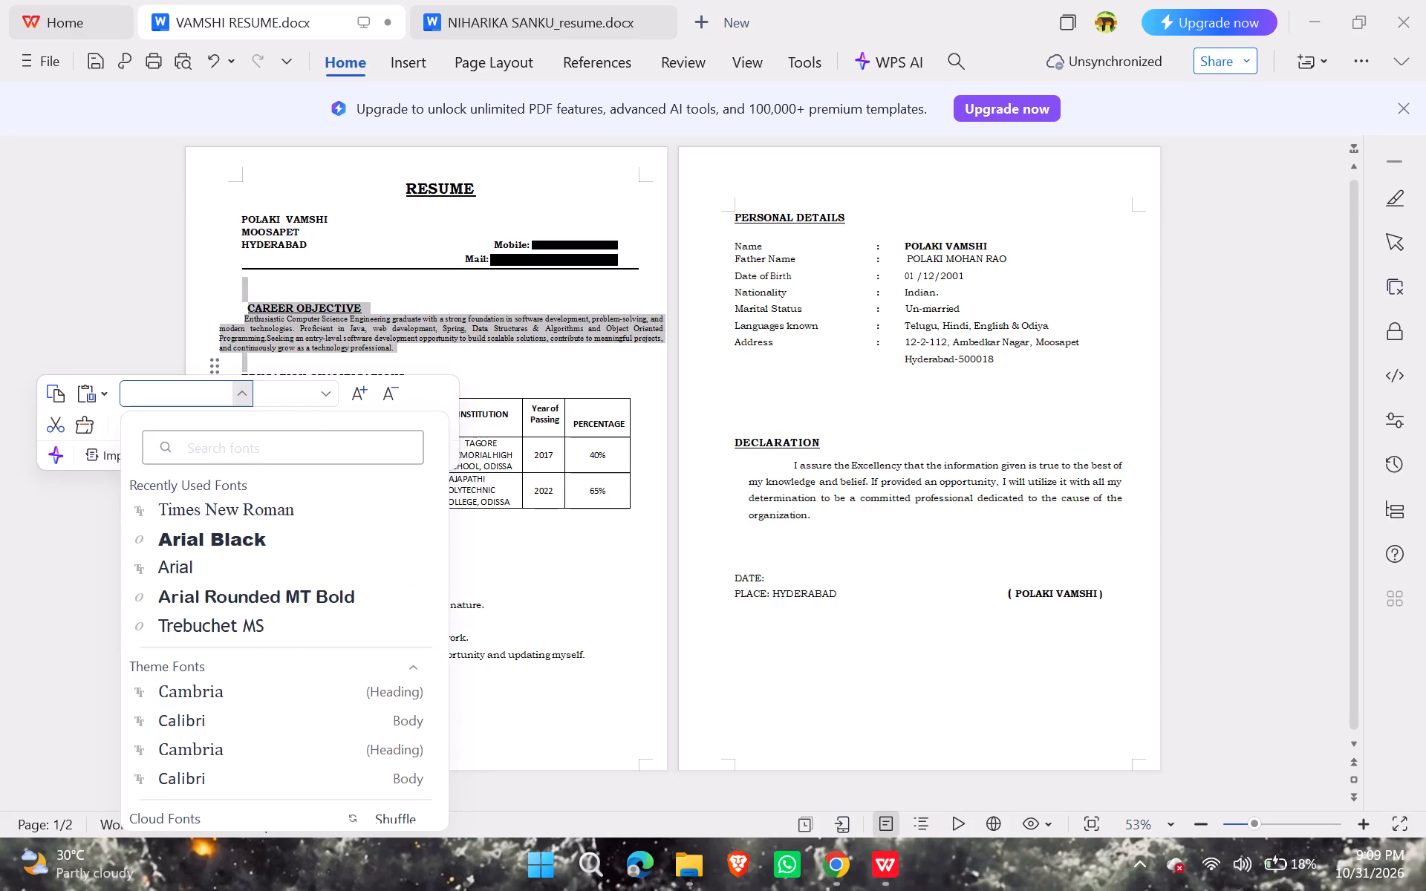
click(249, 500)
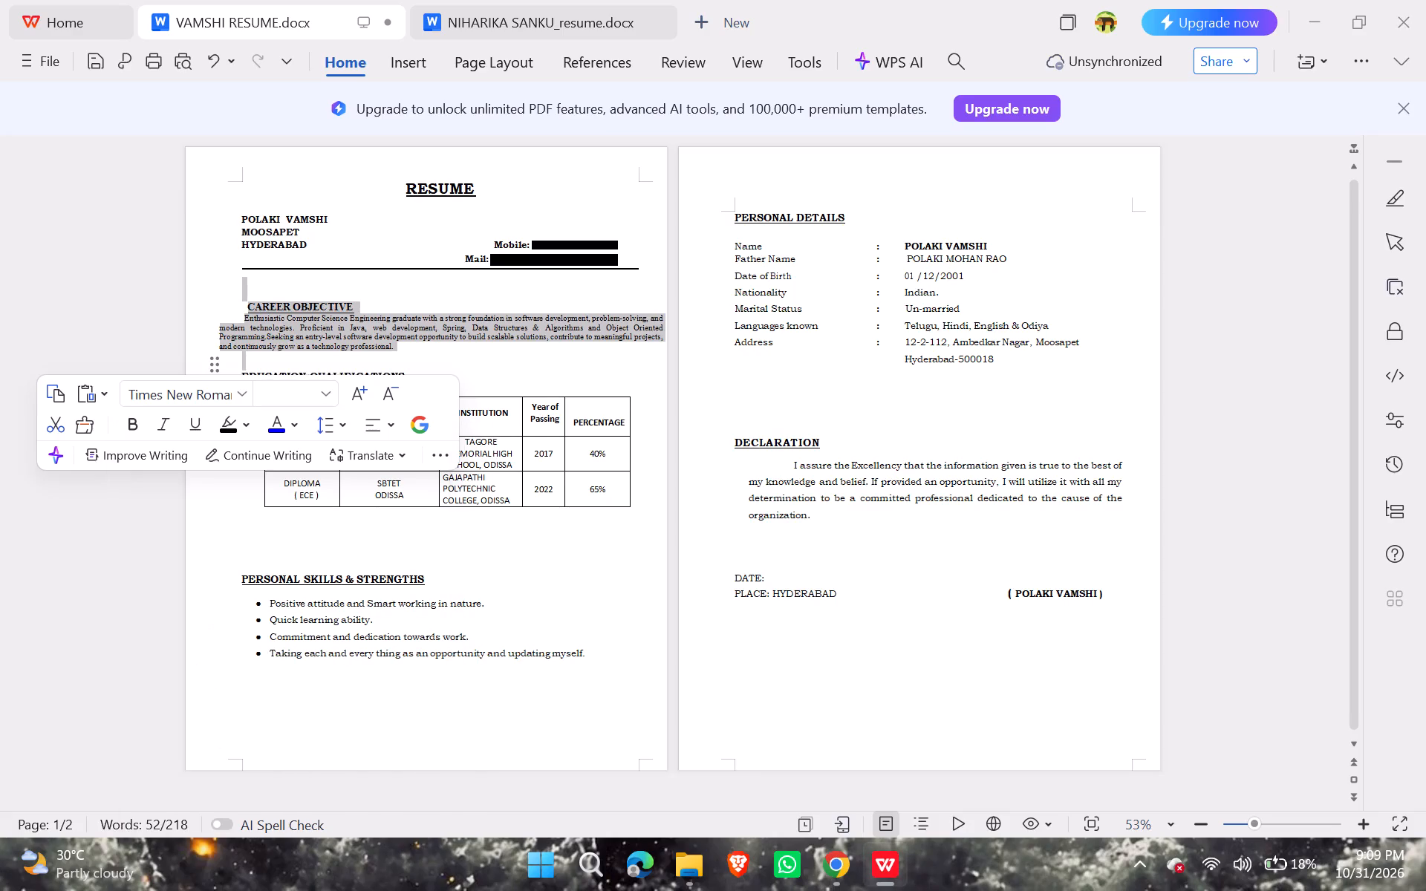
click(434, 287)
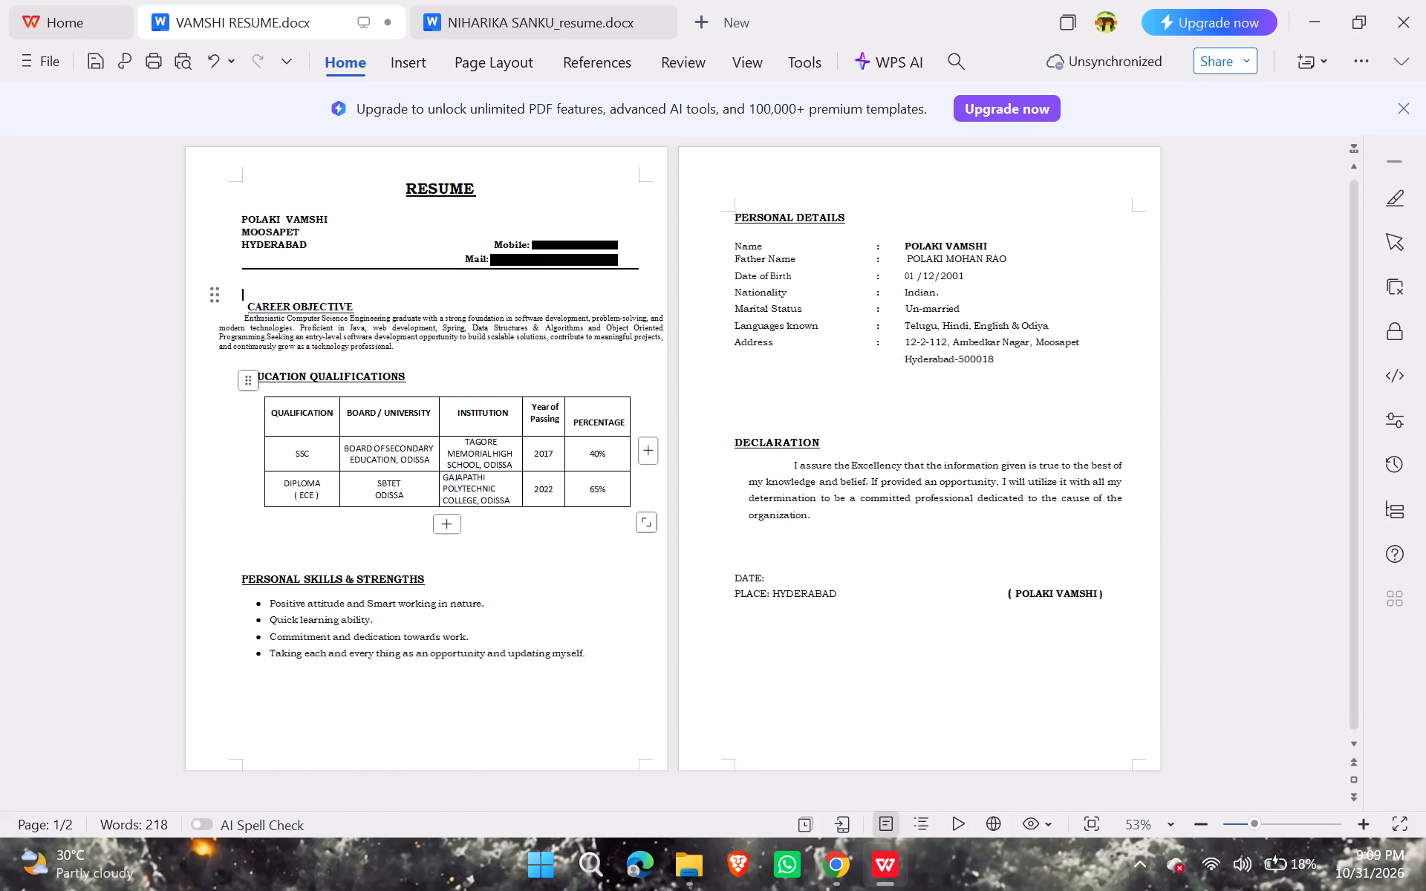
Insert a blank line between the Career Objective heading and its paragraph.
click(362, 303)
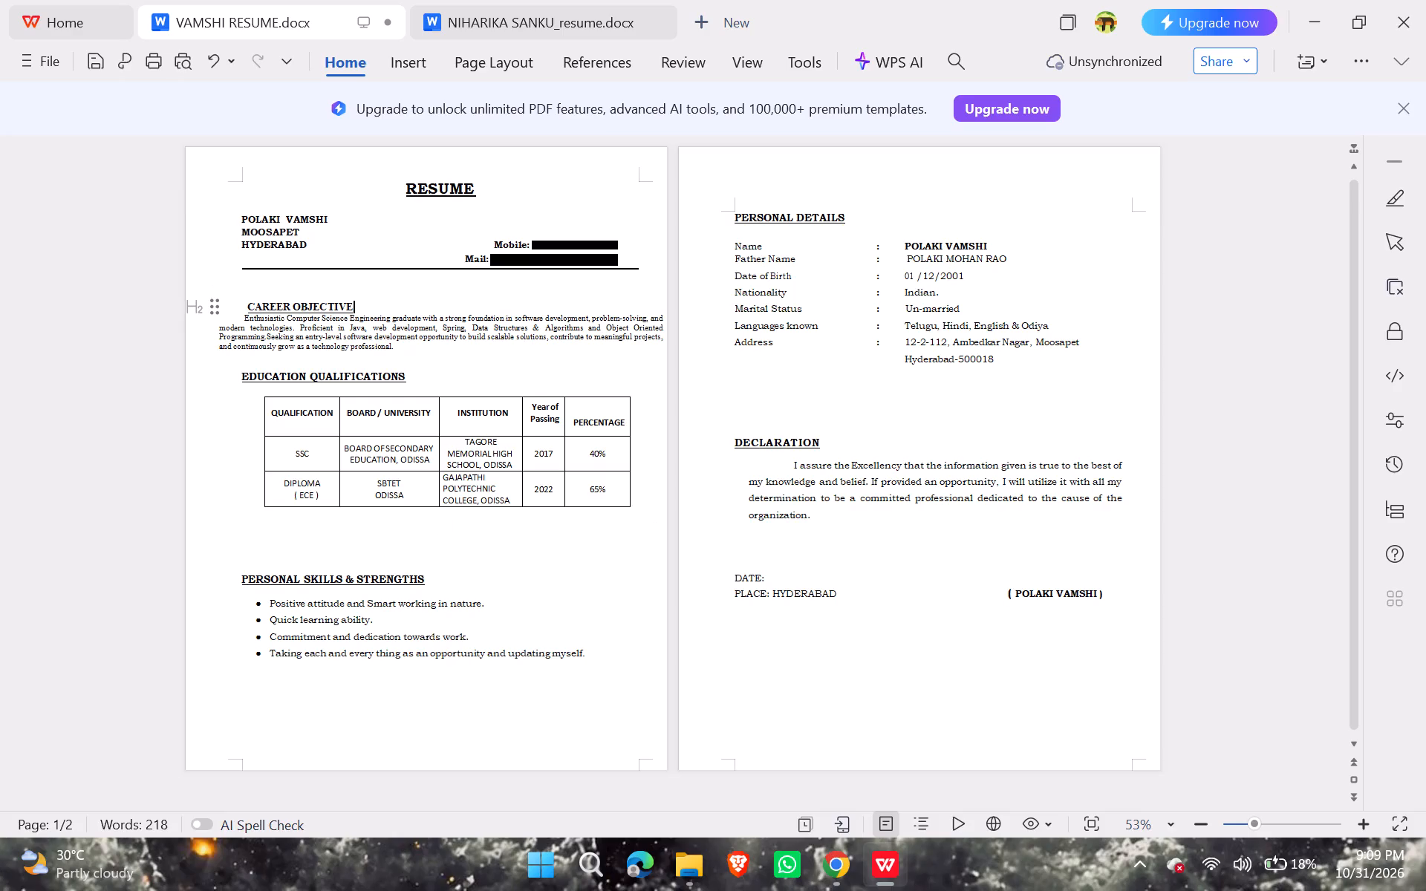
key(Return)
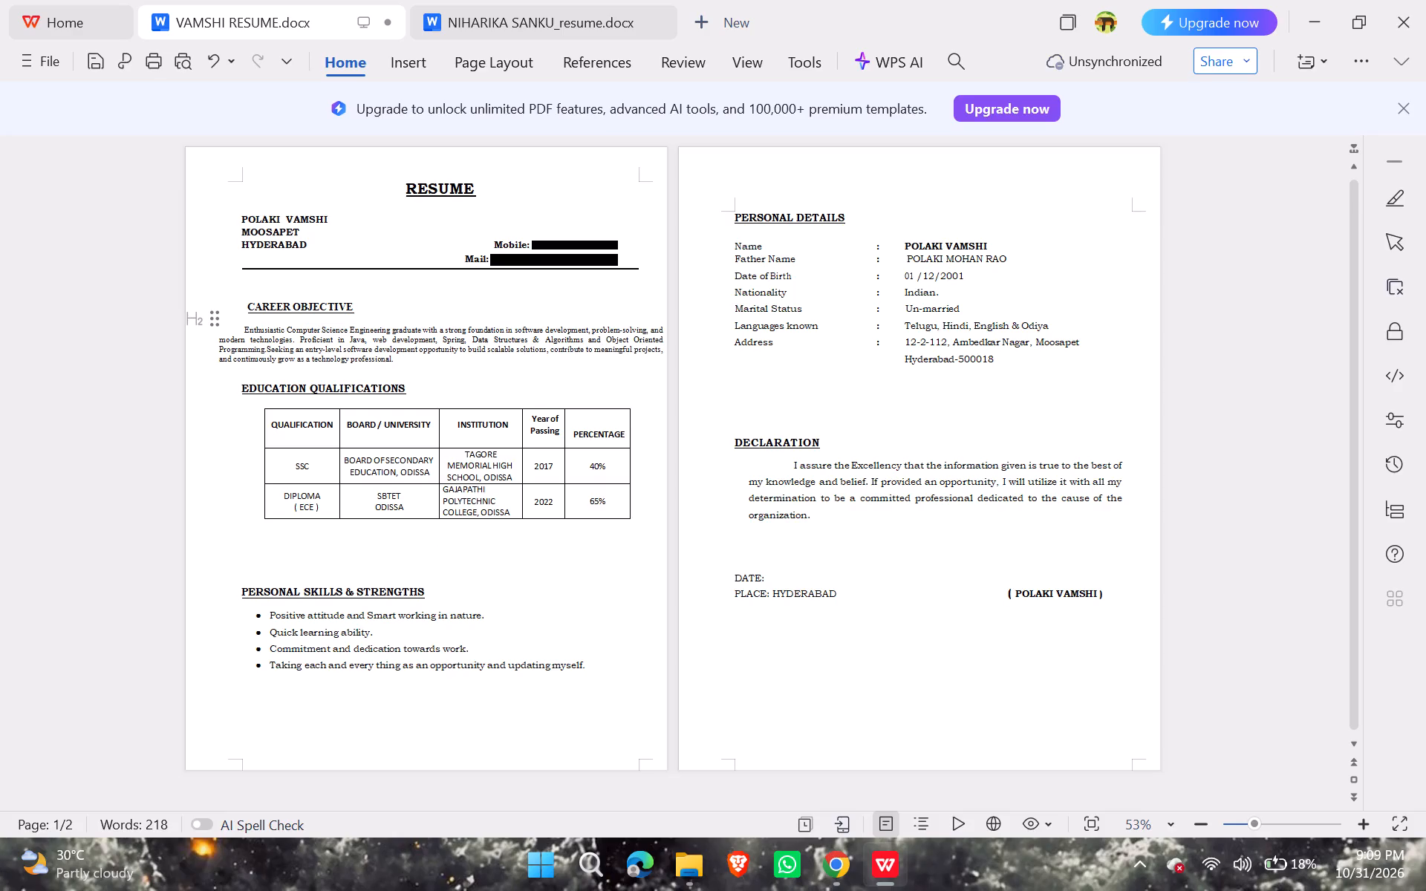
Increase the left indent of the whole Career Objective paragraph by adding spaces within its second and third lines.
click(216, 343)
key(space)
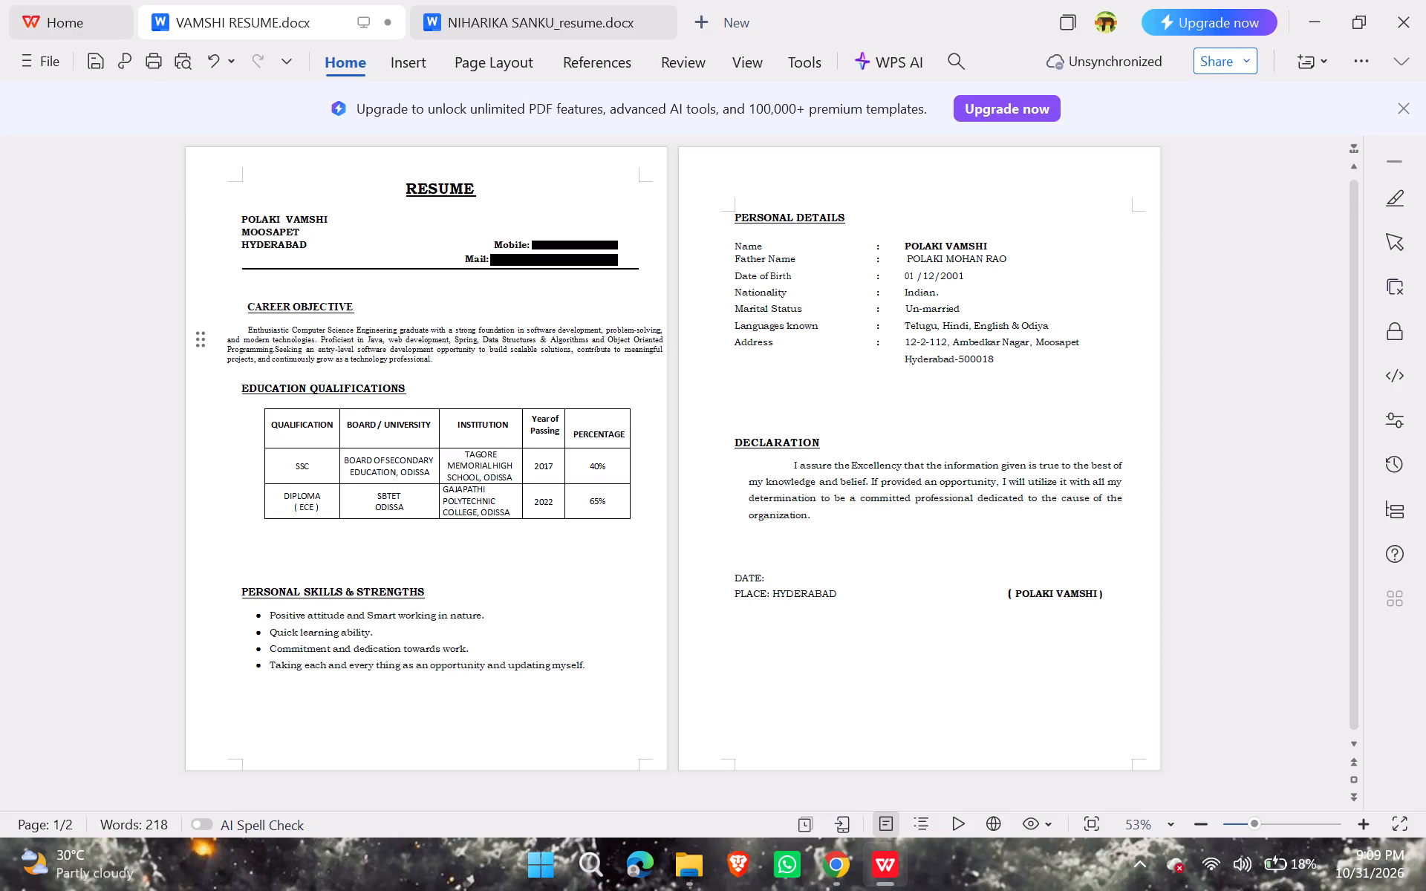
key(Left)
key(Left)
key(Left)
key(Left)
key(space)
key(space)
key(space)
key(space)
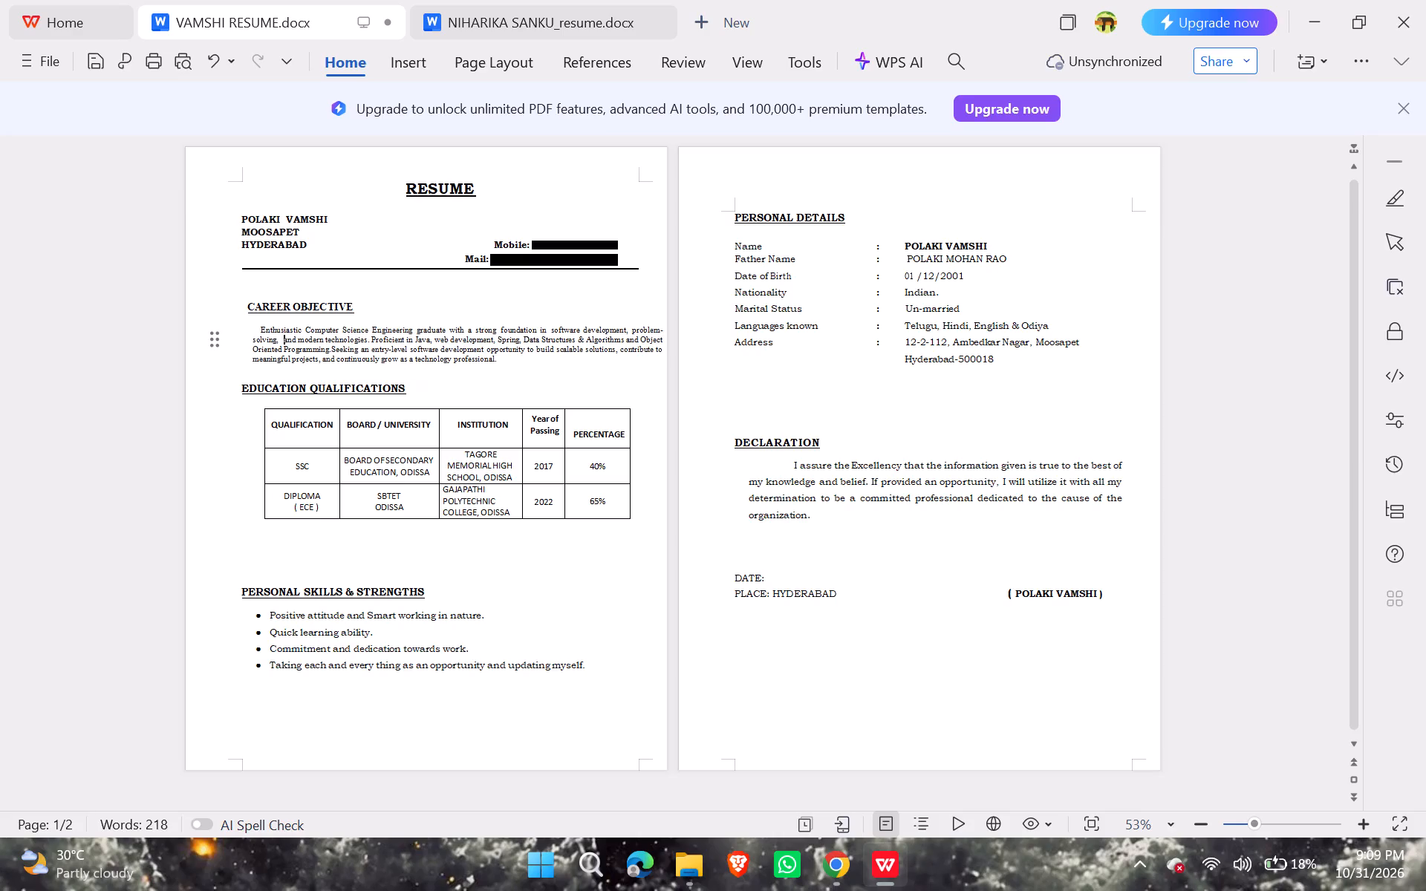
key(Left)
key(Left)
key(Left)
key(Left)
key(Left)
key(Left)
key(Left)
key(Left)
key(Left)
key(Left)
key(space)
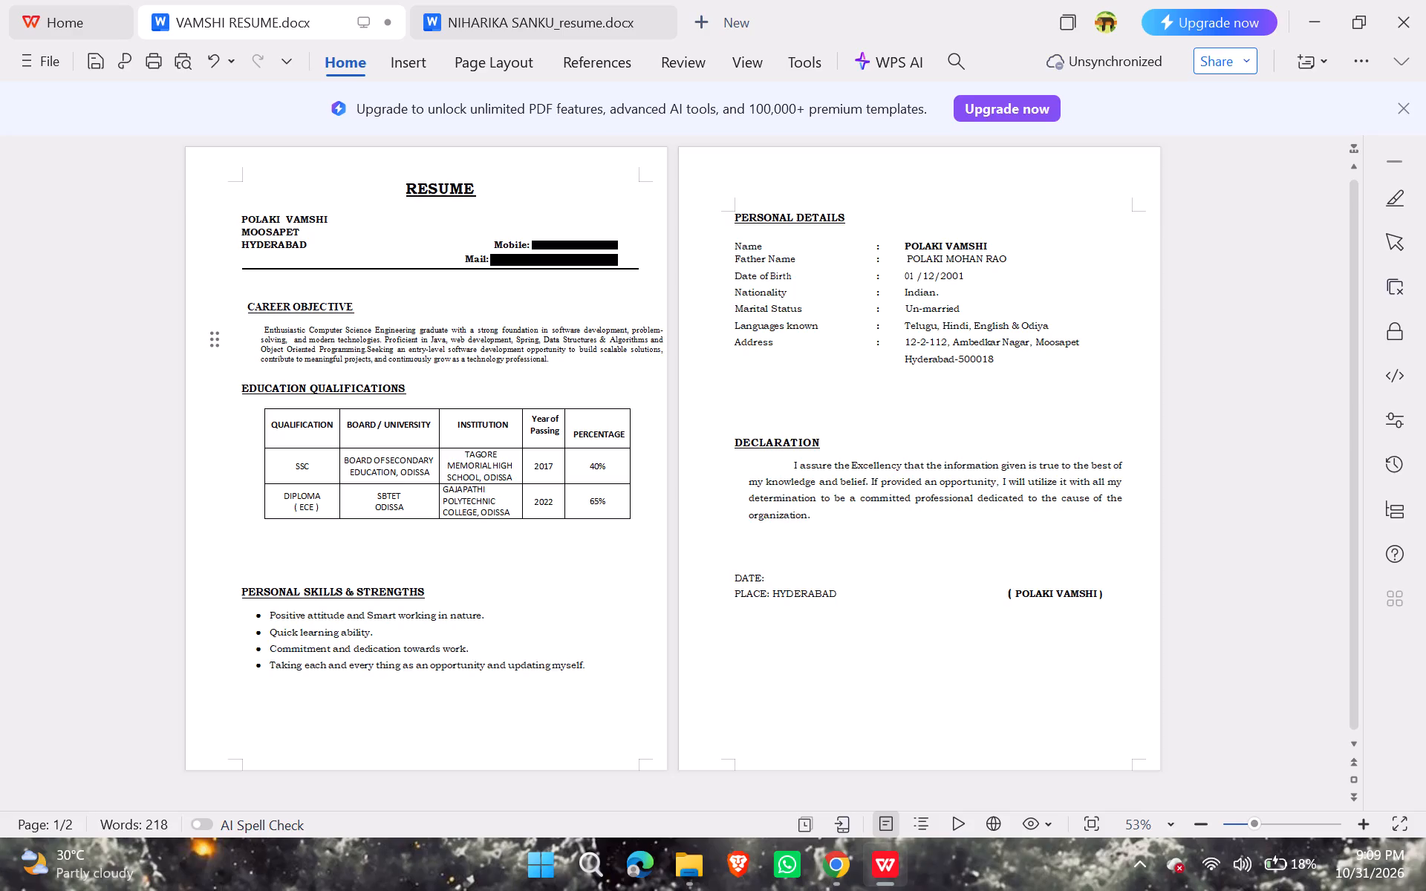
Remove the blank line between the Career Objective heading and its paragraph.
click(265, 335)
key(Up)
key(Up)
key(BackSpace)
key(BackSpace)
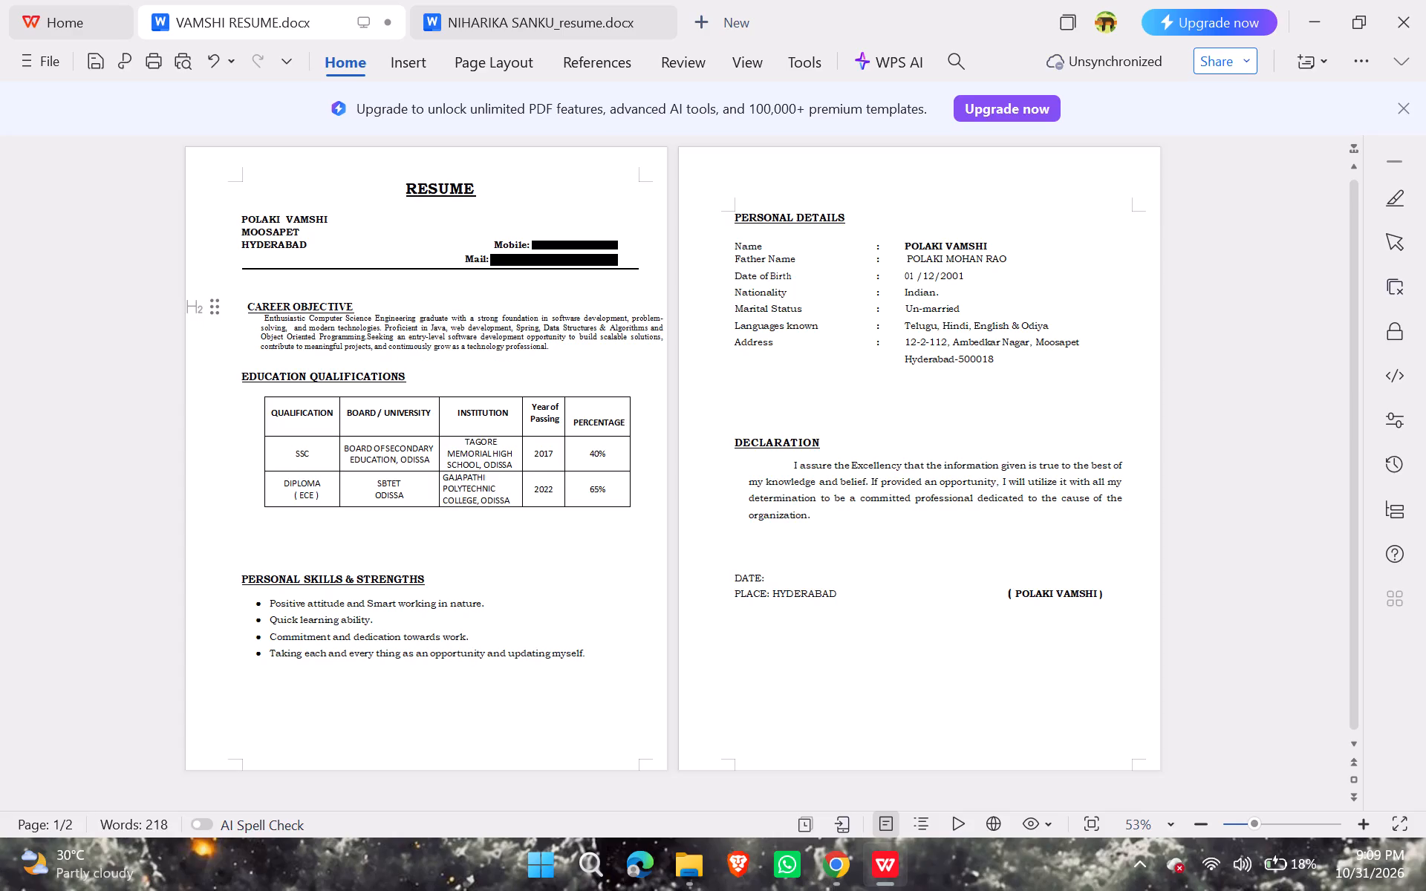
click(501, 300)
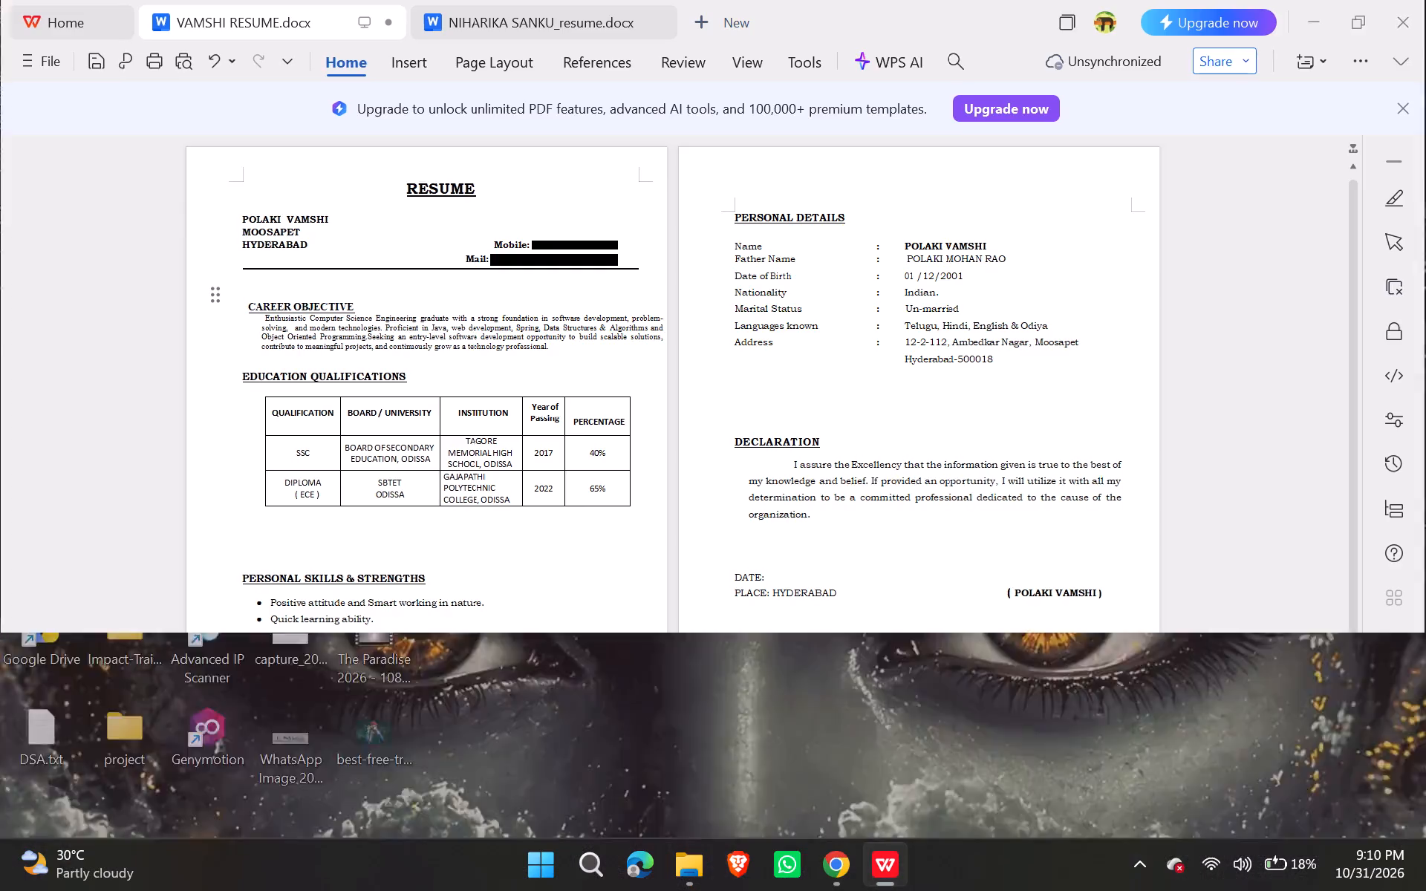
Examine the Education entries in the reference resume, including the school and Intermediate lines, and return to the resume being edited.
click(430, 346)
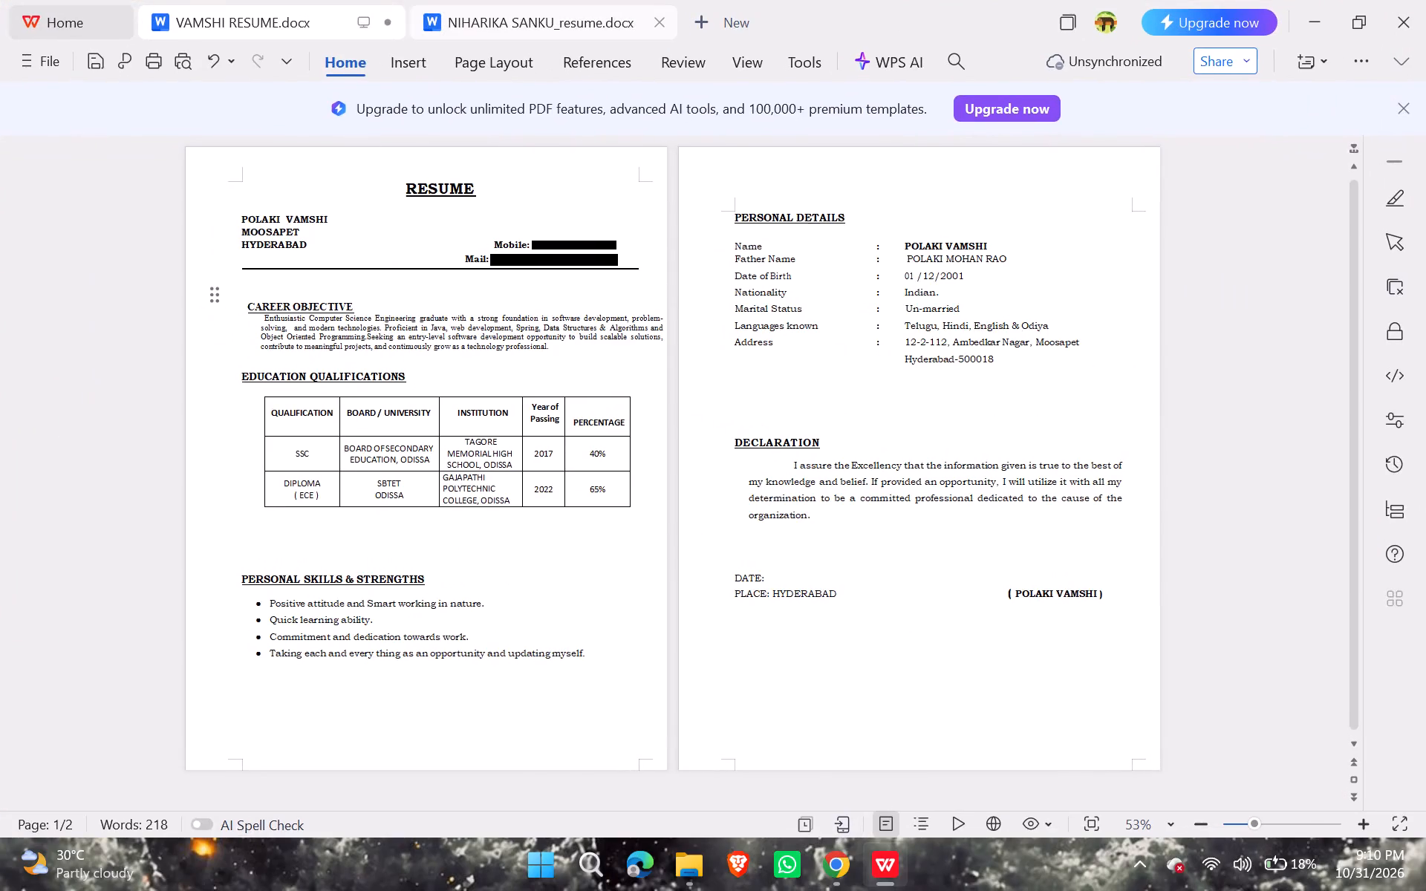
click(511, 1)
click(729, 319)
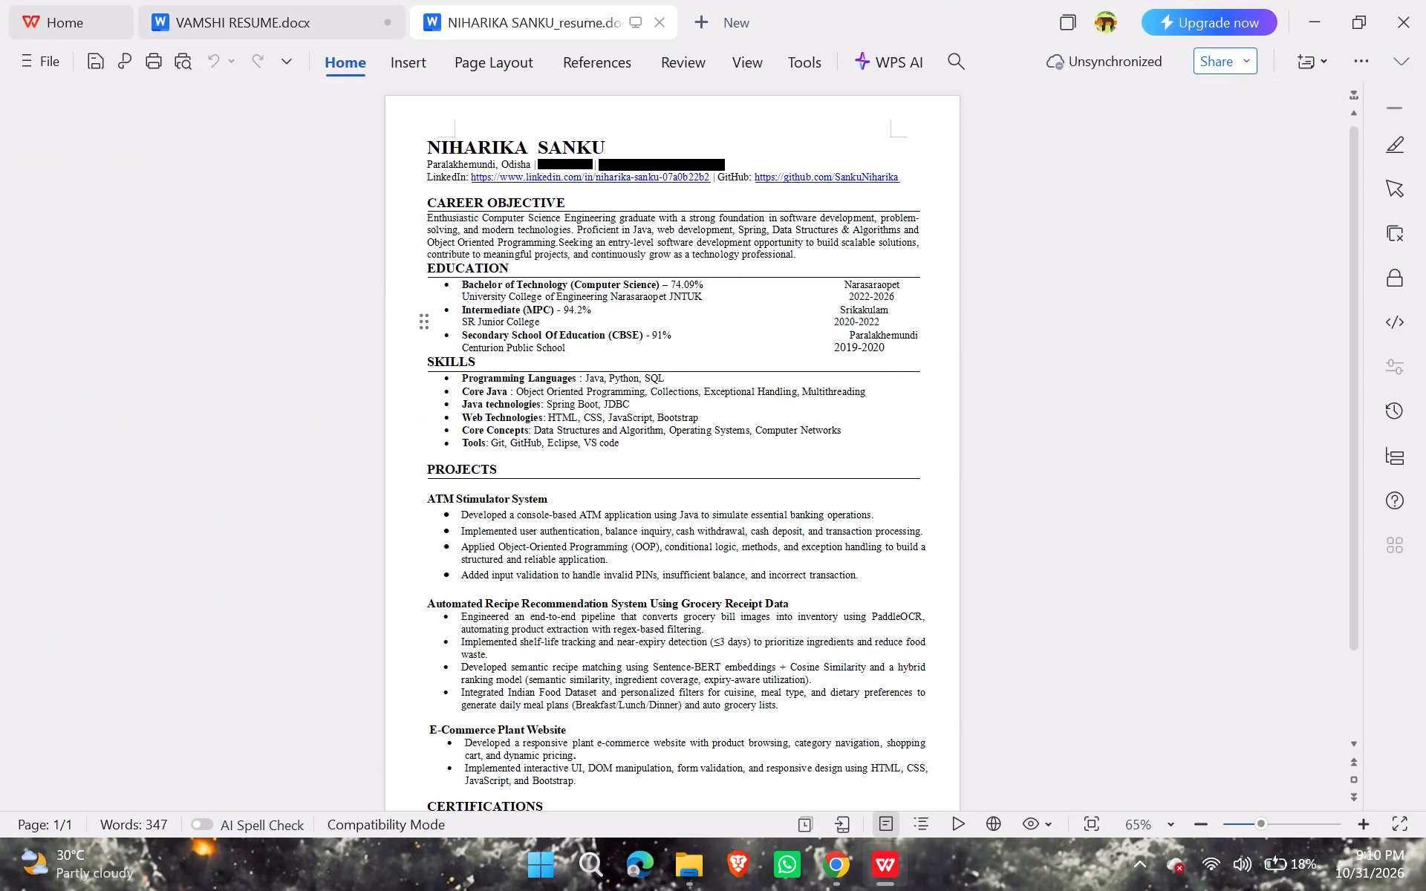
drag(461, 345, 576, 343)
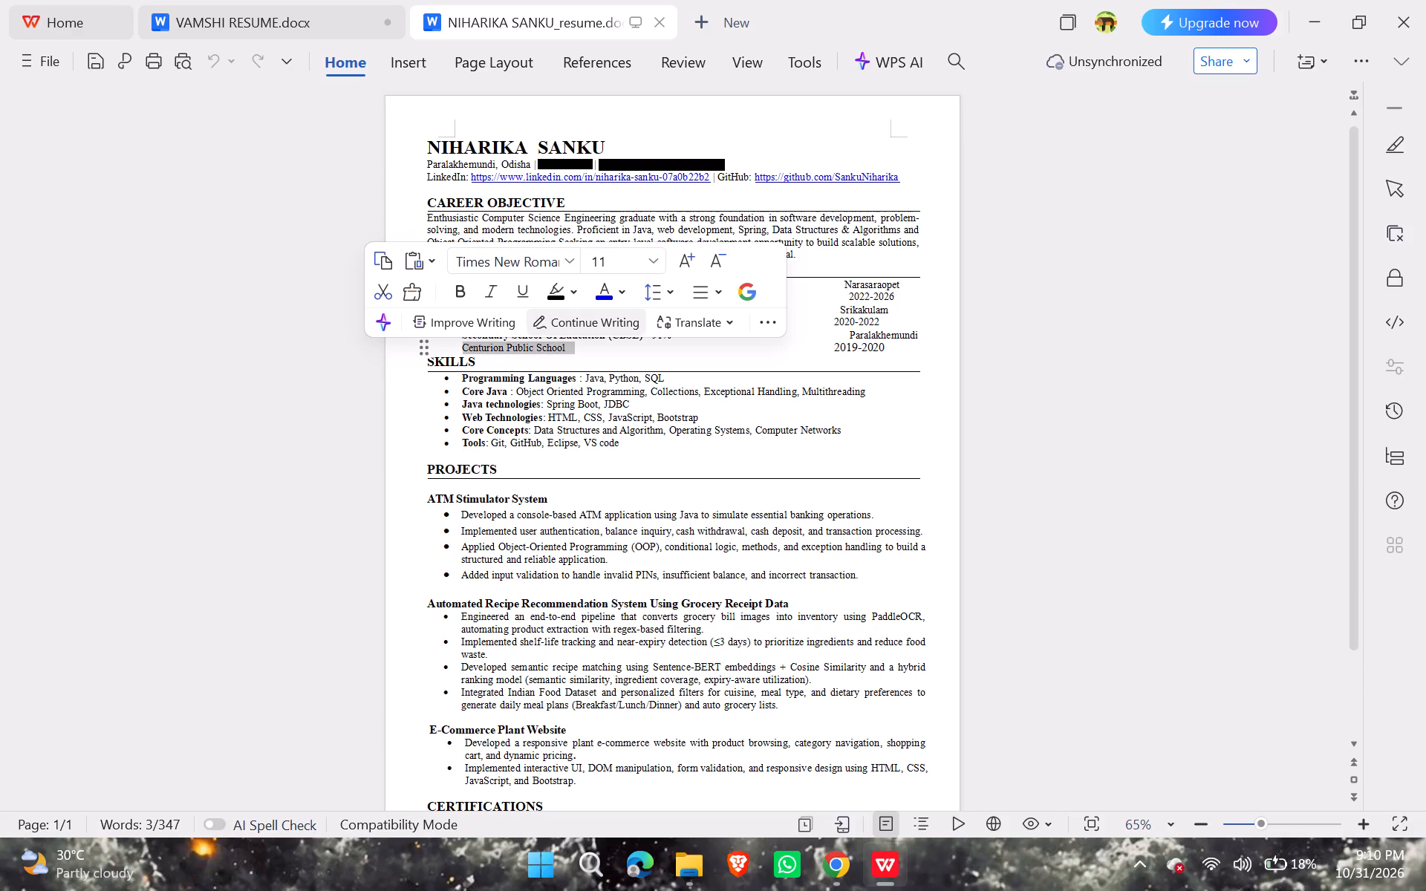
right_click(584, 348)
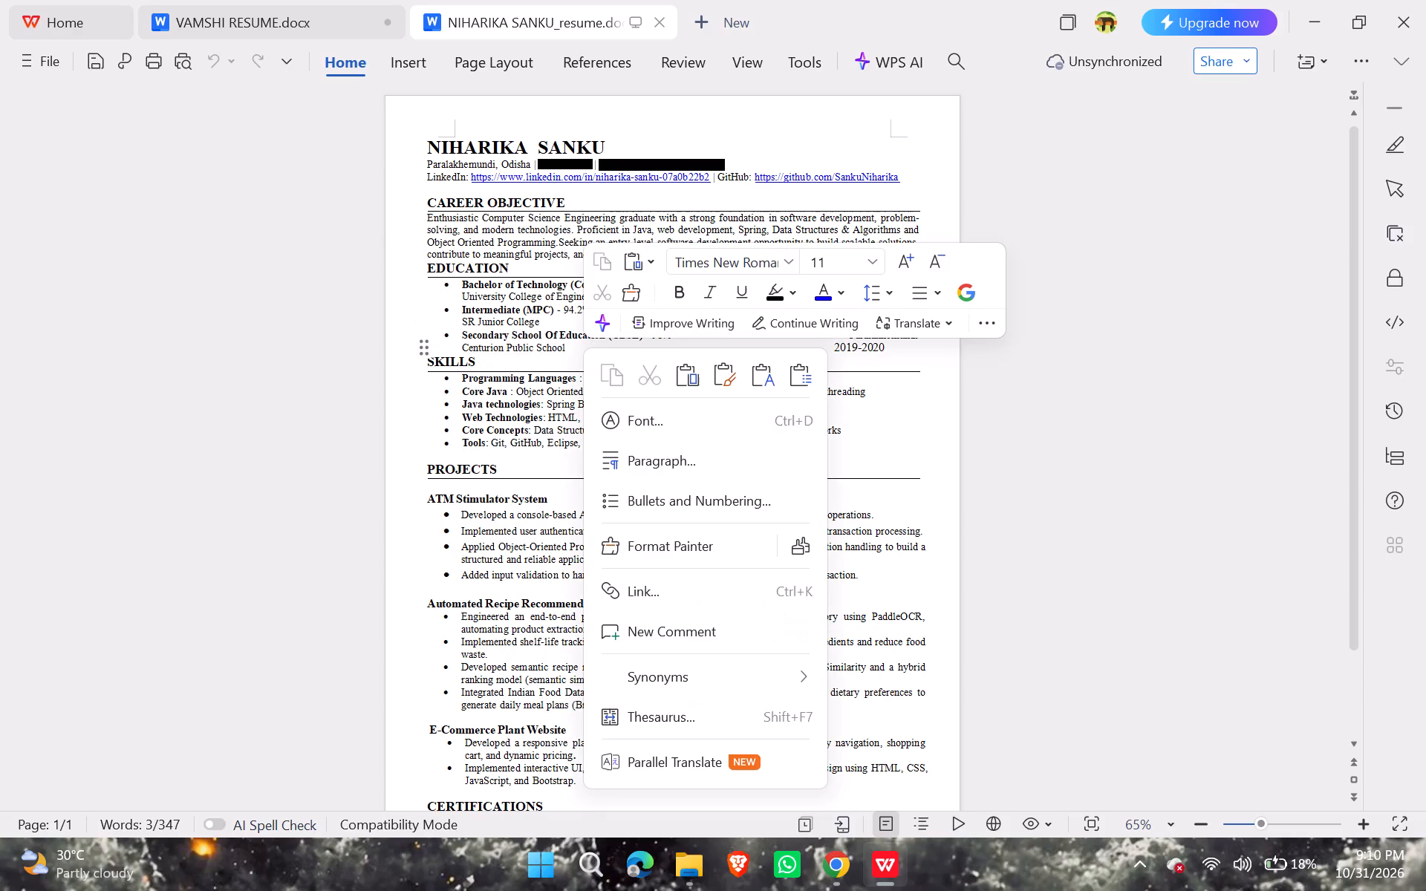
click(445, 309)
click(436, 309)
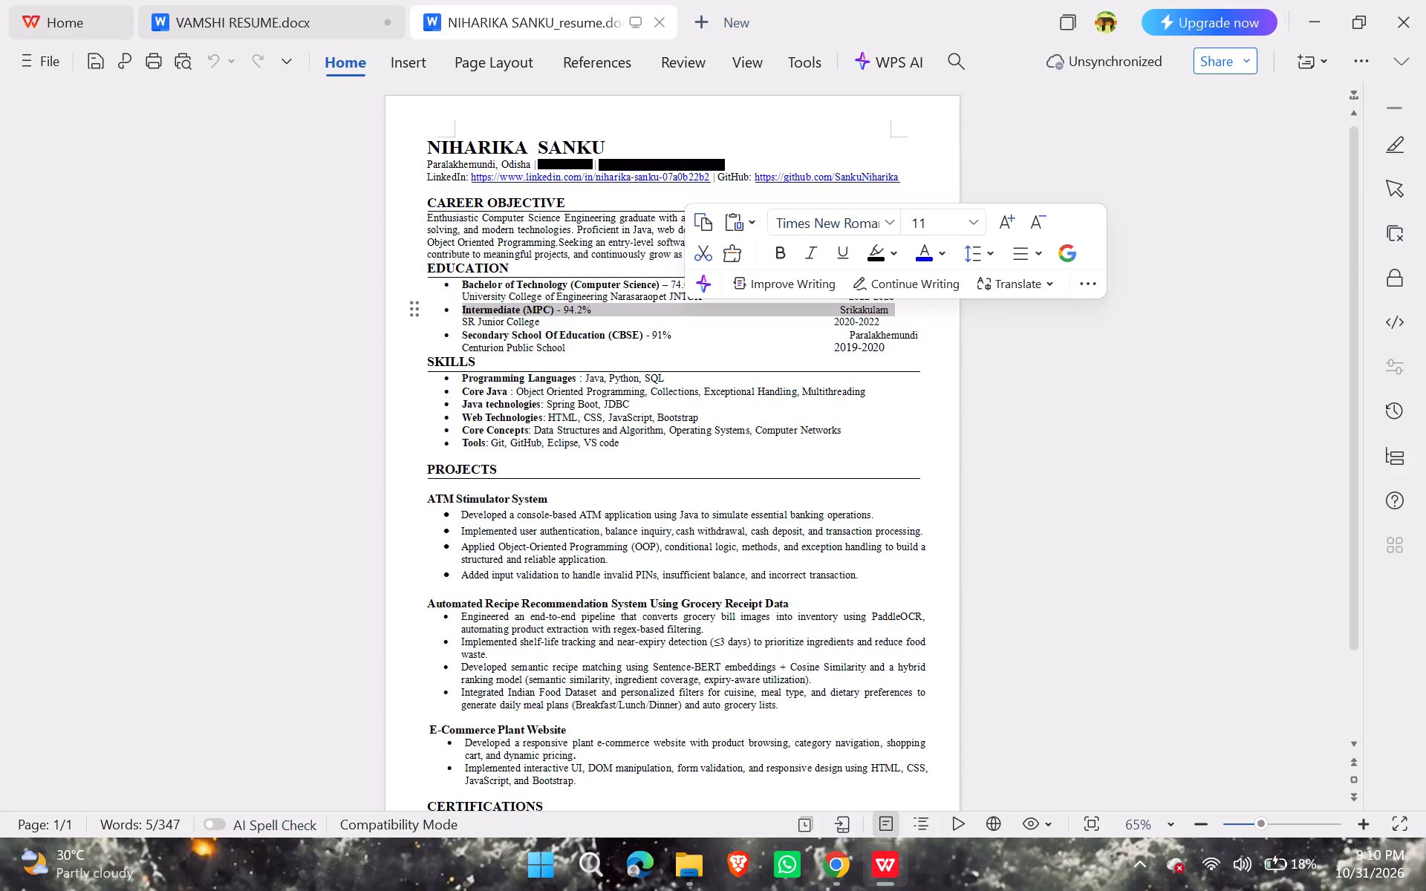
click(299, 27)
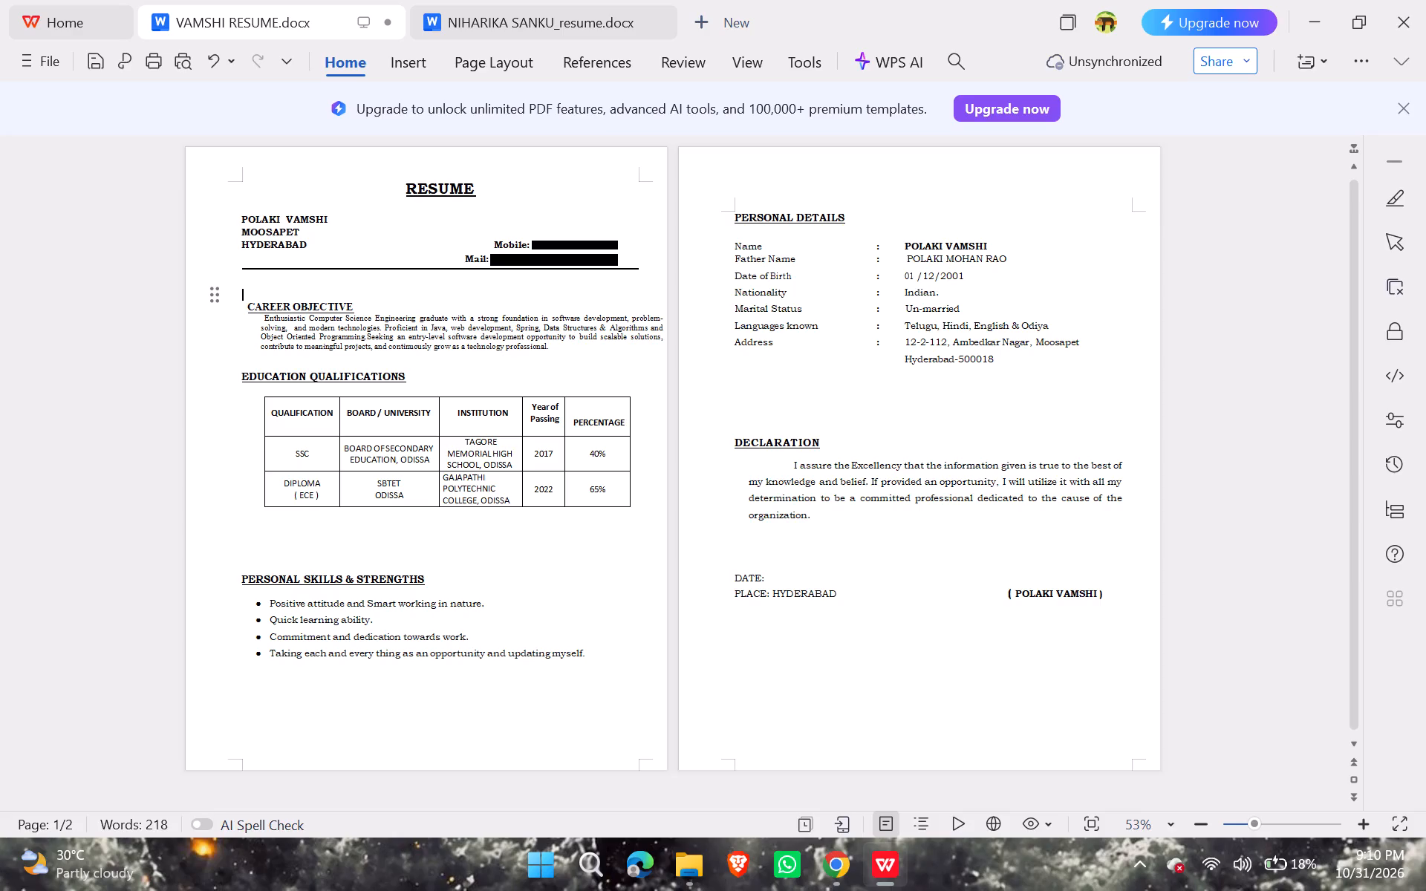
Replace the Name entry under Personal Details with the reference resume owner's name, surname first, in capitals.
click(975, 244)
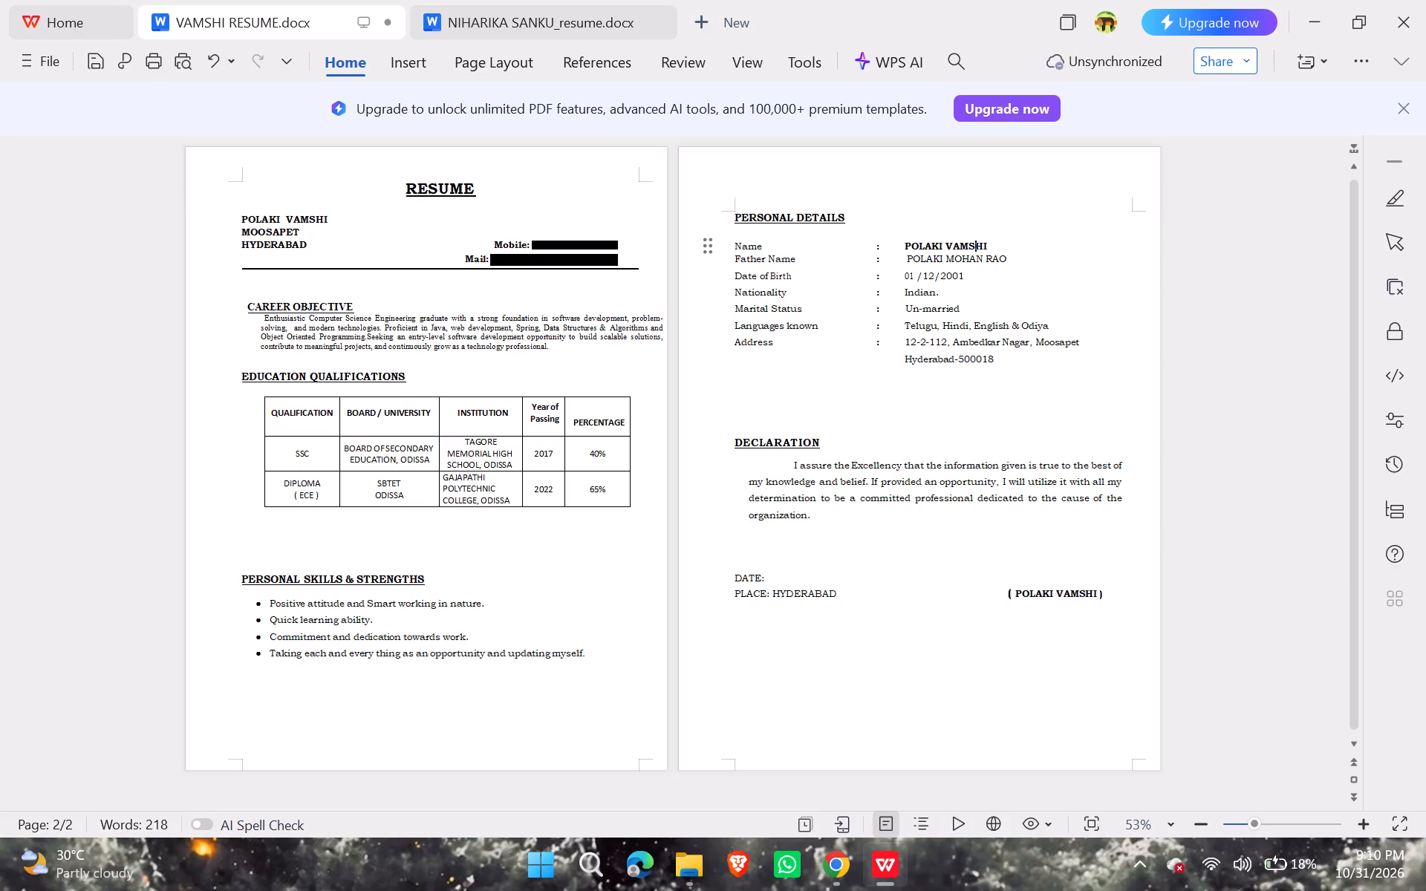
click(1001, 247)
key(BackSpace)
key(BackSpace)
key(BackSpace)
key(BackSpace)
key(BackSpace)
key(BackSpace)
key(BackSpace)
key(BackSpace)
key(BackSpace)
key(BackSpace)
key(BackSpace)
key(BackSpace)
key(BackSpace)
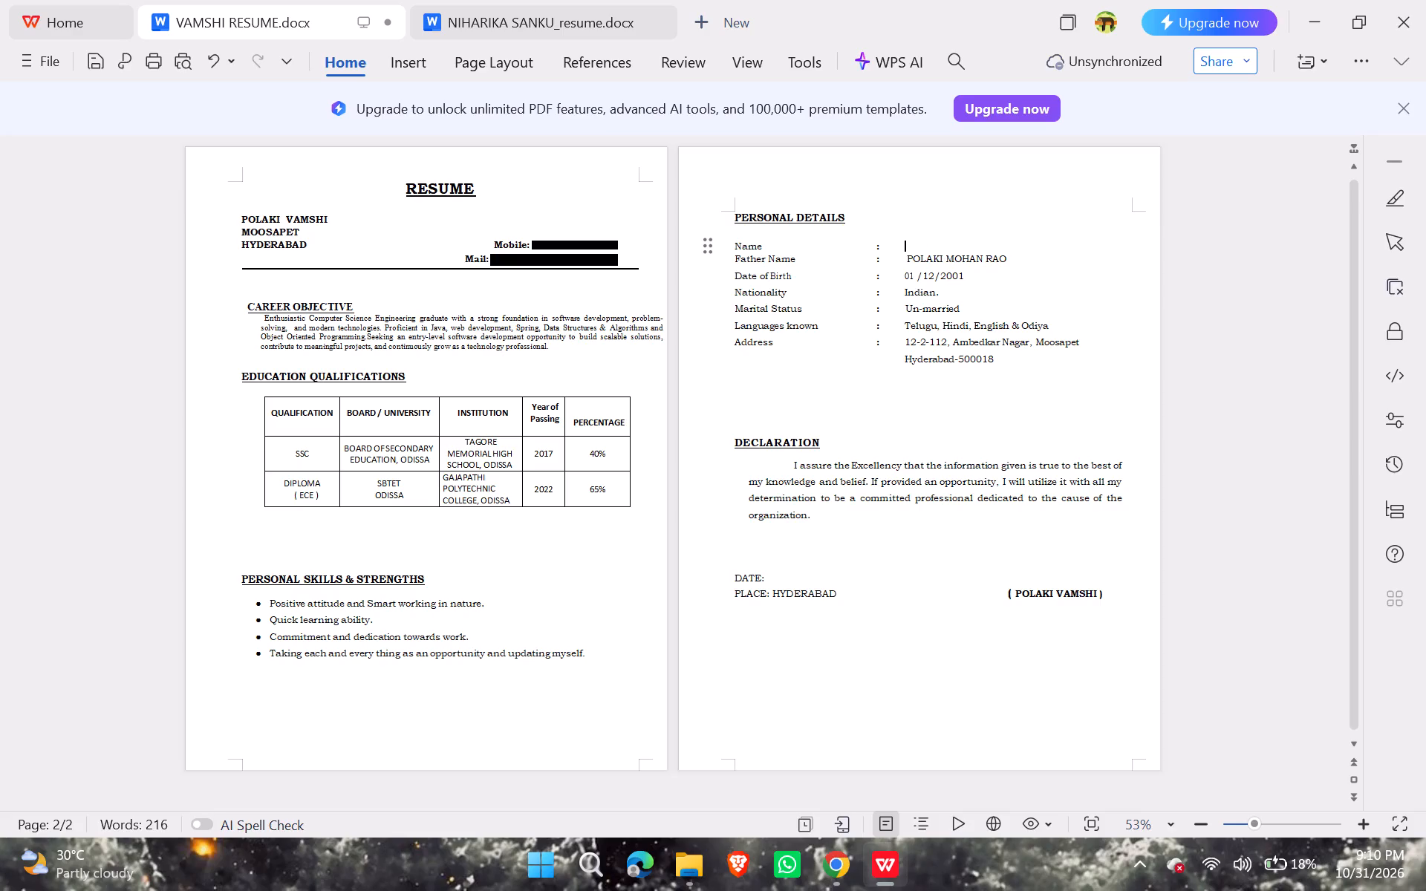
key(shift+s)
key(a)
key(BackSpace)
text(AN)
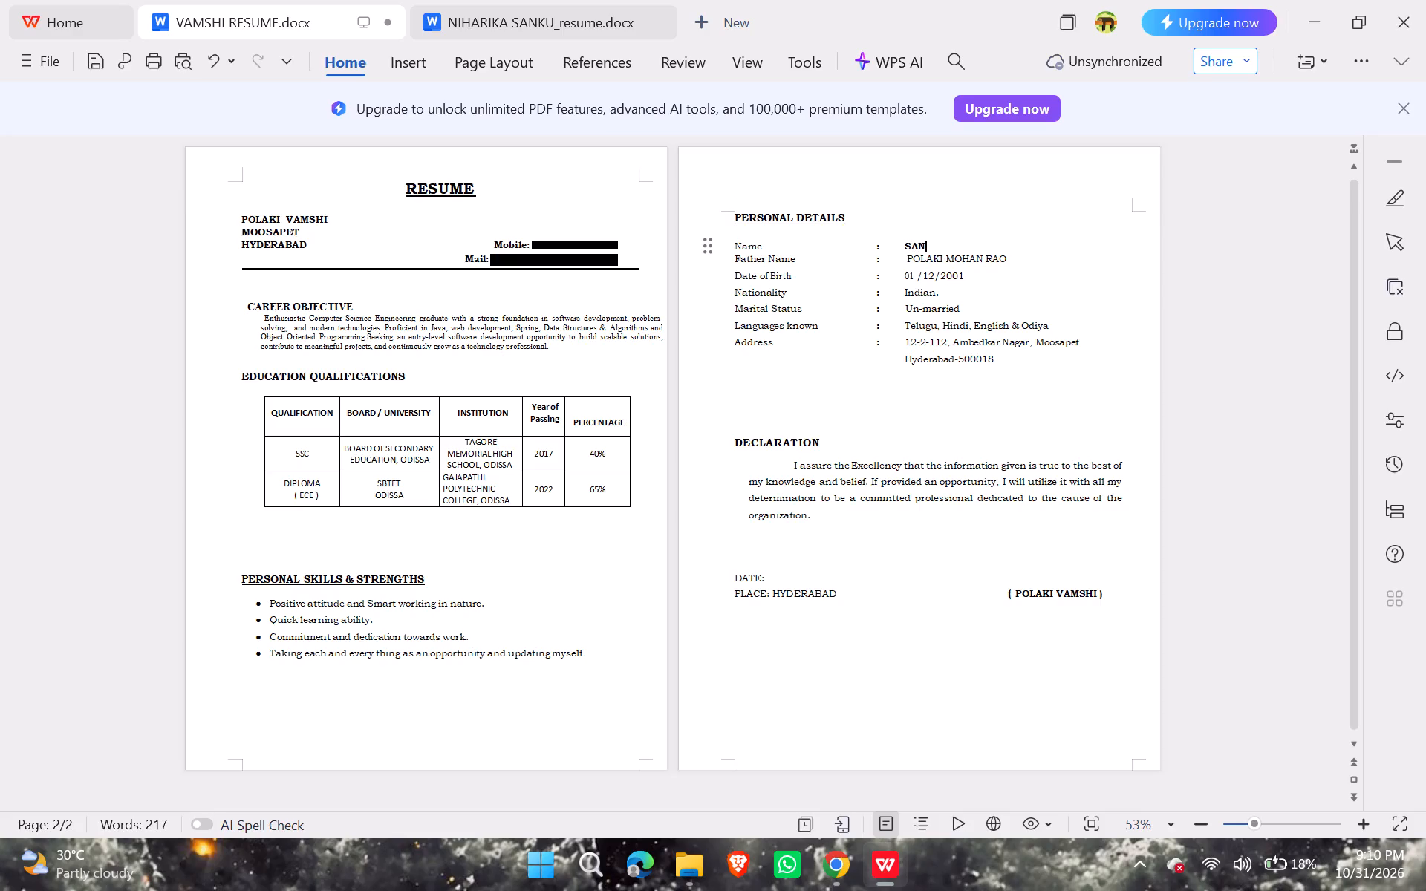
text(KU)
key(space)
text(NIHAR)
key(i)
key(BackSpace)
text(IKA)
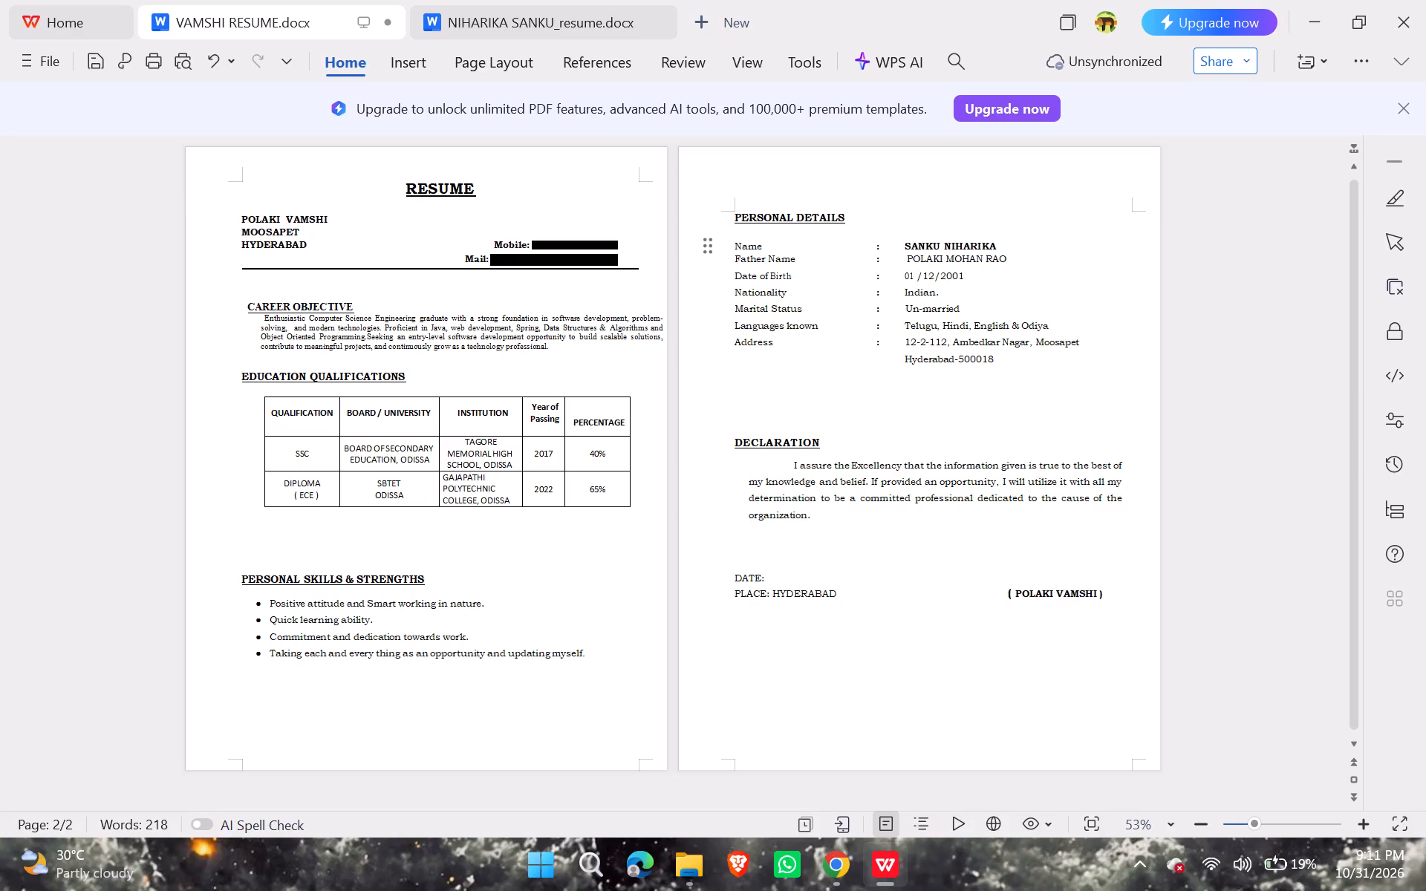
Replace the Father Name entry under Personal Details with the new candidate's father's name in capitals.
double_click(1009, 261)
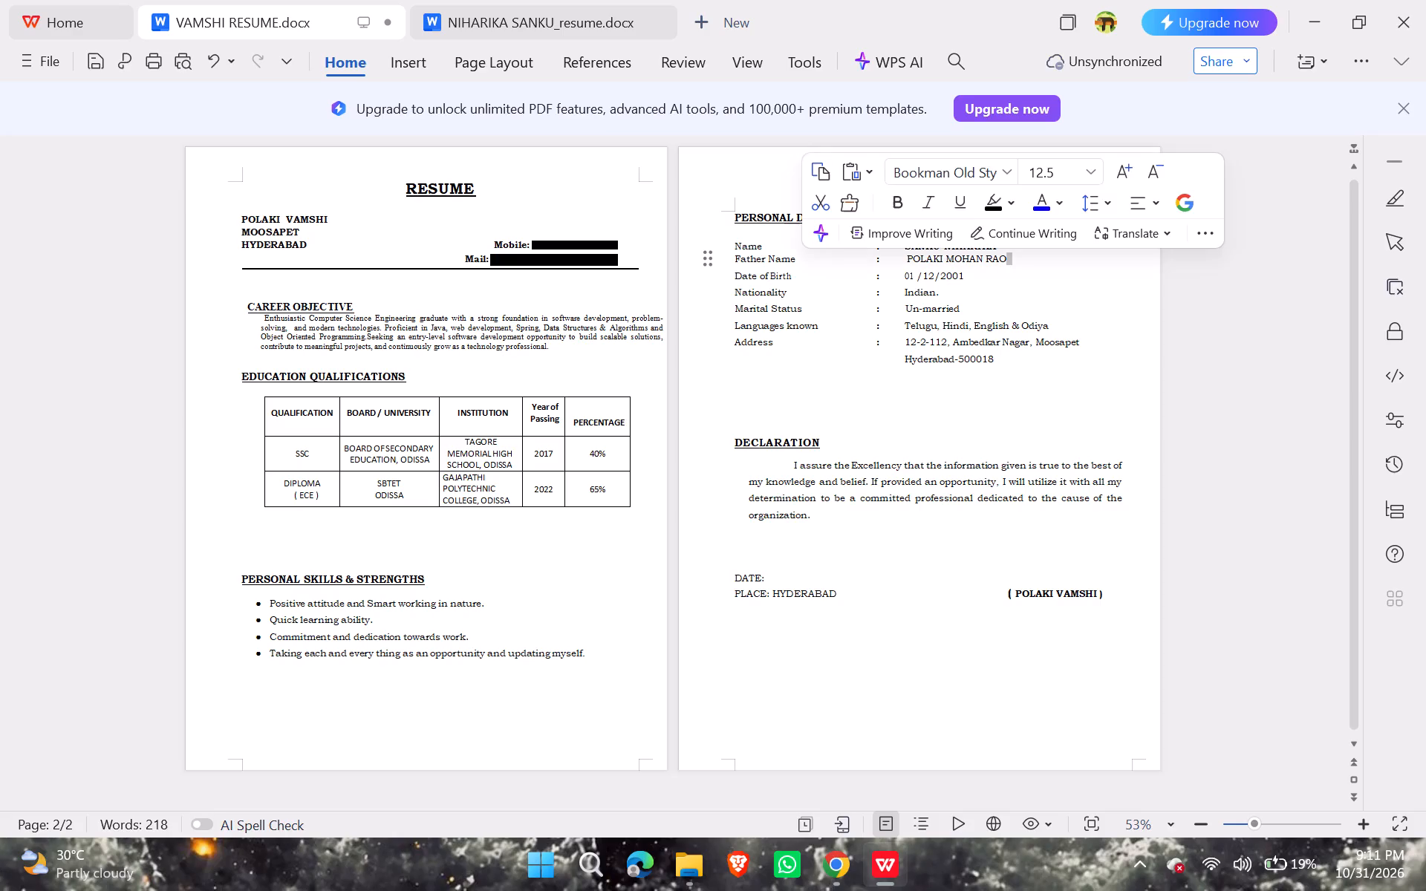
click(1009, 261)
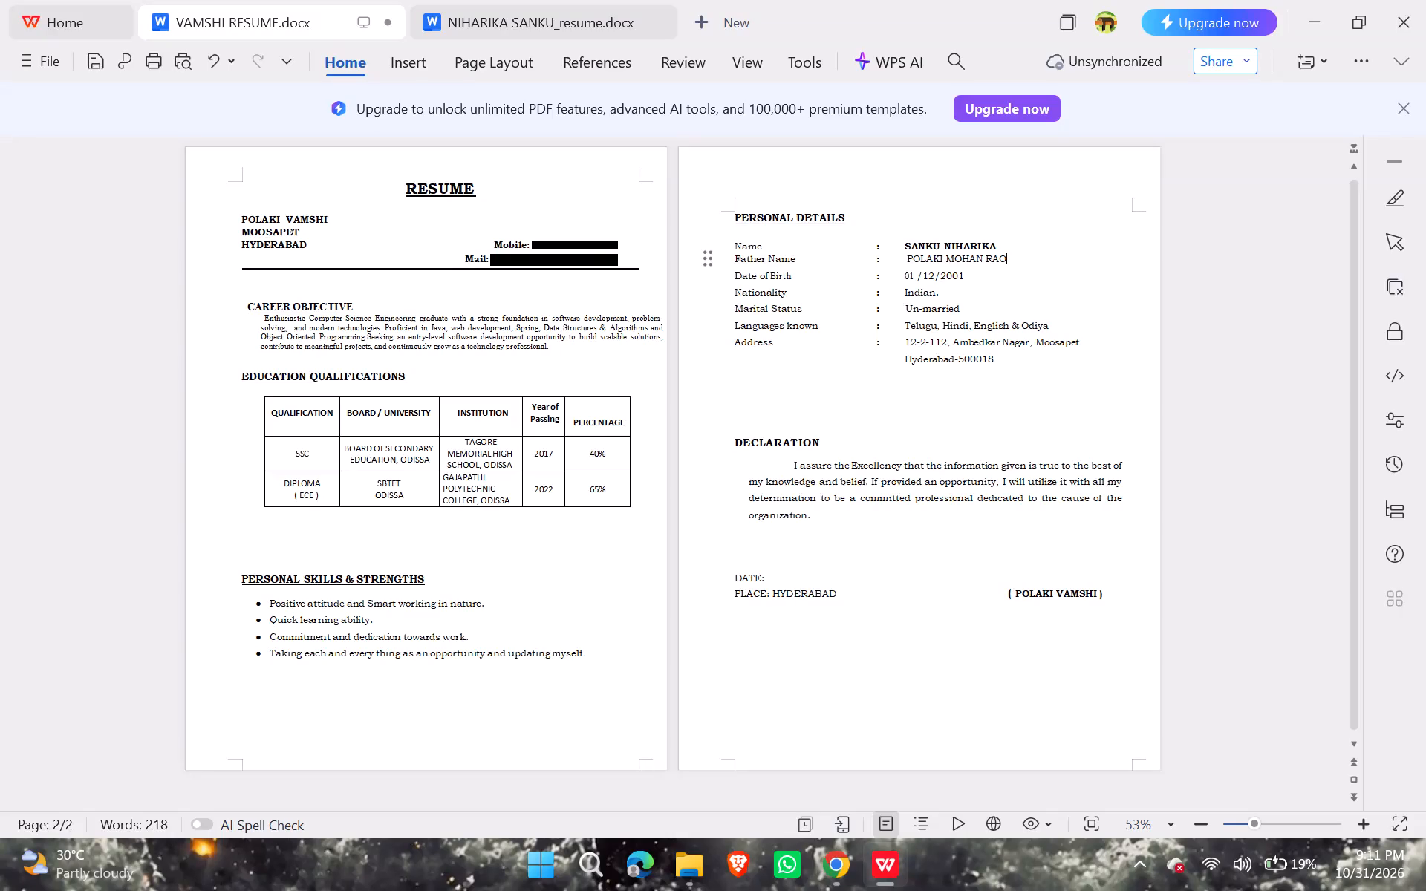
key(BackSpace)
key(BackSpace)
key(BackSpace)
key(BackSpace)
key(BackSpace)
key(BackSpace)
key(BackSpace)
key(BackSpace)
key(BackSpace)
key(BackSpace)
key(BackSpace)
key(BackSpace)
key(BackSpace)
key(BackSpace)
key(BackSpace)
key(BackSpace)
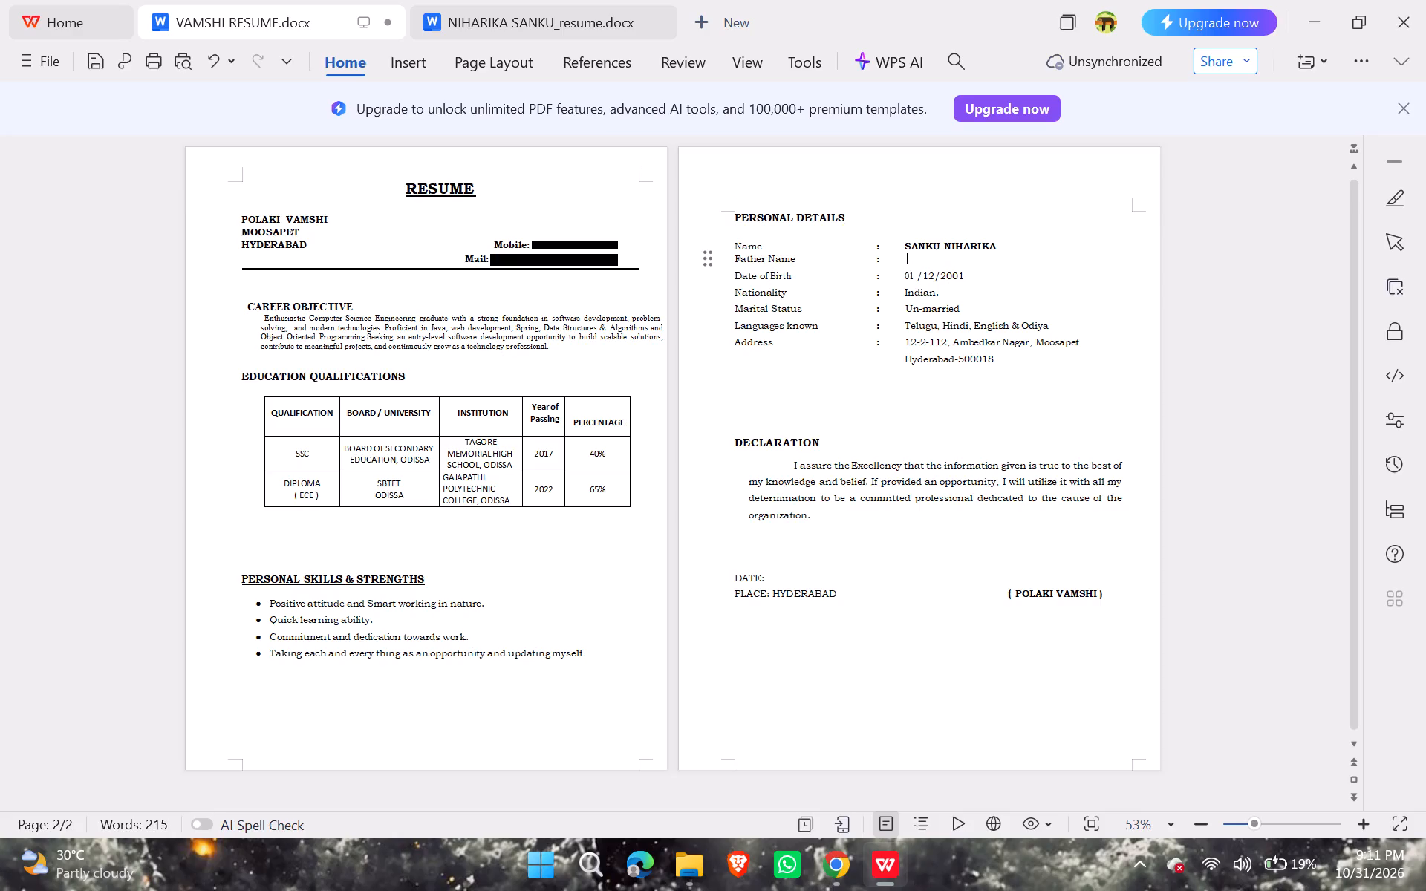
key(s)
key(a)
key(BackSpace)
key(BackSpace)
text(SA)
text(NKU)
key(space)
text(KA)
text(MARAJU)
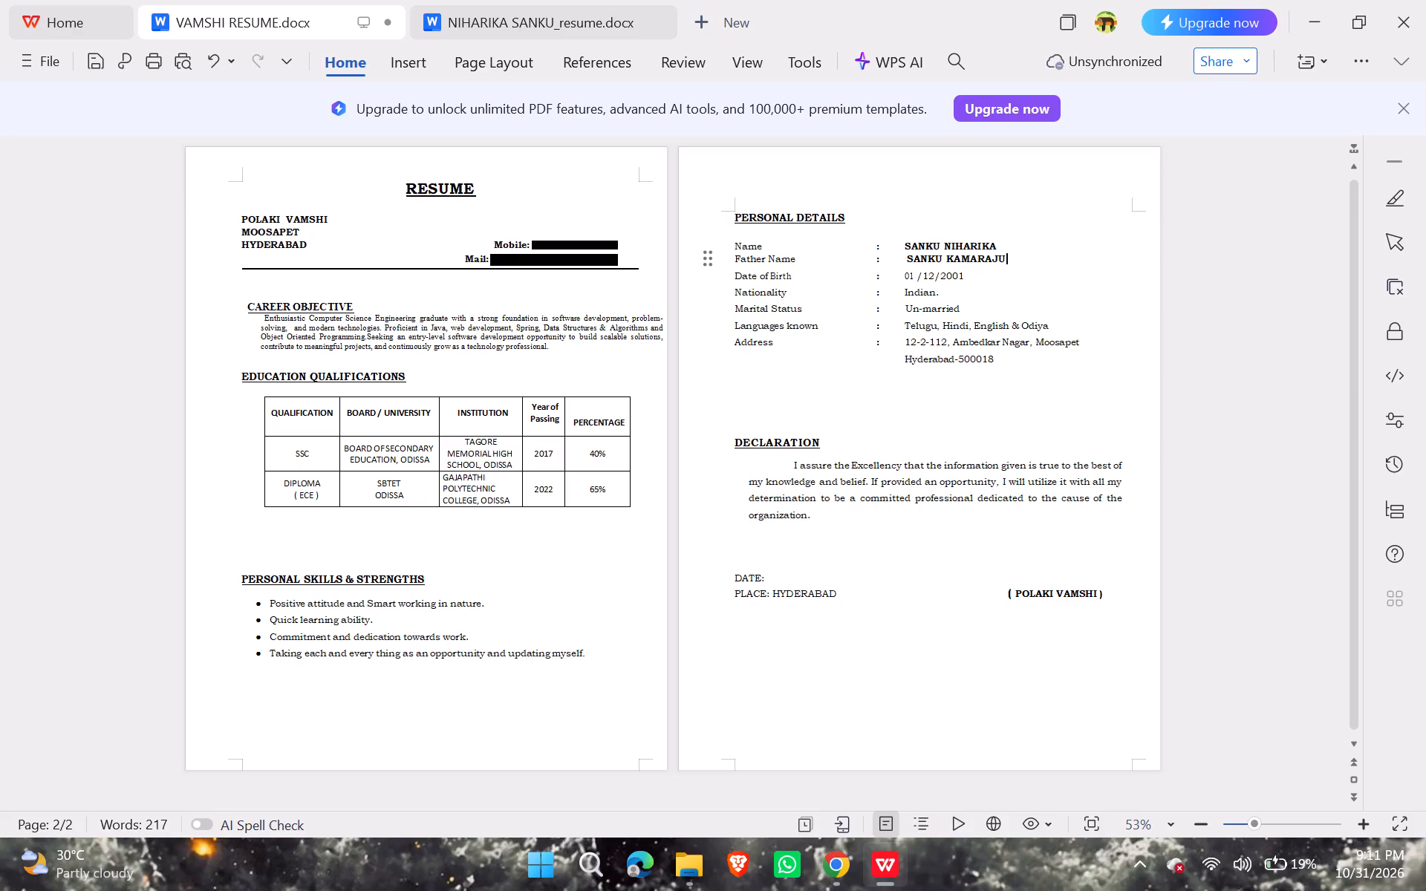
Change the day, month and year of the Date of Birth entry to the new candidate's date of birth.
click(912, 277)
key(BackSpace)
key(Right)
key(BackSpace)
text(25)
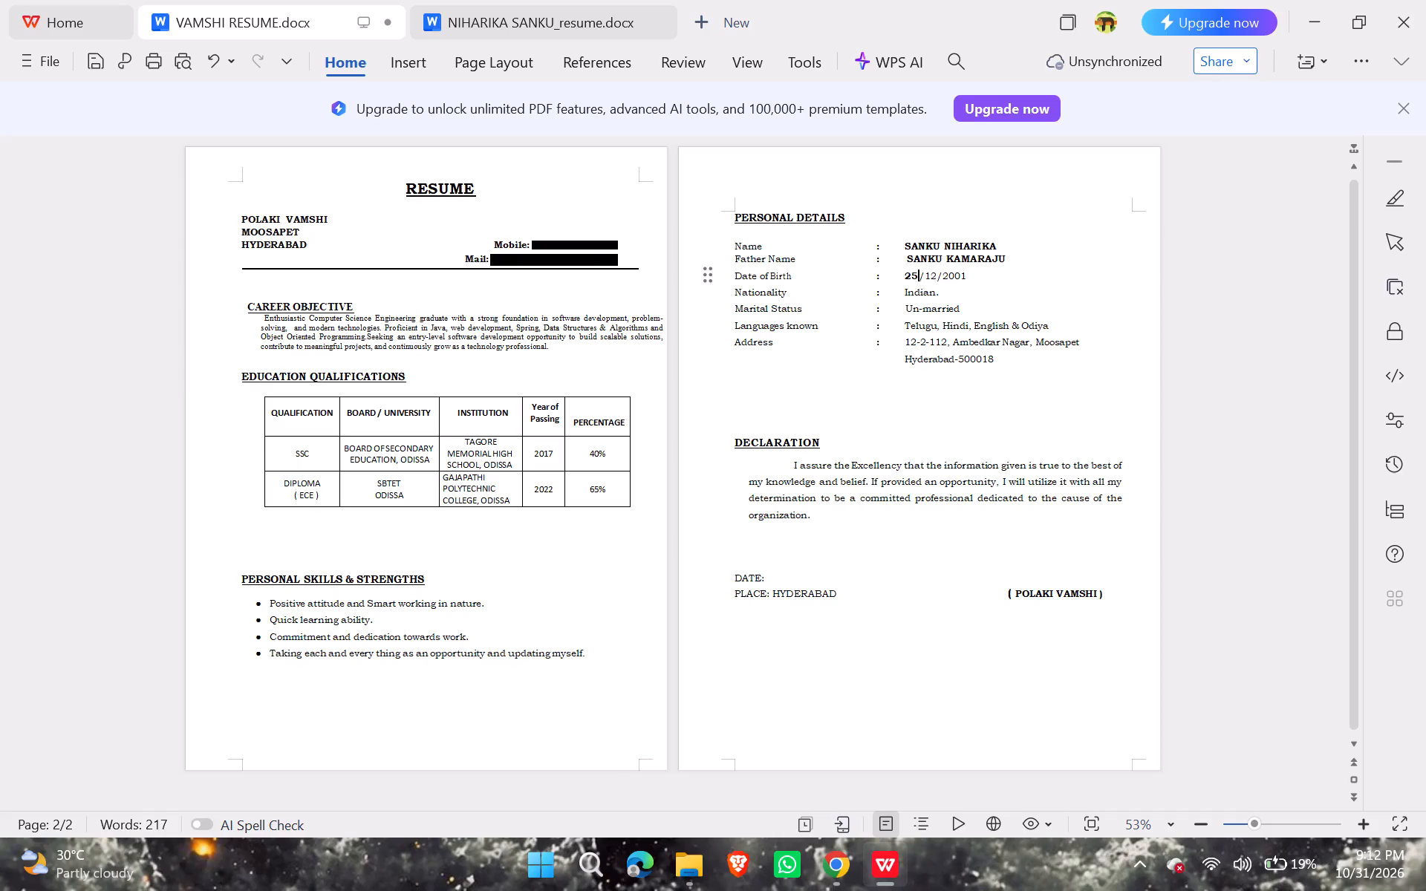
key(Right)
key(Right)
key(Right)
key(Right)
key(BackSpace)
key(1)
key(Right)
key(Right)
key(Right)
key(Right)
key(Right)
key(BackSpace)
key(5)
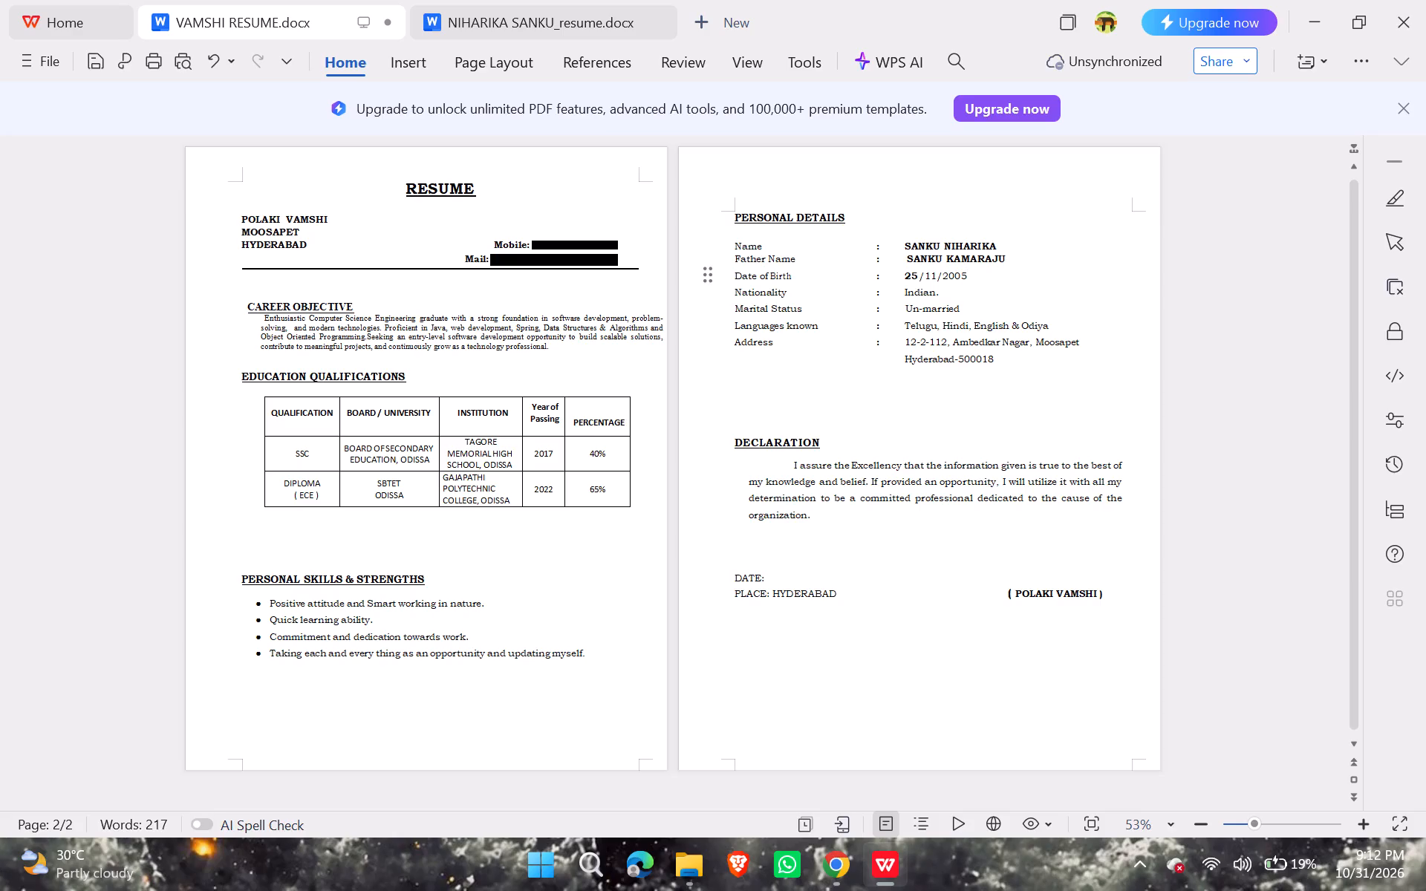
Delete the full stop after "Indian" in the Nationality entry.
click(951, 296)
key(BackSpace)
Remove "& Odiya" from the Languages known entry, leaving "Telugu, Hindi, English".
click(1058, 326)
key(BackSpace)
key(BackSpace)
key(BackSpace)
key(BackSpace)
key(BackSpace)
key(BackSpace)
key(BackSpace)
key(BackSpace)
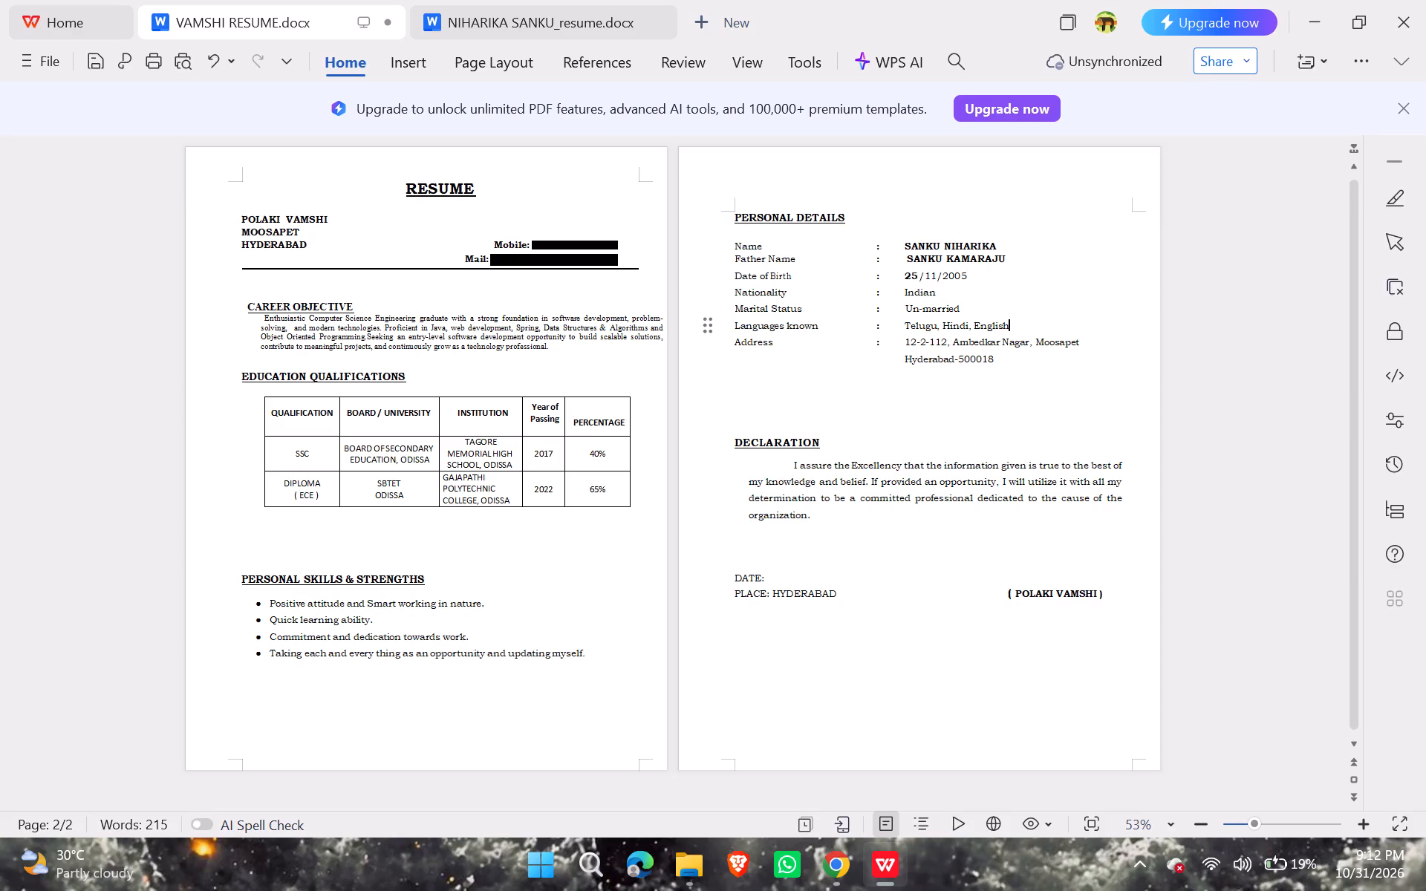
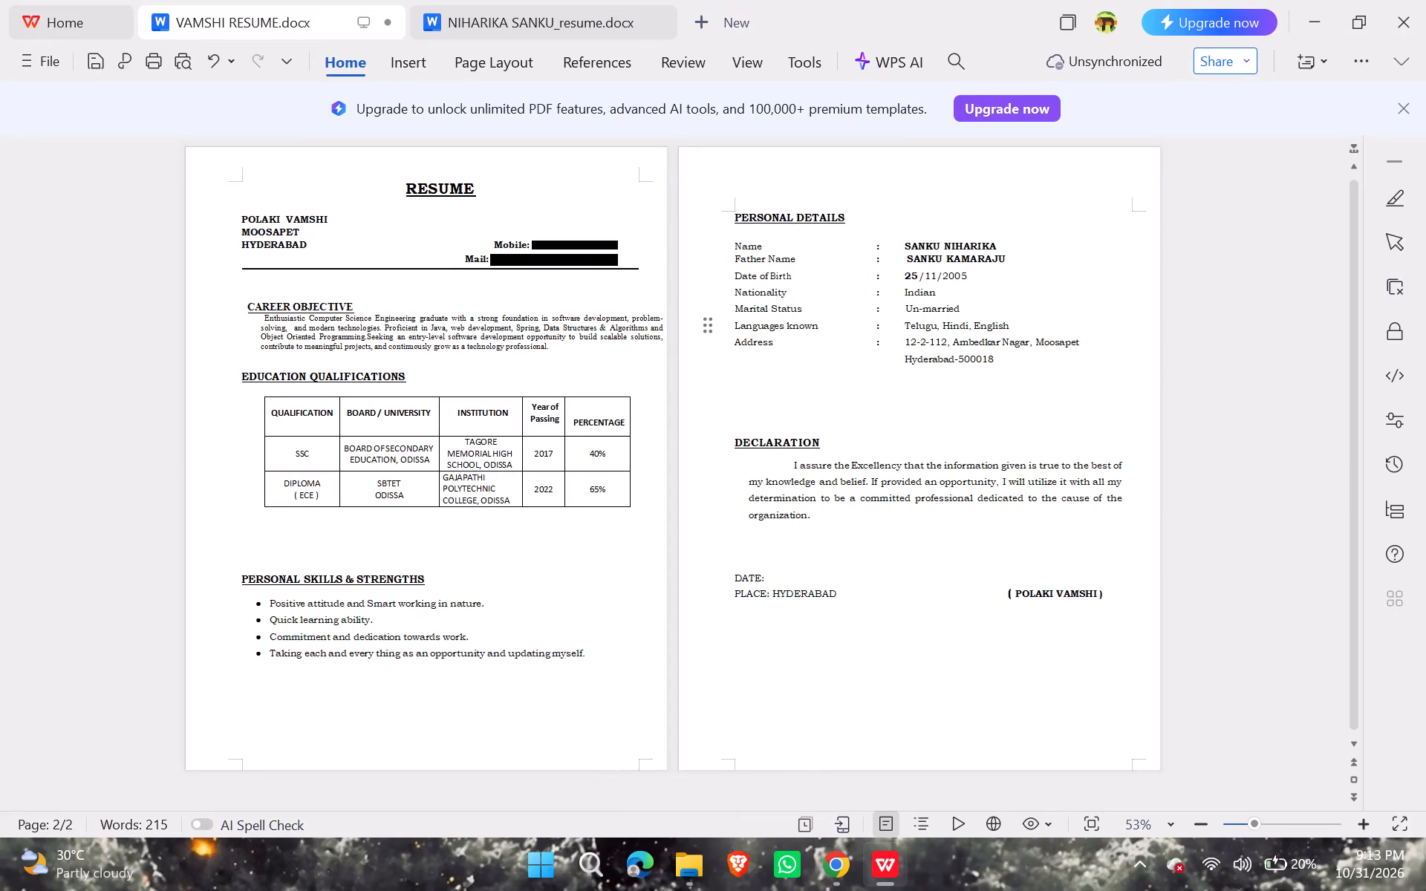
Delete the previous candidate's name from the resume header and begin the new candidate's name in capitals with "SA".
click(342, 221)
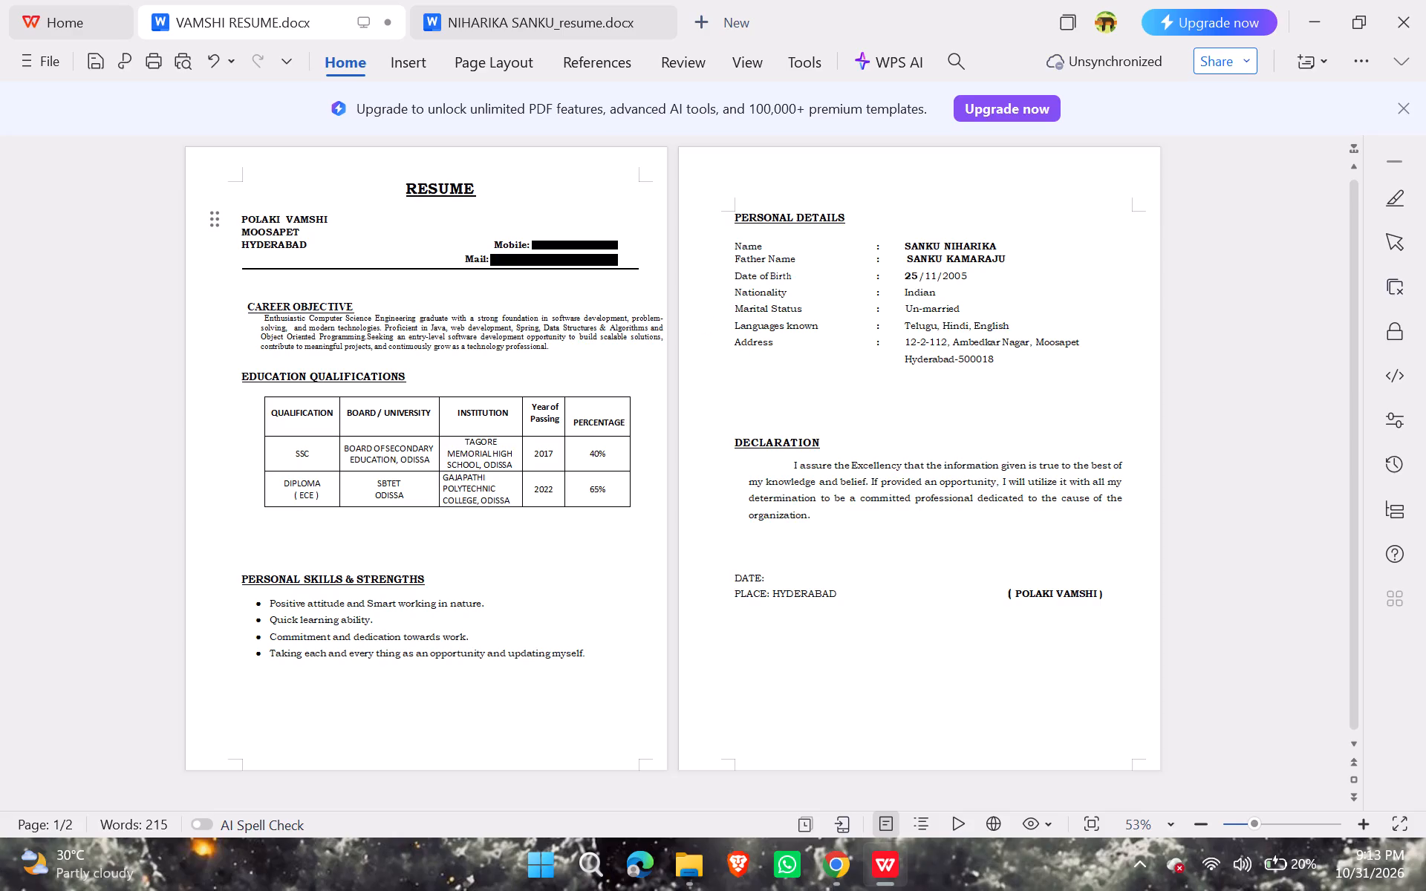
key(BackSpace)
key(BackSpace)
key(BackSpace)
key(BackSpace)
key(BackSpace)
key(BackSpace)
key(BackSpace)
key(BackSpace)
key(BackSpace)
key(BackSpace)
key(BackSpace)
key(BackSpace)
key(BackSpace)
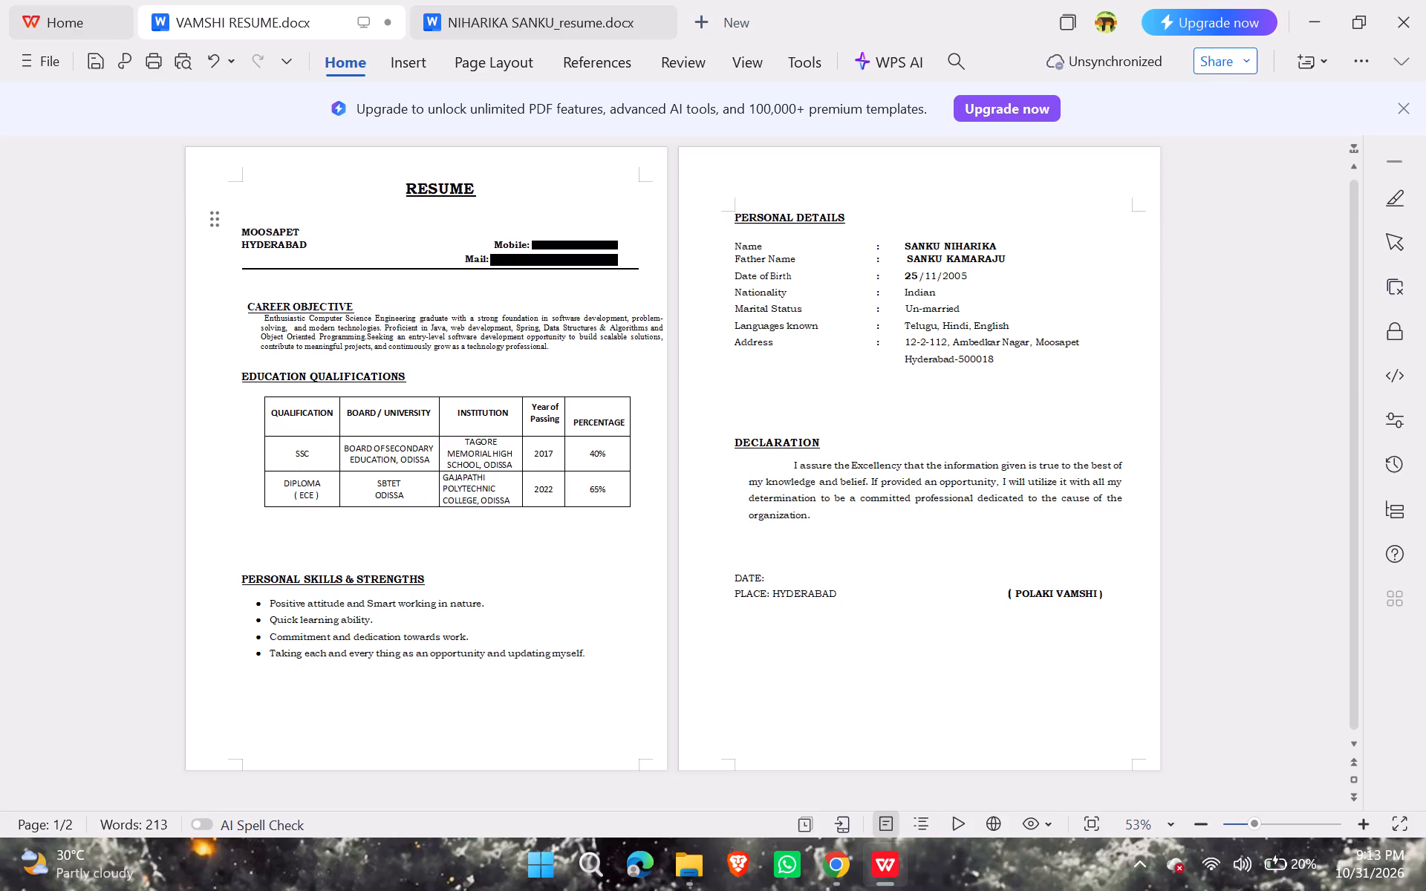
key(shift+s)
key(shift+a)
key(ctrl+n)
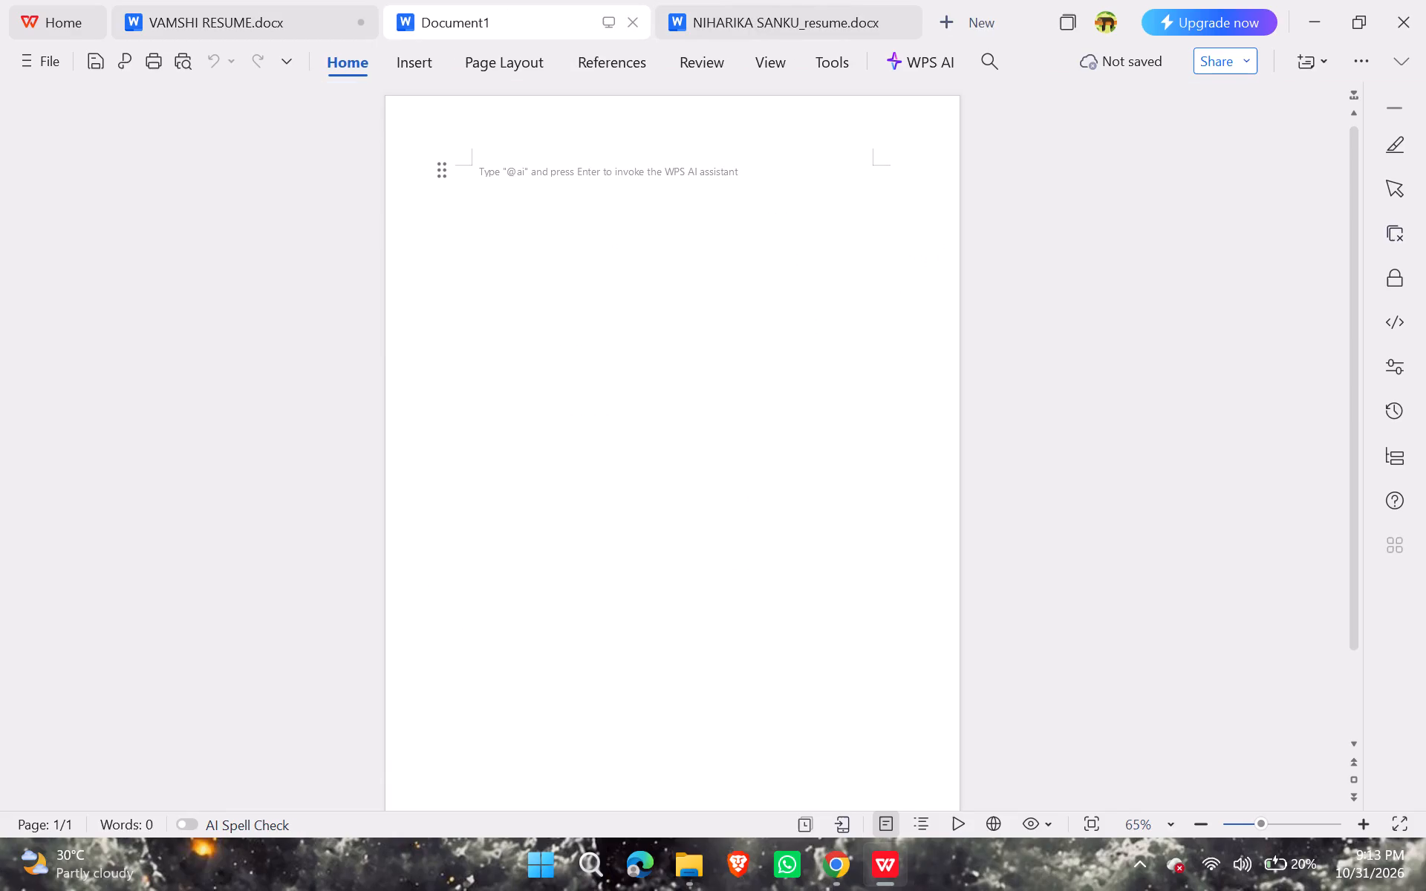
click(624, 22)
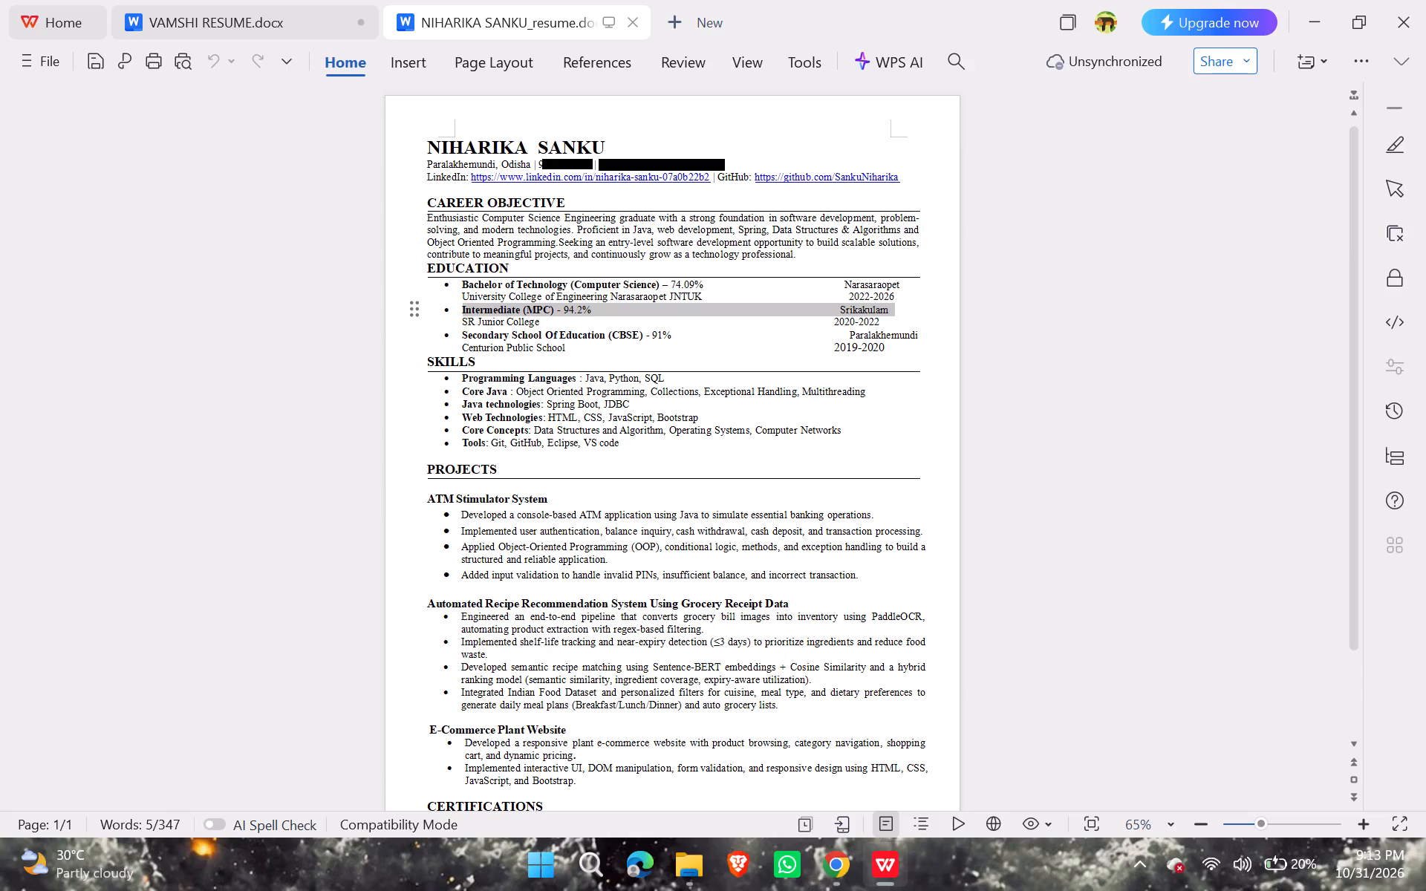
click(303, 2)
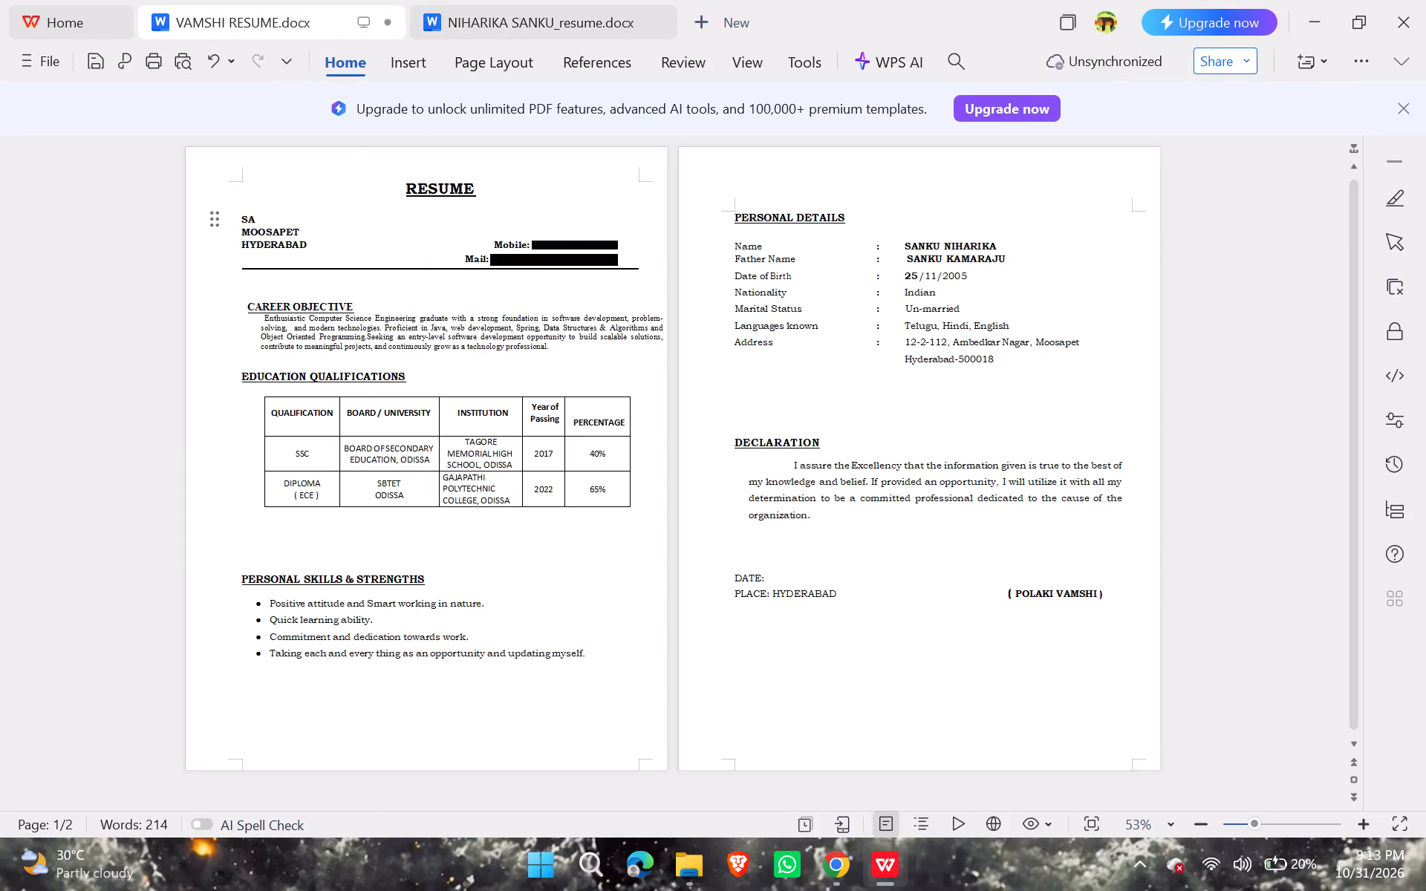
Complete the new candidate's name in capitals after "SA" on the first line of the resume header.
click(260, 216)
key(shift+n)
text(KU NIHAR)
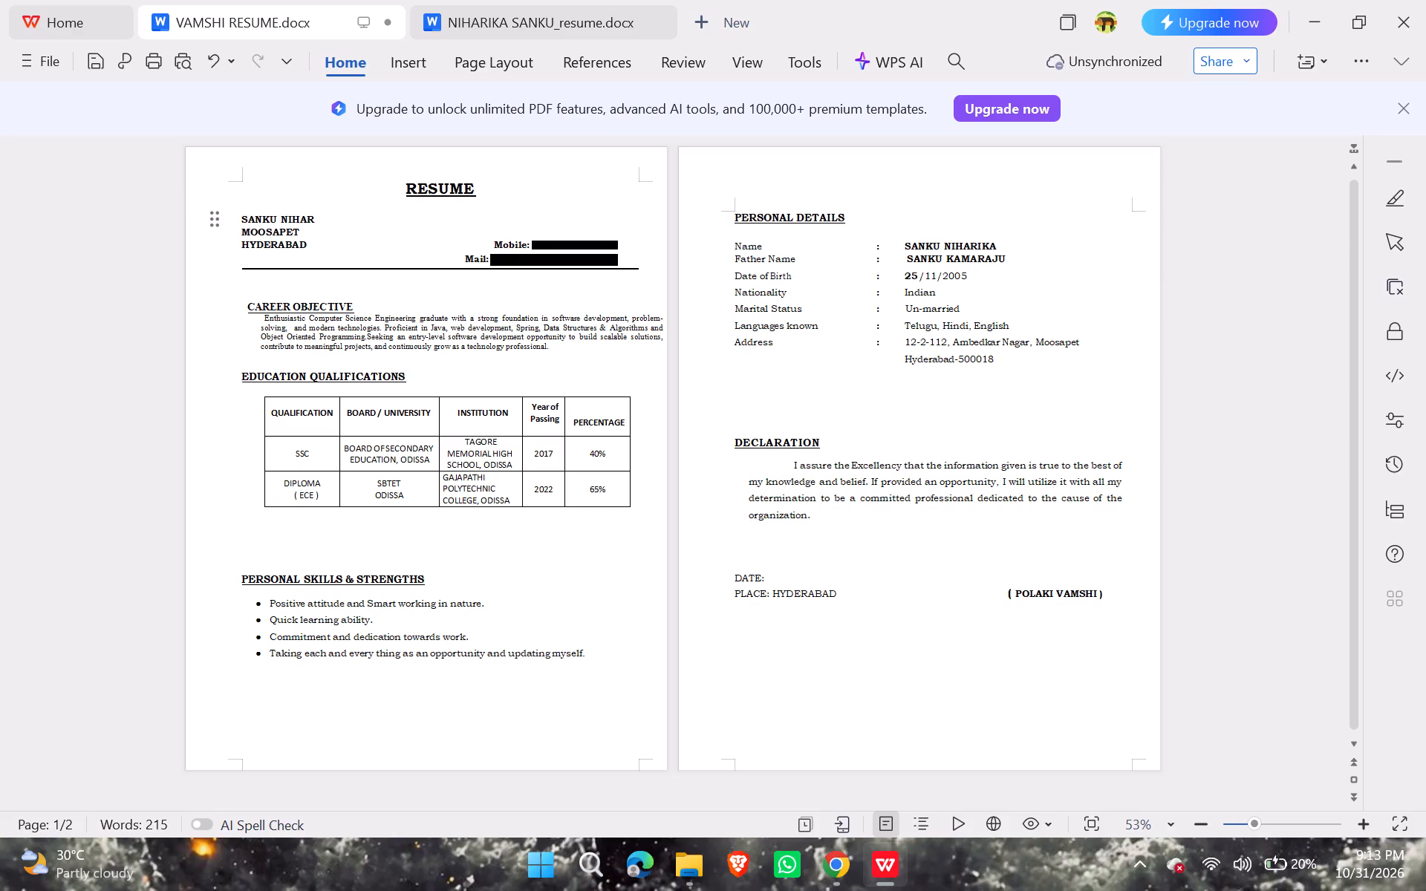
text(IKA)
Place the text cursor at the end of the "MOOSAPET" line in the resume header.
click(302, 235)
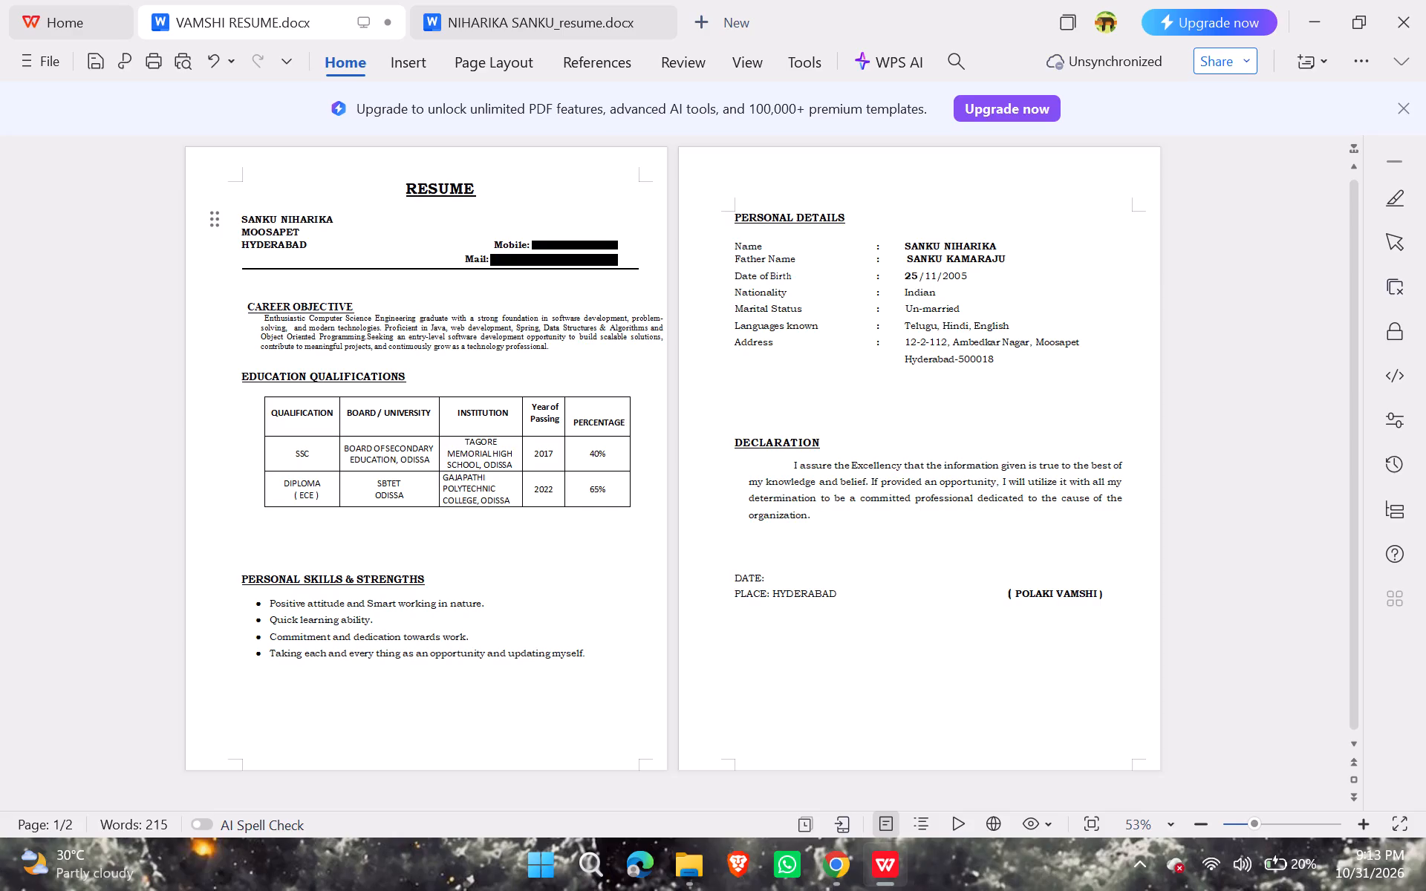
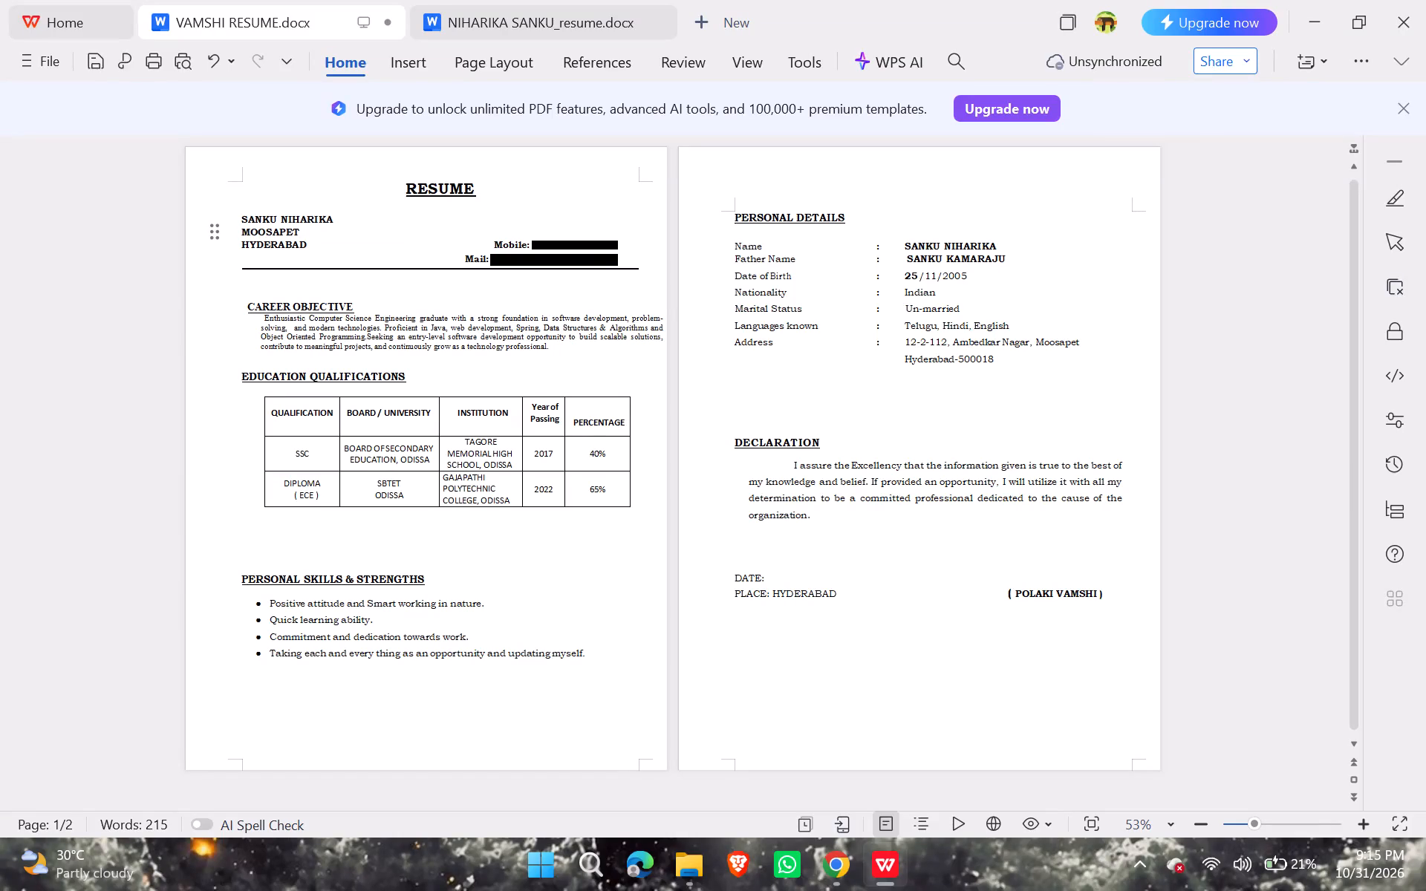
Examine the education section of the reference resume against the education table of the resume being edited.
click(584, 11)
scroll(684, 659, down, 2)
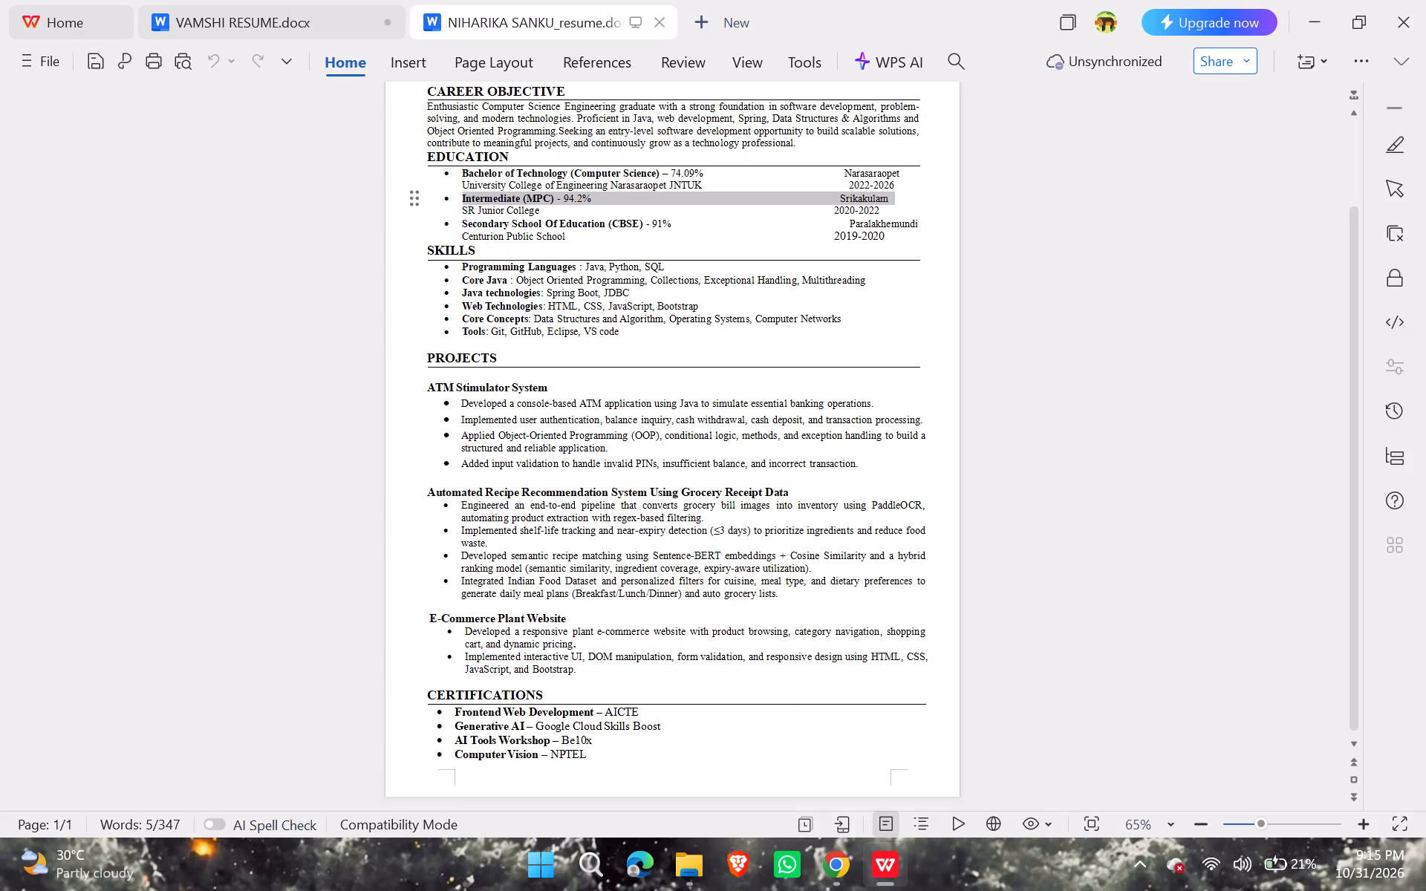
scroll(684, 659, up, 2)
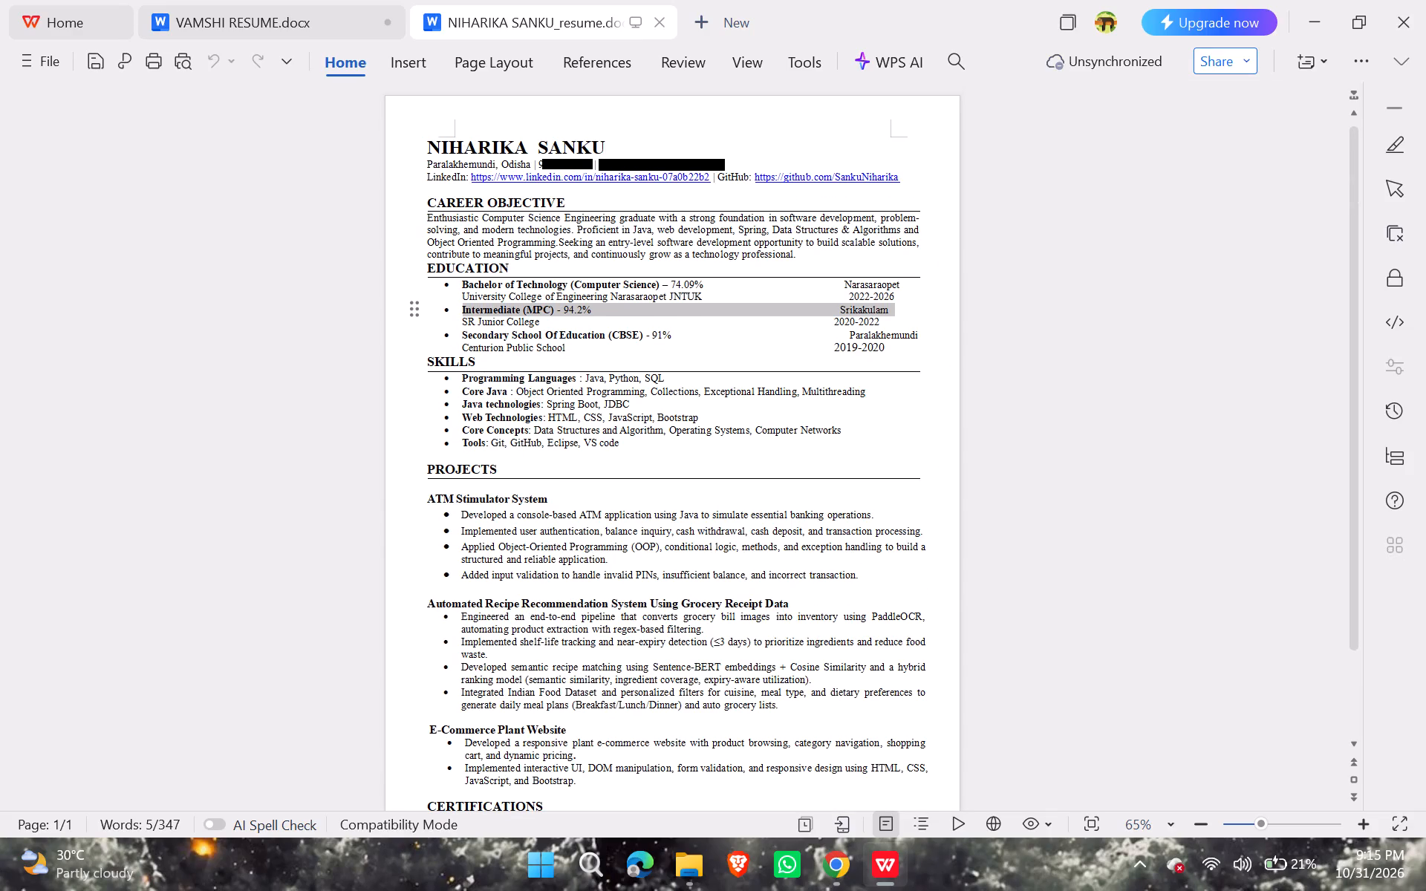
click(247, 10)
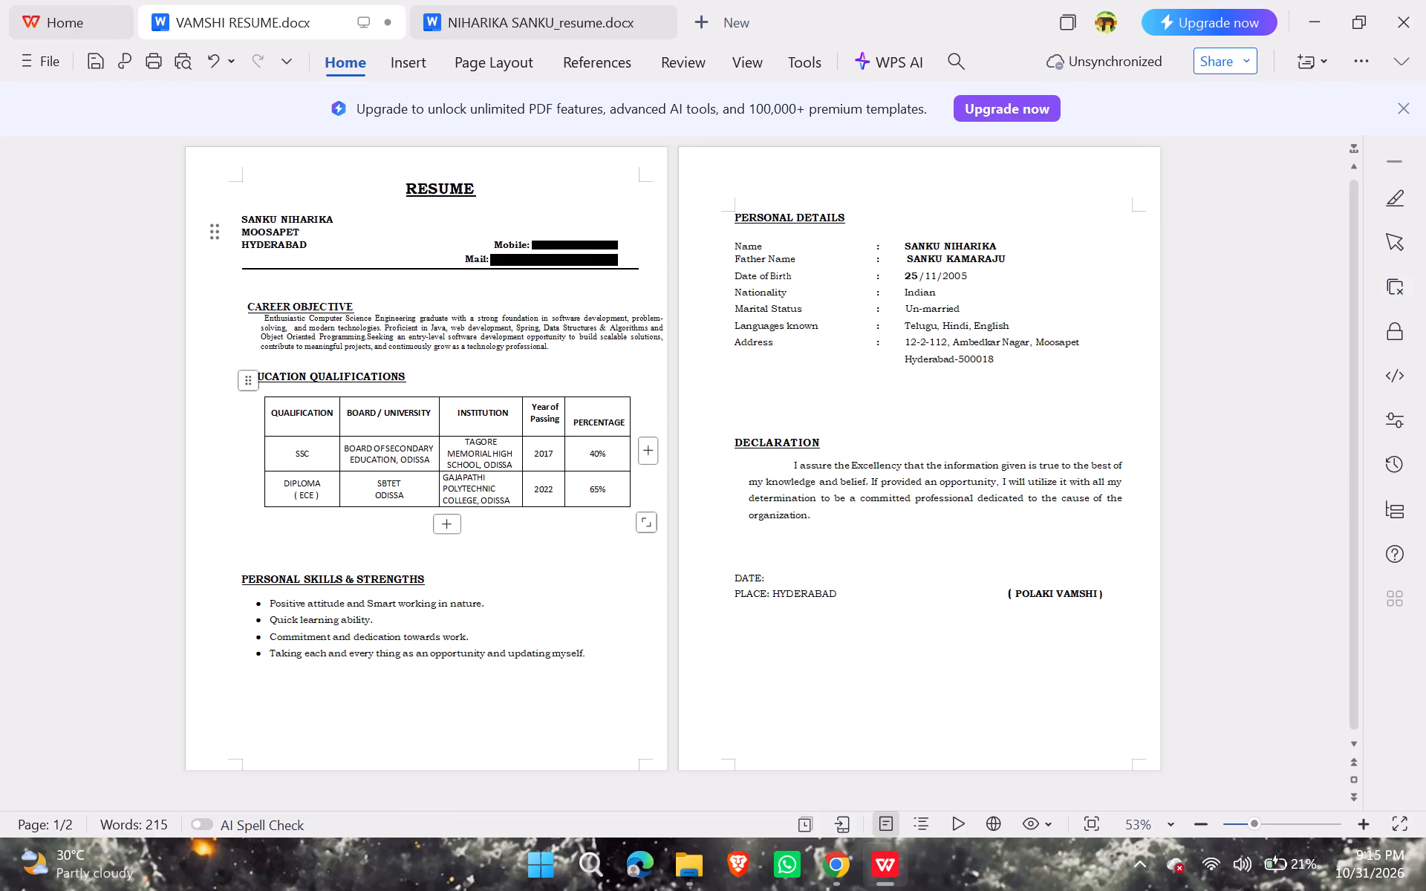
click(471, 17)
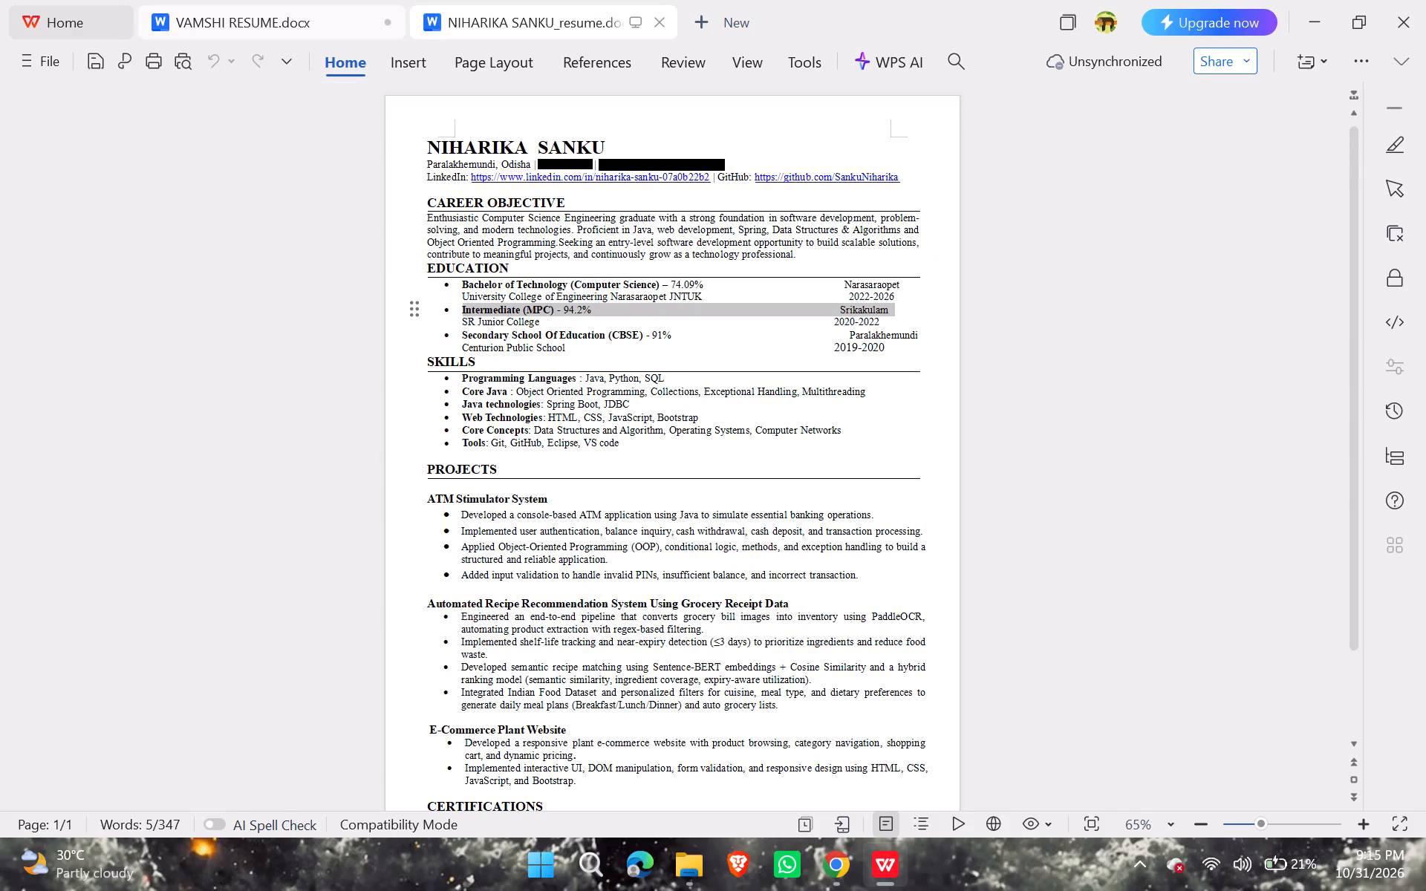
click(321, 0)
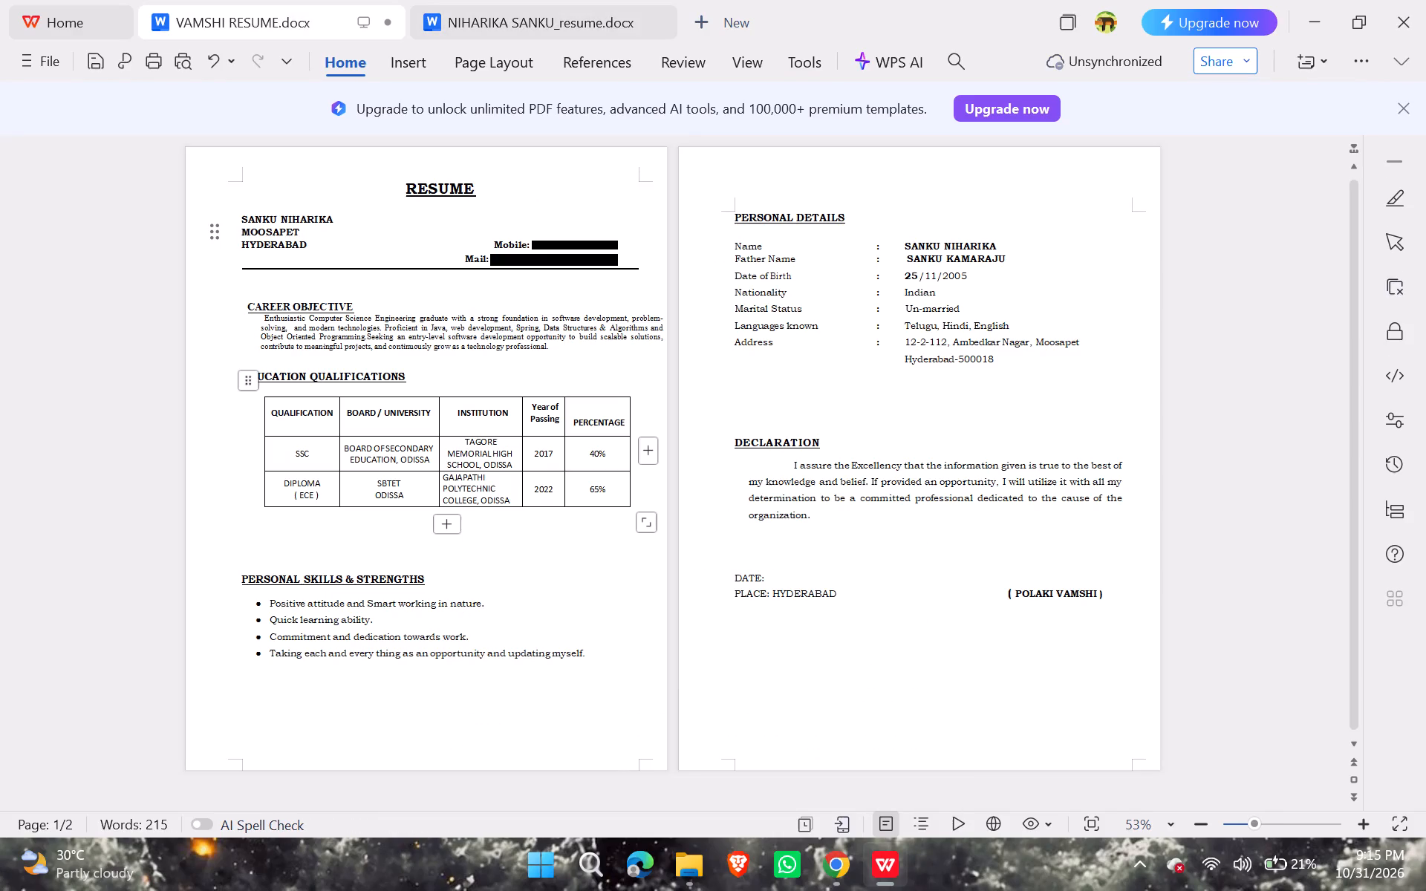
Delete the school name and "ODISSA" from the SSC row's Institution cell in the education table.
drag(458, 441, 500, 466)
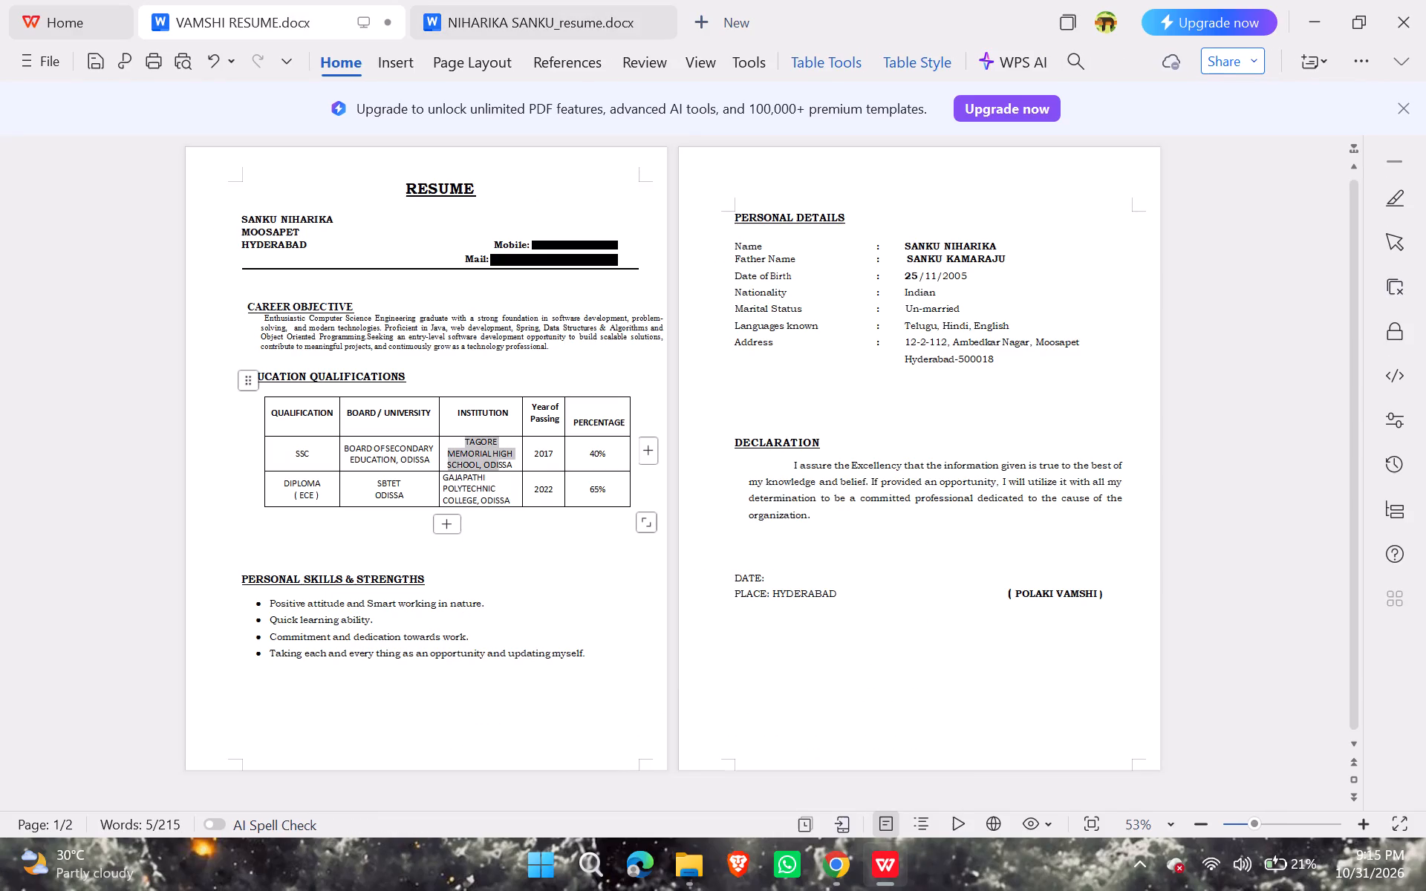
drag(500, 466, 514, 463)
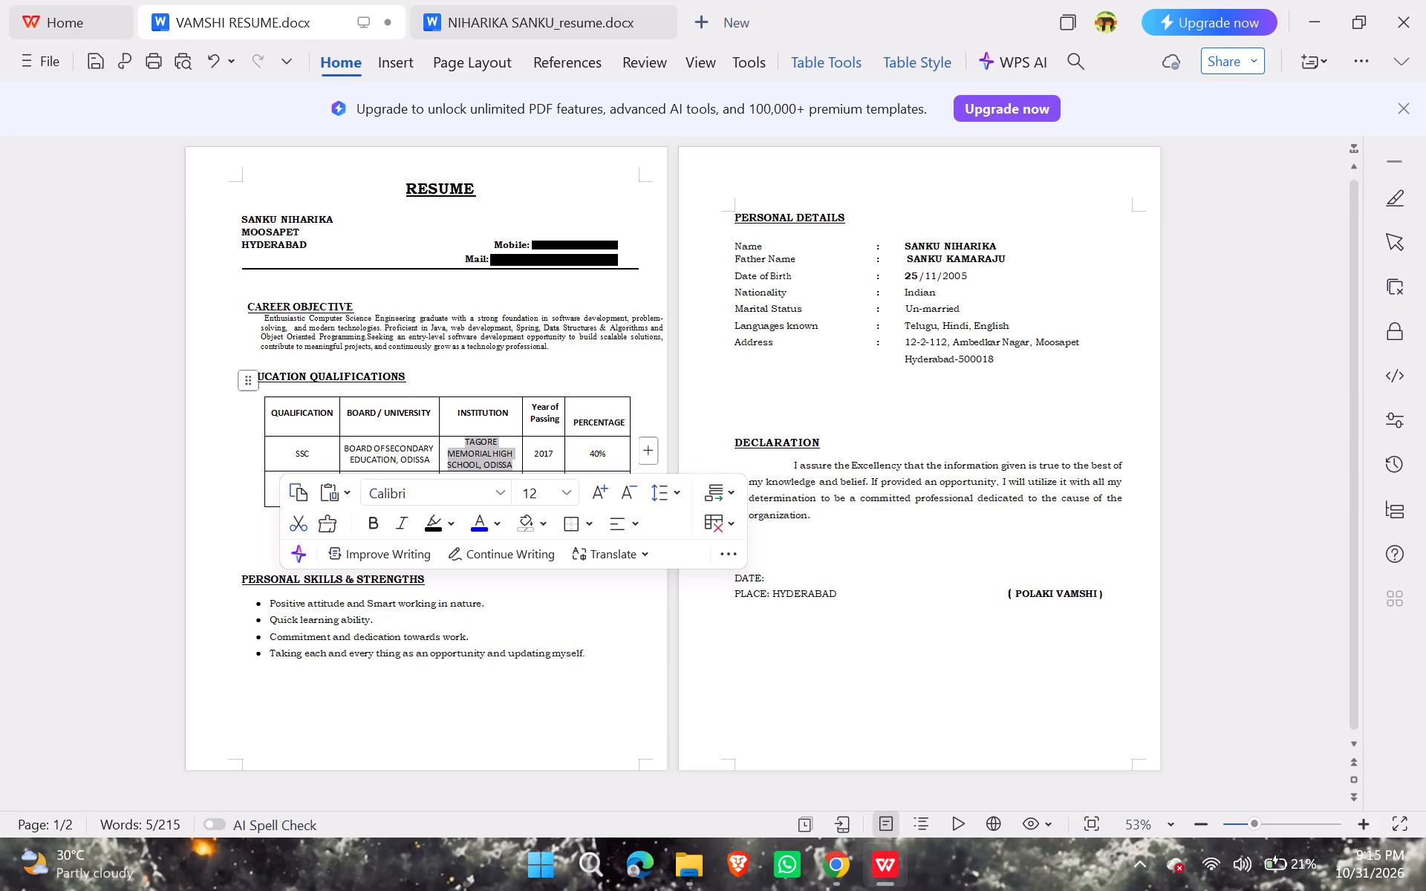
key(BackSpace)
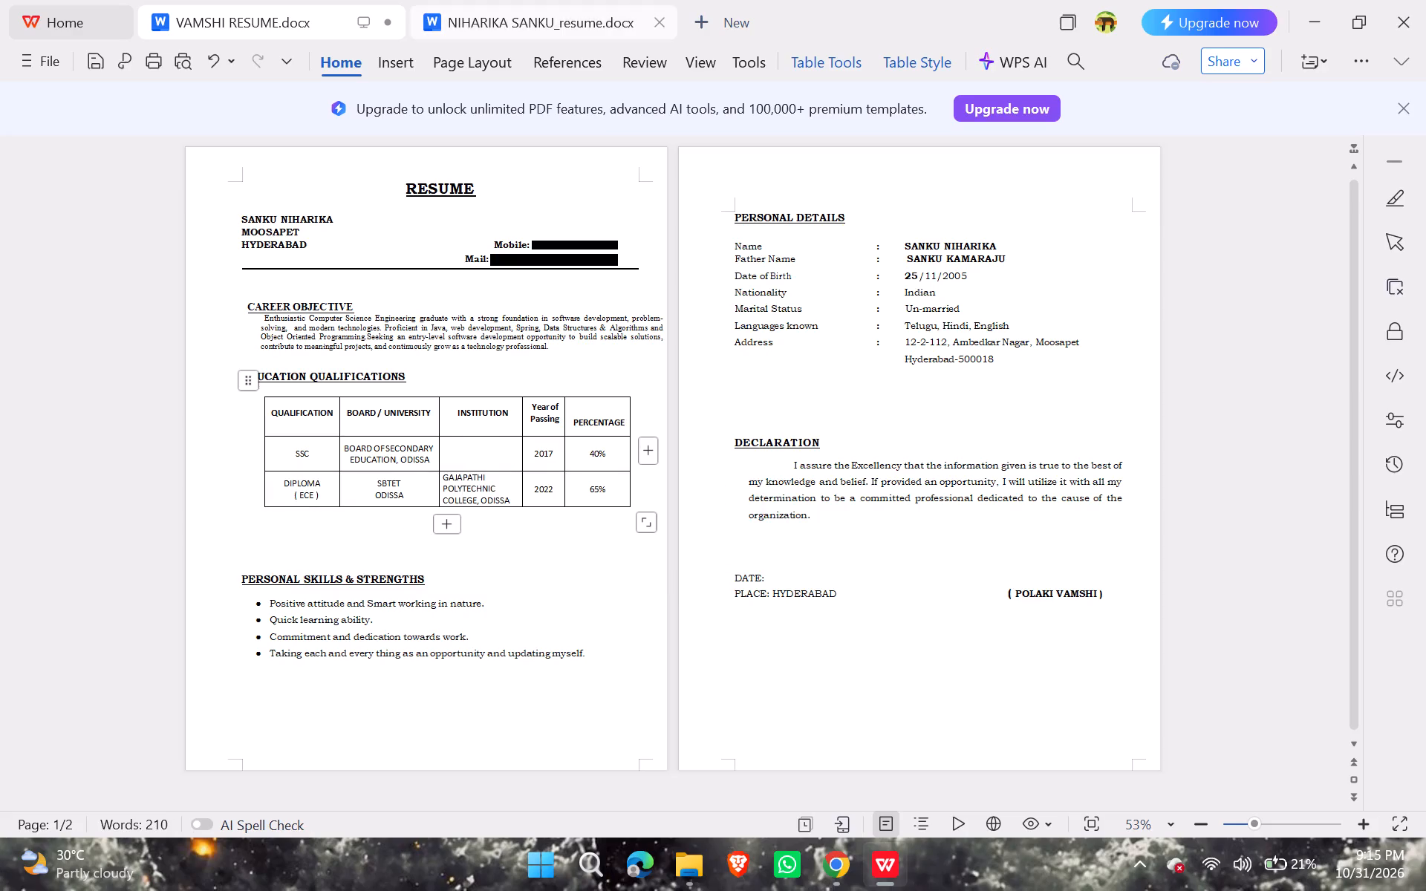
Copy "Centurion Public School" from the education section of the reference resume.
click(547, 21)
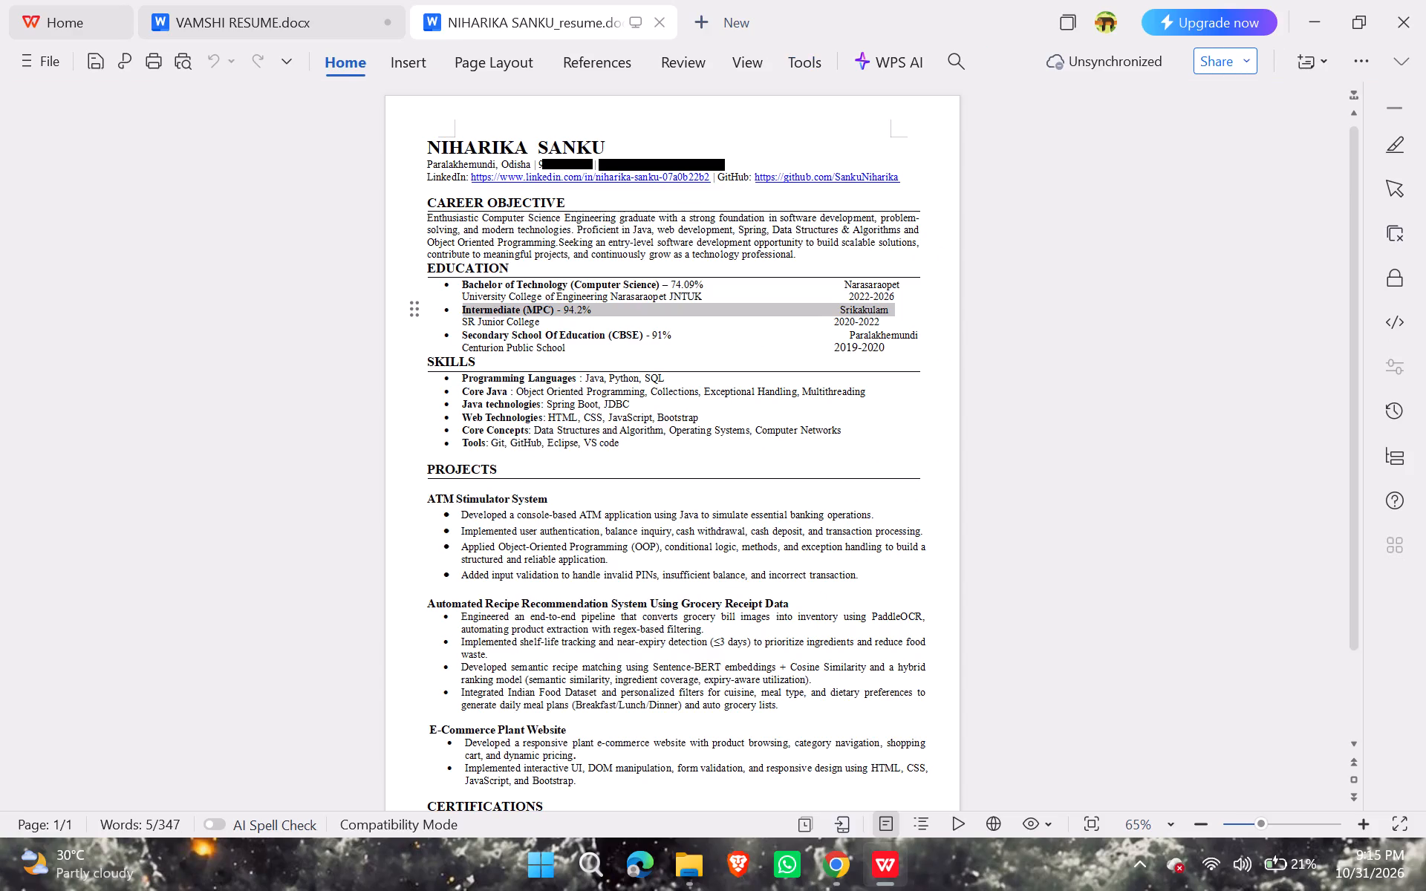
click(691, 311)
drag(570, 351, 570, 351)
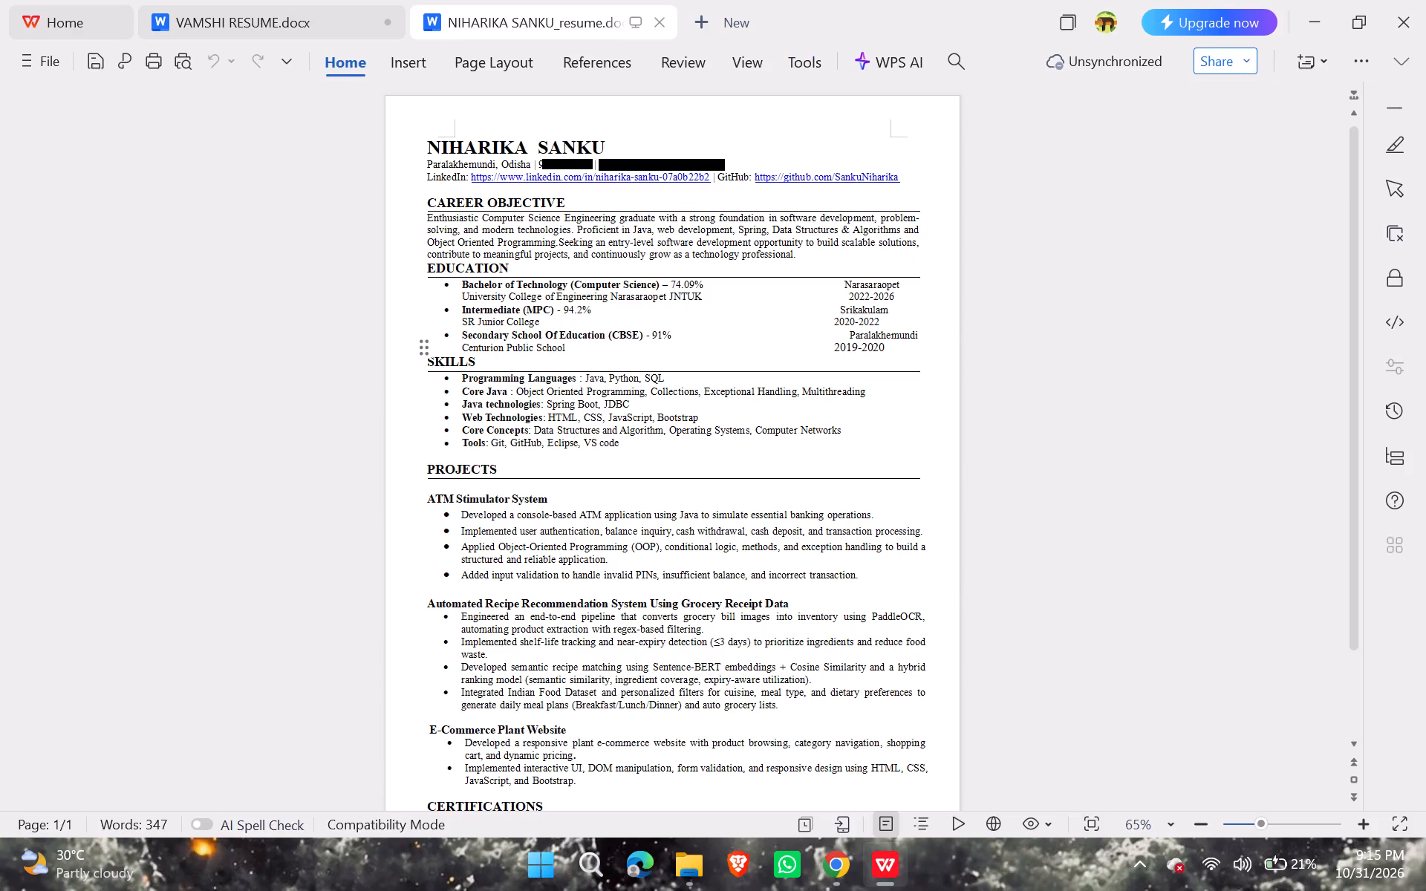
drag(570, 351, 465, 347)
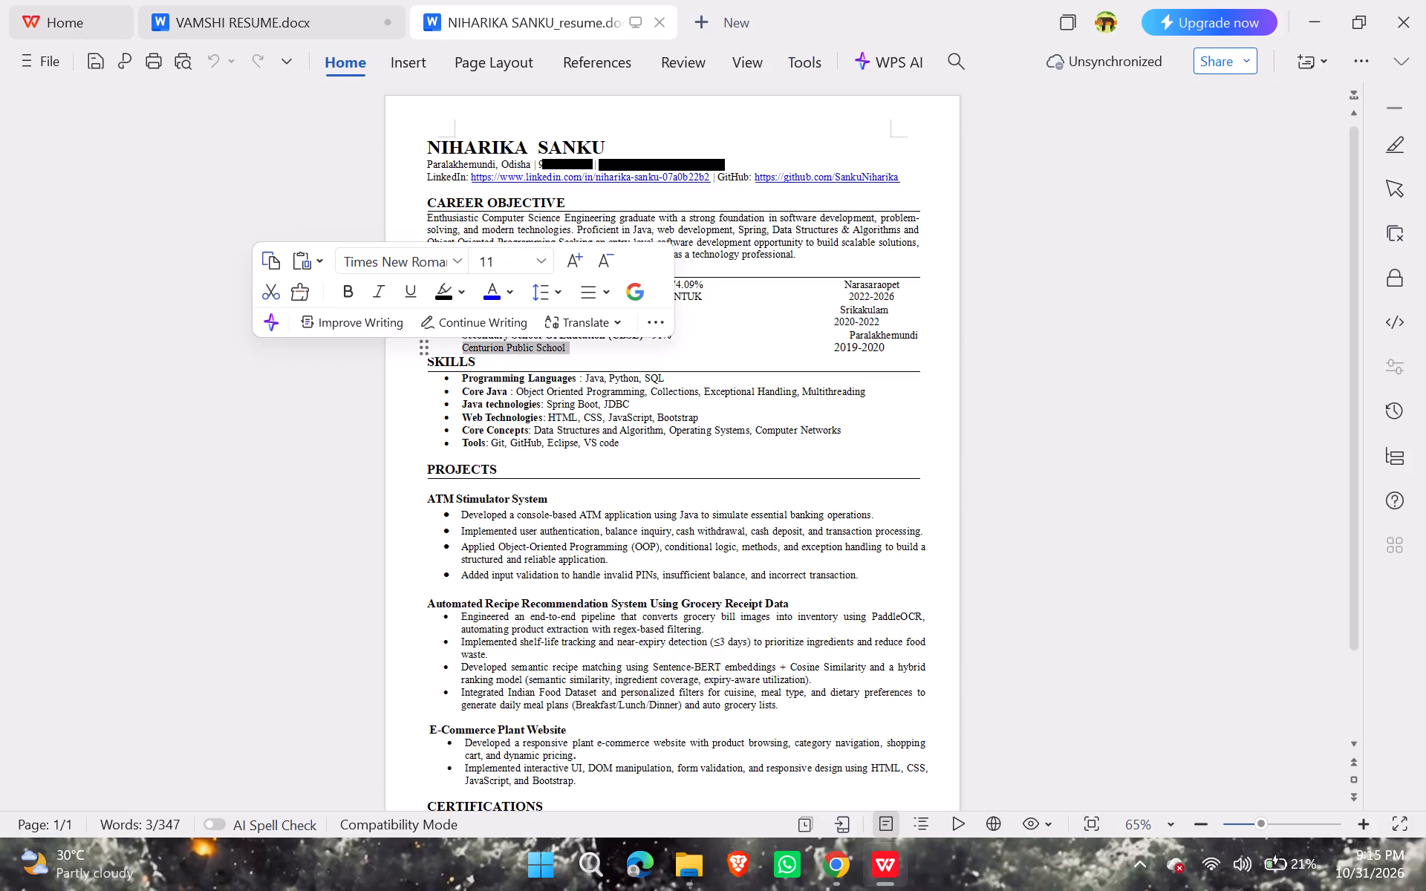
right_click(465, 347)
right_click(465, 347)
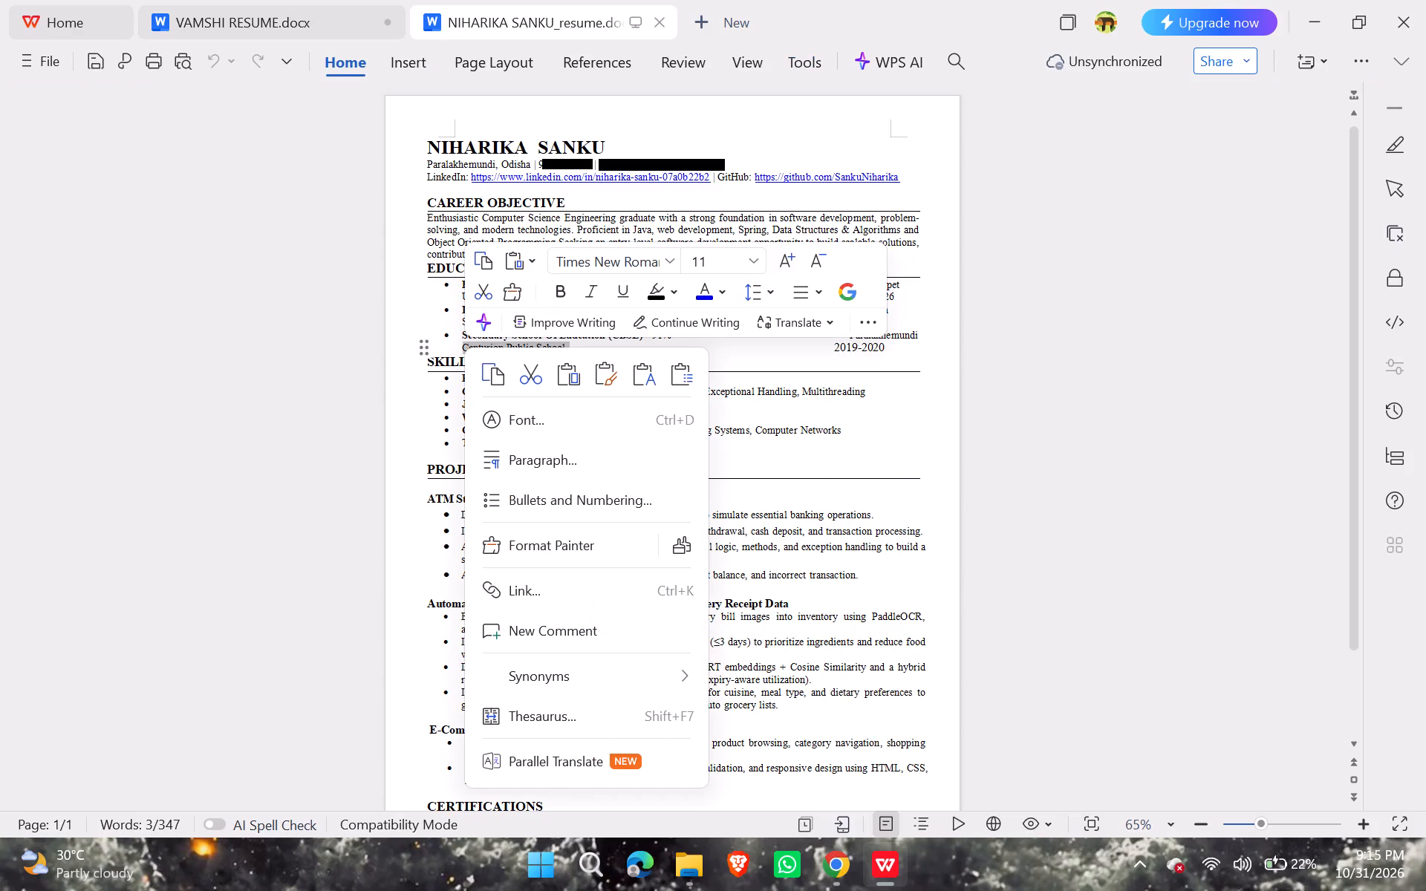
click(504, 368)
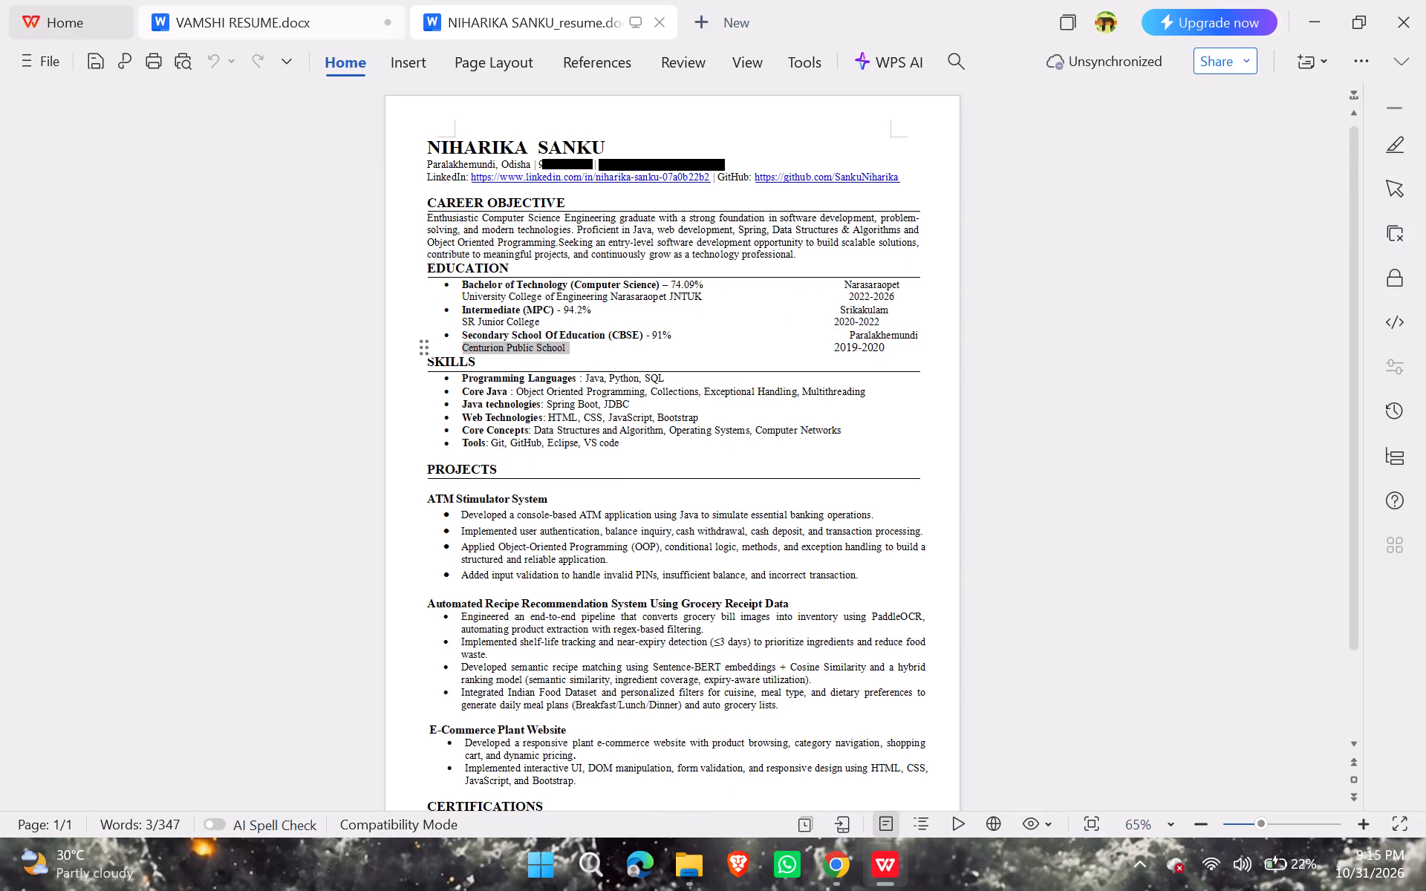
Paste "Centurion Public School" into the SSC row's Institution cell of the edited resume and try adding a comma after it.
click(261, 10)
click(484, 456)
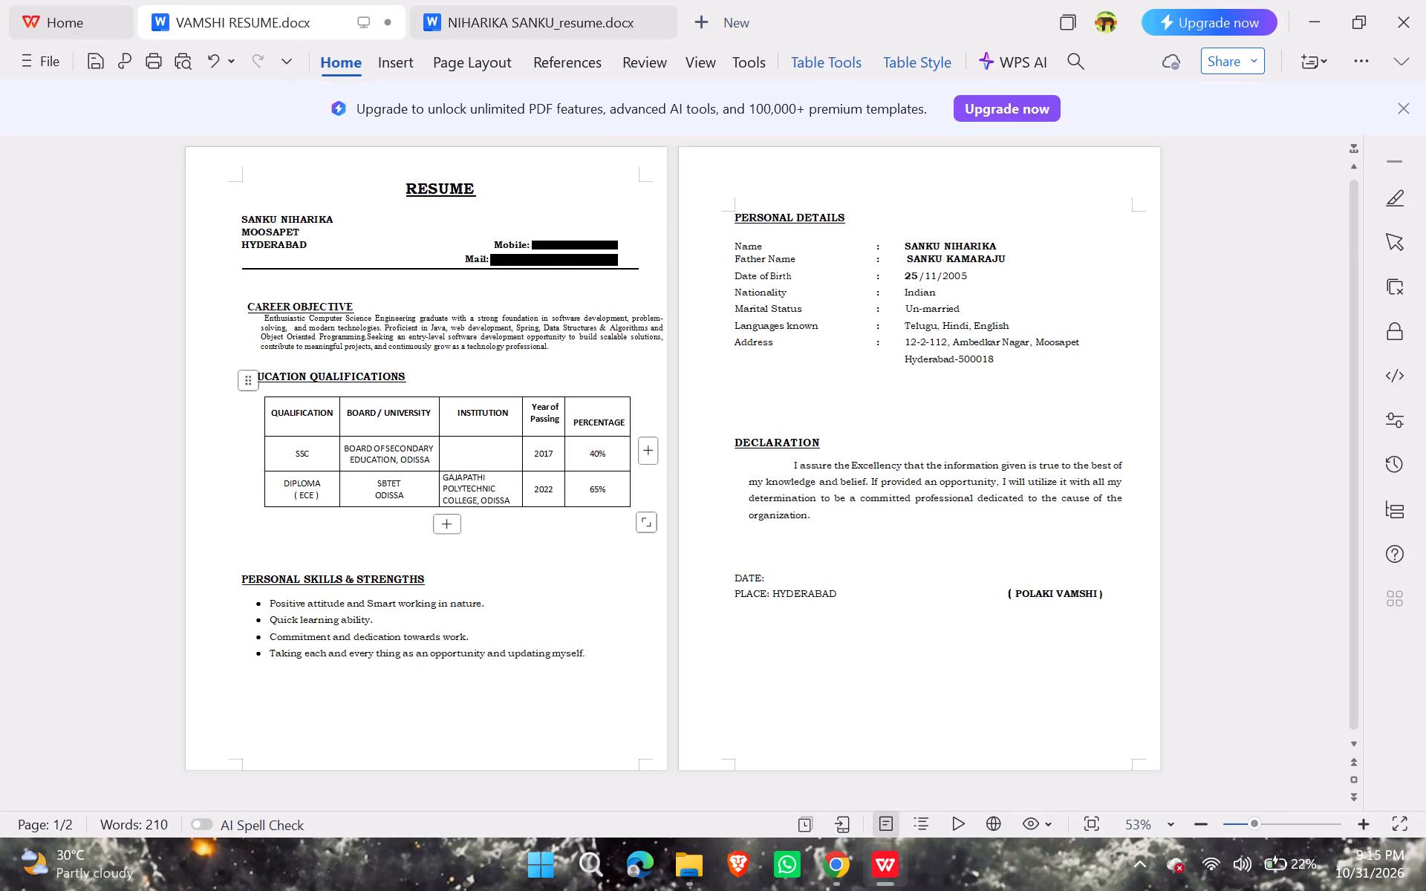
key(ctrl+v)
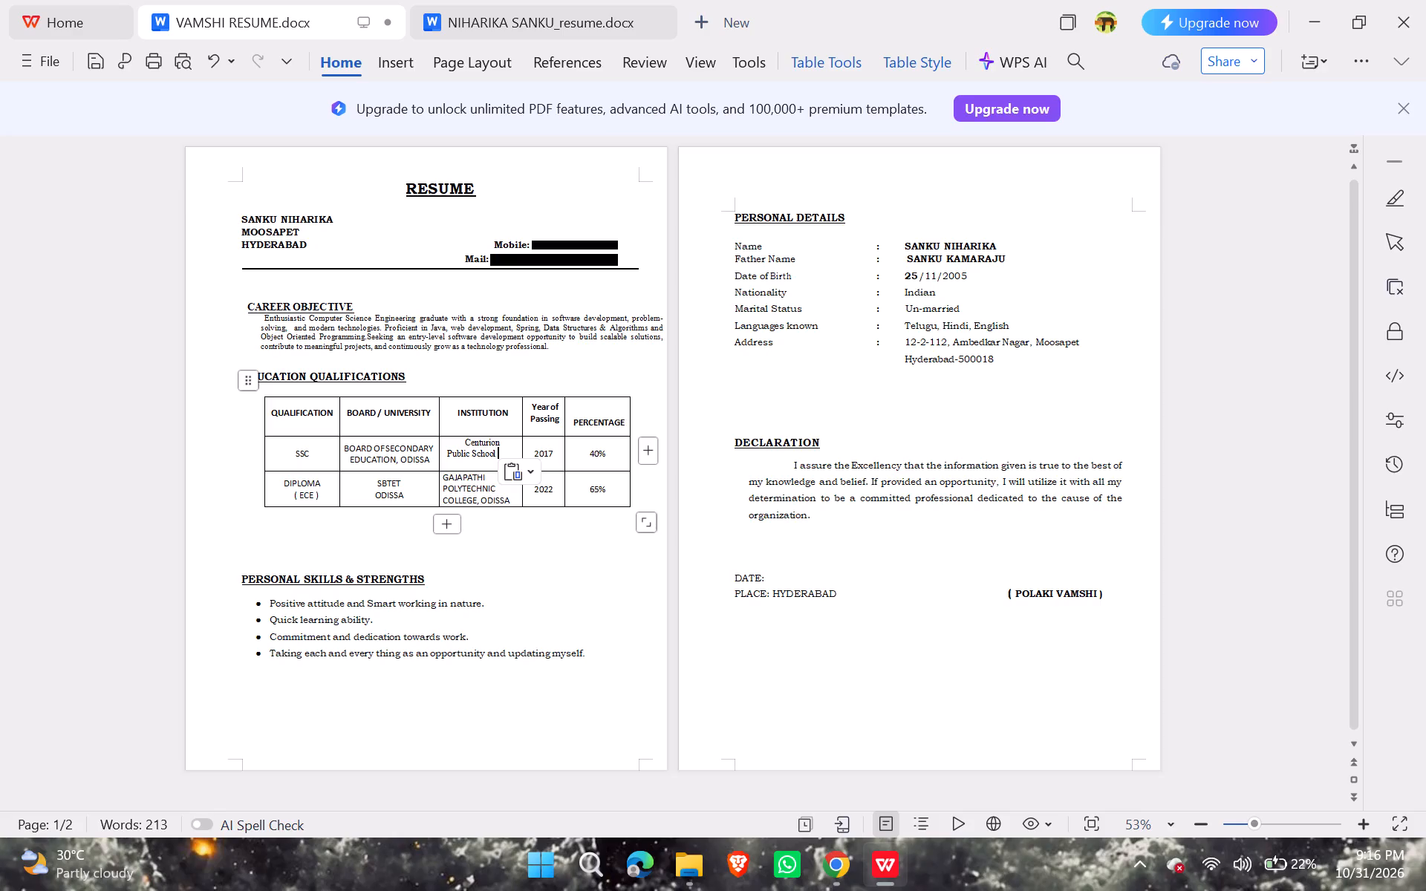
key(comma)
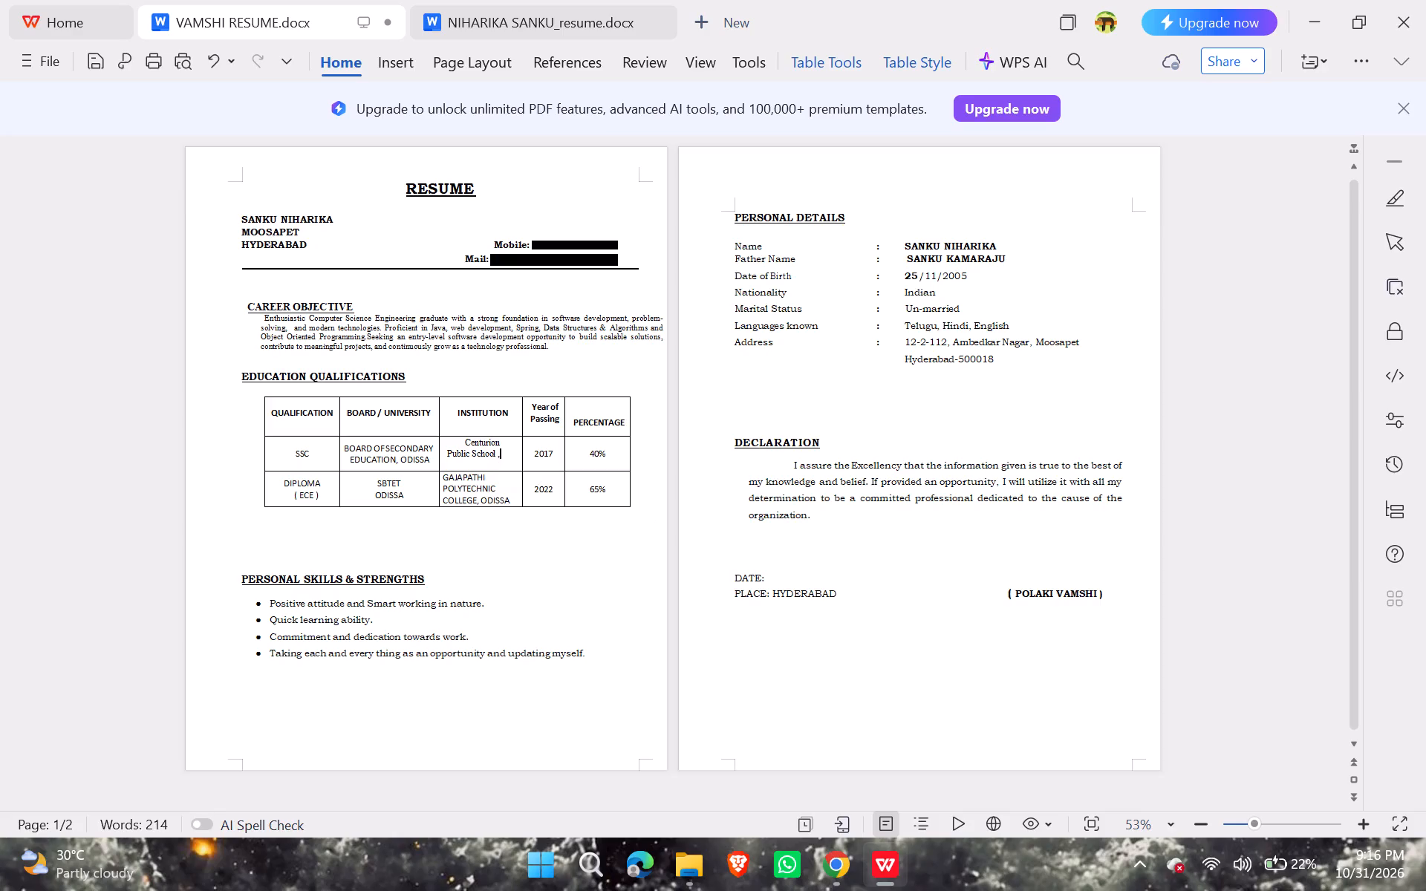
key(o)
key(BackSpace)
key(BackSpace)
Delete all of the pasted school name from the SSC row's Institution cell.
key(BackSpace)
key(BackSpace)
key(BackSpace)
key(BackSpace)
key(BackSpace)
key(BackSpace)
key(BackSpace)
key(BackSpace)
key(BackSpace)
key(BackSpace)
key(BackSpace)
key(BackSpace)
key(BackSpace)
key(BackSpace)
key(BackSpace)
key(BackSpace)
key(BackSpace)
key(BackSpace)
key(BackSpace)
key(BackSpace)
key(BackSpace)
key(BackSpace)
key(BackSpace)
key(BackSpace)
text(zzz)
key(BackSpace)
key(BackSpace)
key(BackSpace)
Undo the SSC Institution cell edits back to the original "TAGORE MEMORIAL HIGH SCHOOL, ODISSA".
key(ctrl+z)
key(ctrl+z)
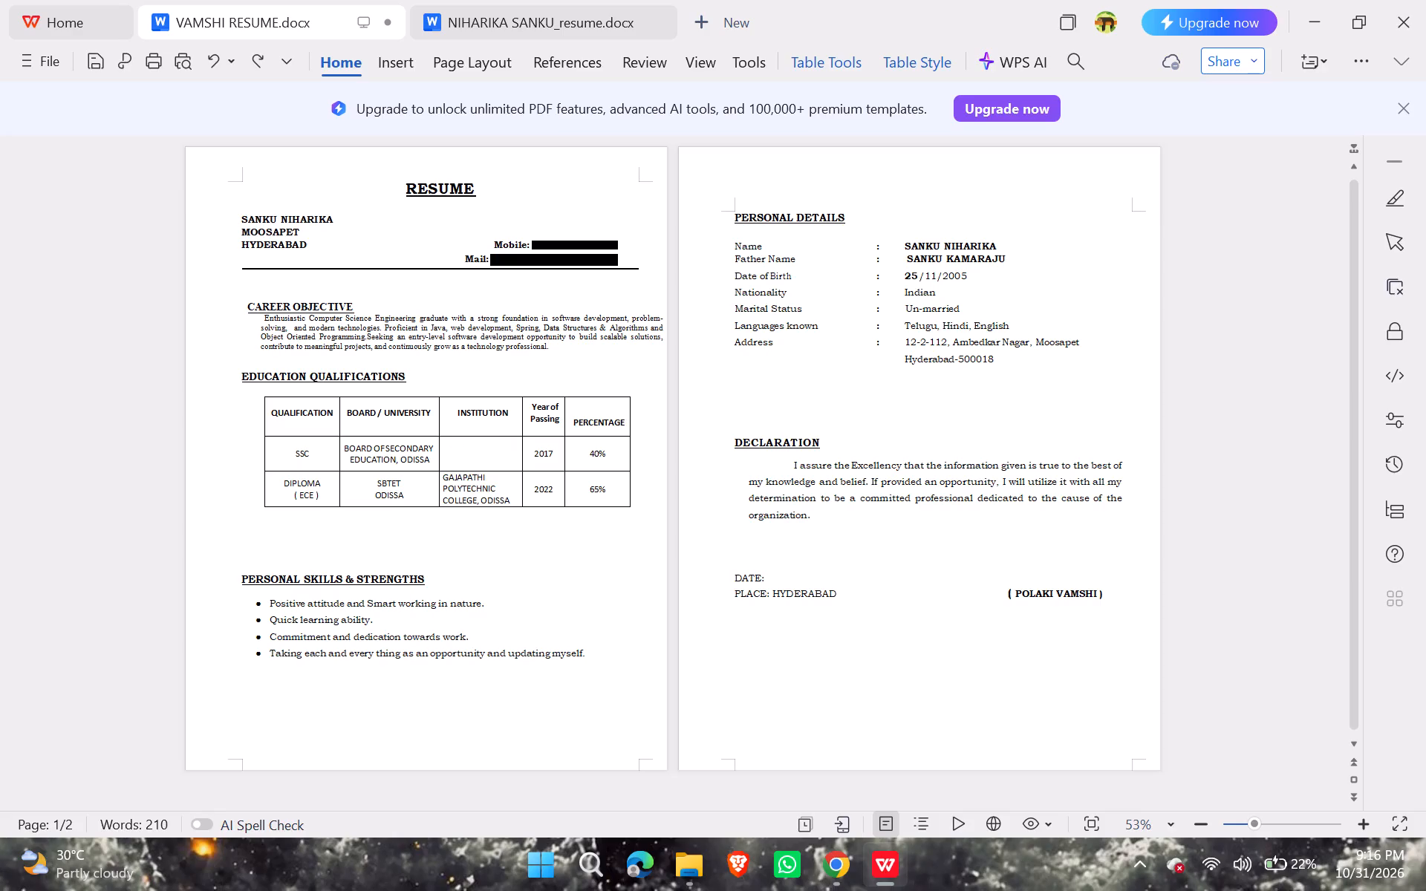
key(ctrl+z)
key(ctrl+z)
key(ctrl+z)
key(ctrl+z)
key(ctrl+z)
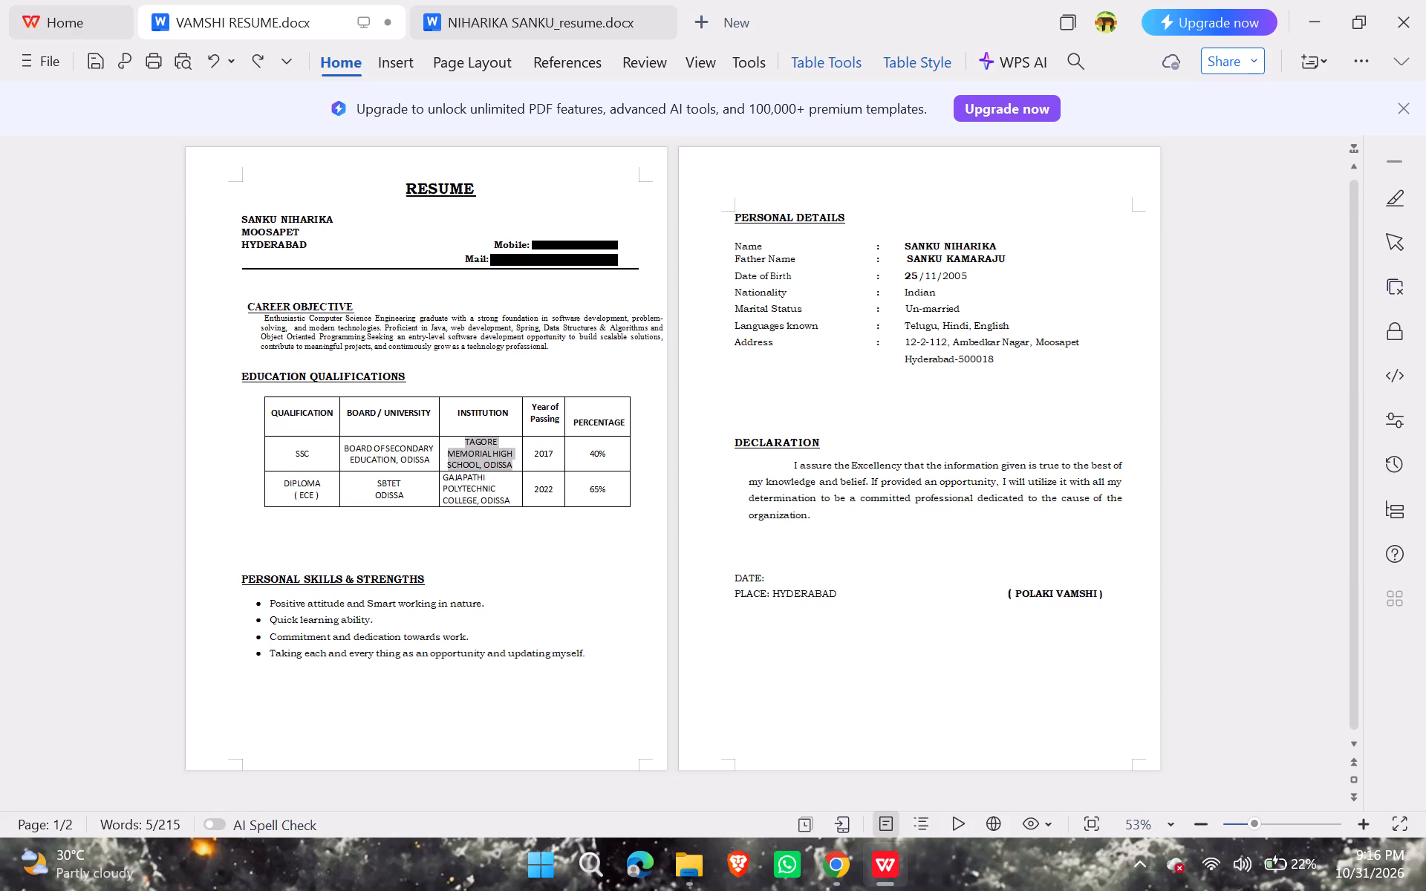
Delete "TAGORE MEMORIAL HIGH SCHOOL," from the SSC row's Institution cell, keeping only "ODISSA".
click(494, 445)
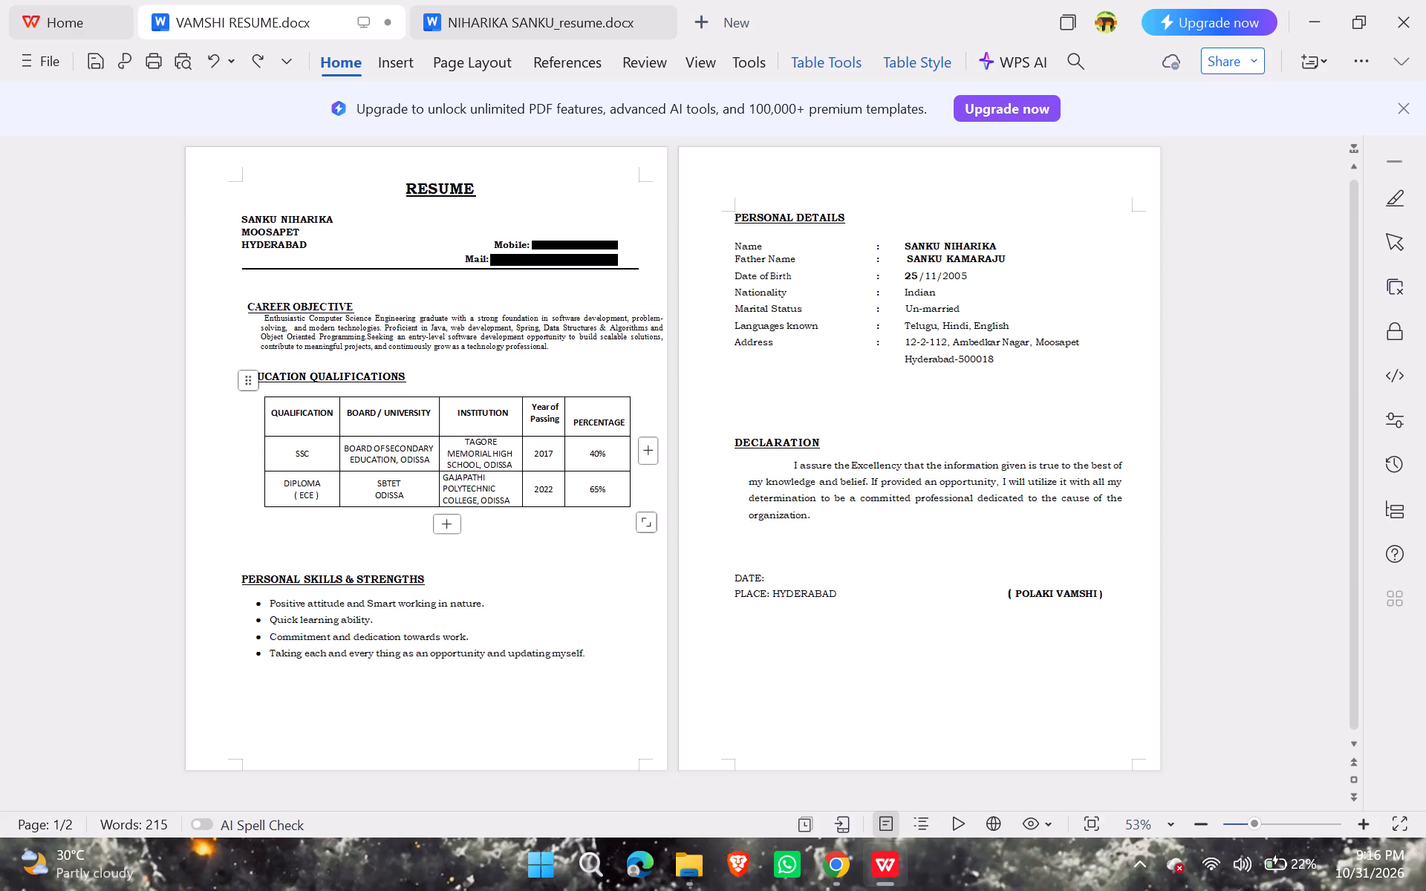
click(484, 462)
key(BackSpace)
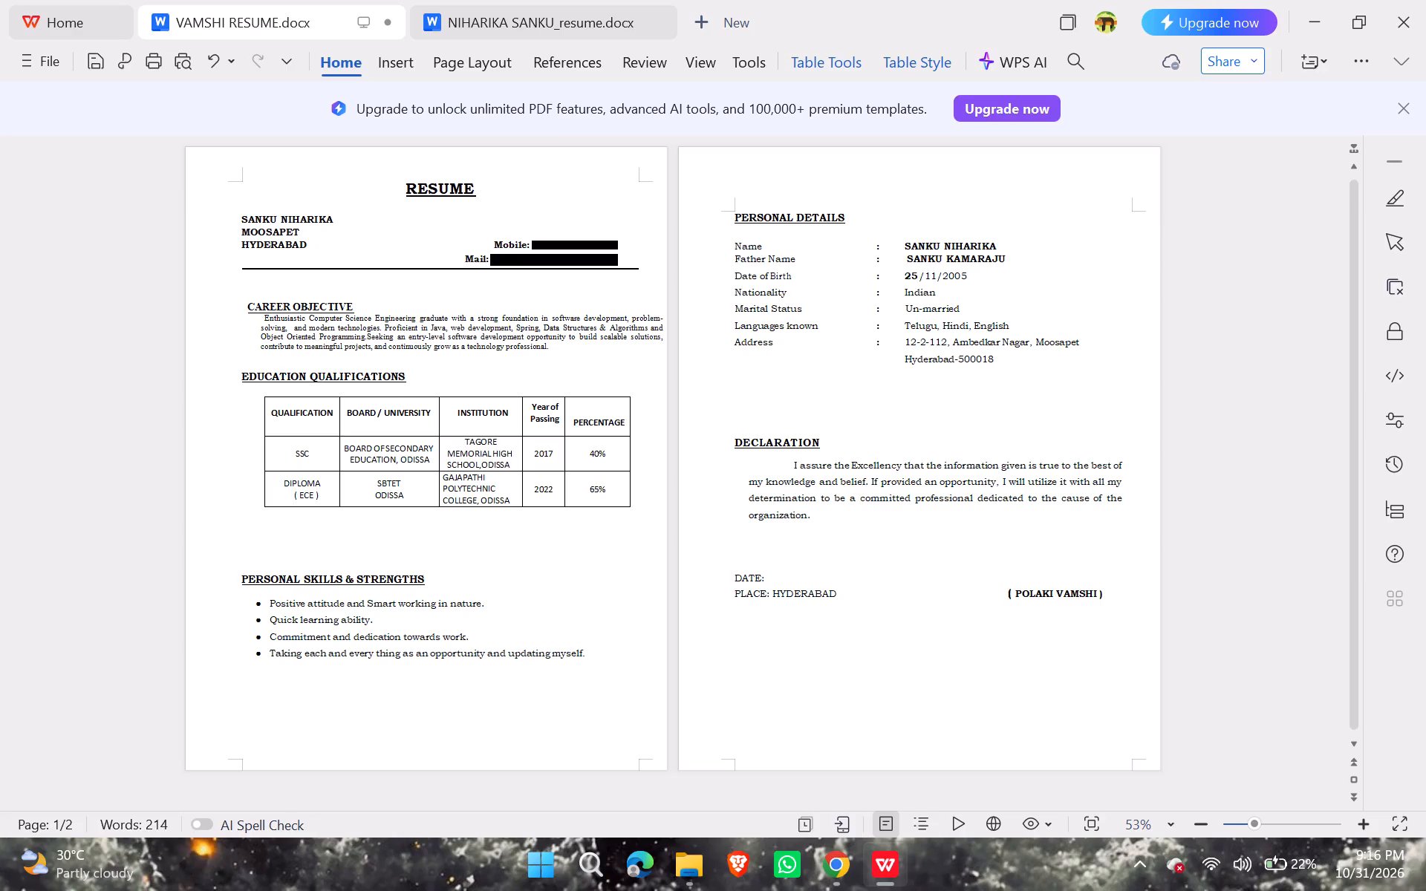
key(BackSpace)
key(BackSpace)
key(BackSpace)
key(BackSpace)
key(BackSpace)
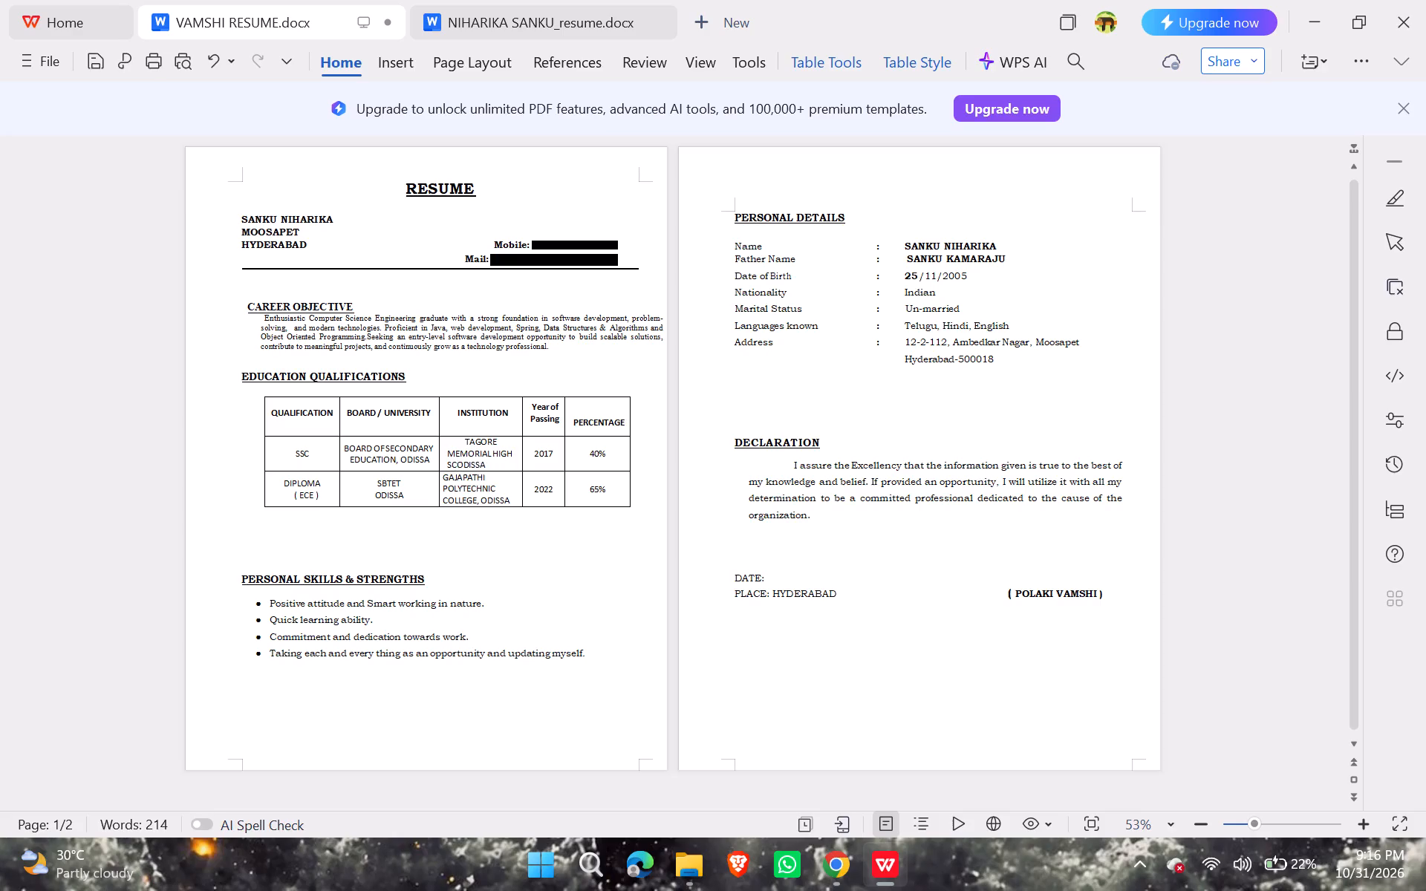
key(BackSpace)
key(BackSpace)
key(BackSpace)
key(BackSpace)
key(BackSpace)
key(BackSpace)
key(BackSpace)
key(BackSpace)
key(BackSpace)
key(BackSpace)
key(BackSpace)
key(BackSpace)
key(BackSpace)
key(BackSpace)
key(BackSpace)
key(BackSpace)
key(BackSpace)
key(BackSpace)
key(BackSpace)
key(BackSpace)
key(BackSpace)
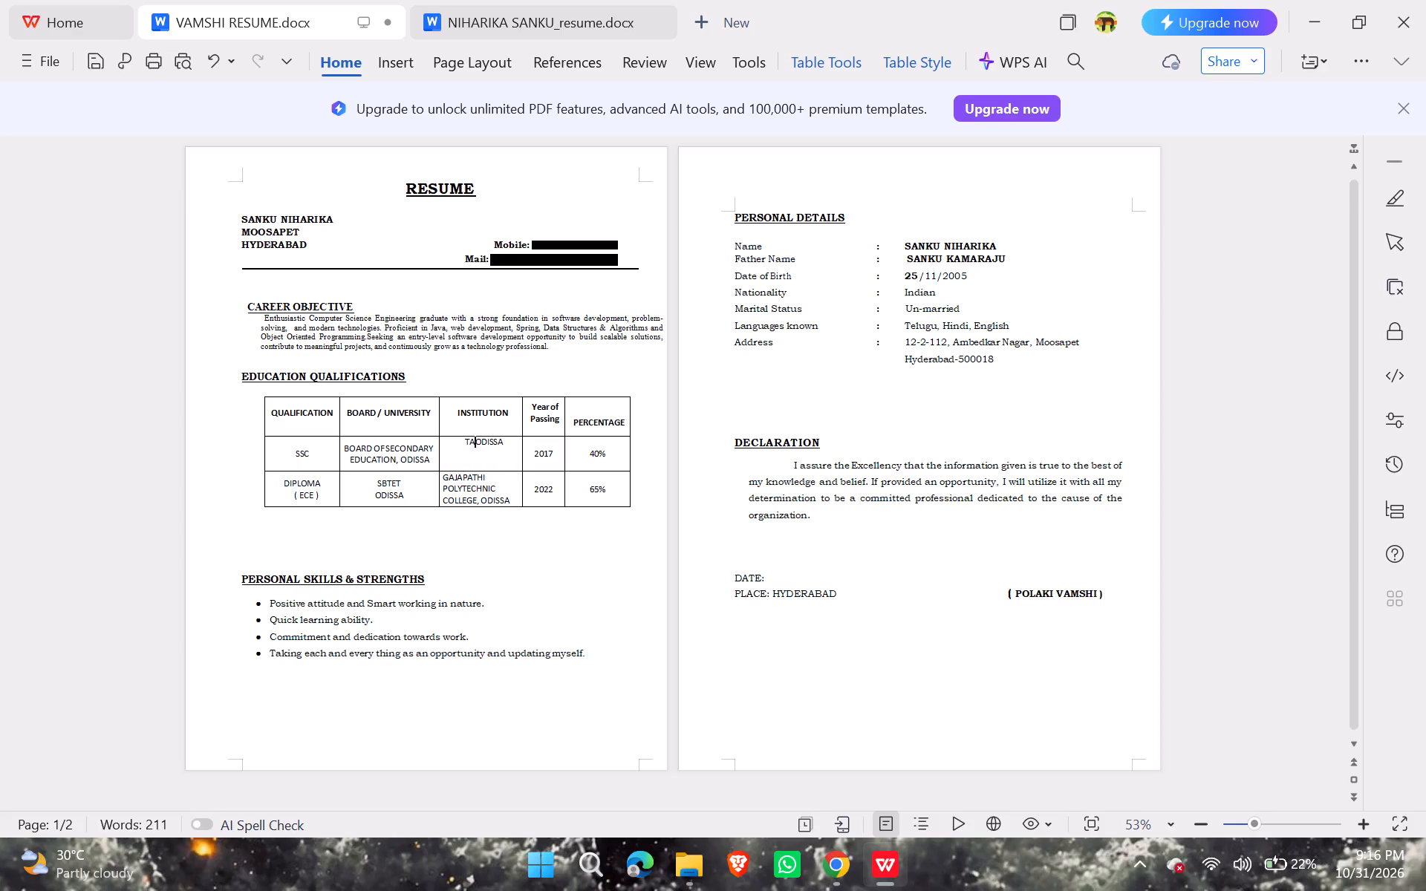
key(BackSpace)
key(BackSpace)
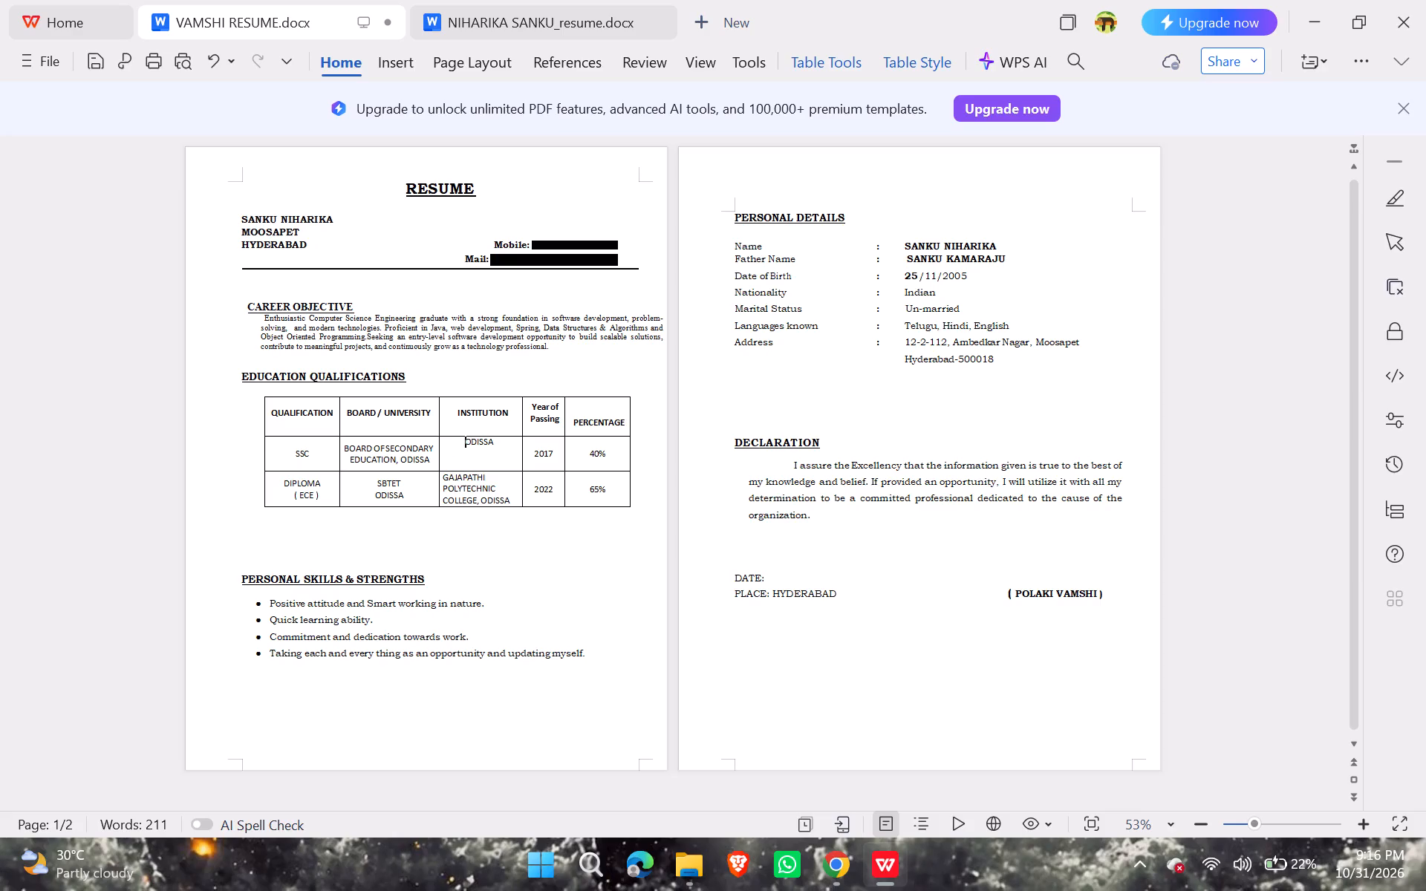
Paste the copied "Centurion Public School" over "ODISSA" in the SSC row's Institution cell.
ctrl+click(484, 462)
key(ctrl+v)
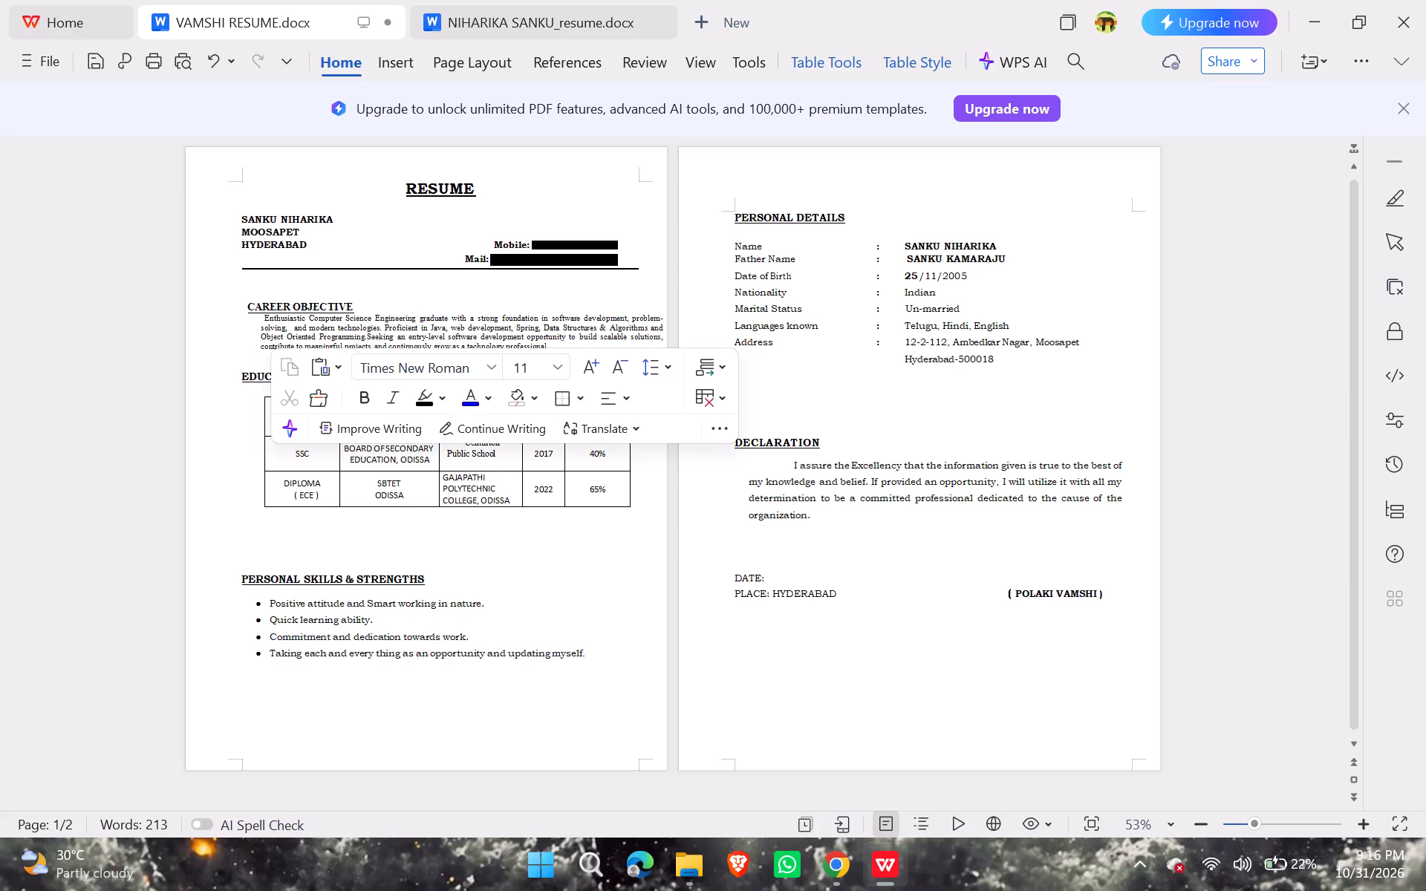
Clear the pasted "Centurion Public School" text from the SSC row's Institution cell.
click(509, 454)
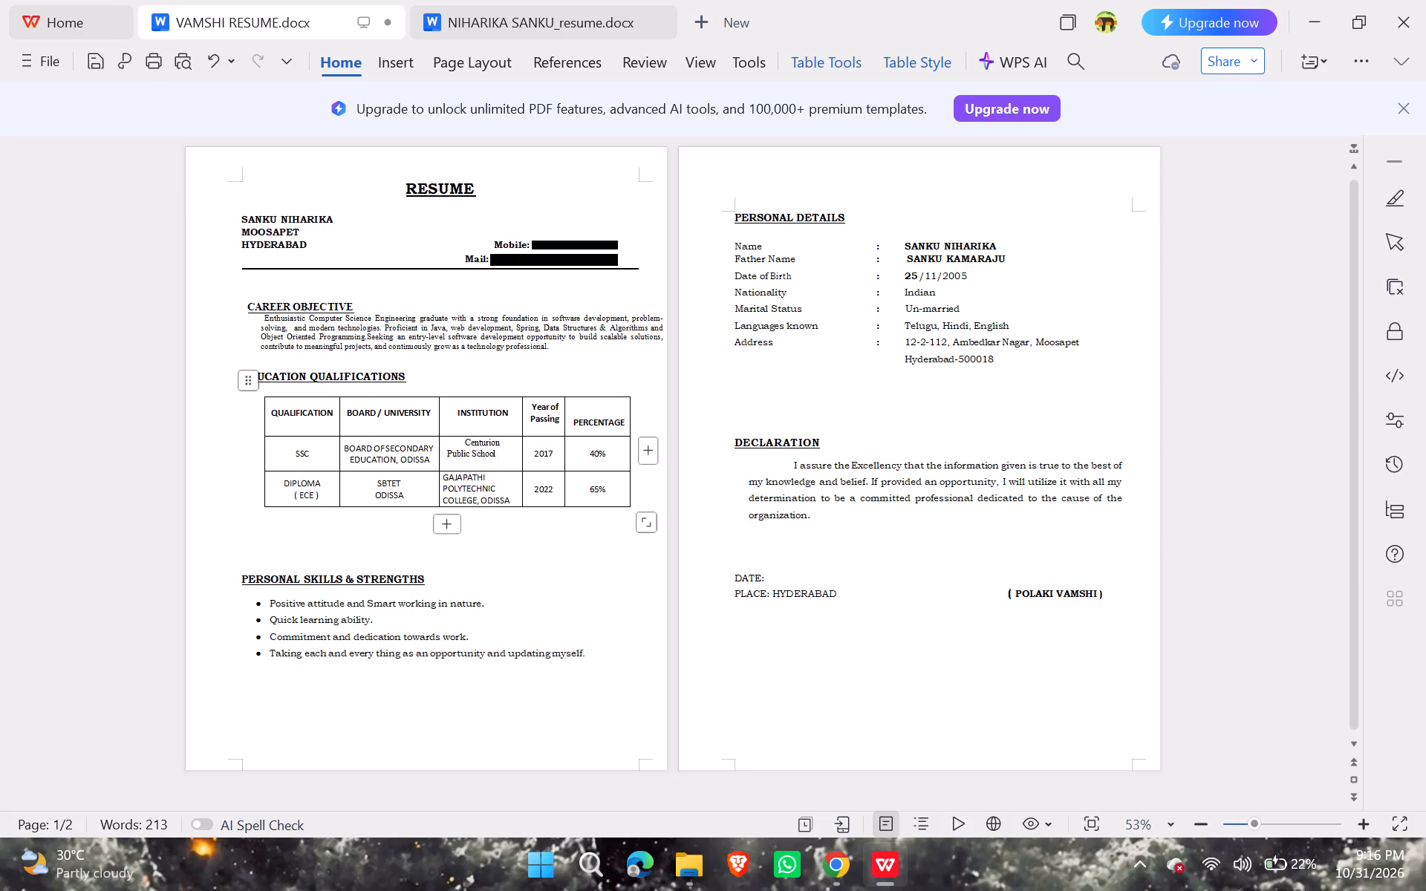
click(501, 462)
scroll(501, 462, left, 1)
key(BackSpace)
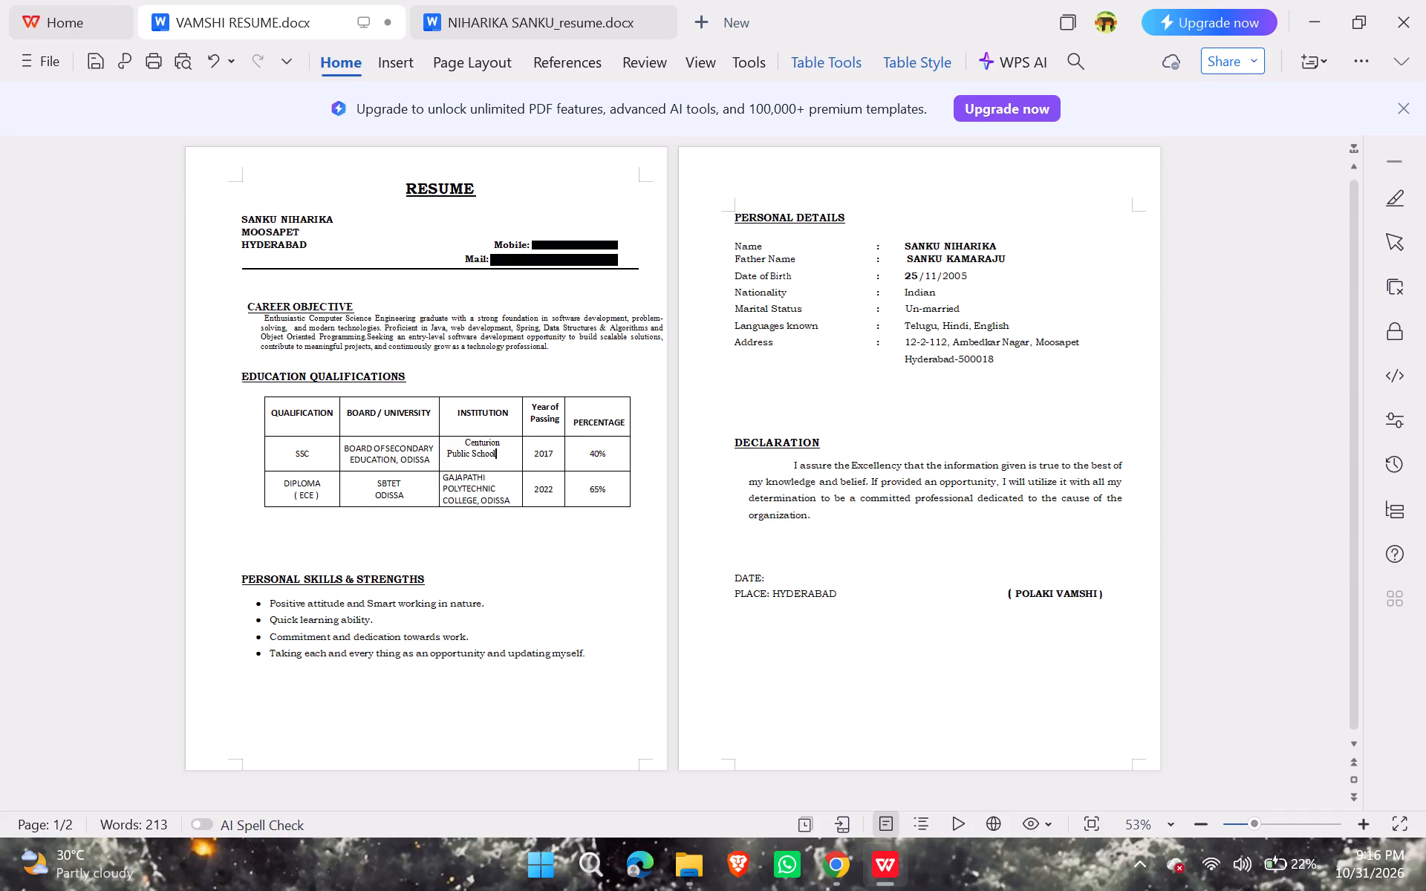
key(BackSpace)
key(BackSpace)
key(BackSpace)
key(BackSpace)
key(BackSpace)
key(BackSpace)
key(BackSpace)
key(BackSpace)
key(BackSpace)
key(BackSpace)
key(BackSpace)
key(BackSpace)
key(BackSpace)
key(BackSpace)
key(BackSpace)
key(BackSpace)
key(BackSpace)
key(BackSpace)
key(BackSpace)
key(BackSpace)
key(BackSpace)
key(BackSpace)
key(BackSpace)
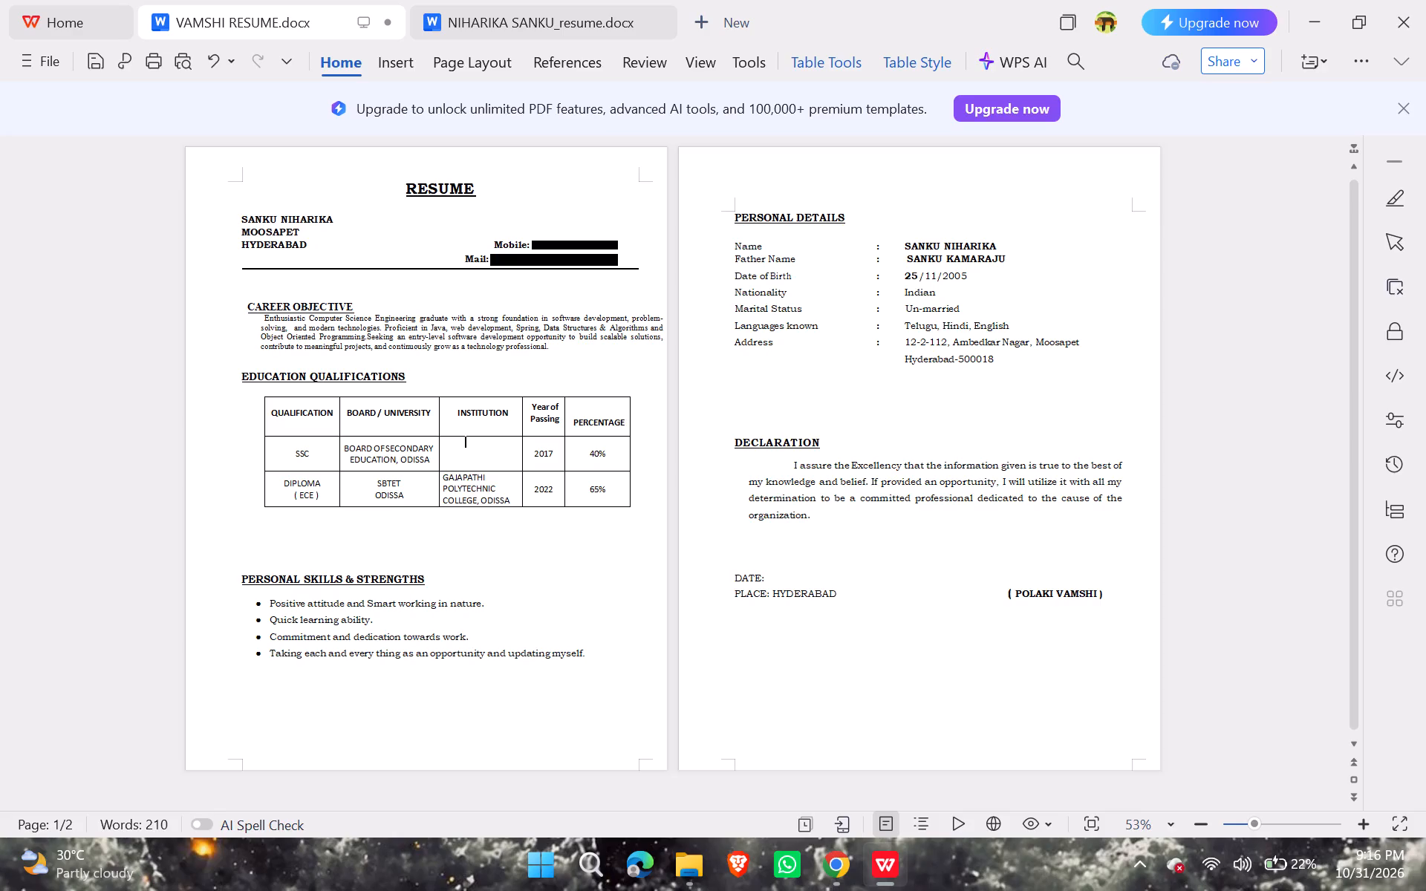
Paste the copied "Centurion Public School" into the SSC row's empty Institution cell and add a comma after it.
key(ctrl+v)
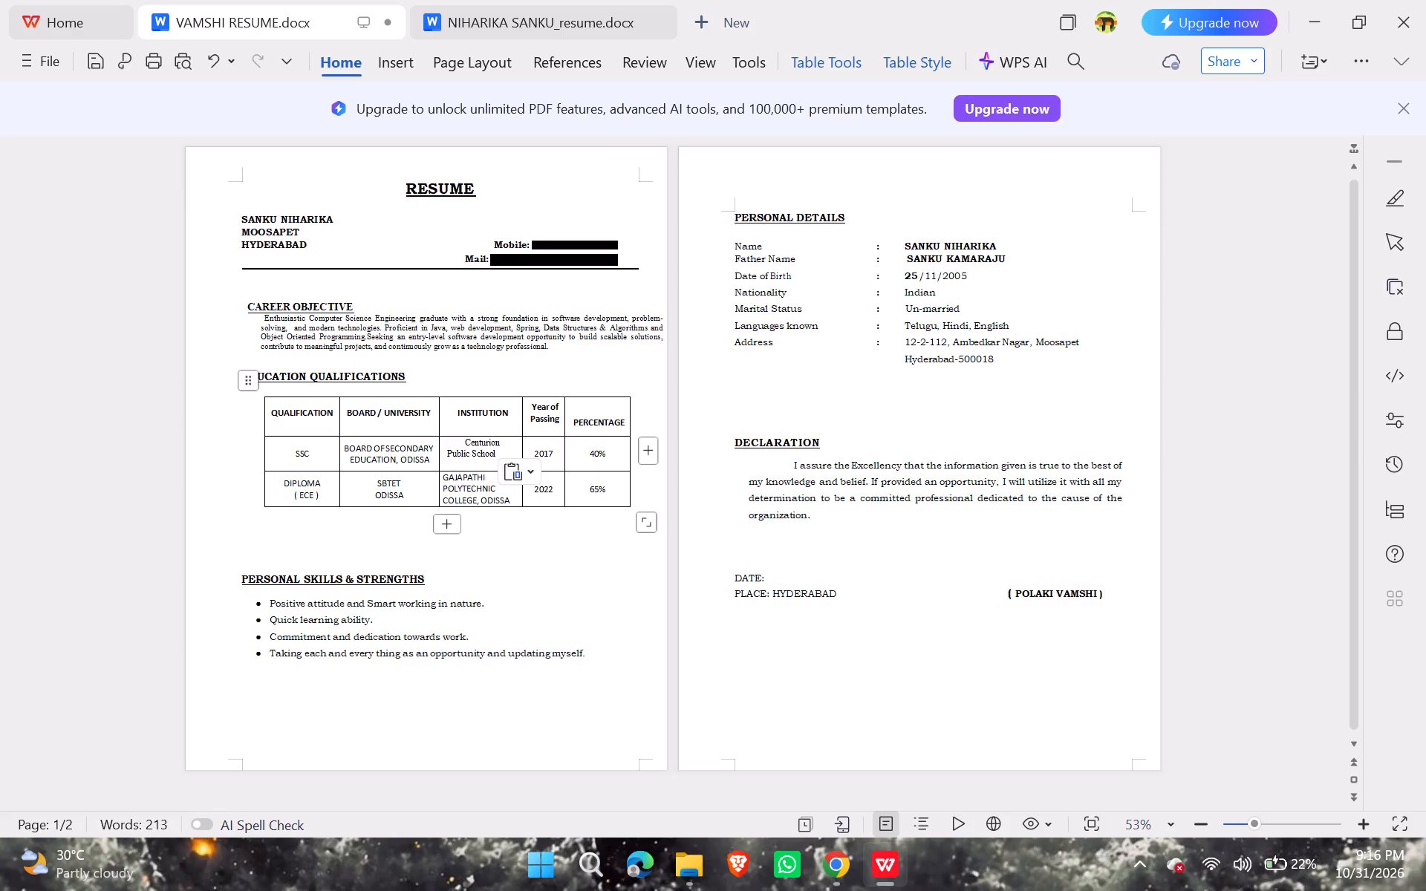
key(comma)
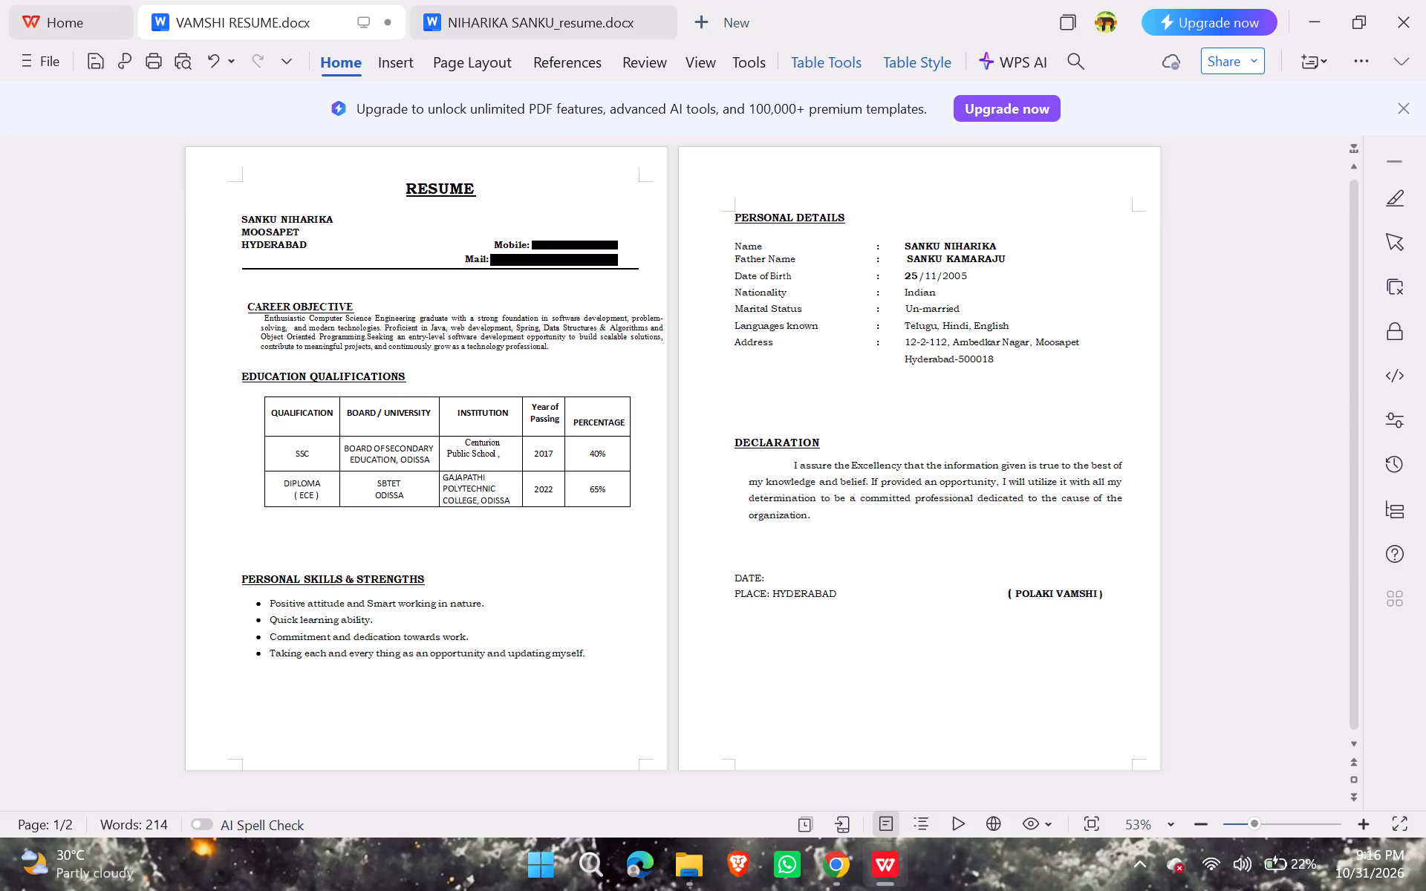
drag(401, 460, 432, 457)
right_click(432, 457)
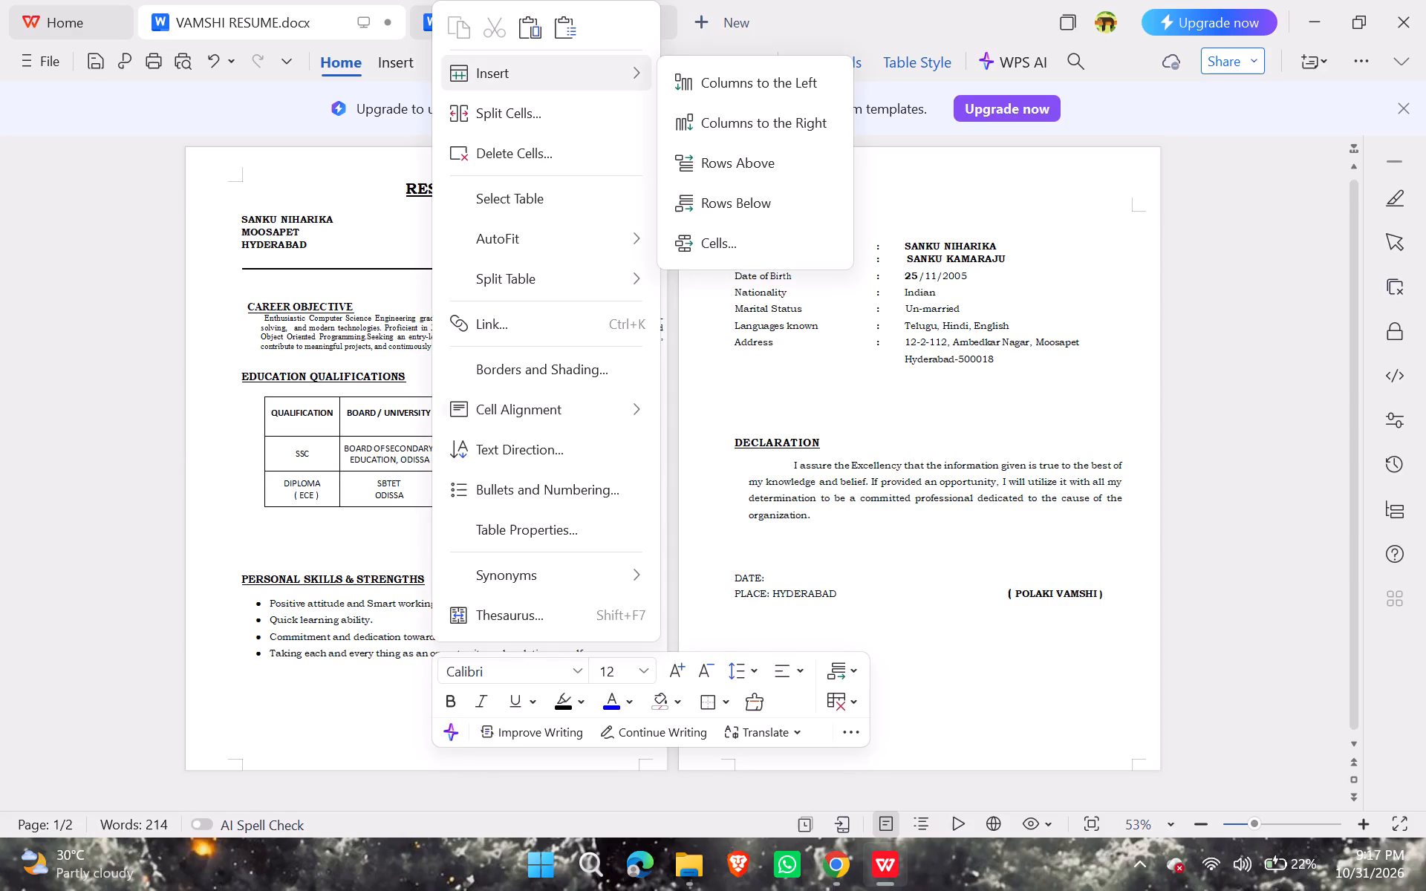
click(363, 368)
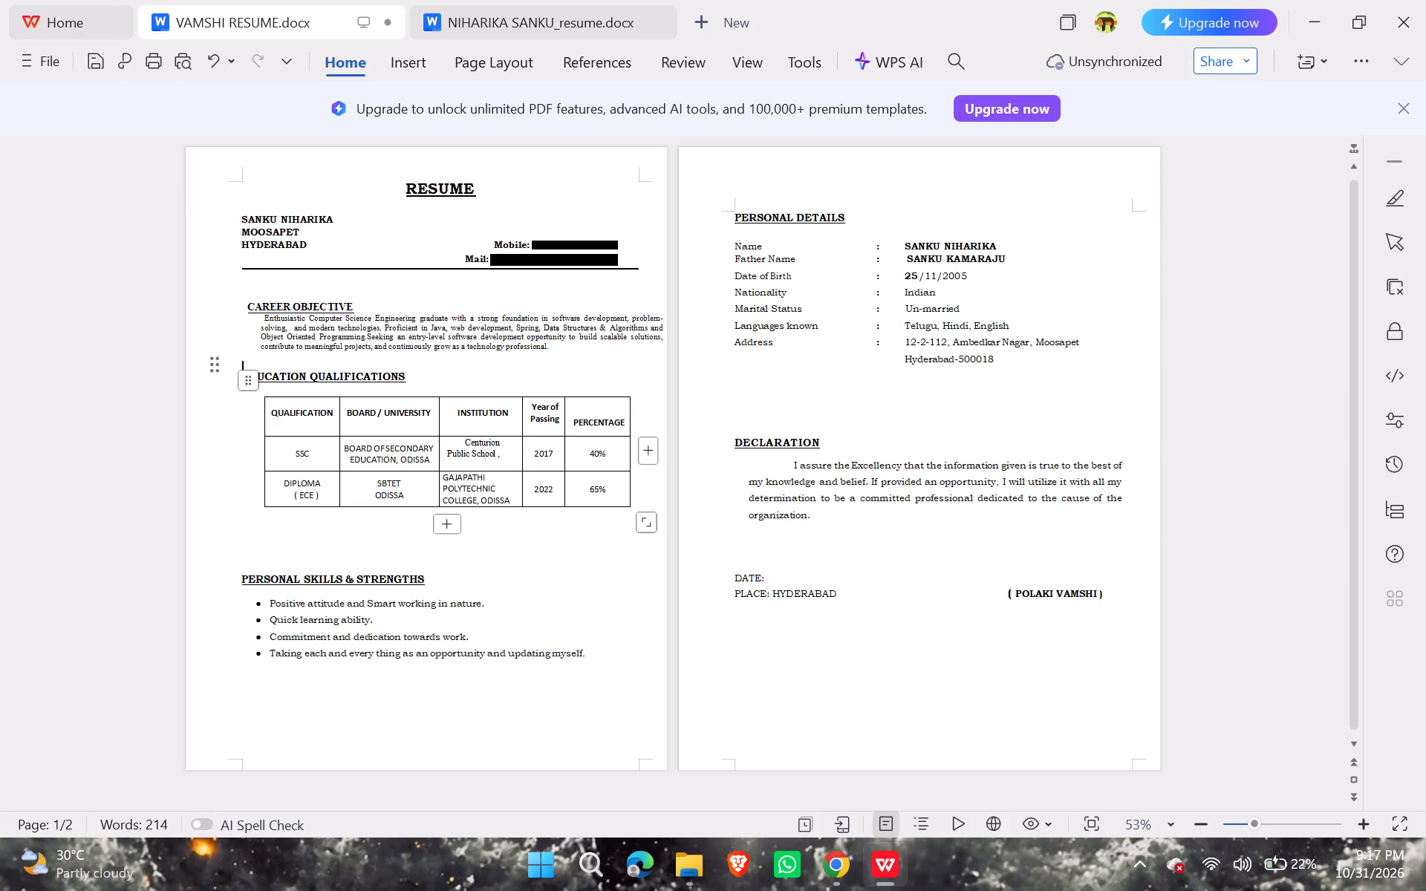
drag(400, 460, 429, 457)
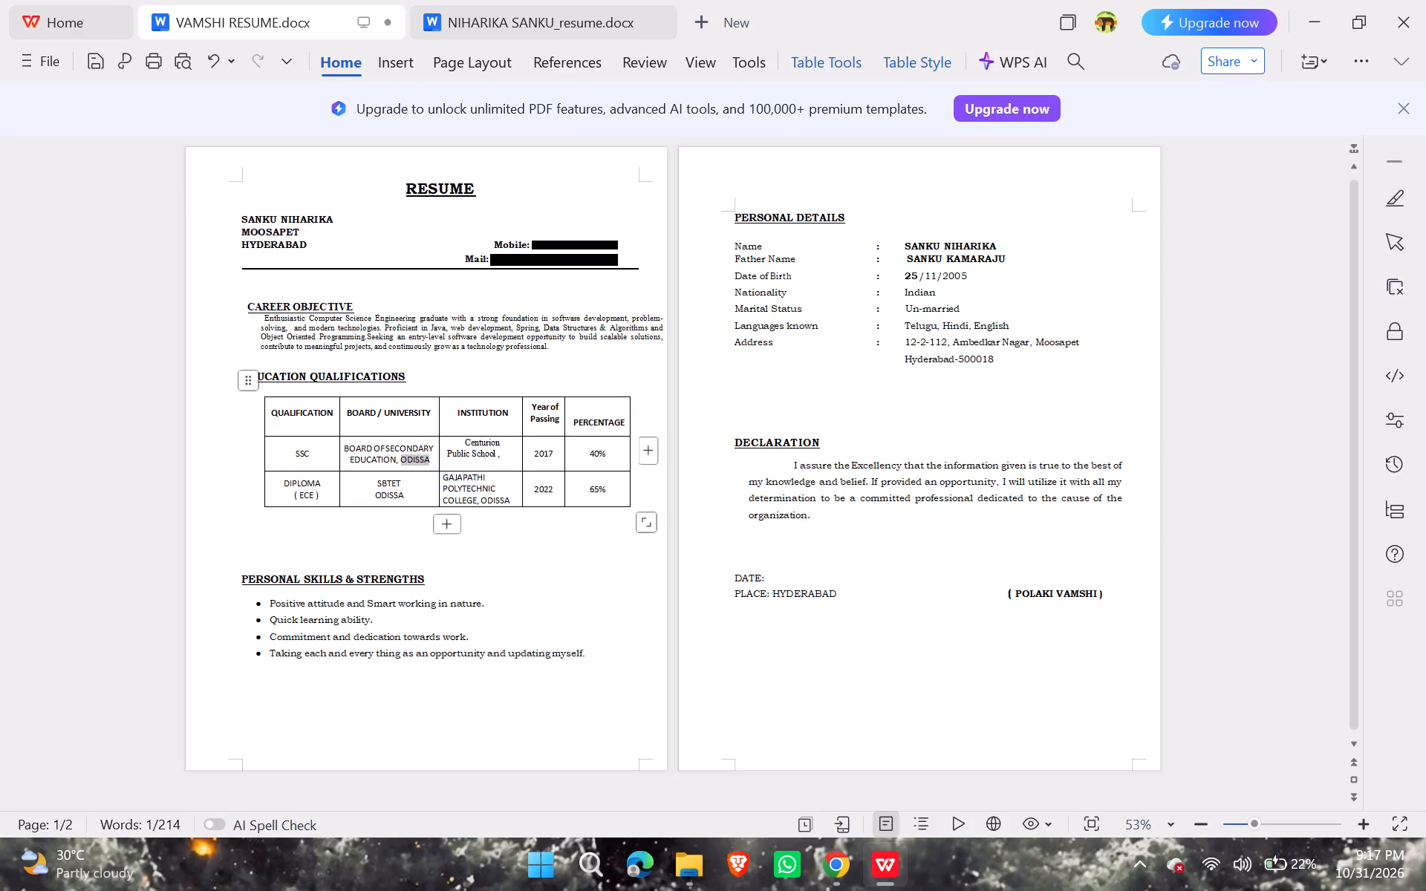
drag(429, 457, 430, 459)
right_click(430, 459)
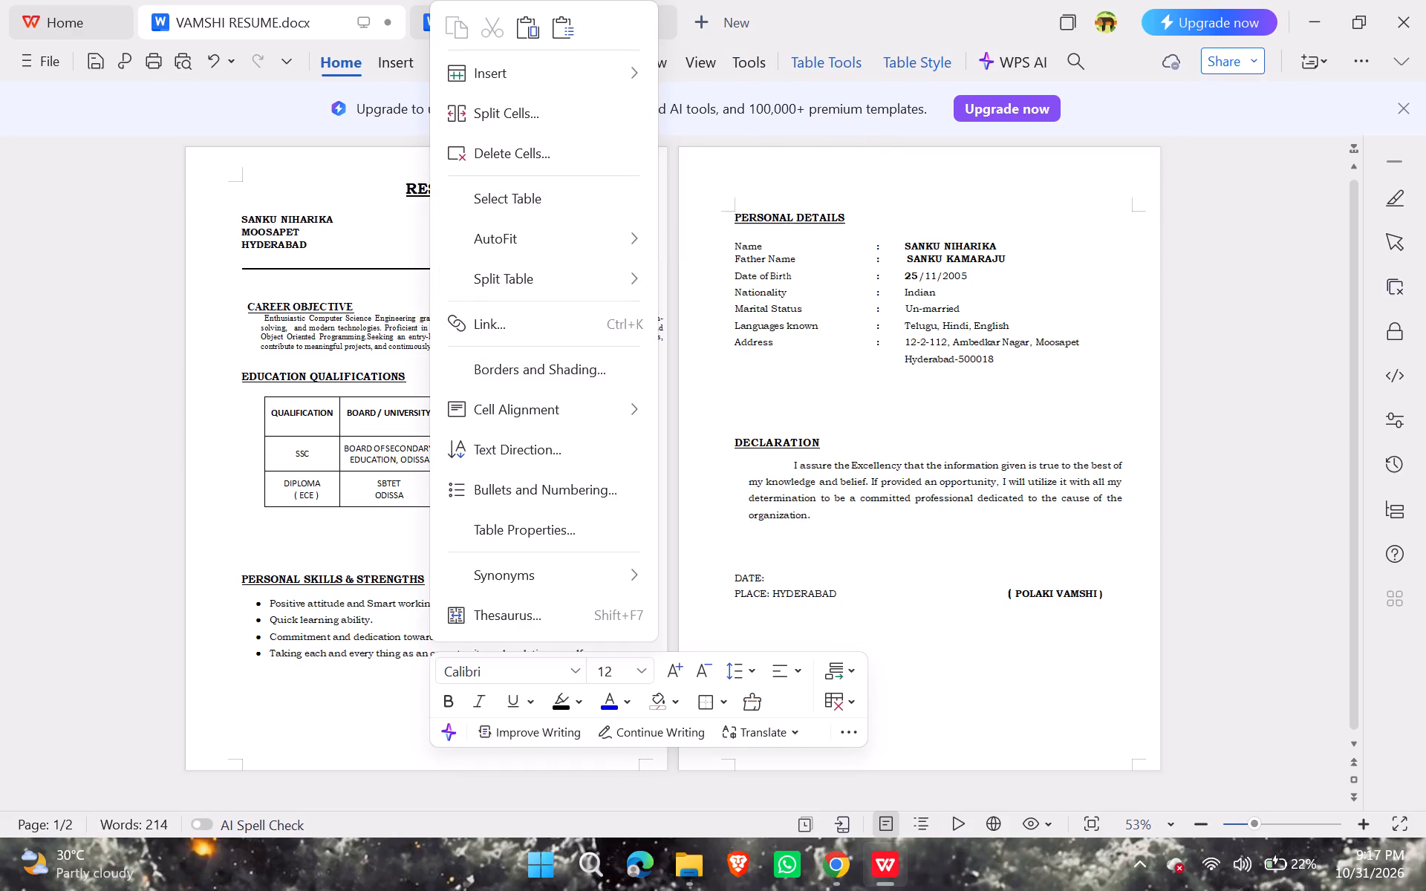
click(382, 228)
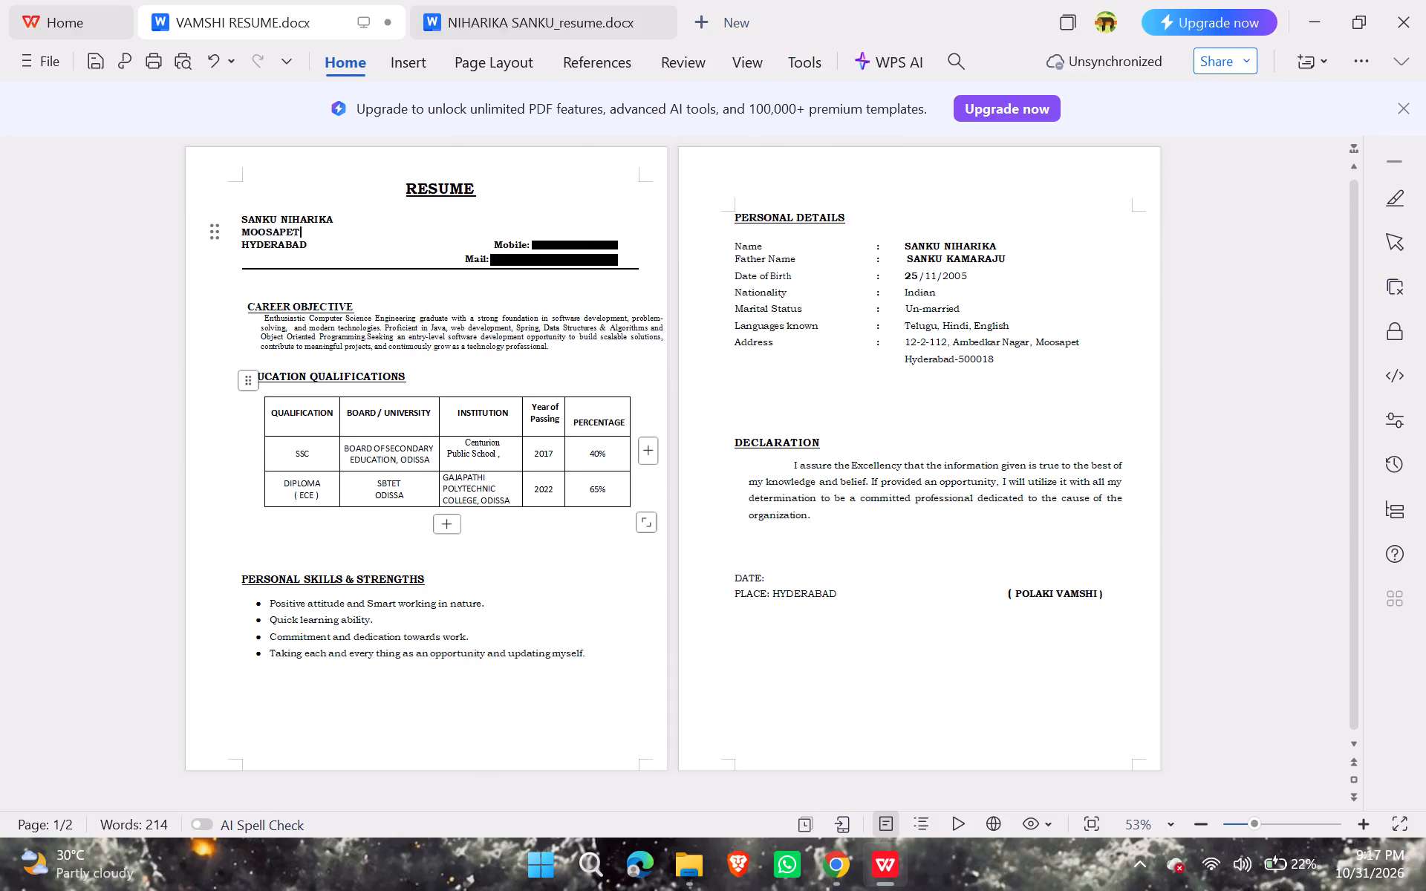
Copy "ODISSA" from the SSC row's Board / University cell to after the comma in its Institution cell.
drag(434, 457, 403, 457)
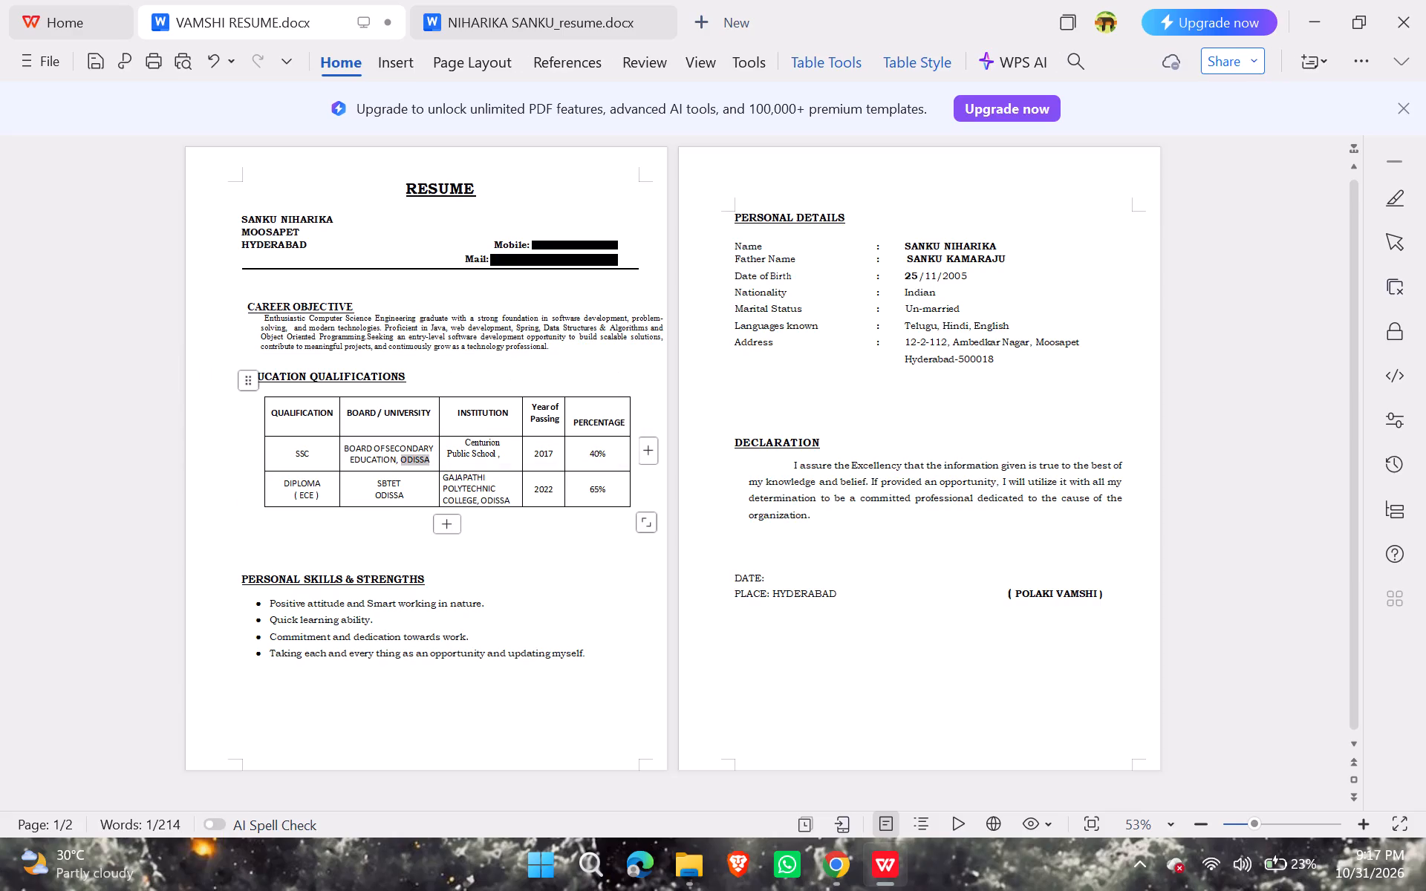
key(ctrl+c)
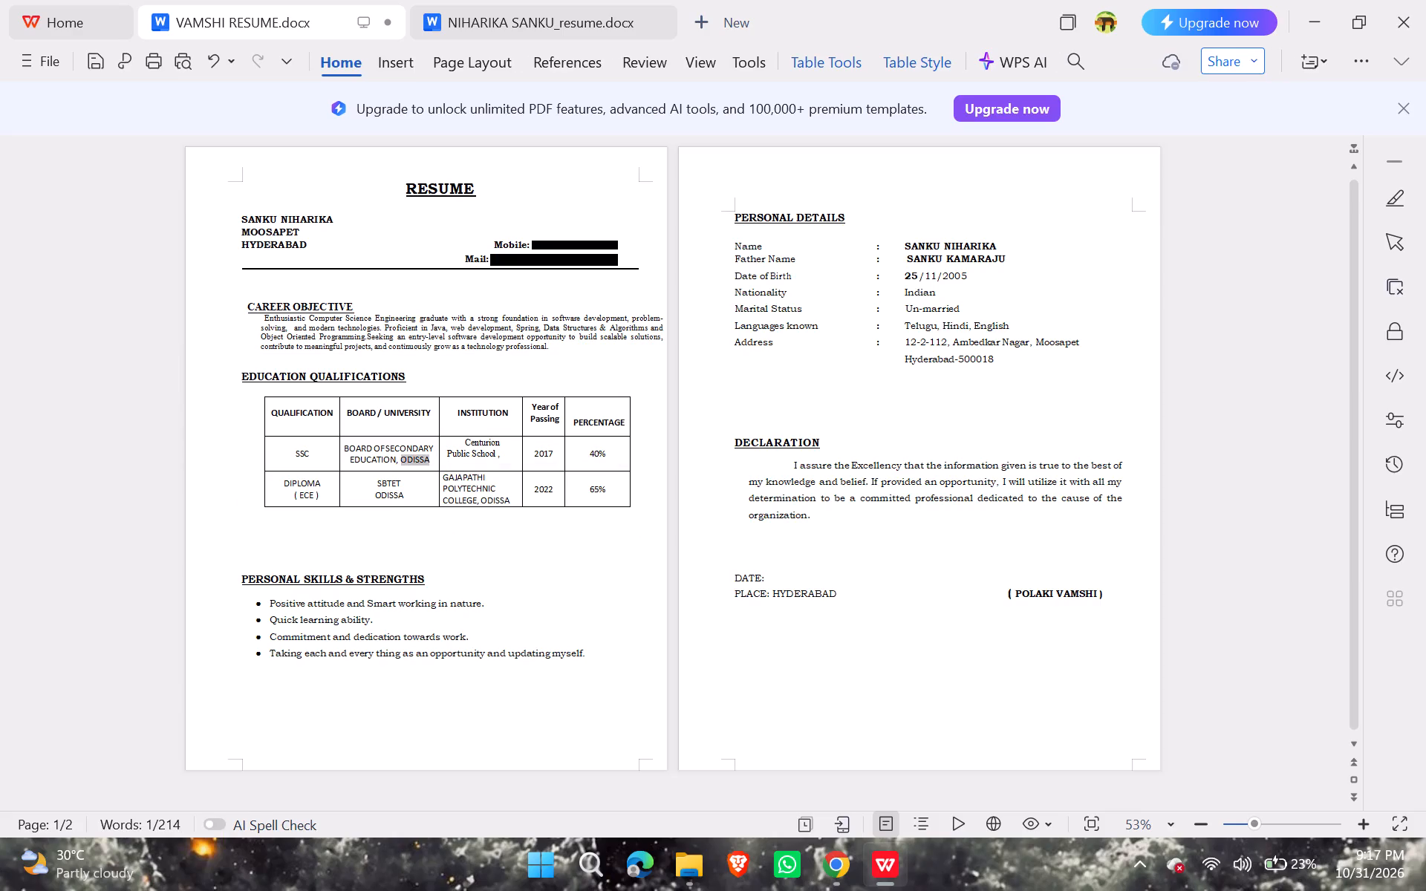
click(508, 456)
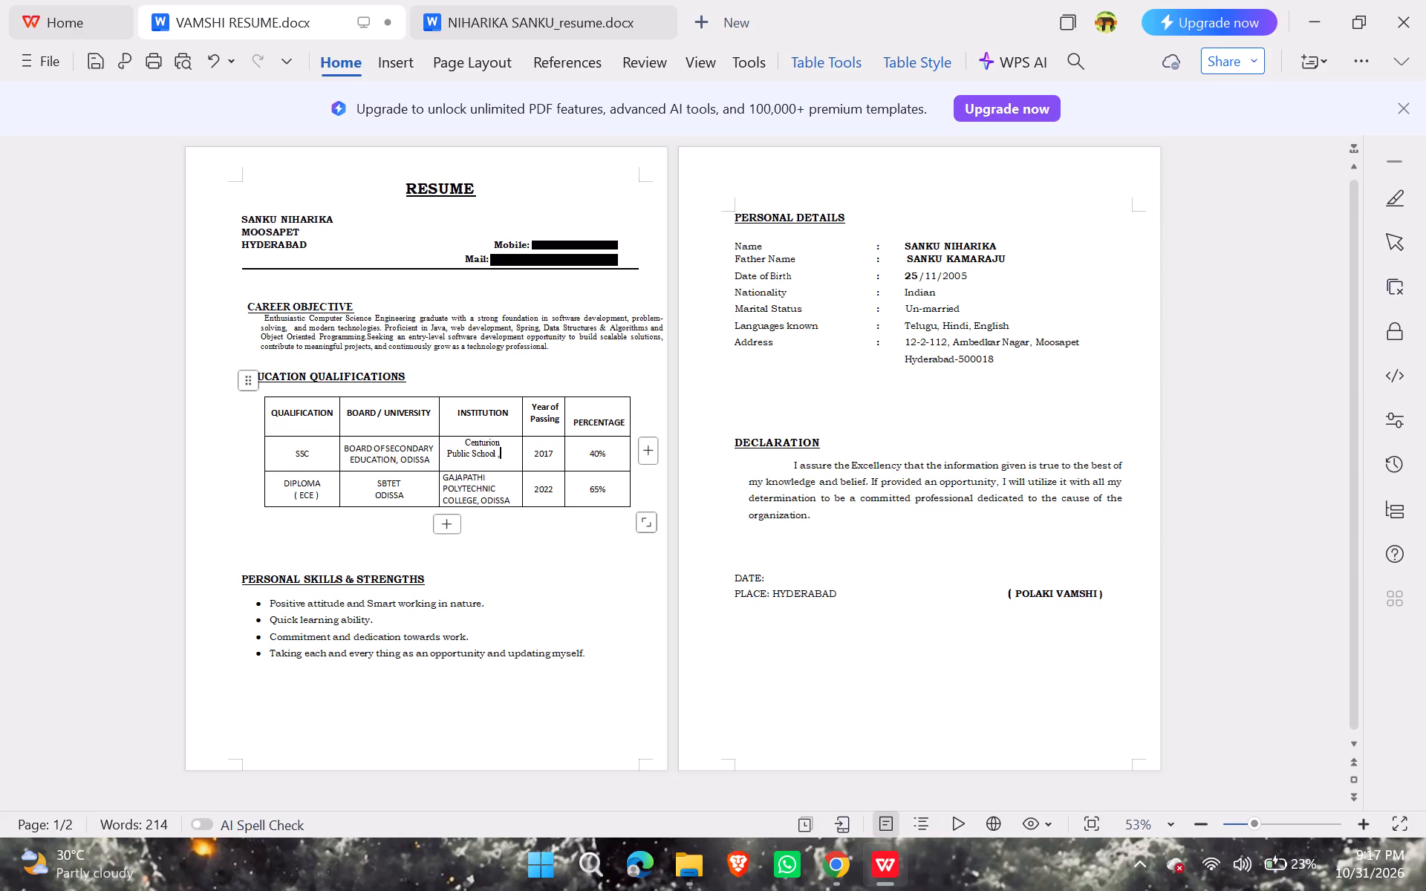
key(ctrl+v)
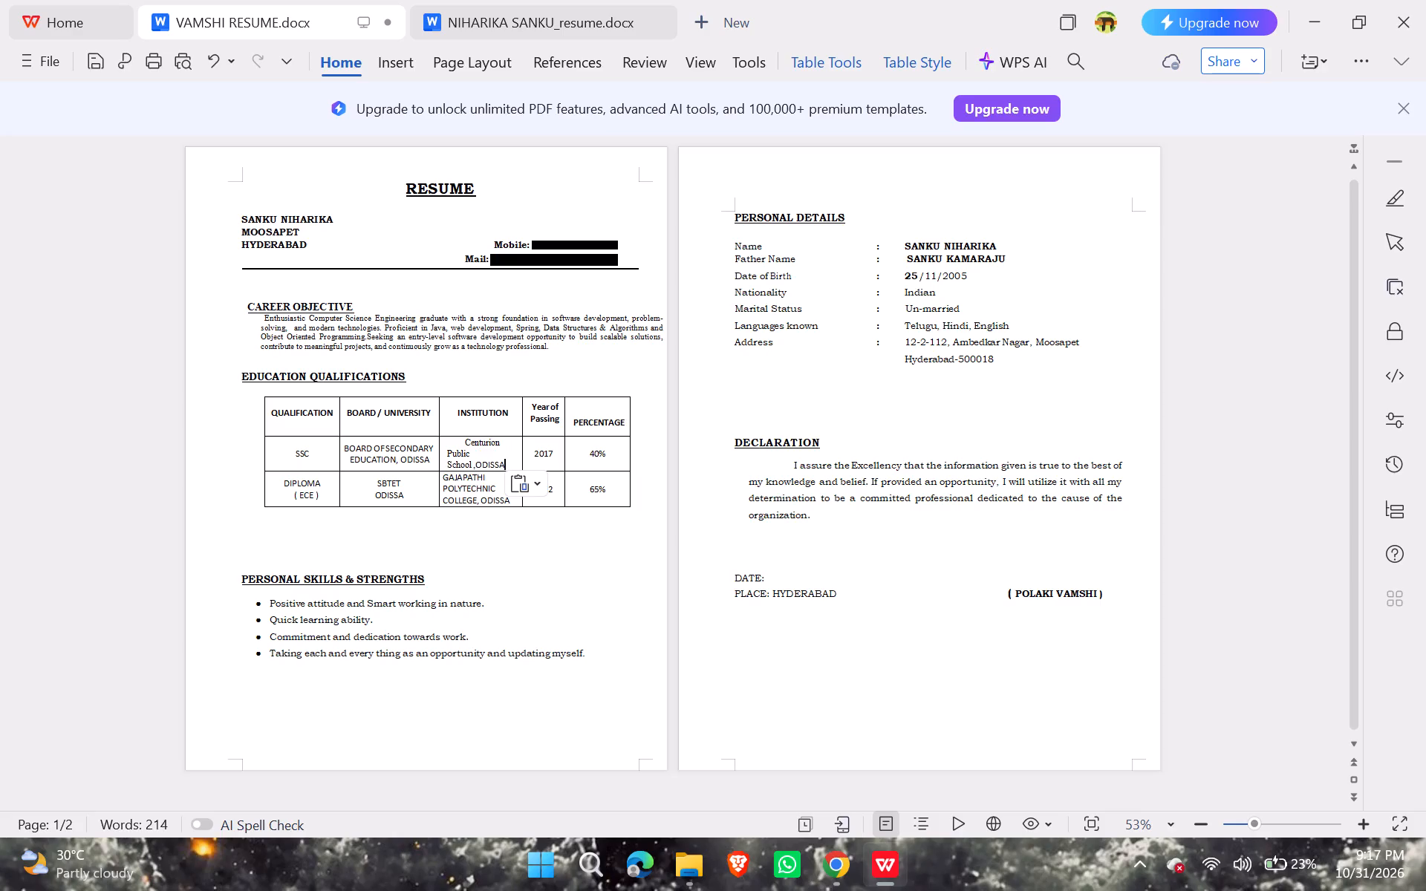
Remove the indent before "Centurion" in the SSC row's Institution cell and widen the gap before "Public" by spaces.
click(461, 444)
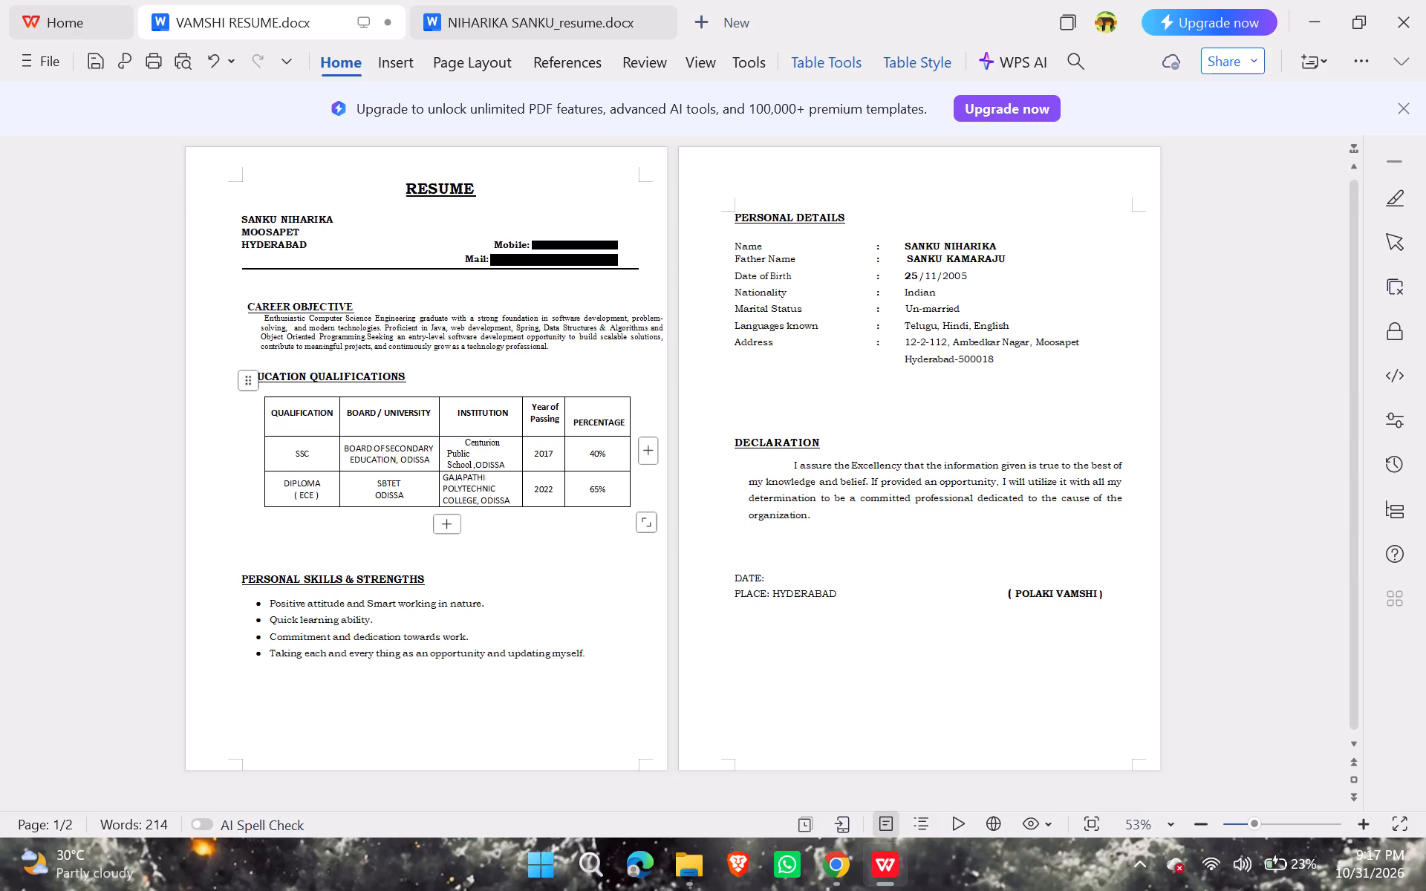
key(BackSpace)
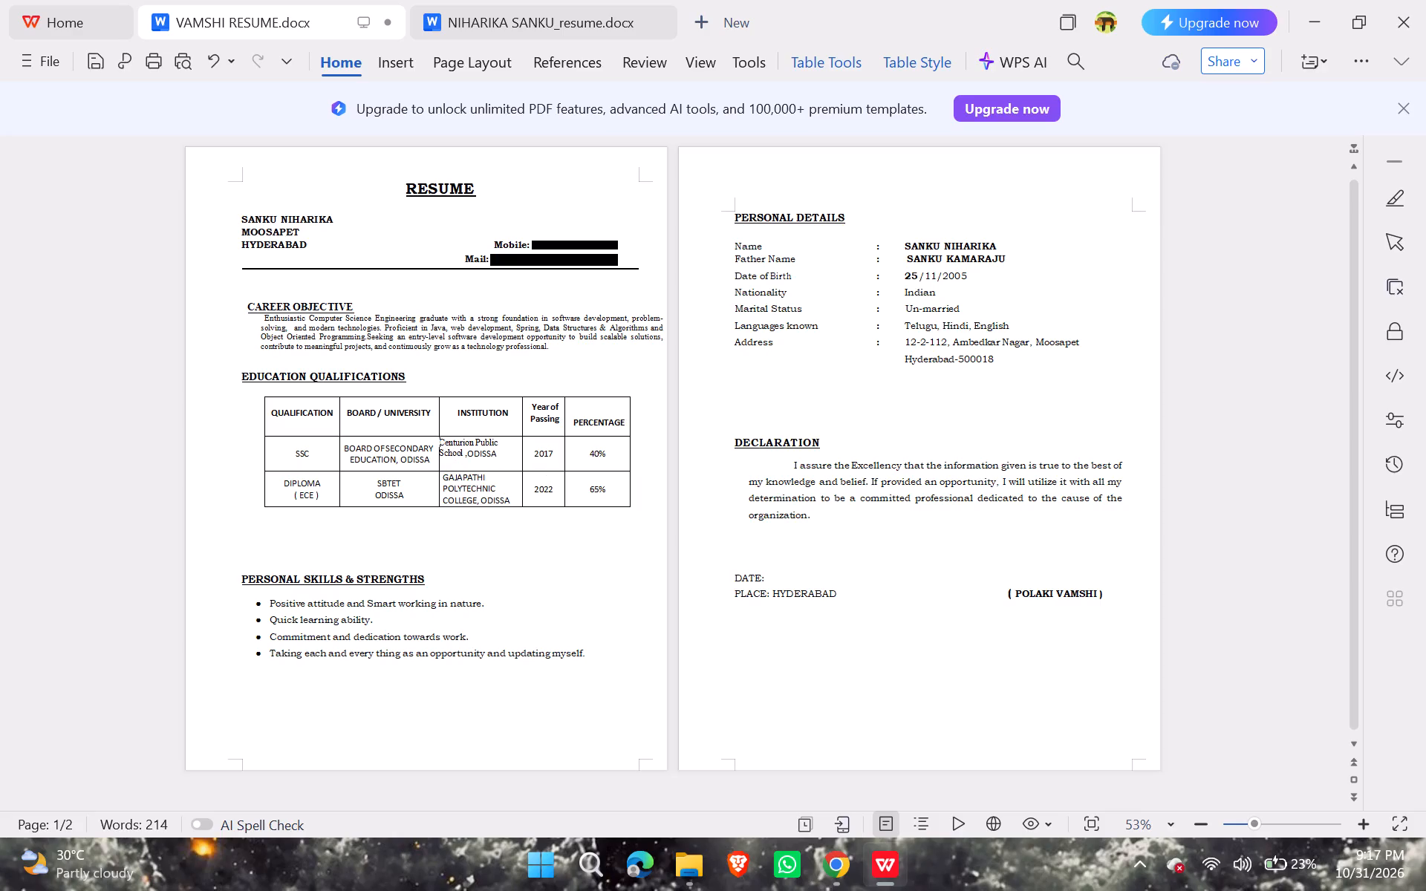
click(475, 445)
key(space)
key(space)
key(BackSpace)
key(space)
Indent both lines of the SSC row's Institution entry slightly by adding spaces before "Centurion" and "School".
key(Left)
key(Left)
key(Left)
key(Left)
key(Left)
key(Left)
key(Left)
key(Left)
key(Left)
key(Left)
key(space)
key(Down)
key(Left)
key(space)
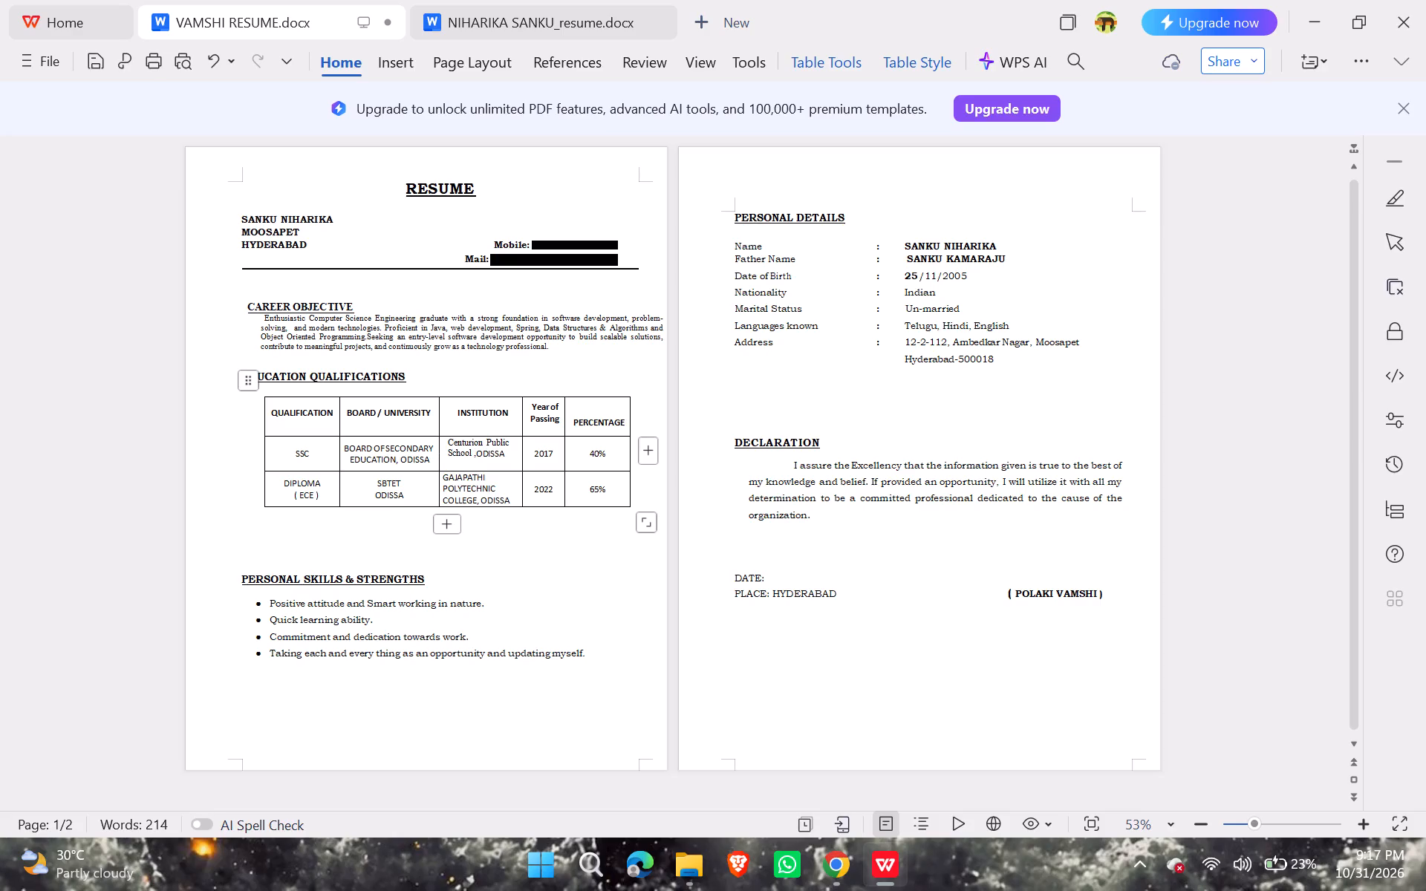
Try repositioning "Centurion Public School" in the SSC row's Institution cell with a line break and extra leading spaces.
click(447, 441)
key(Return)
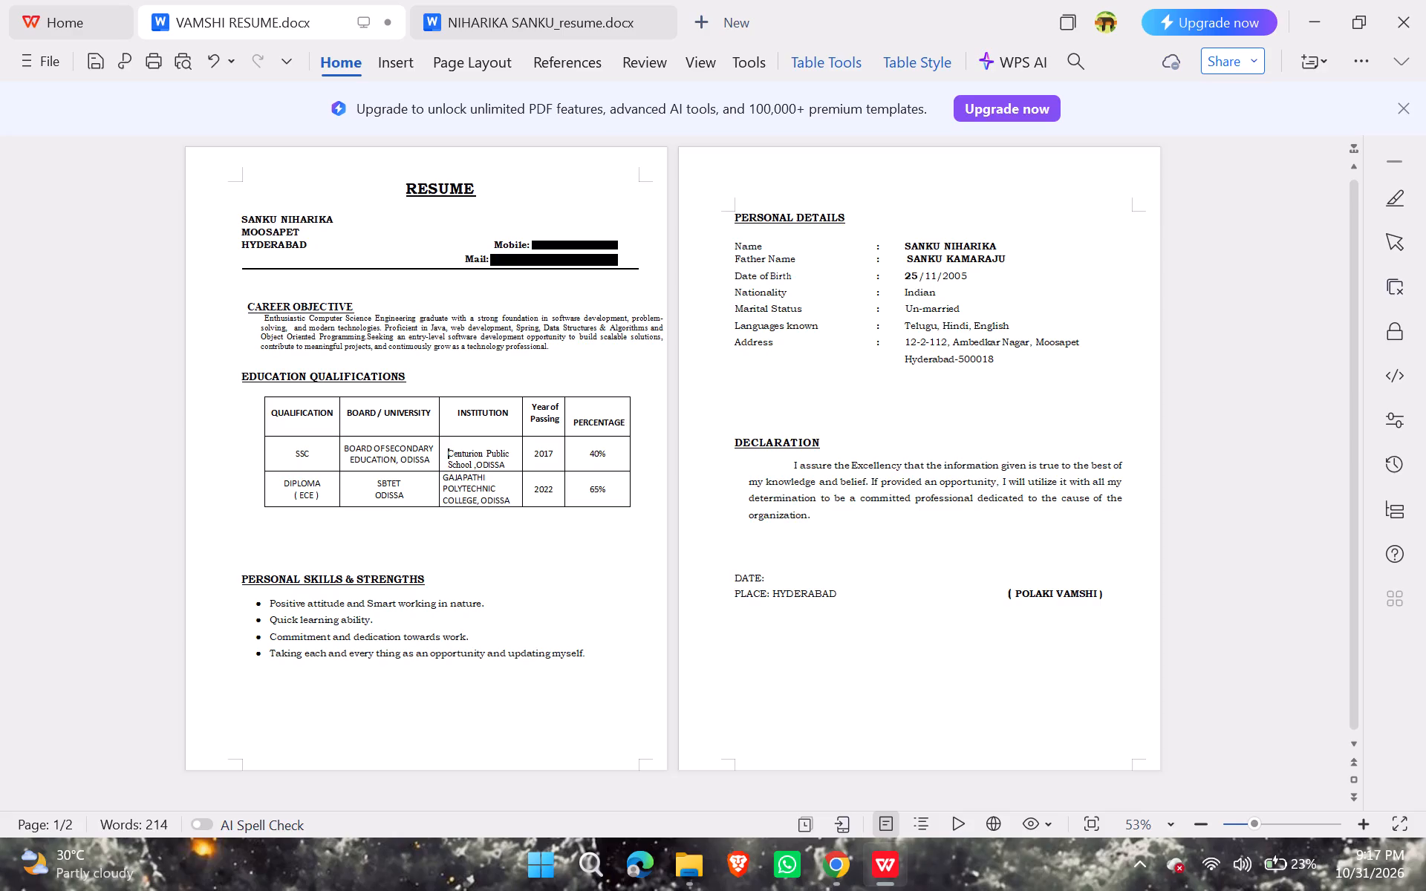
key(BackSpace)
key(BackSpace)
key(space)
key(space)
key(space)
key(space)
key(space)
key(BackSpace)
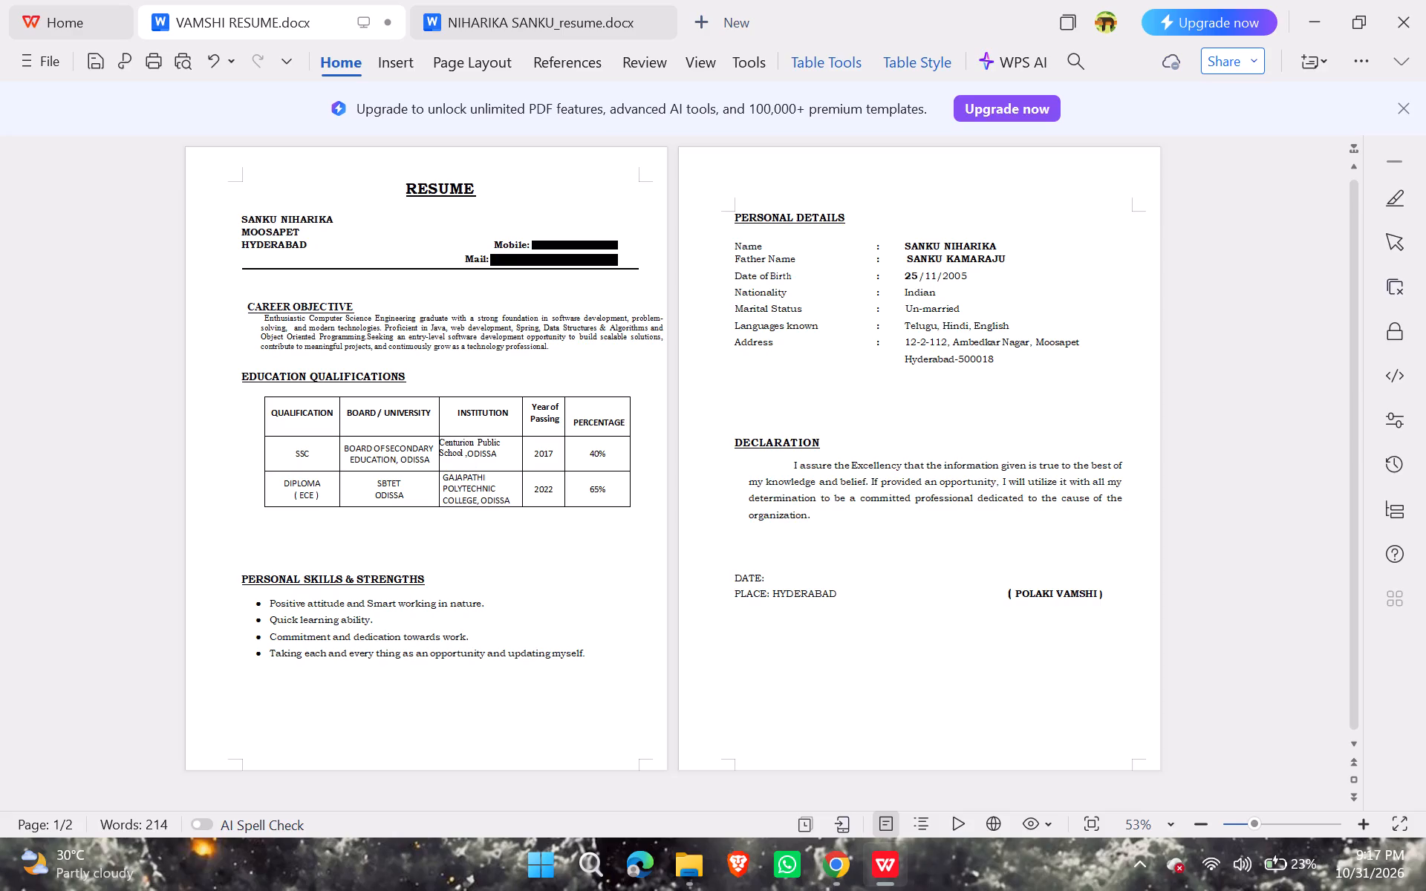
Restore the slight indent of both lines in the SSC row's Institution cell with a space before "Centurion" and "School".
key(space)
key(Down)
key(Left)
key(space)
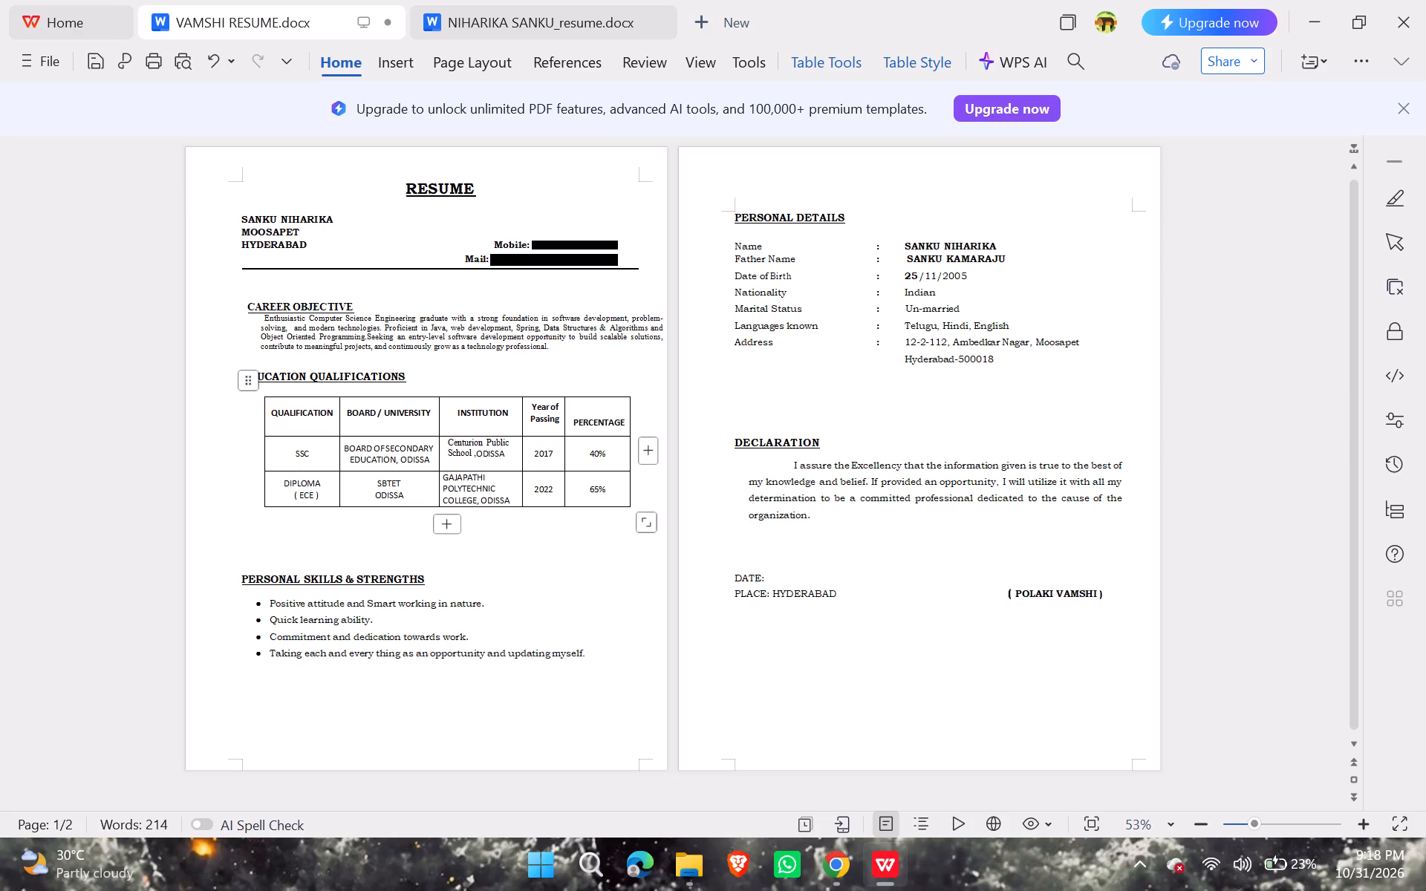
Set the font of "Centurion Public School, ODISSA" in the SSC row's Institution cell to Calibri (Body).
click(502, 372)
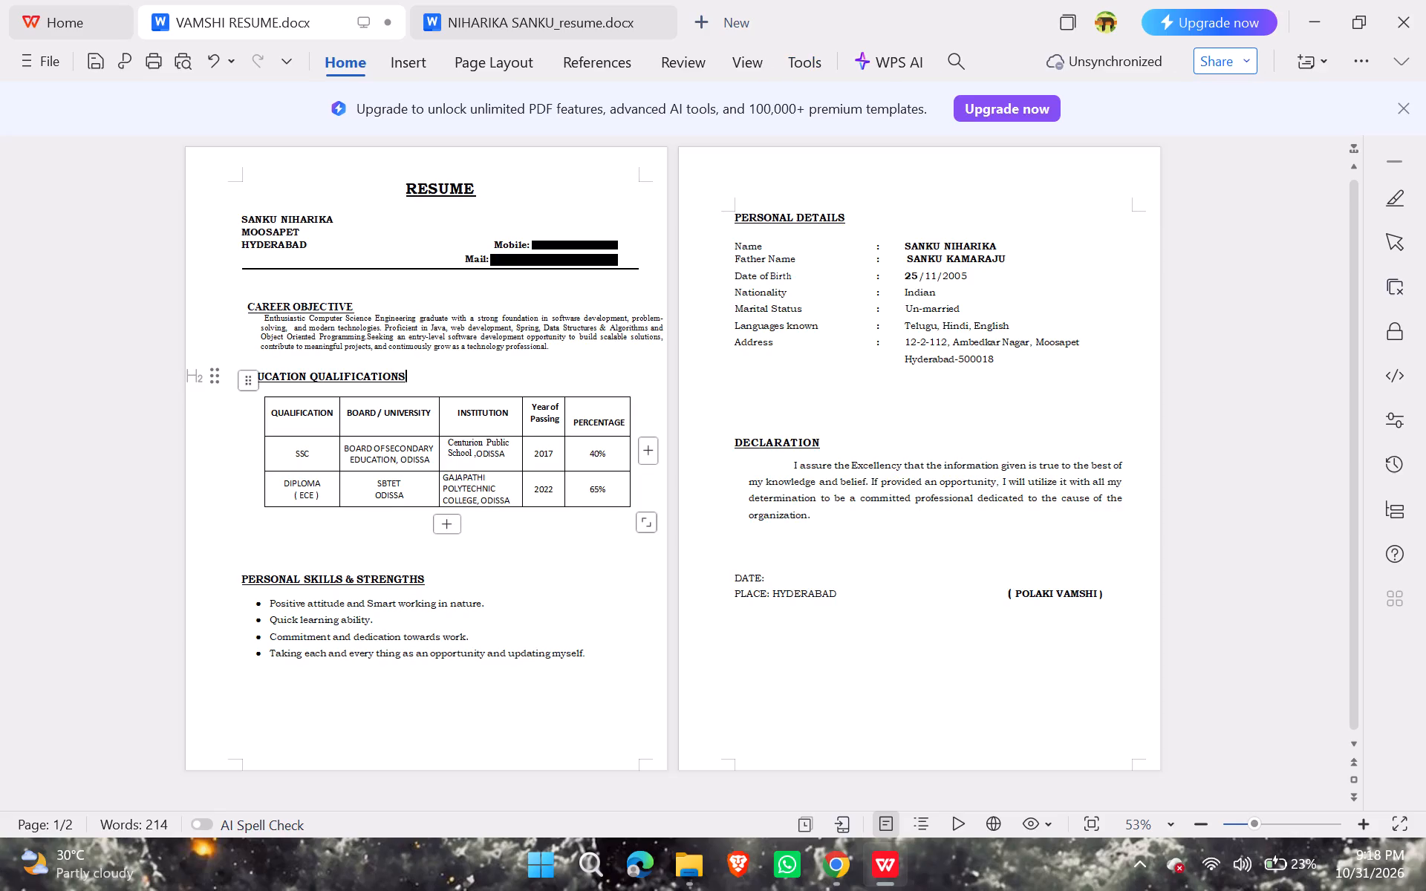
drag(452, 445, 505, 457)
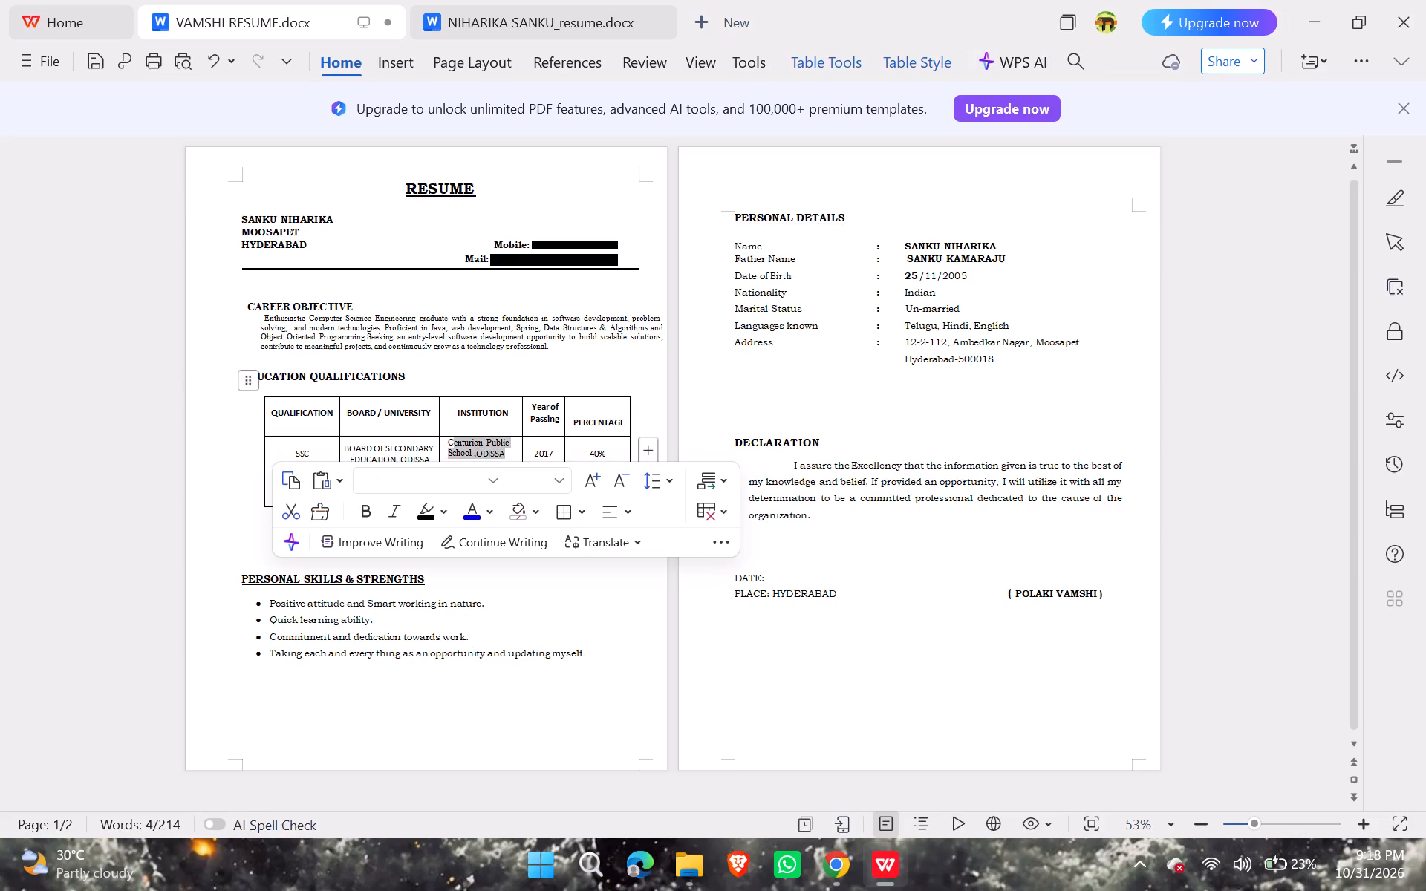
click(524, 385)
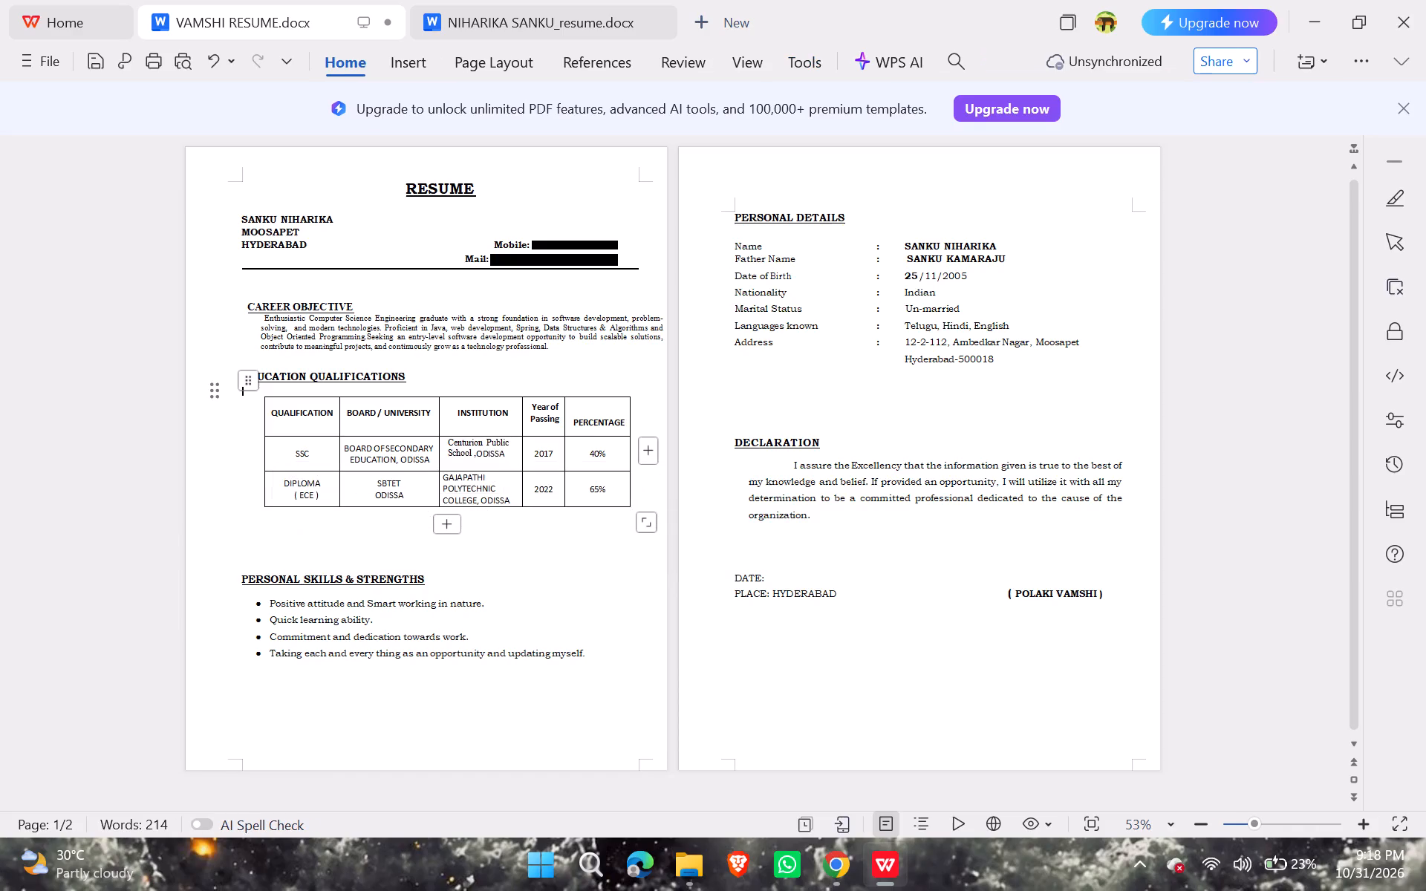
drag(446, 446, 508, 454)
click(494, 475)
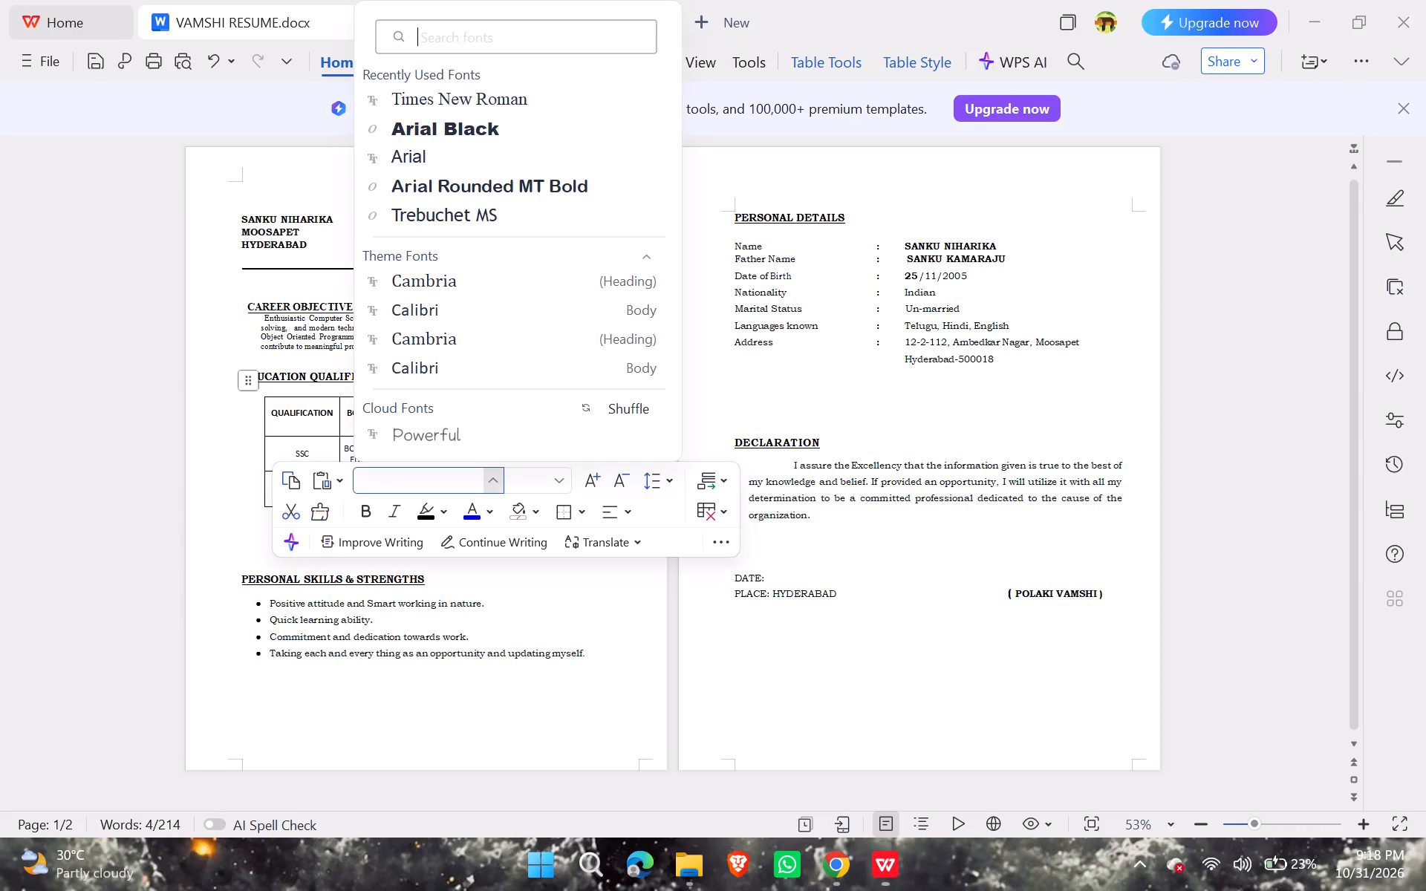
click(462, 313)
click(587, 222)
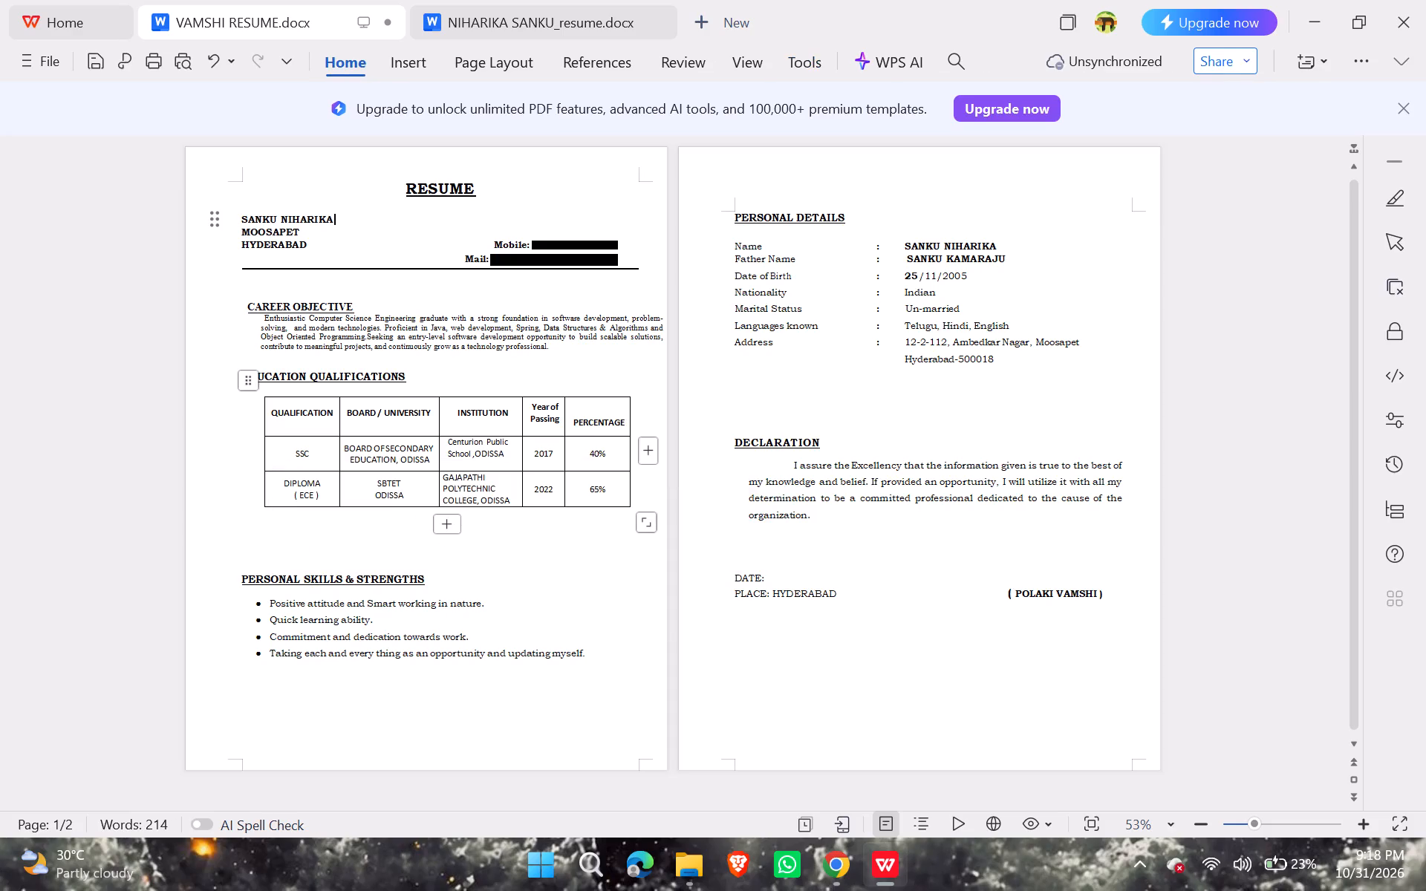
Try right alignment on "Centurion Public School, ODISSA" in the SSC row's Institution cell, settling on justified alignment.
drag(449, 443, 506, 455)
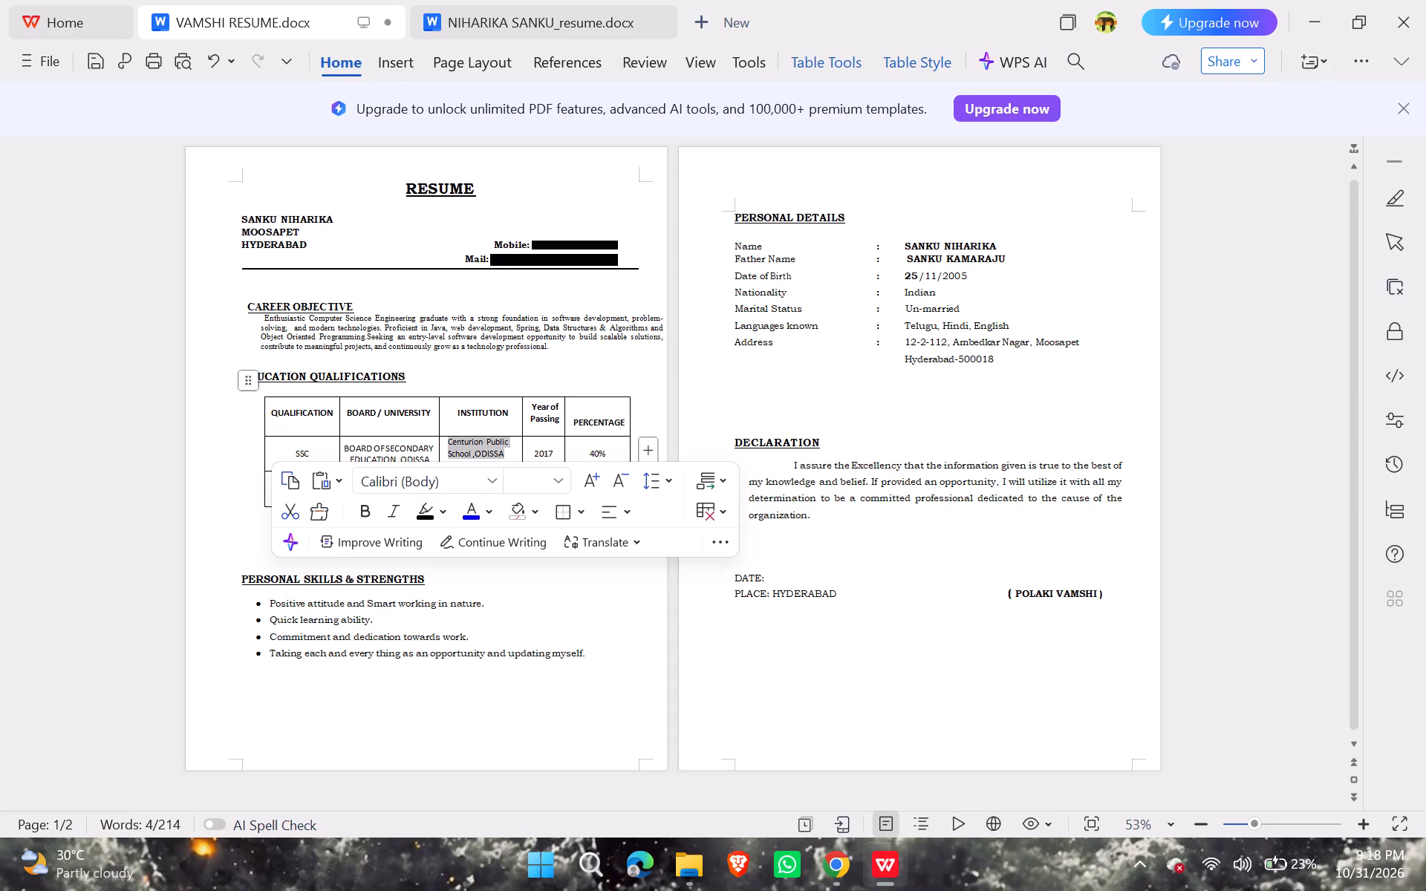
click(606, 507)
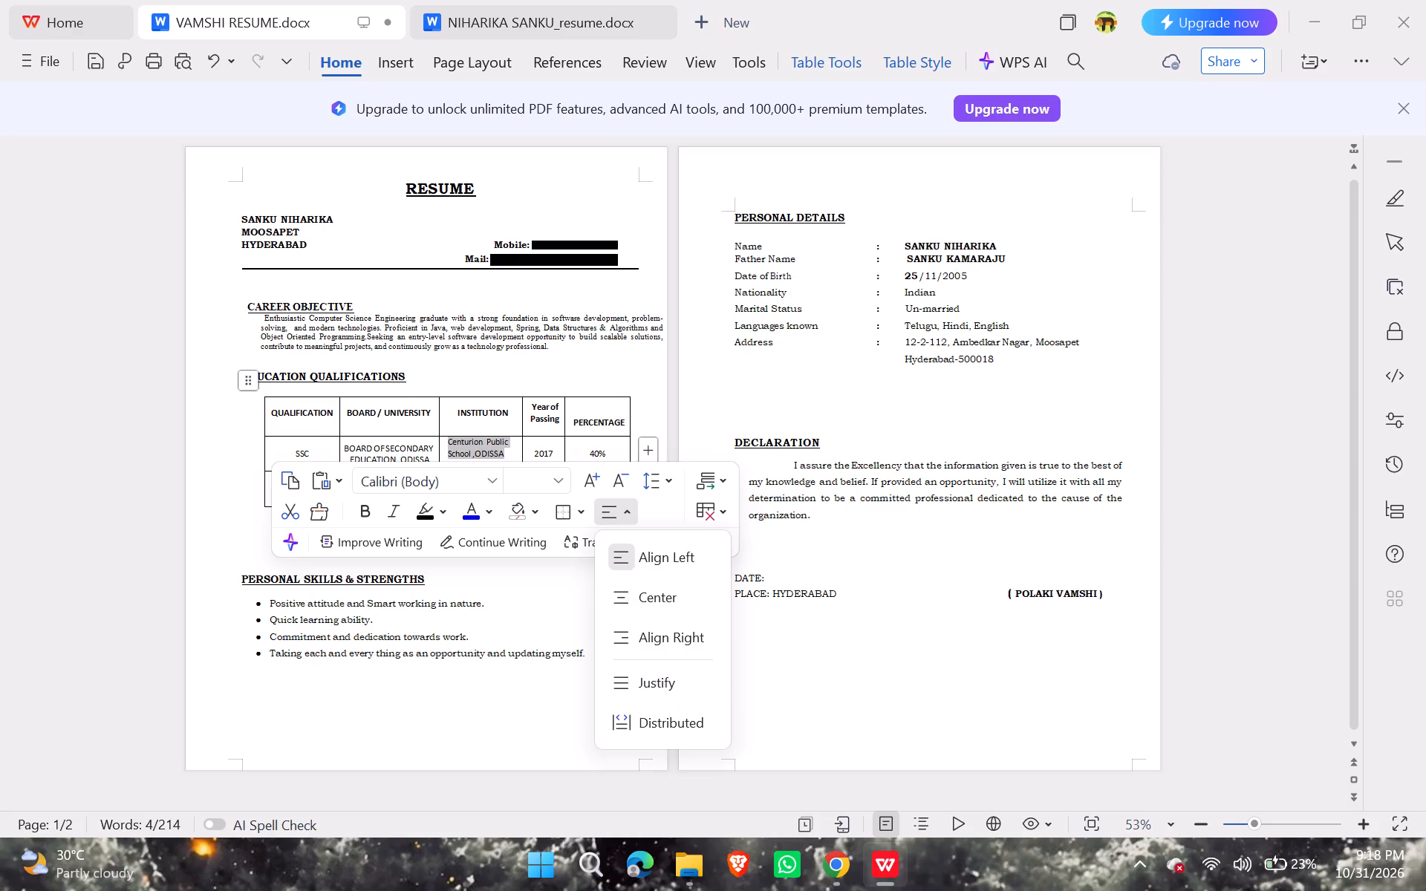
click(634, 630)
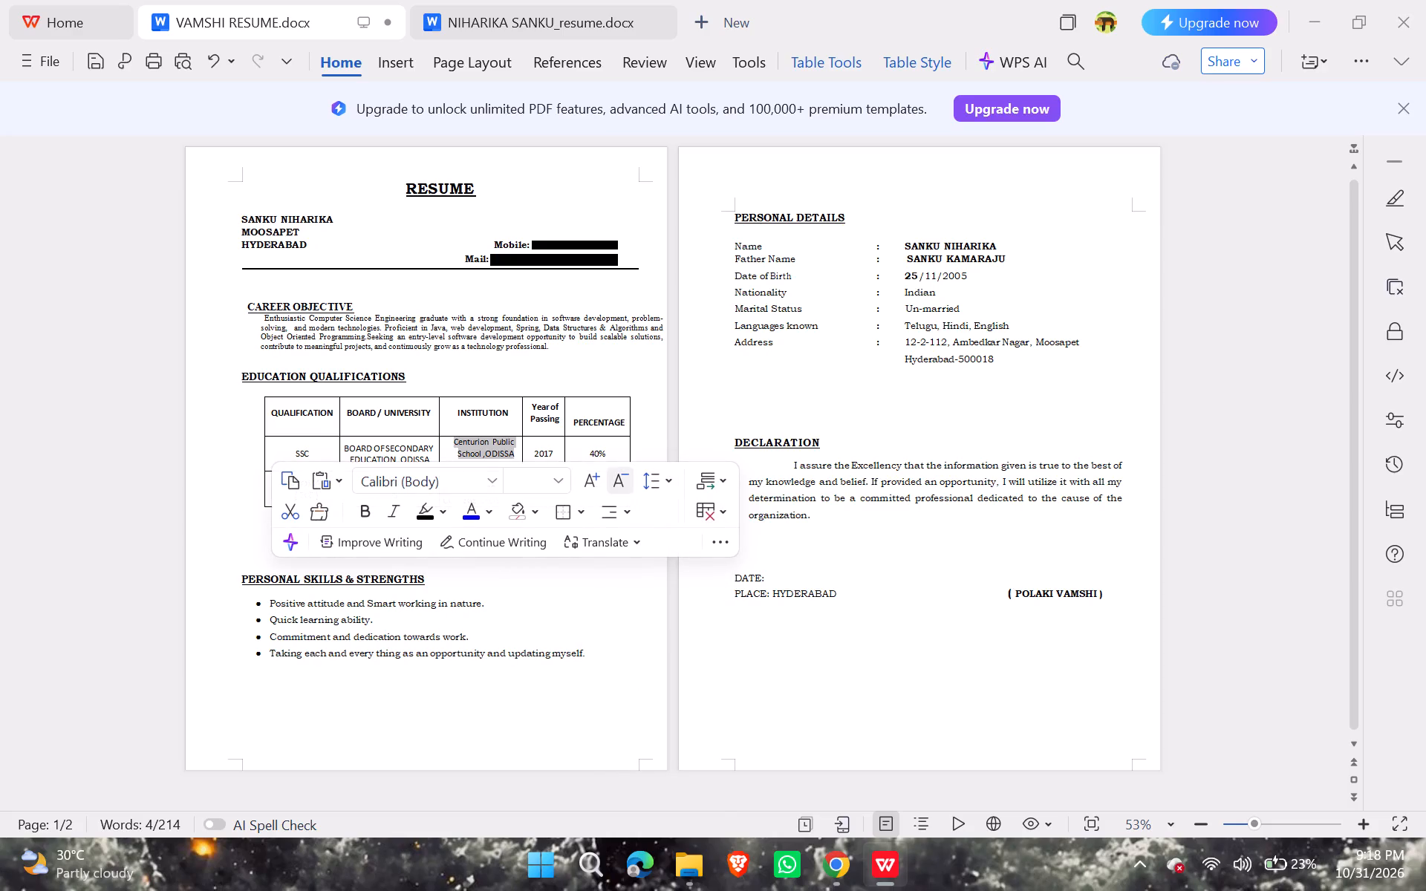
click(613, 506)
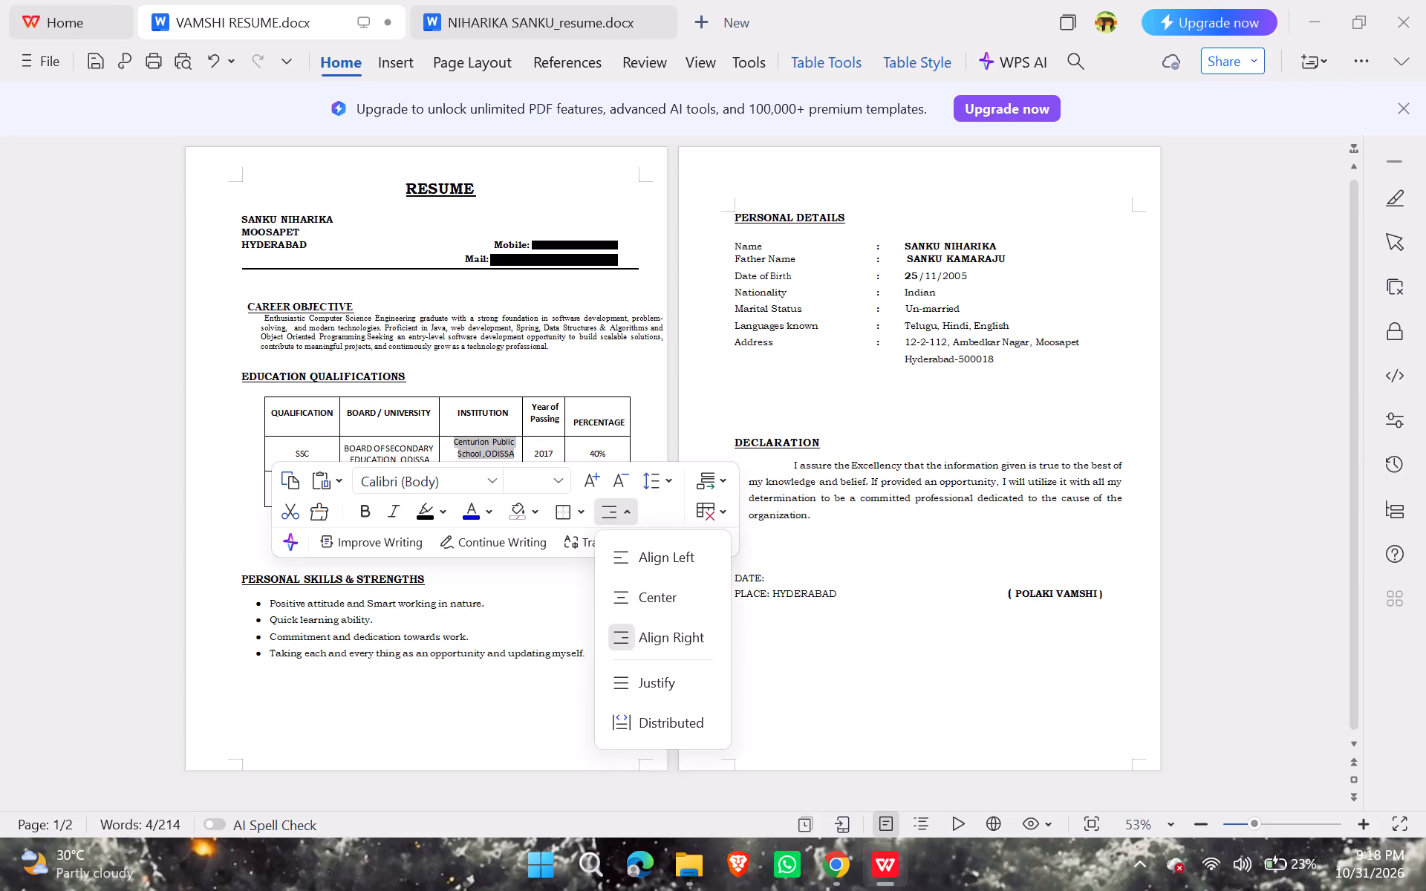
click(637, 673)
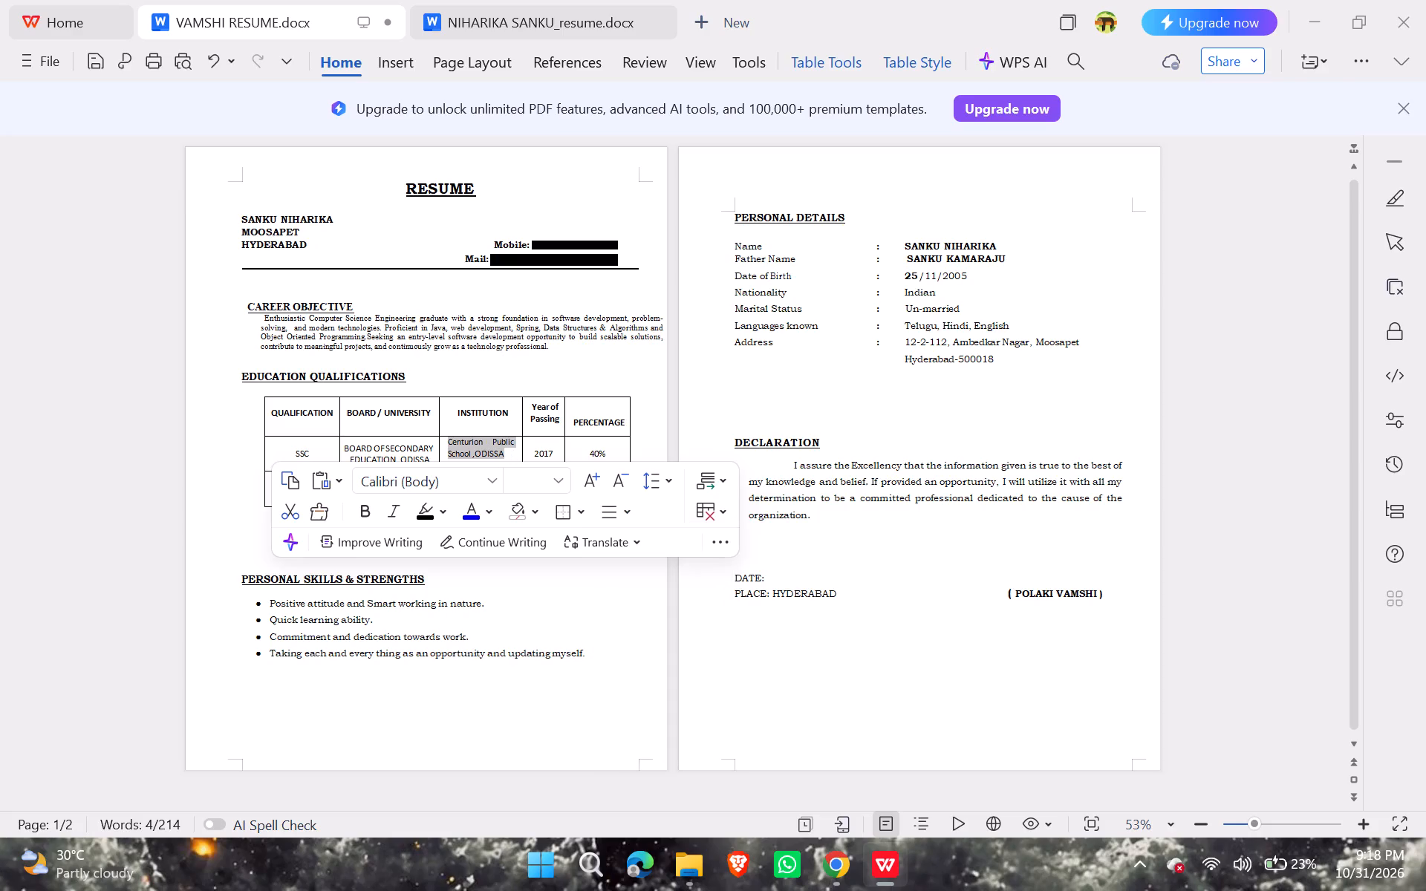
click(559, 354)
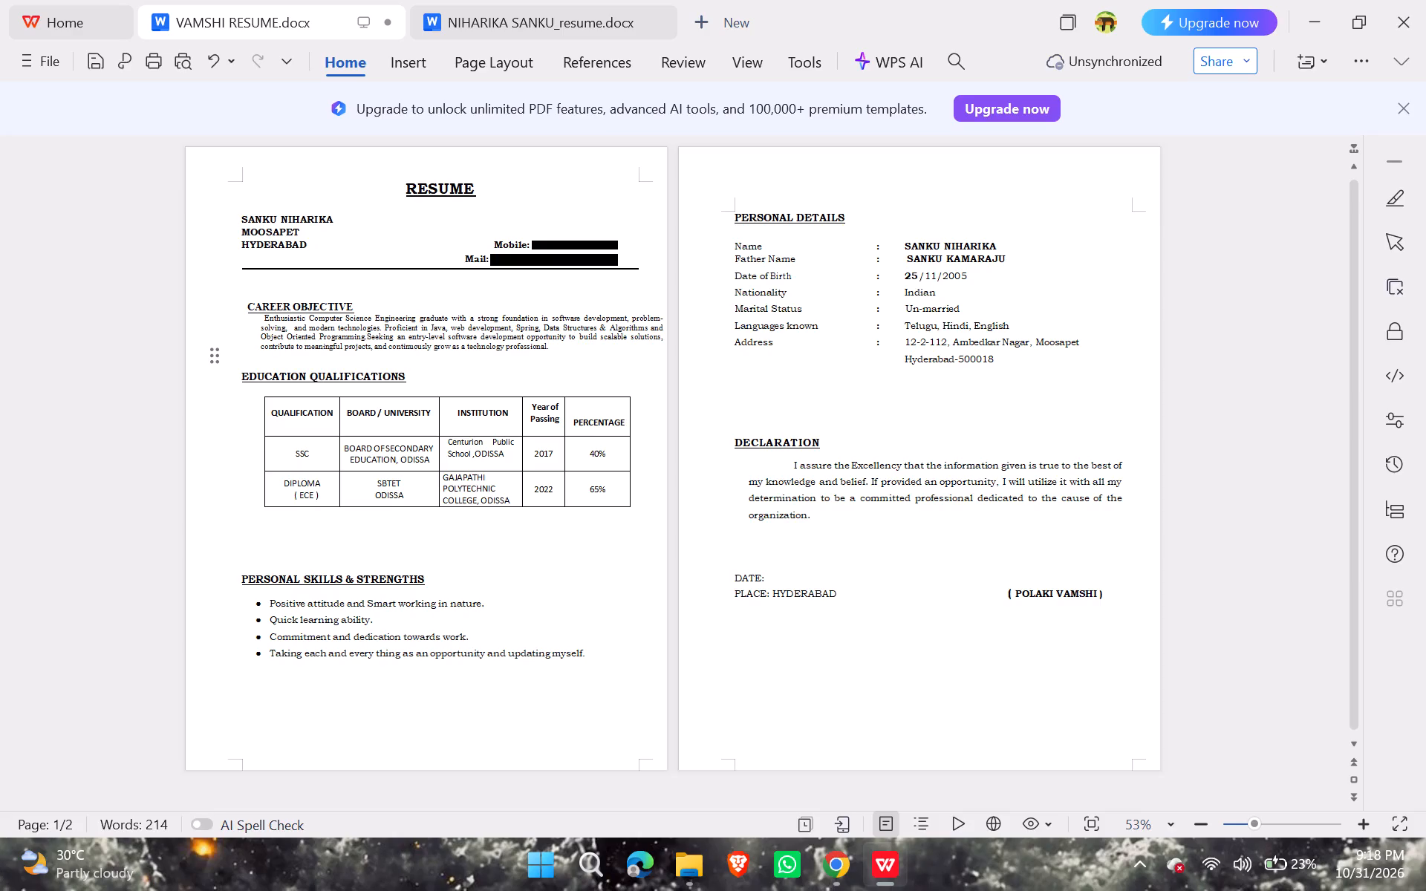
Set the font of the whole Personal Details section, heading through address, to Times New Roman.
drag(737, 211, 940, 394)
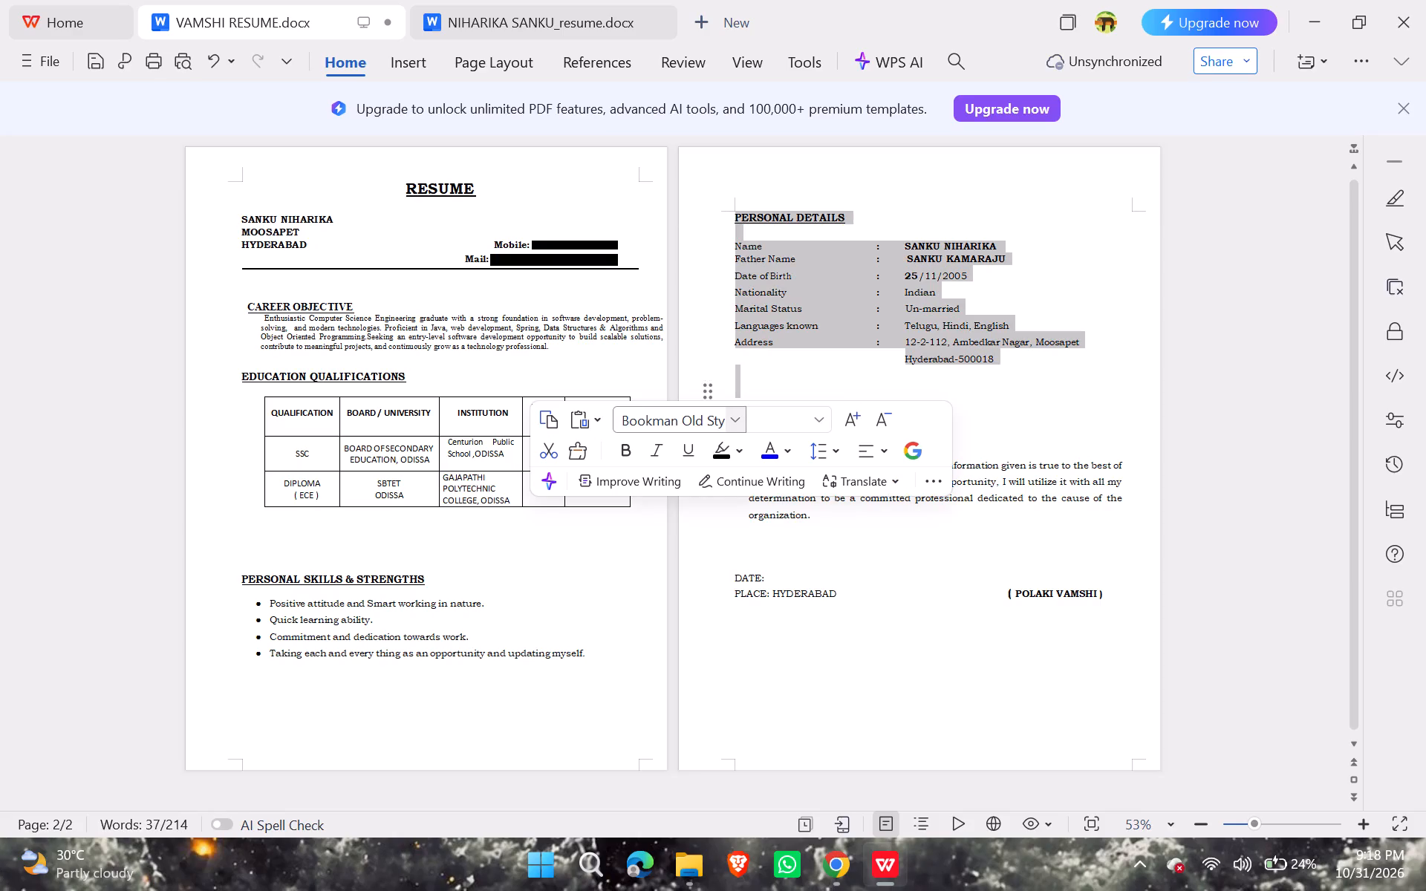
click(736, 419)
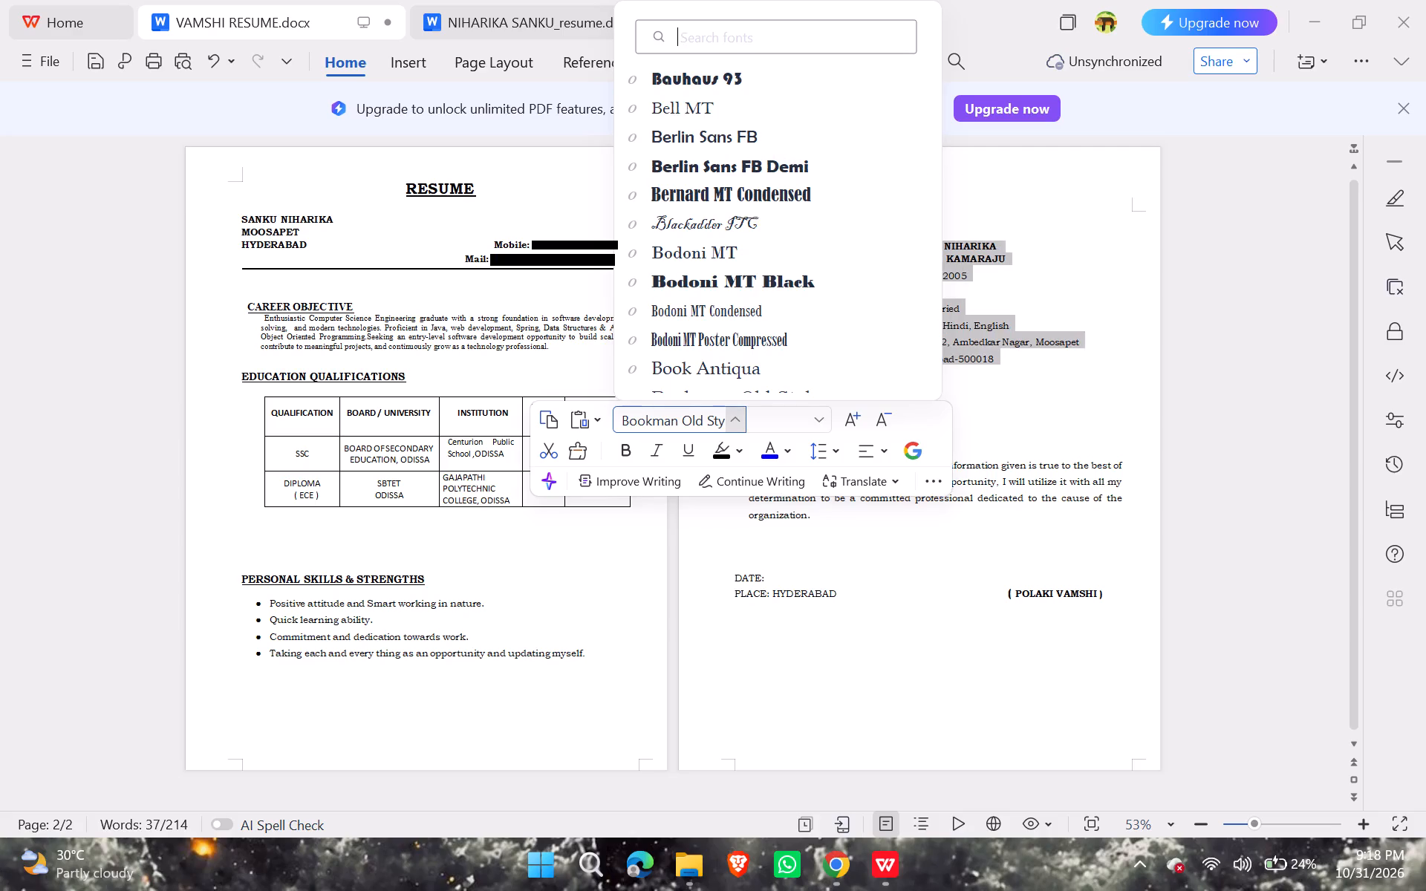
key(t)
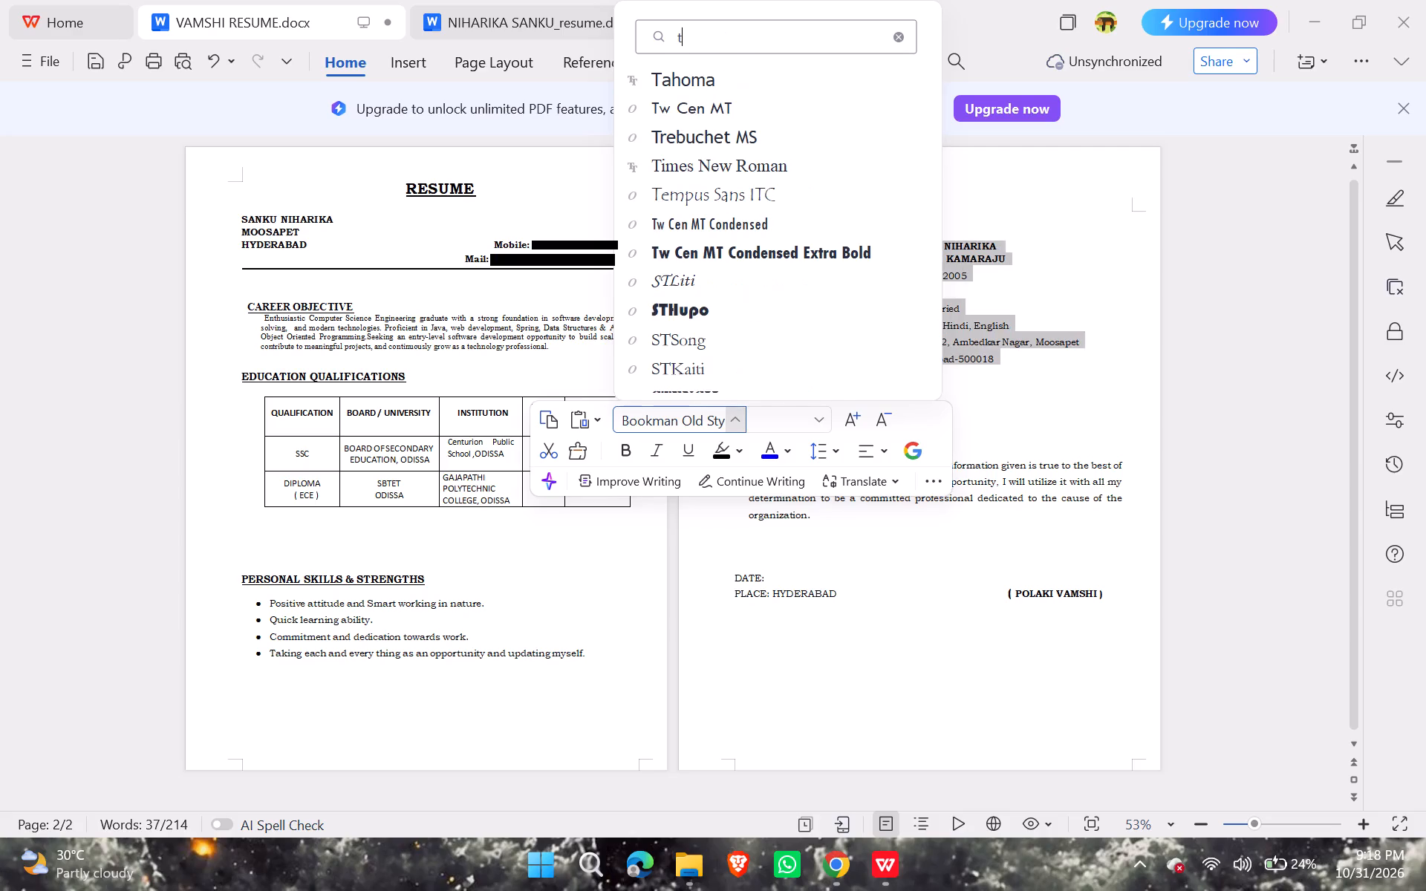
text(imes)
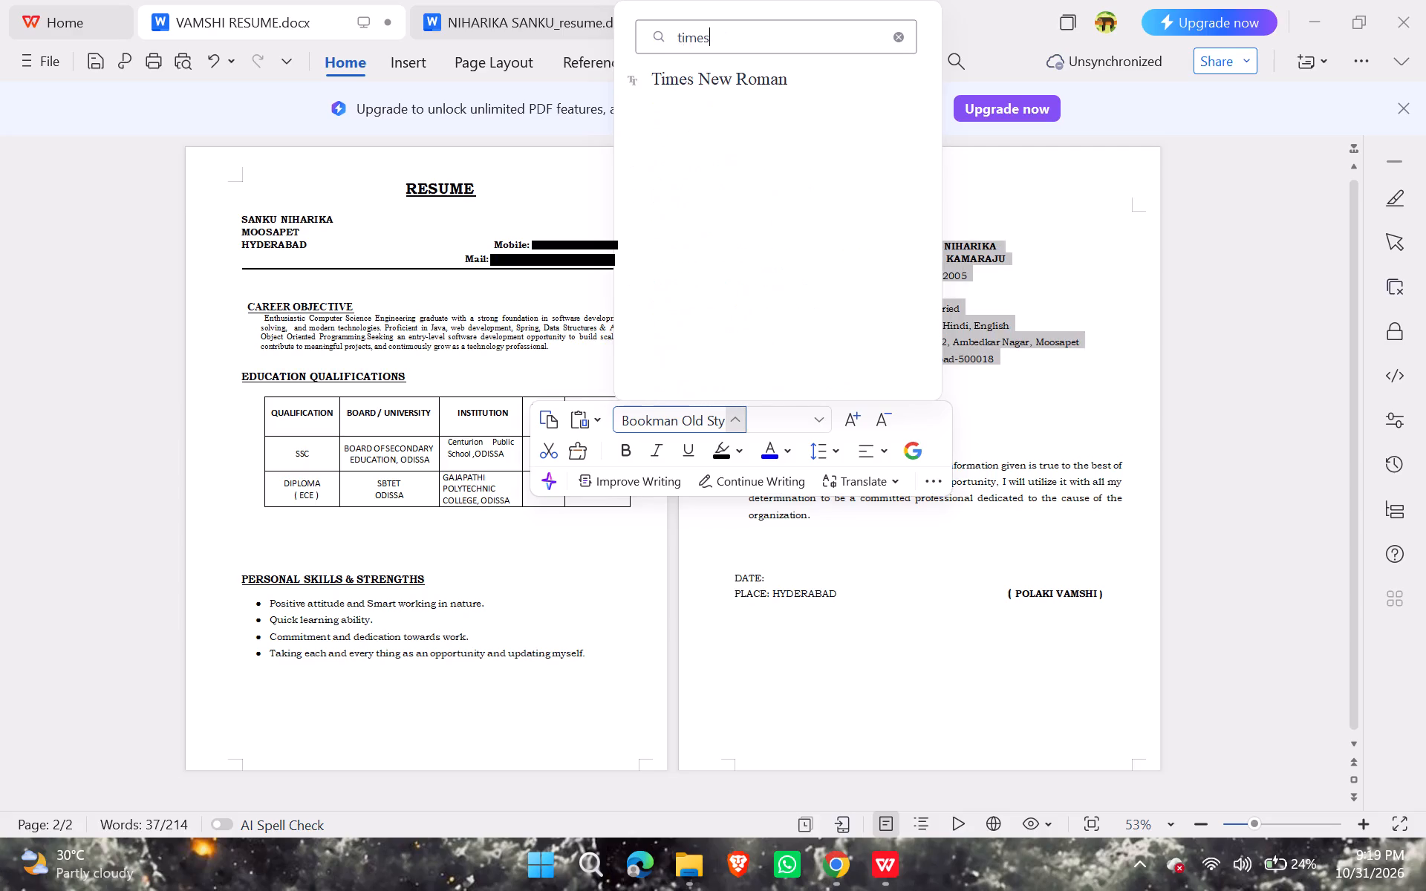
click(702, 67)
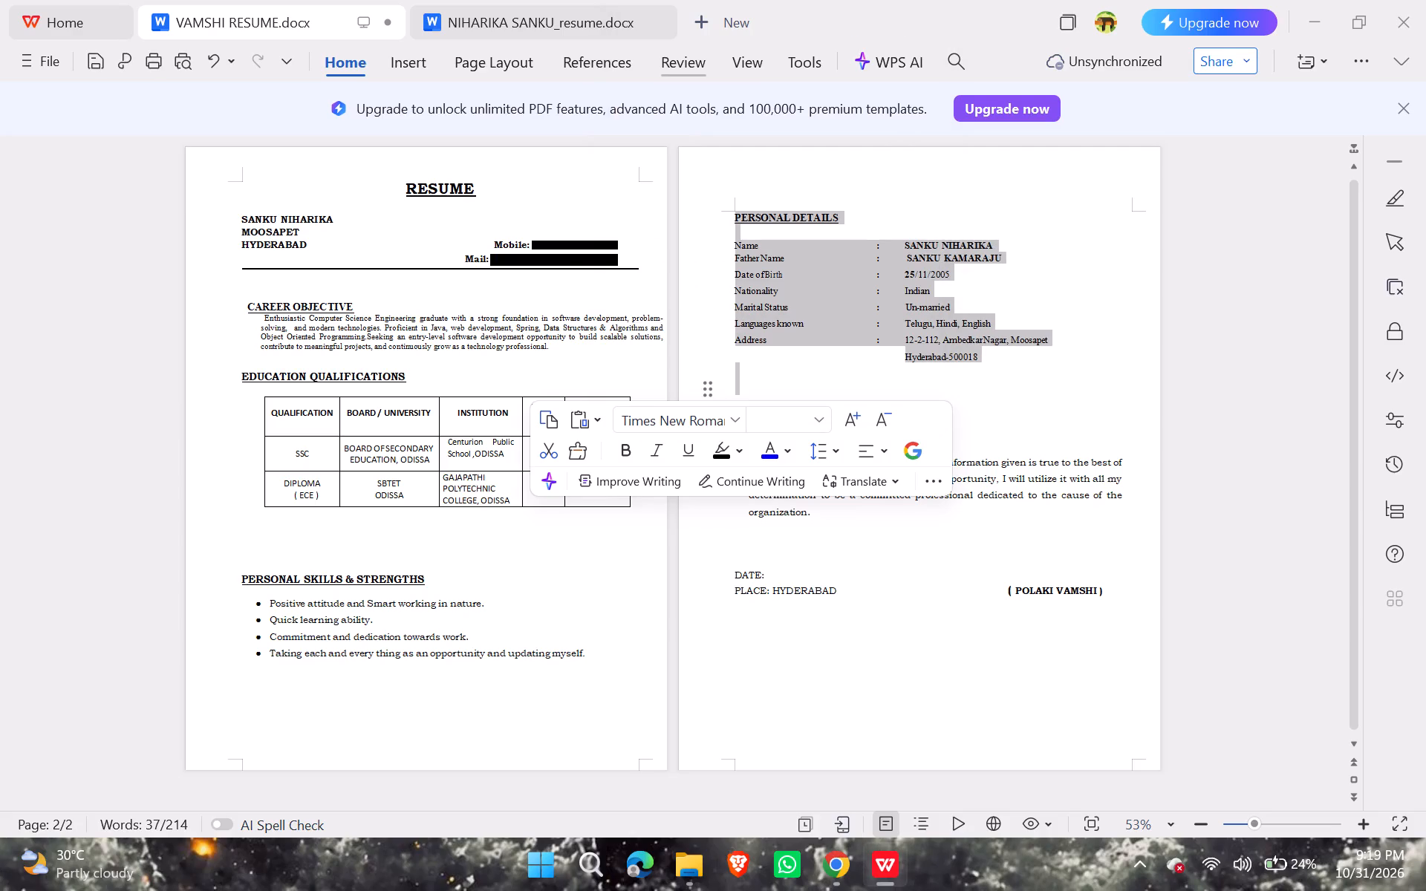
click(1092, 311)
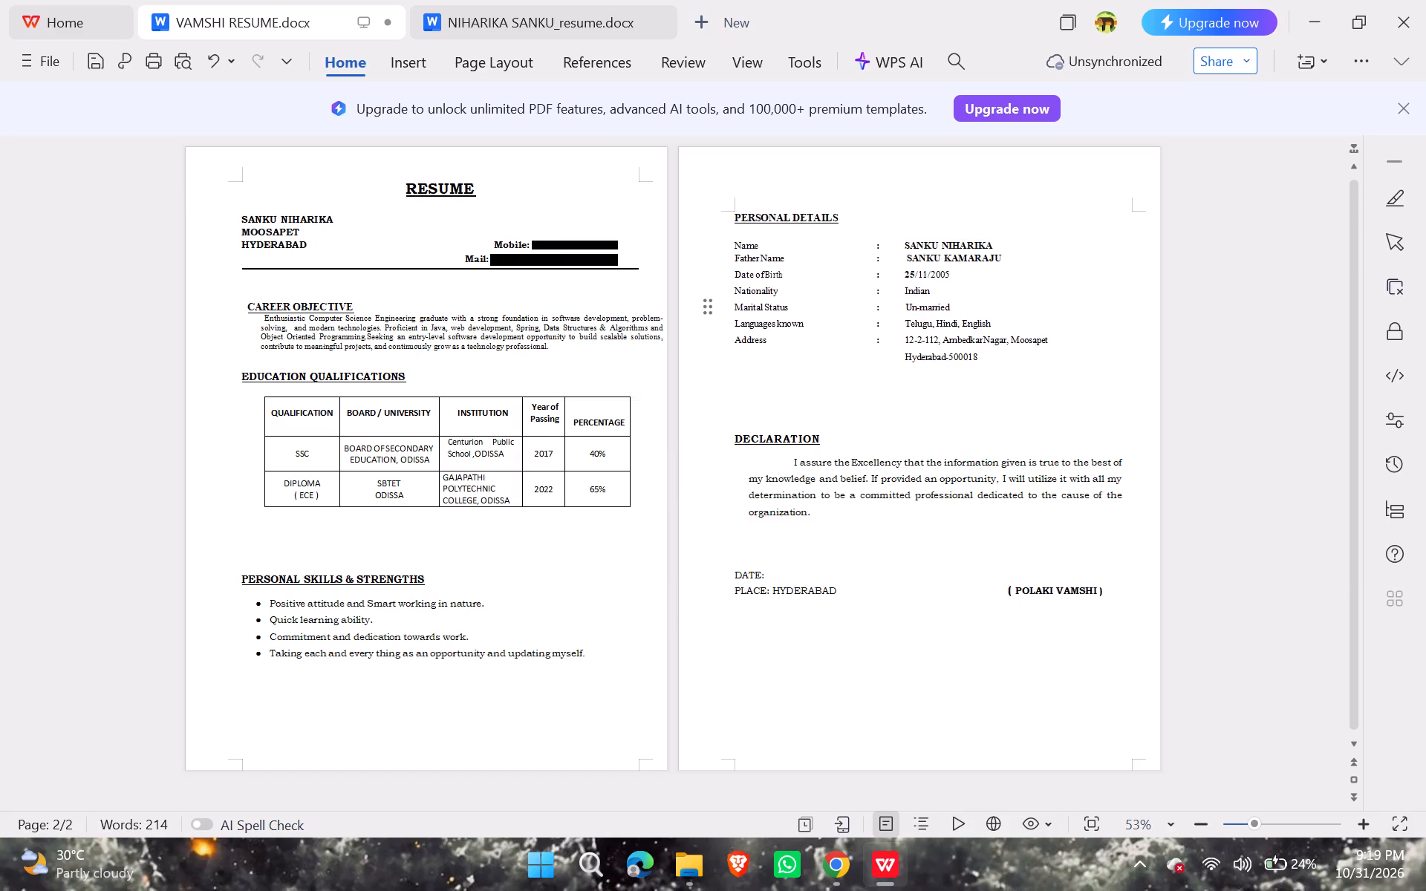
Set everything from the Career Objective heading through the last Personal Skills & Strengths bullet, including the education table, to Times New Roman.
drag(251, 296, 567, 644)
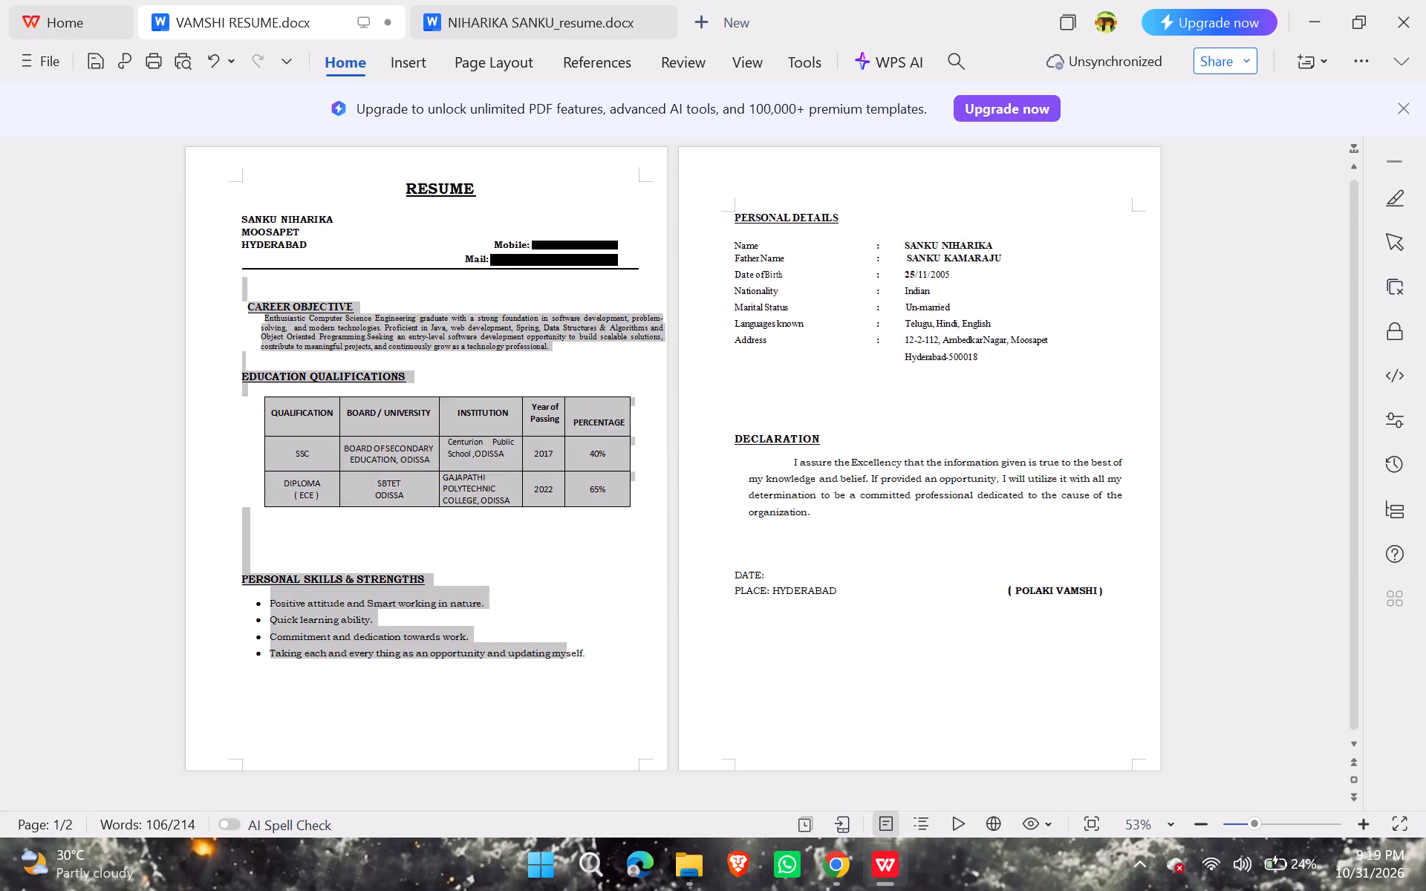
drag(567, 644, 631, 662)
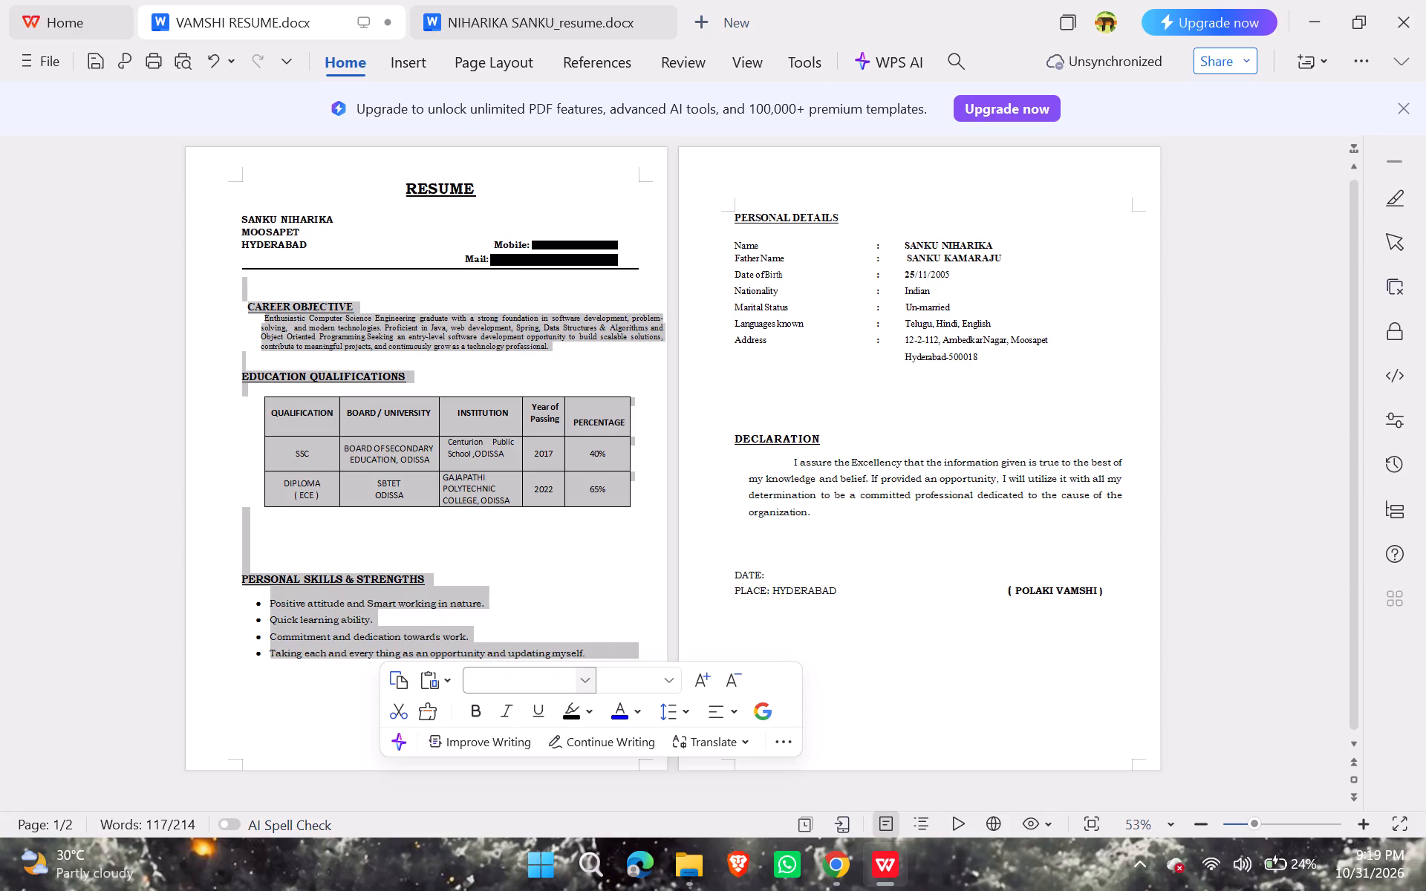
click(590, 681)
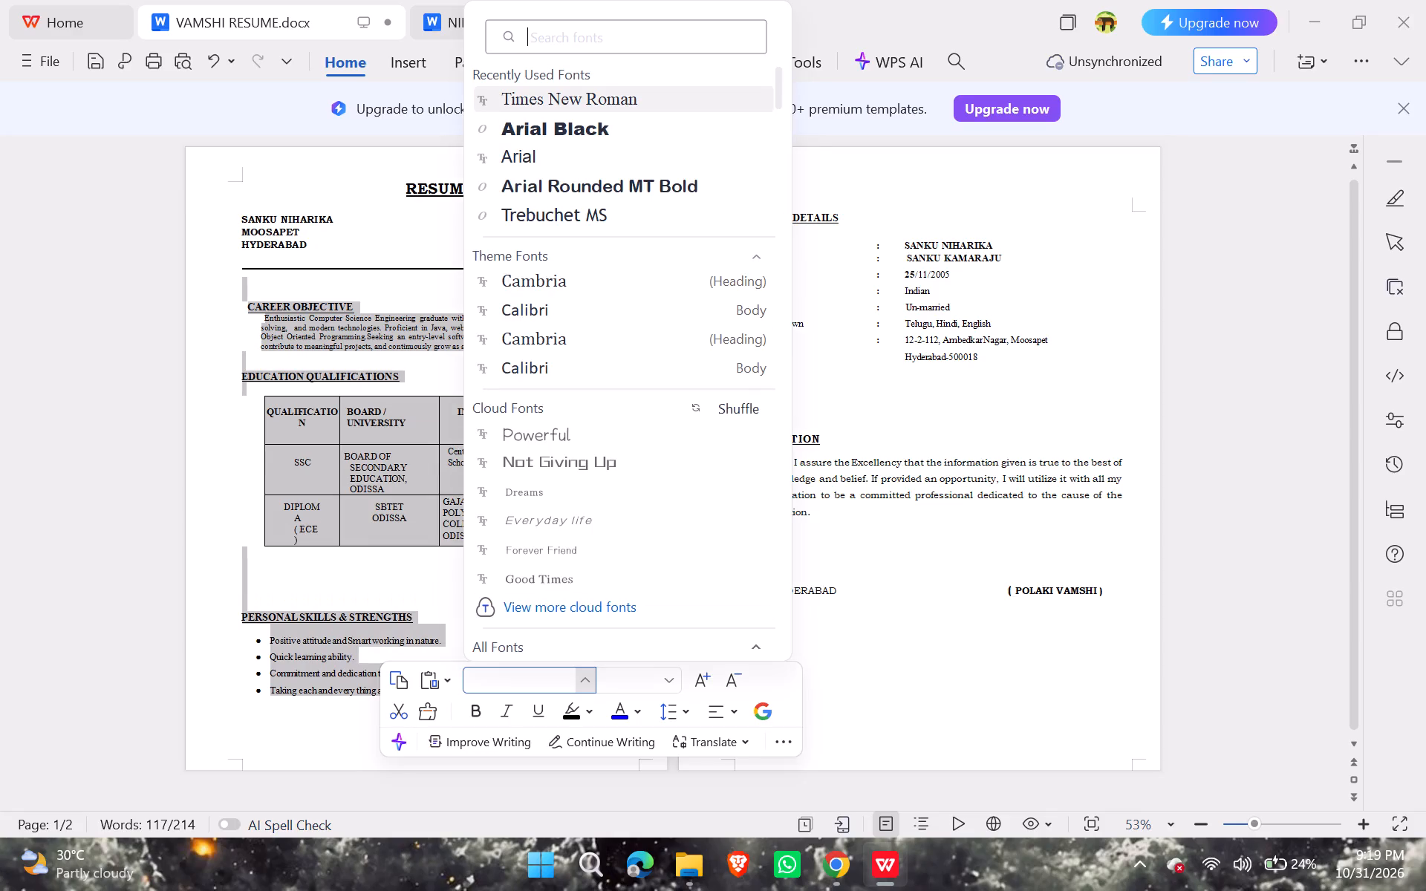
click(579, 94)
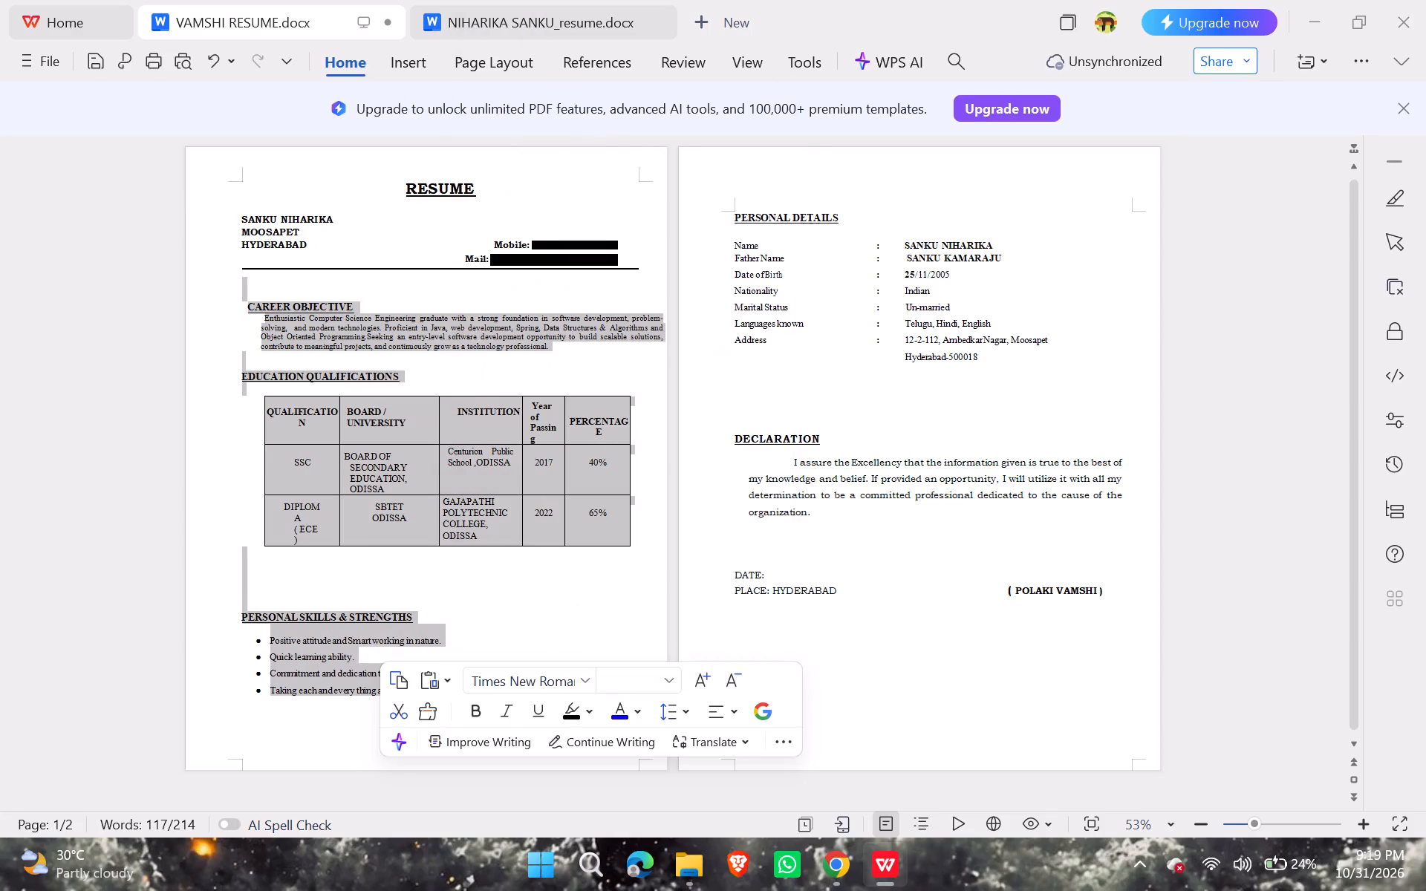
click(531, 180)
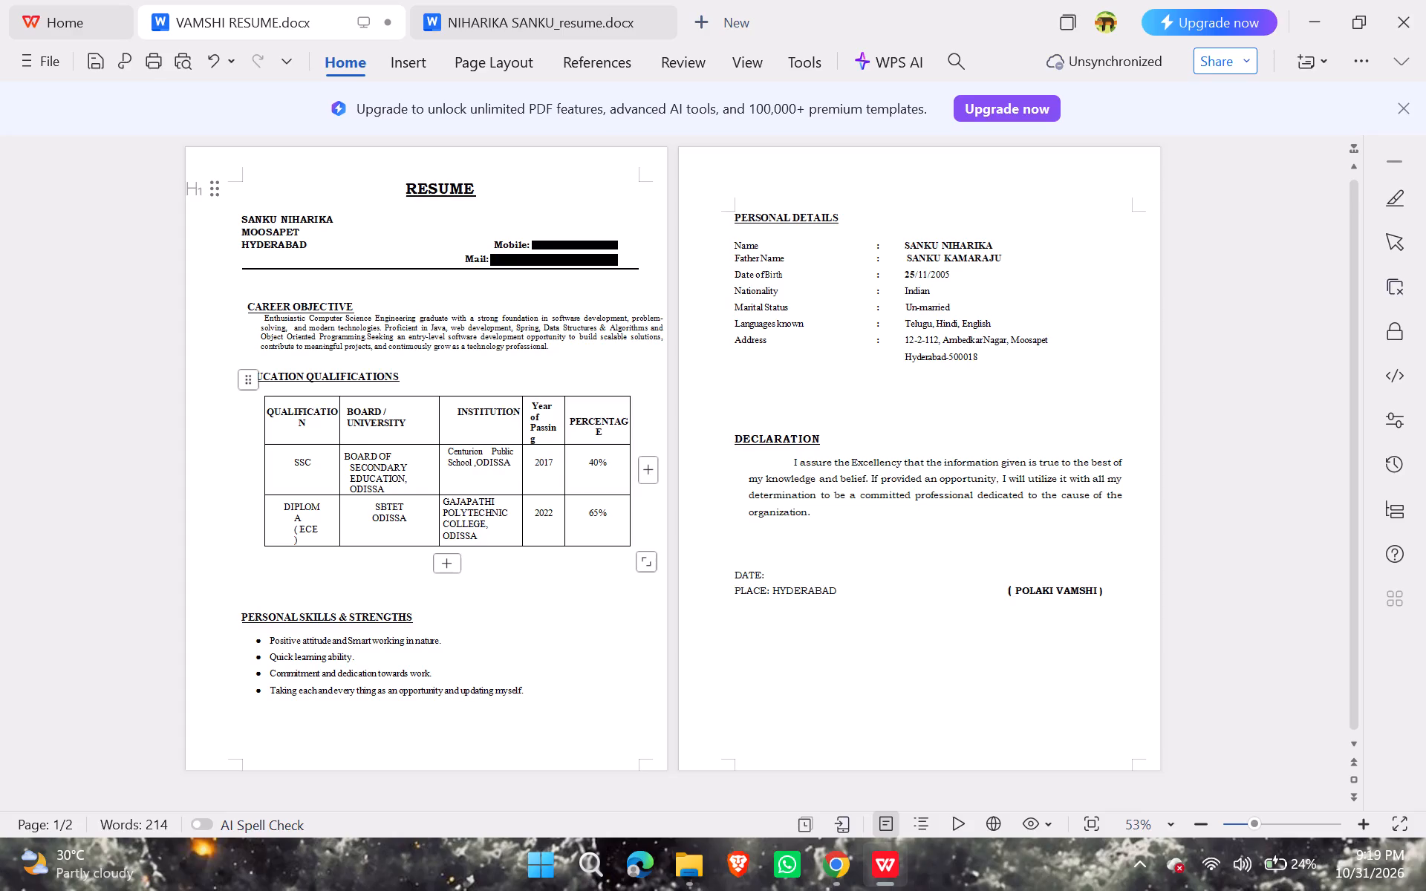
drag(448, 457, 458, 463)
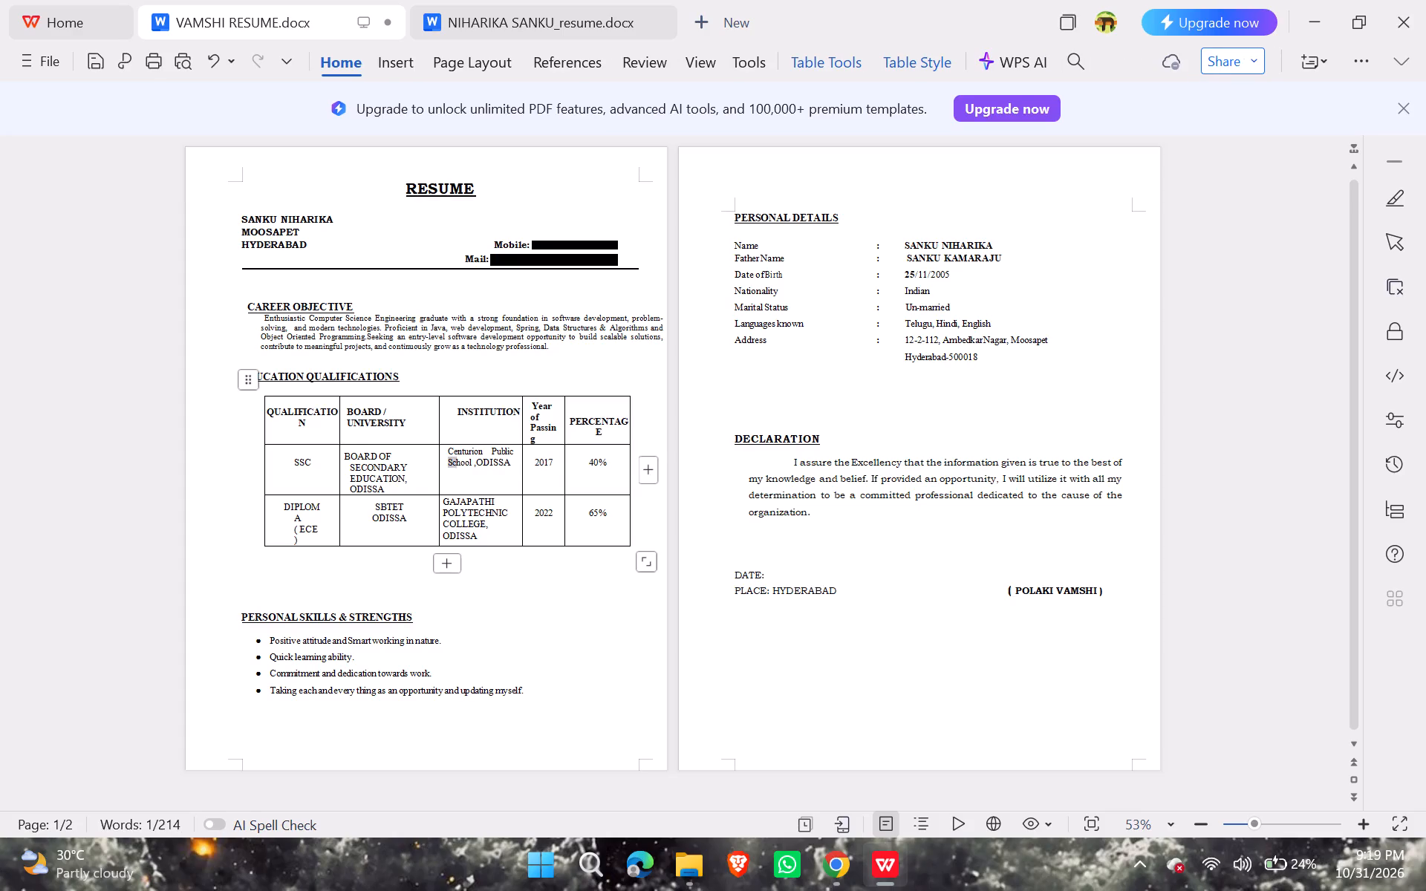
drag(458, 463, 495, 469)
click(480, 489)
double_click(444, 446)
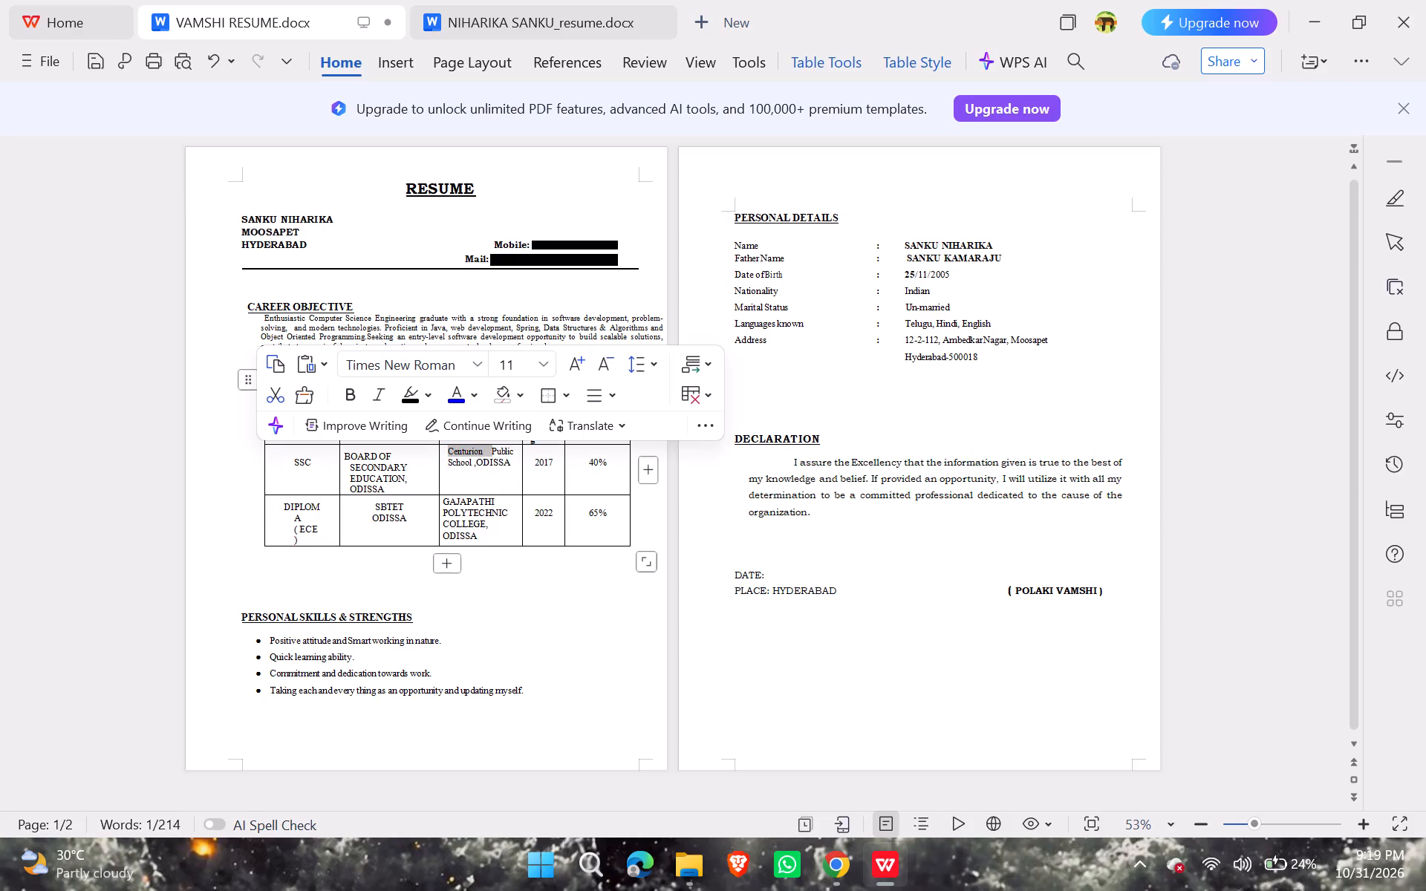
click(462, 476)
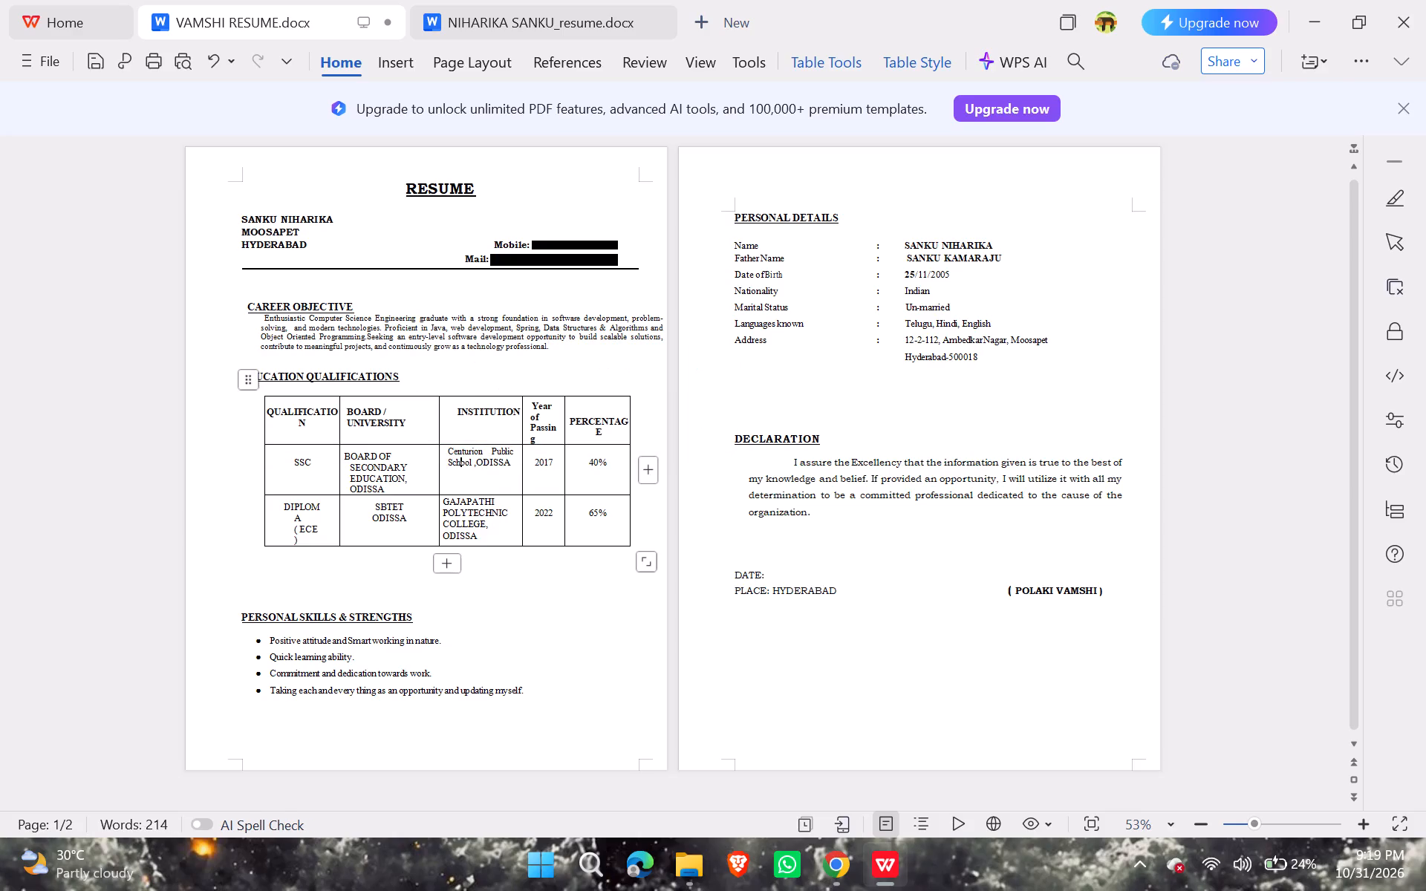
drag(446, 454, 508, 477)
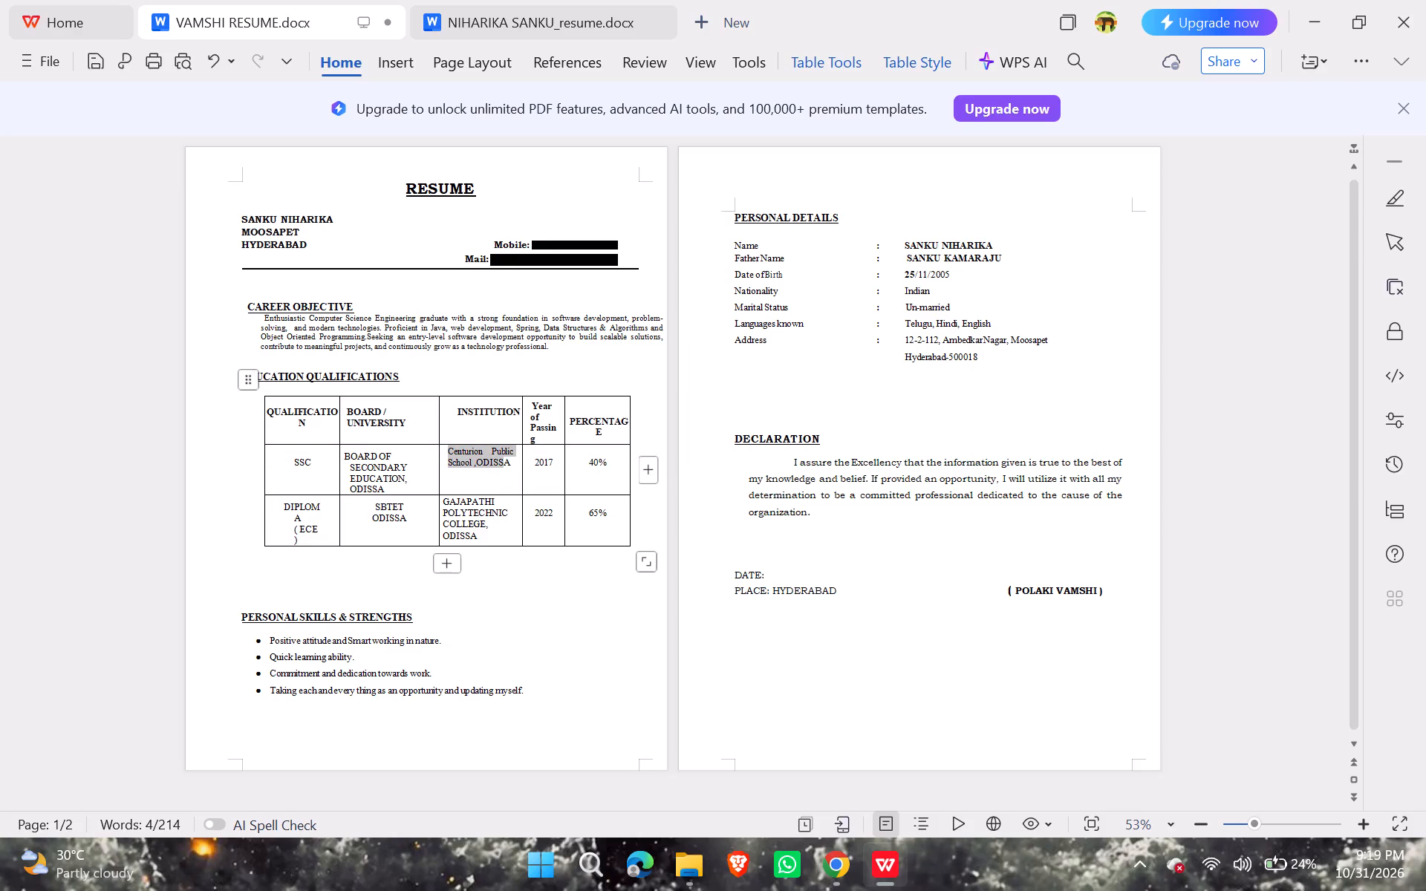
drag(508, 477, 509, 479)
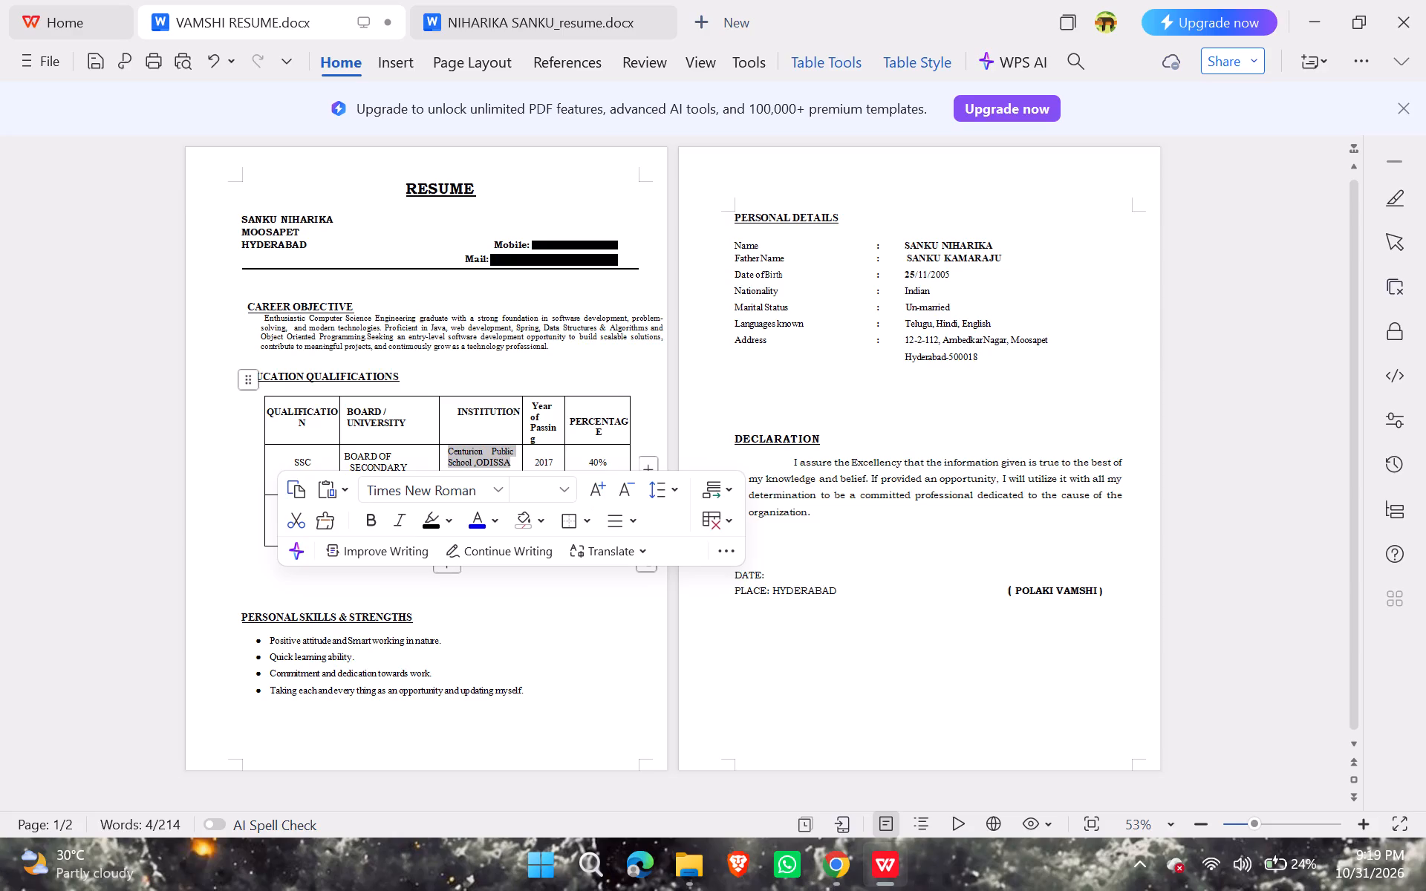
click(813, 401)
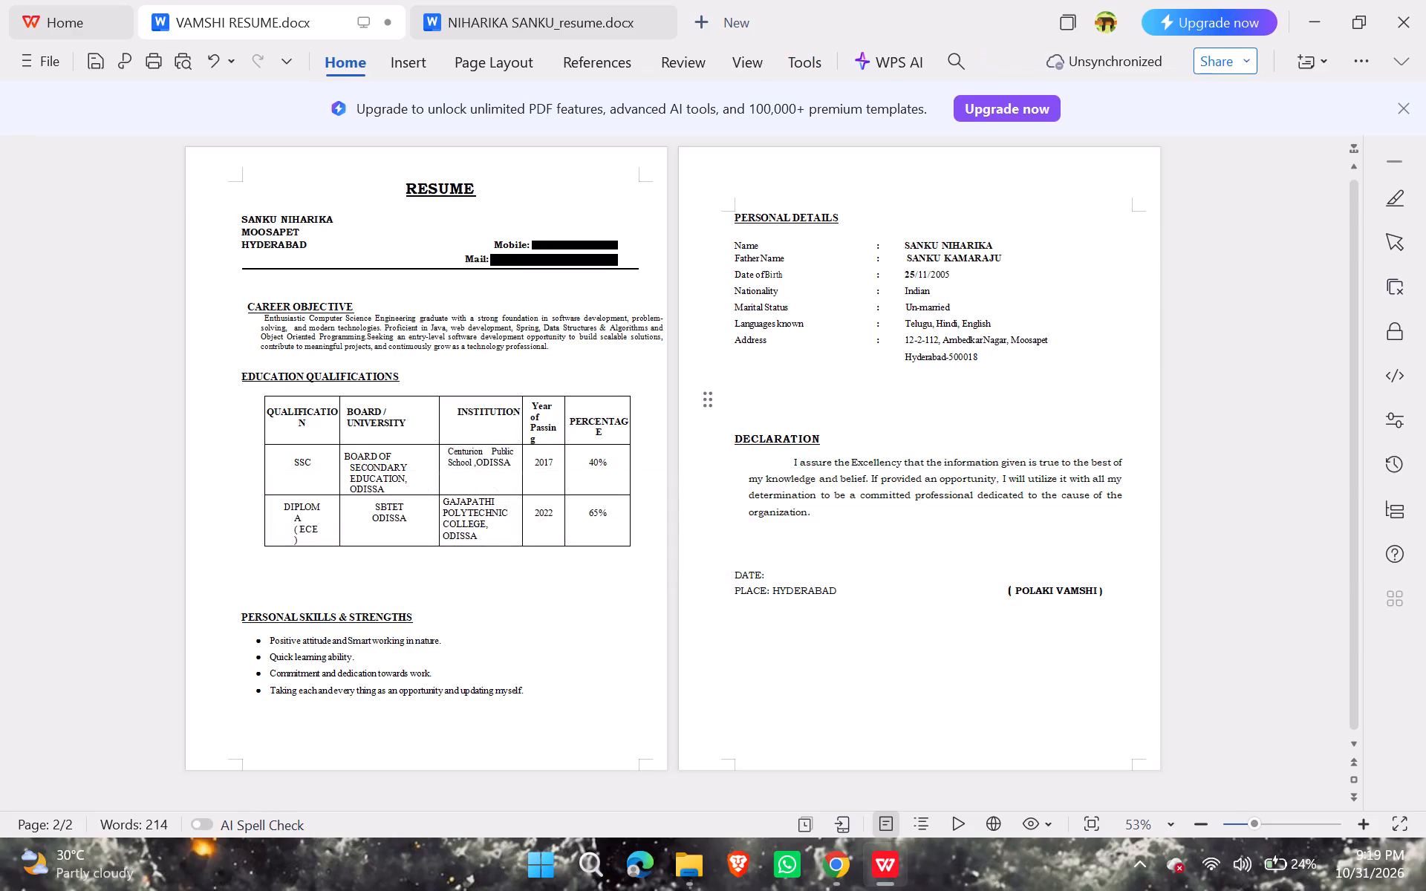
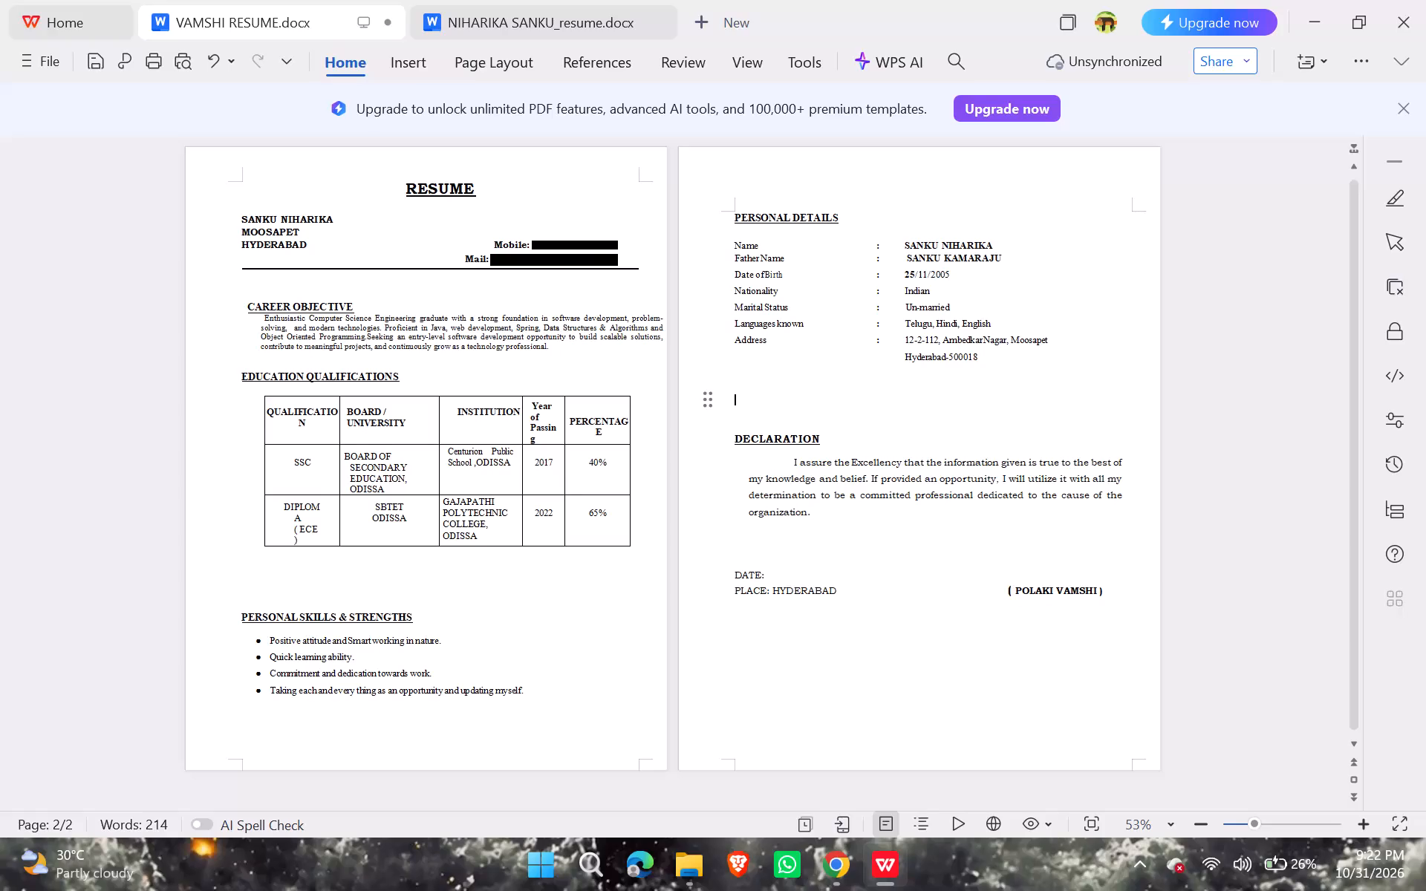
Close the VAMSHI RESUME.docx document without saving the changes made to it.
click(393, 30)
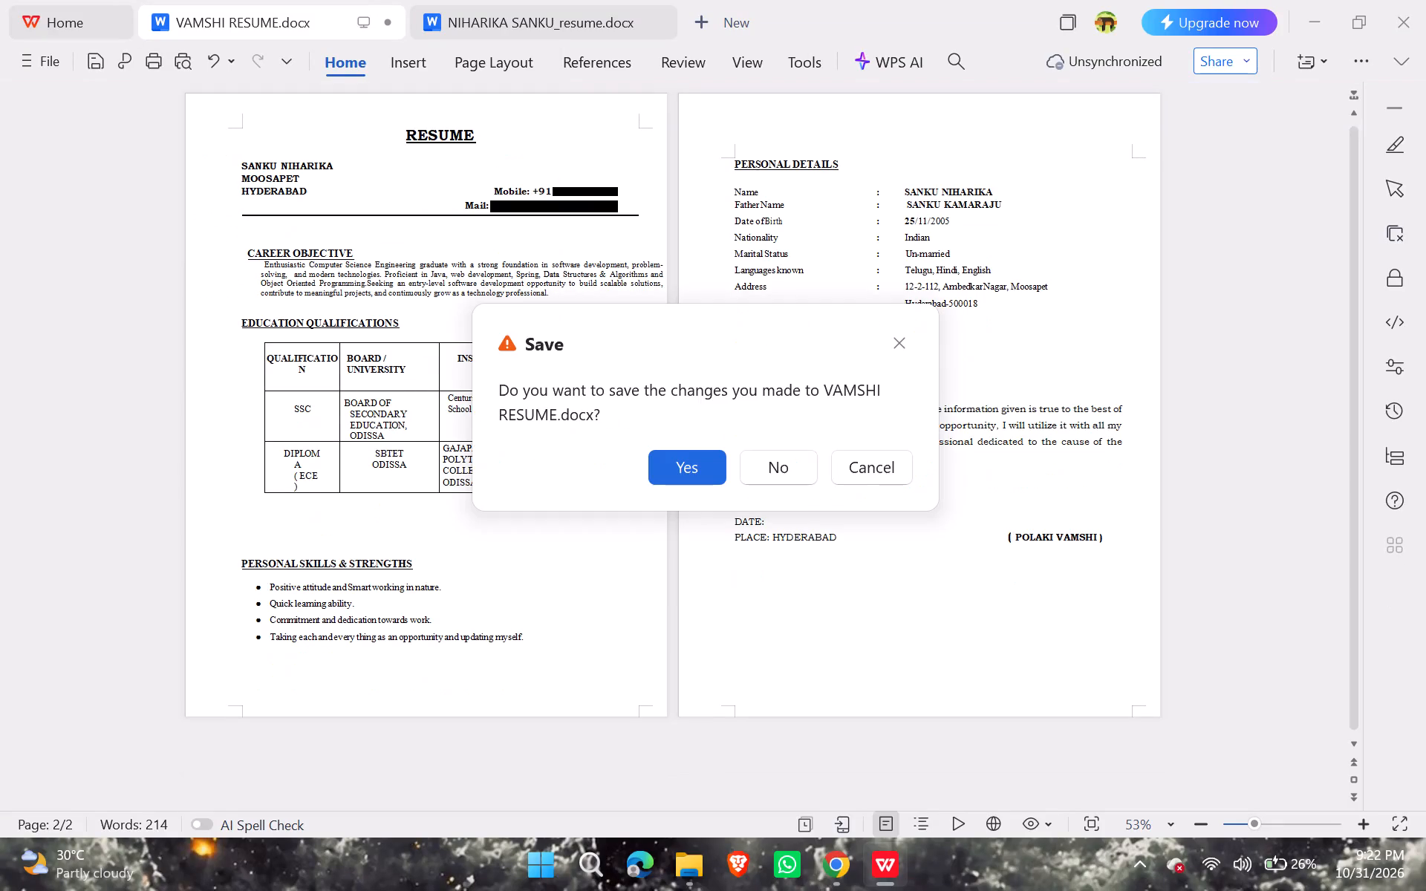
click(775, 471)
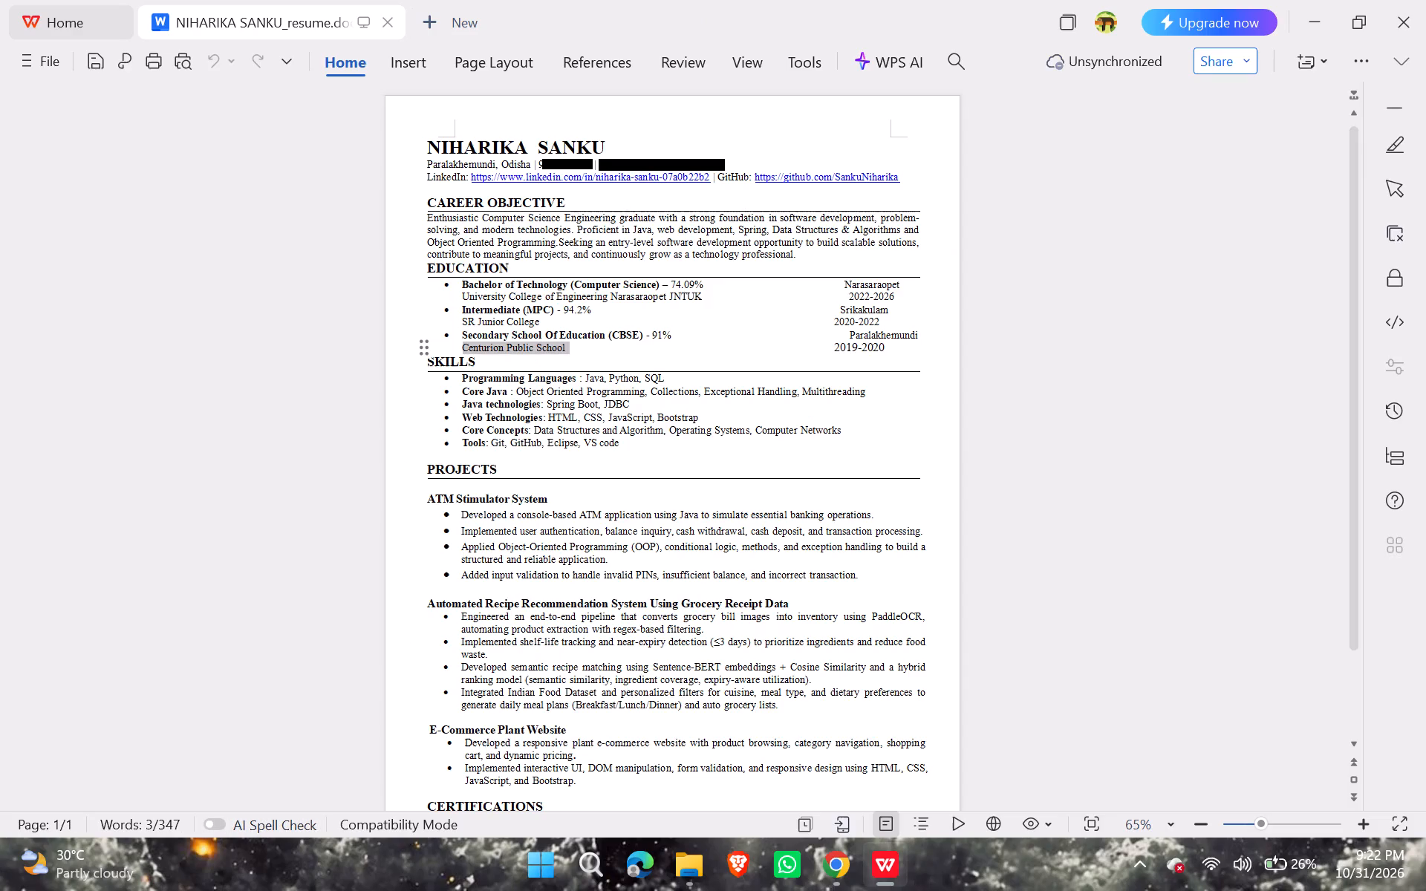
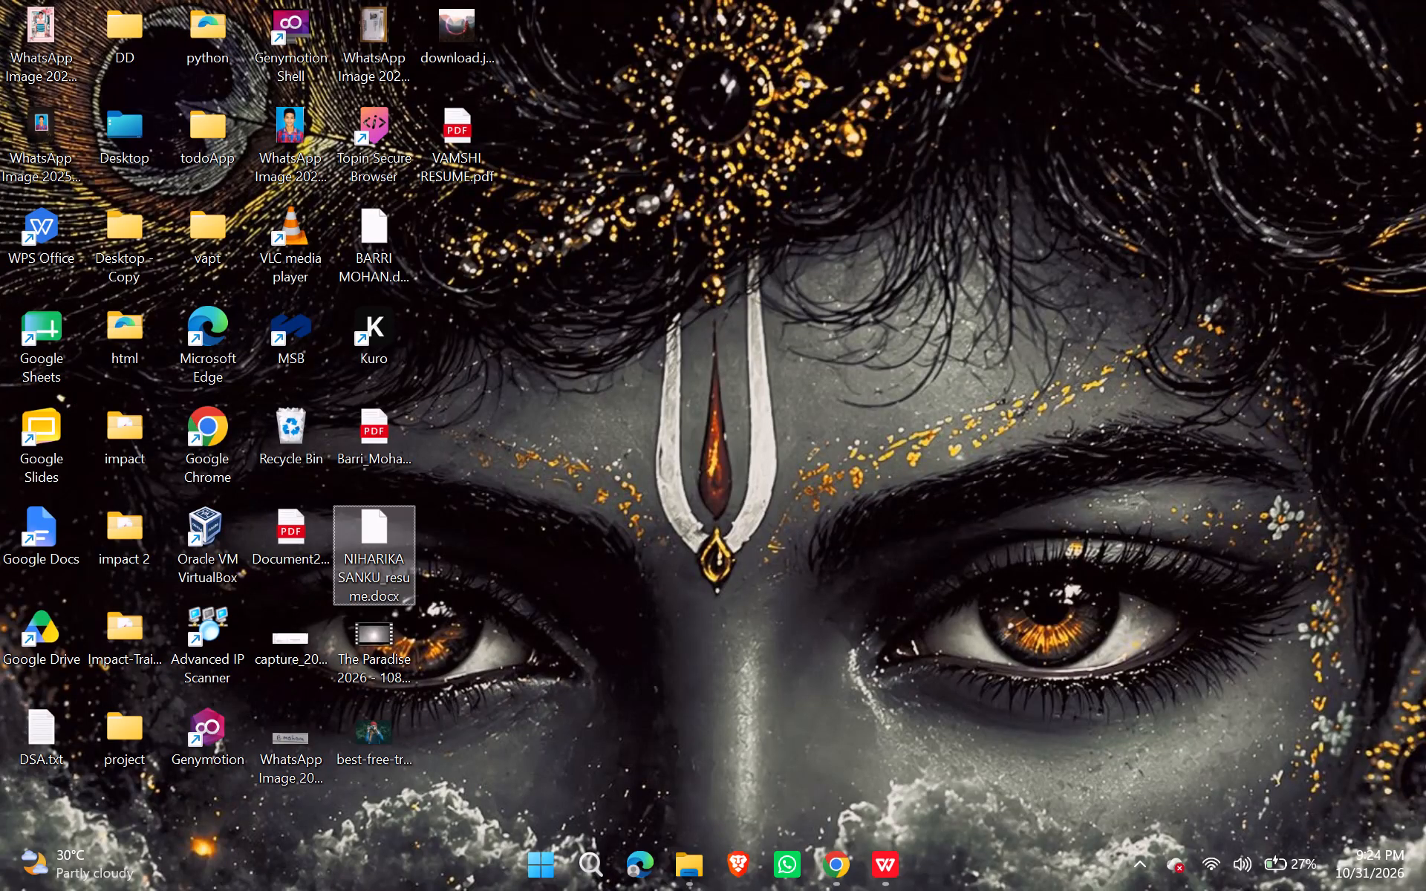
Open VAMSHI RESUME.docx from the Downloads folder in WPS Office.
click(691, 861)
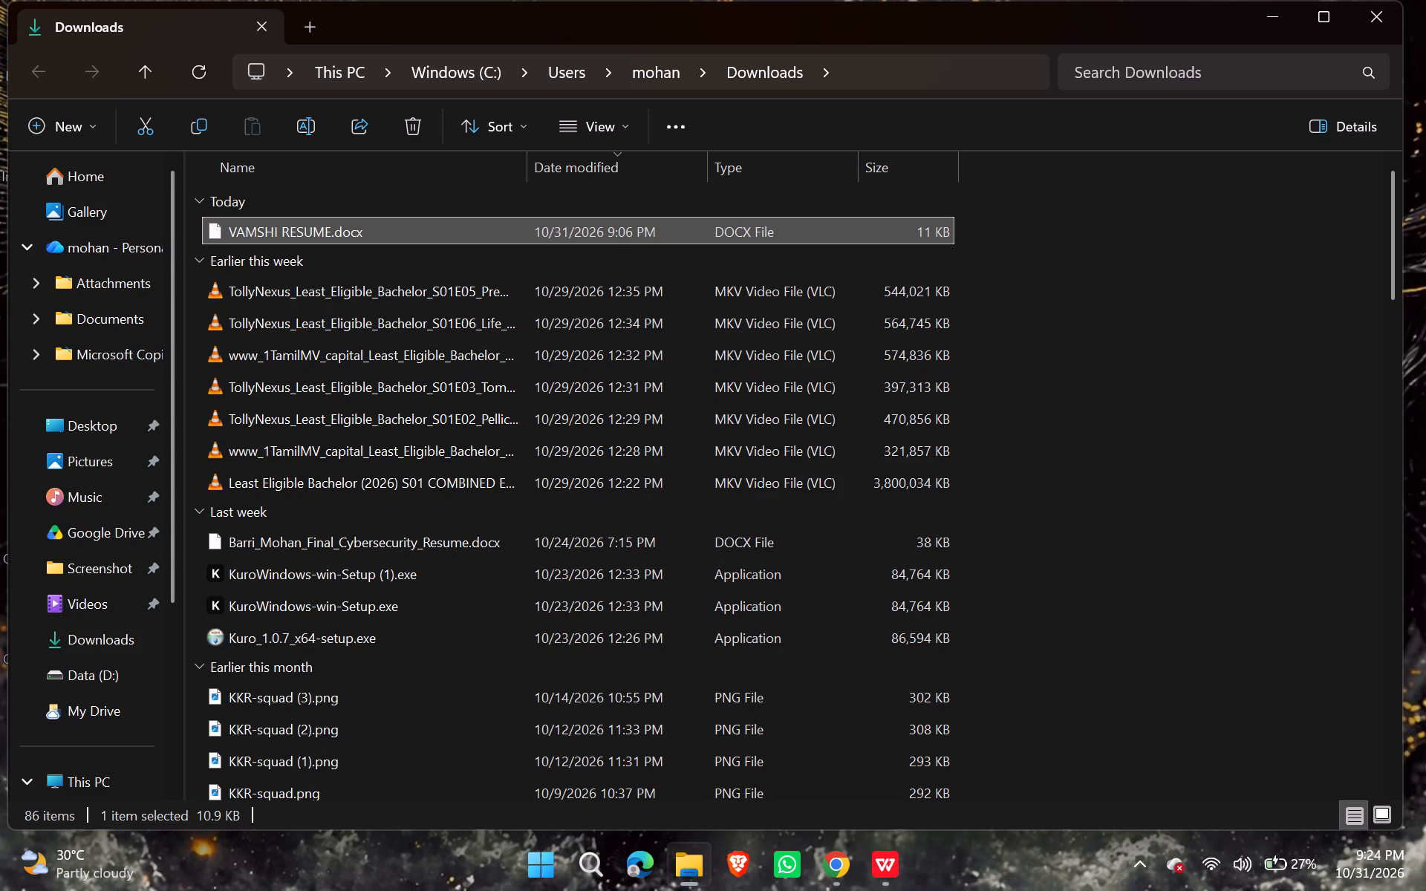
double_click(578, 226)
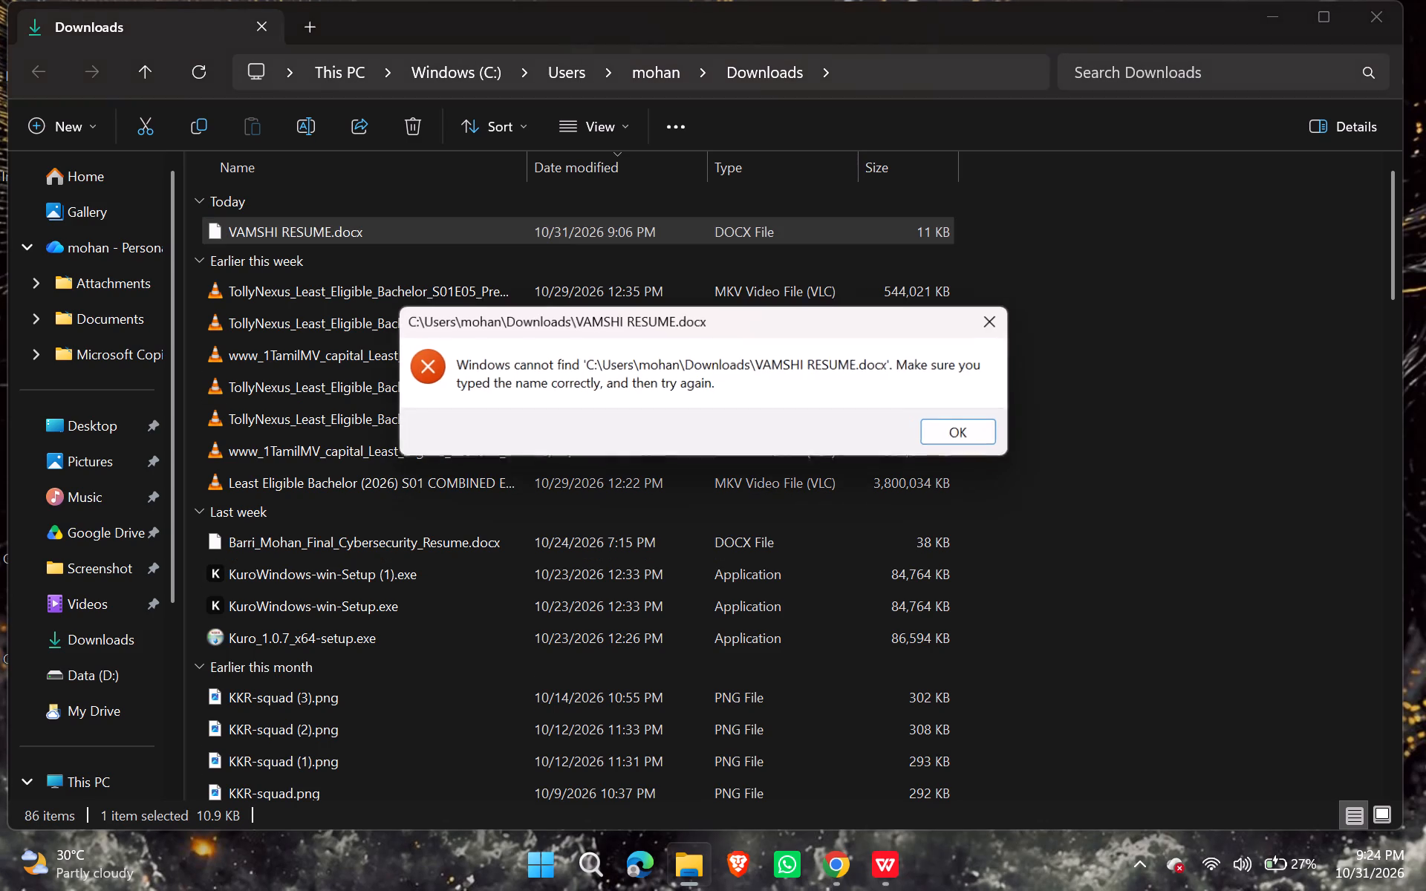
right_click(636, 225)
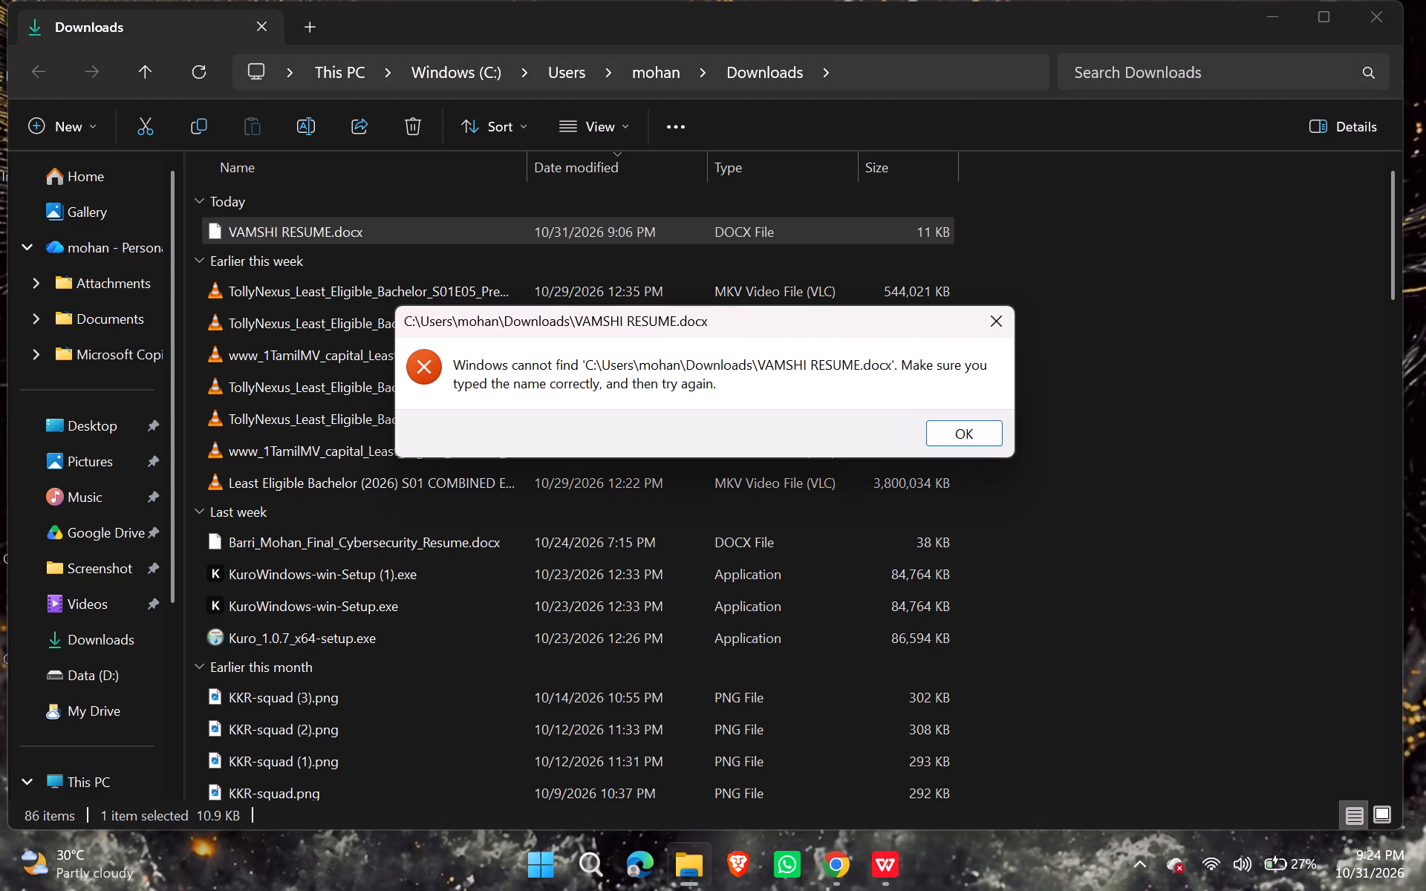
click(957, 427)
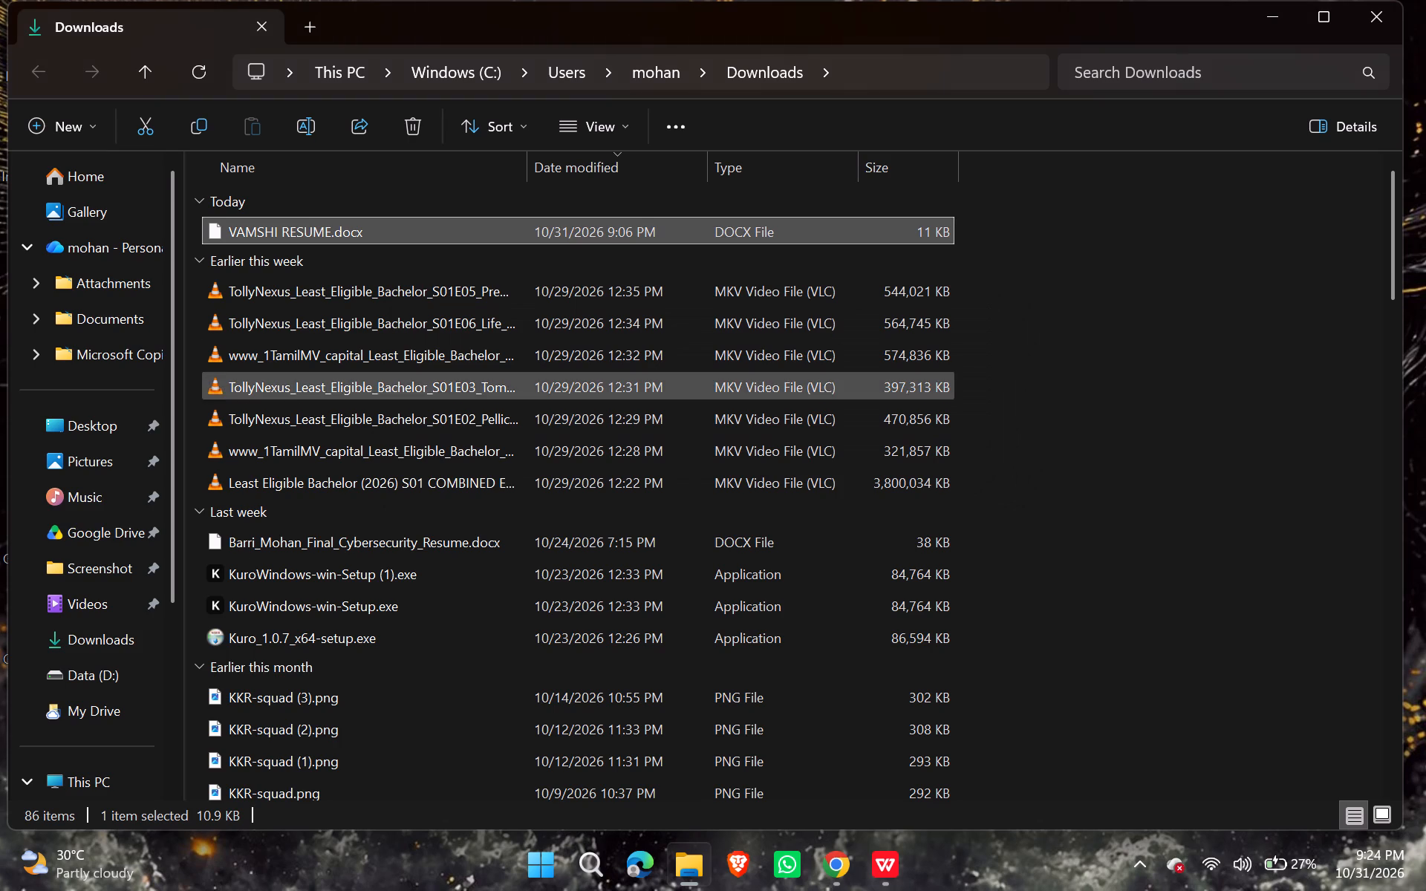
right_click(796, 229)
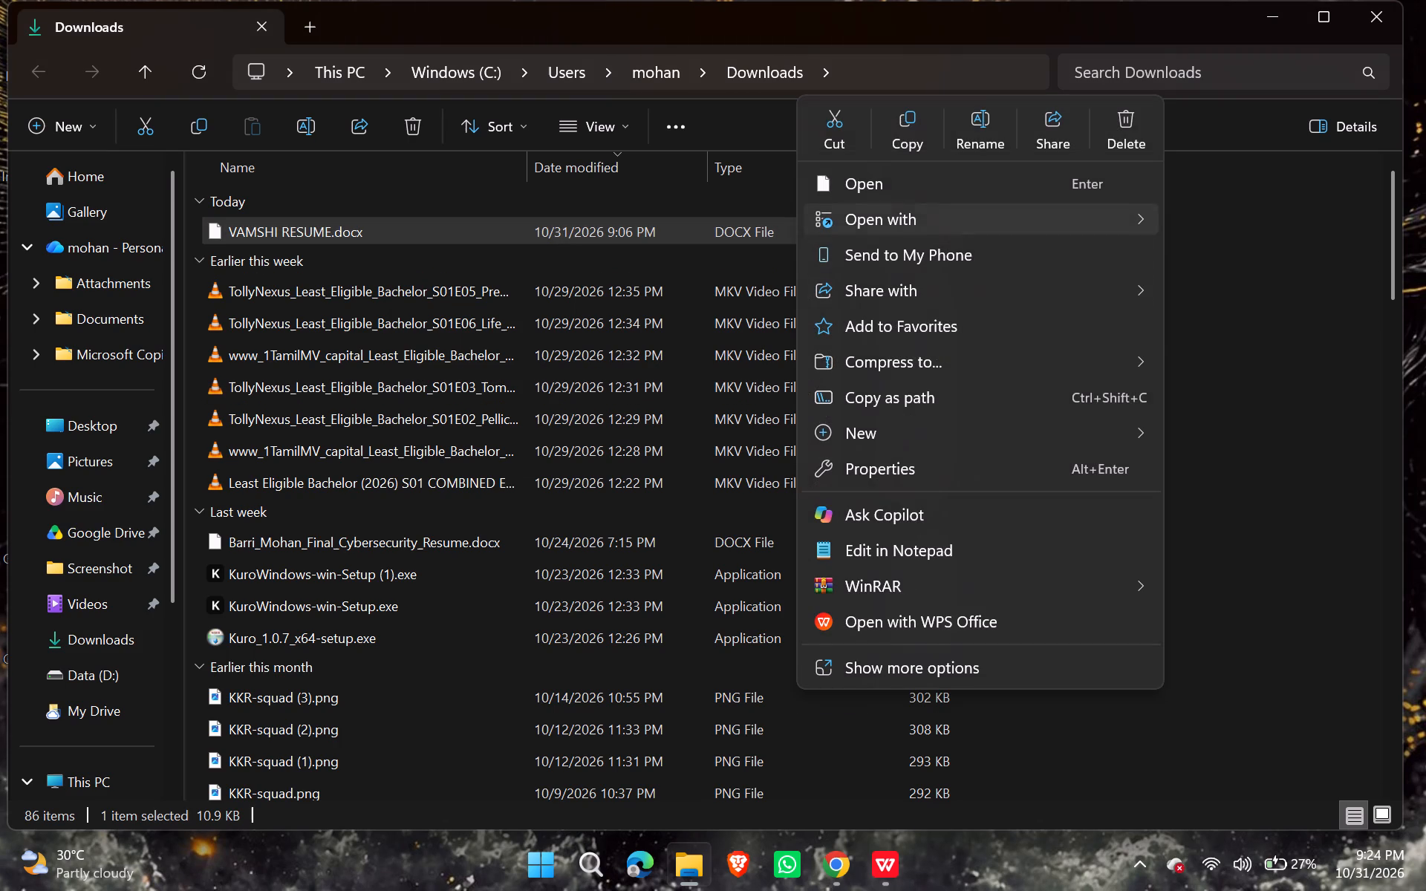
click(908, 611)
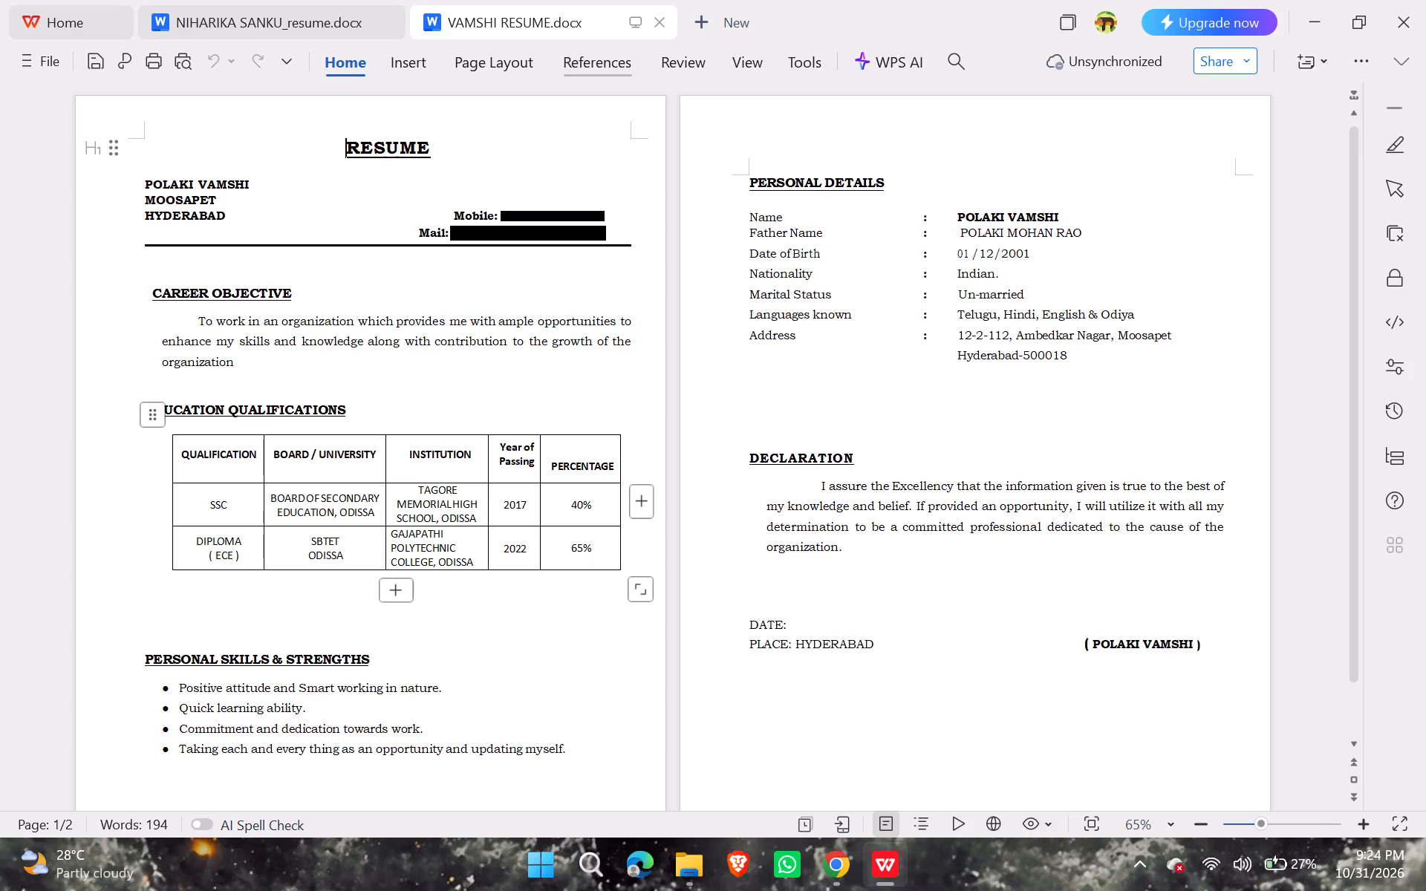
Return to the desktop and copy Niharika's resume .docx file.
click(524, 3)
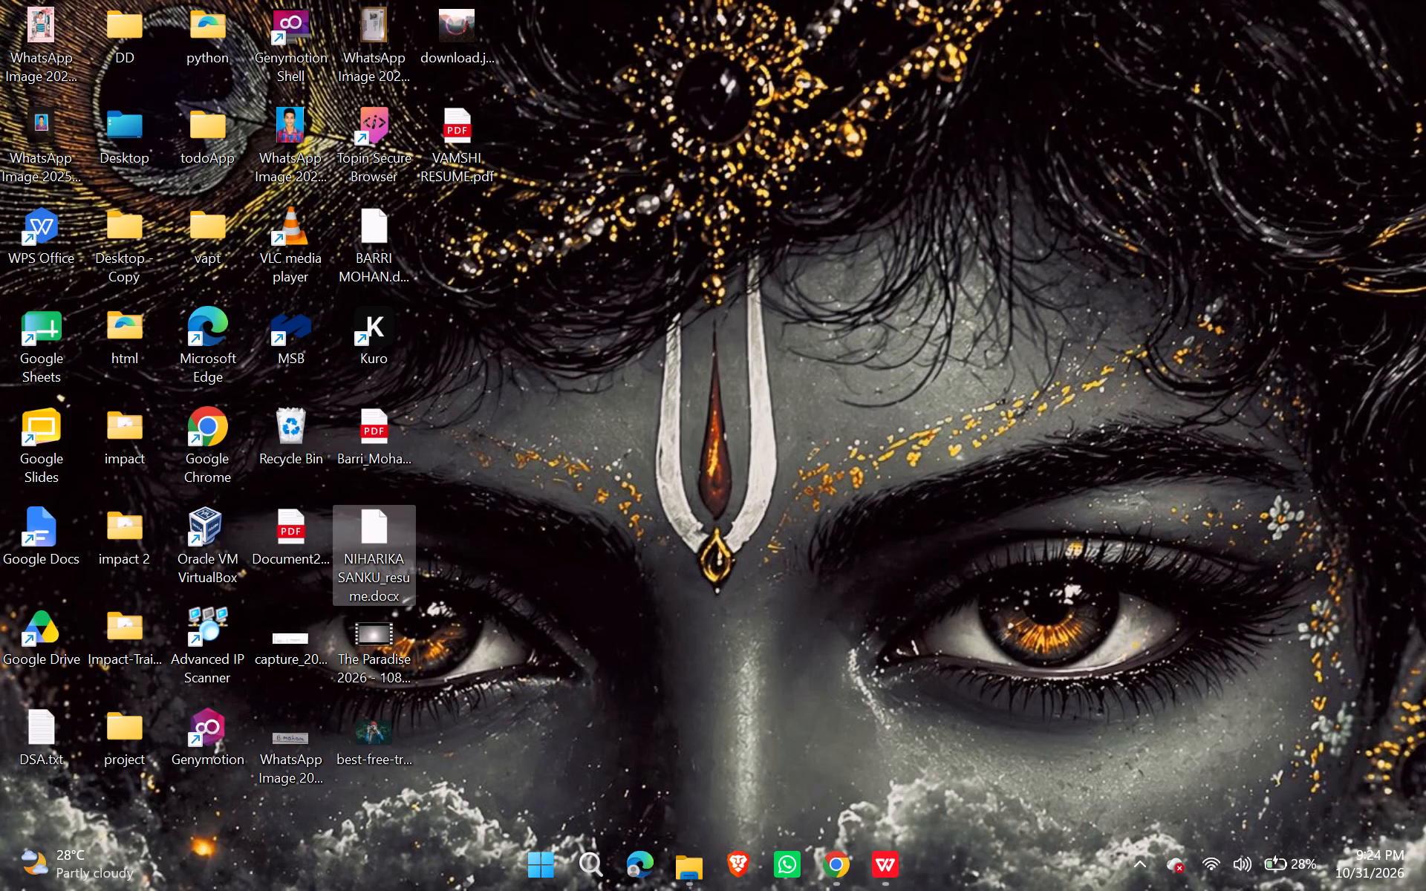
right_click(378, 556)
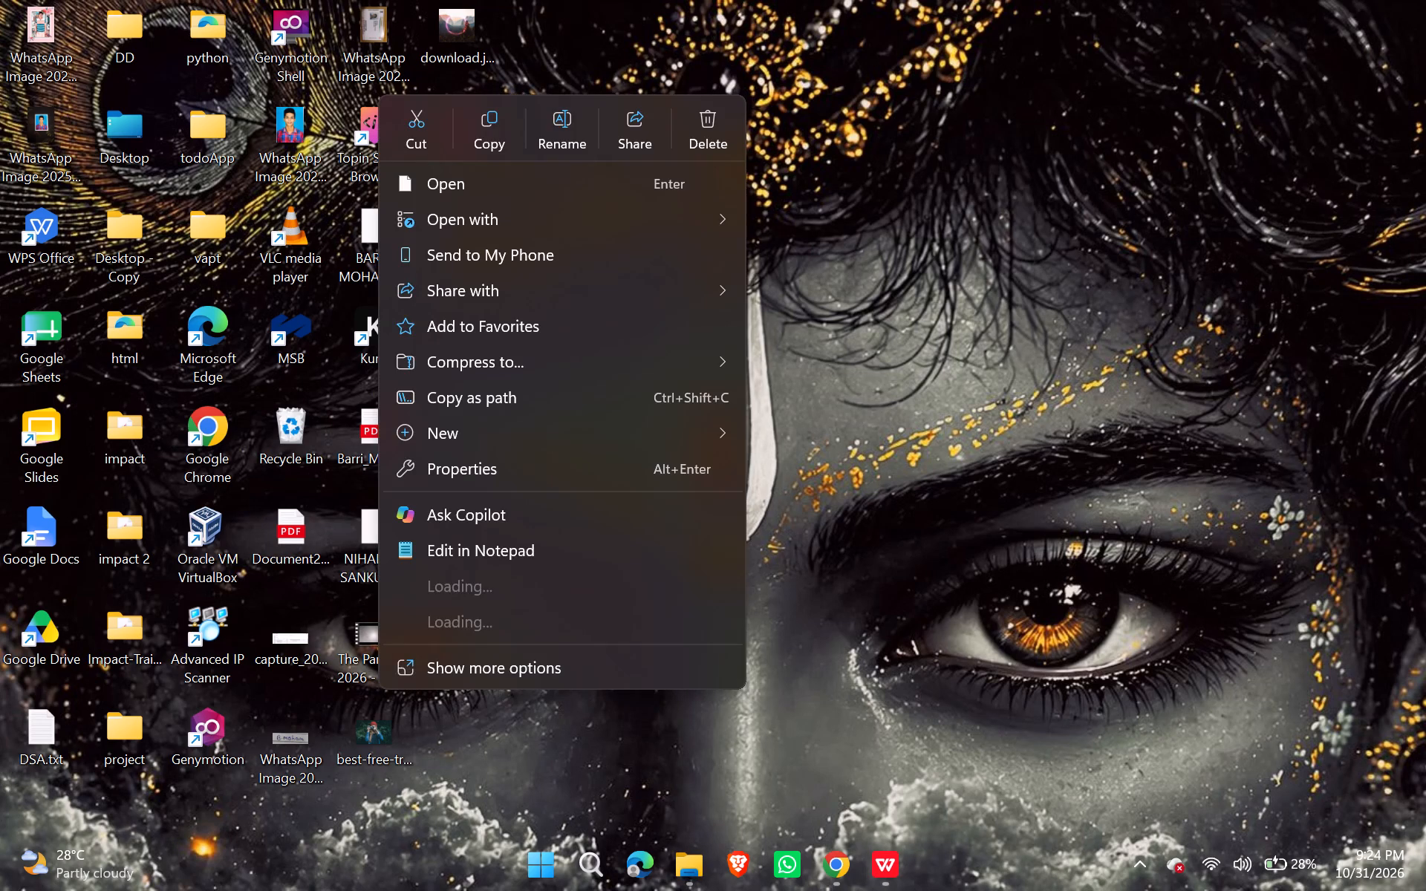
click(495, 139)
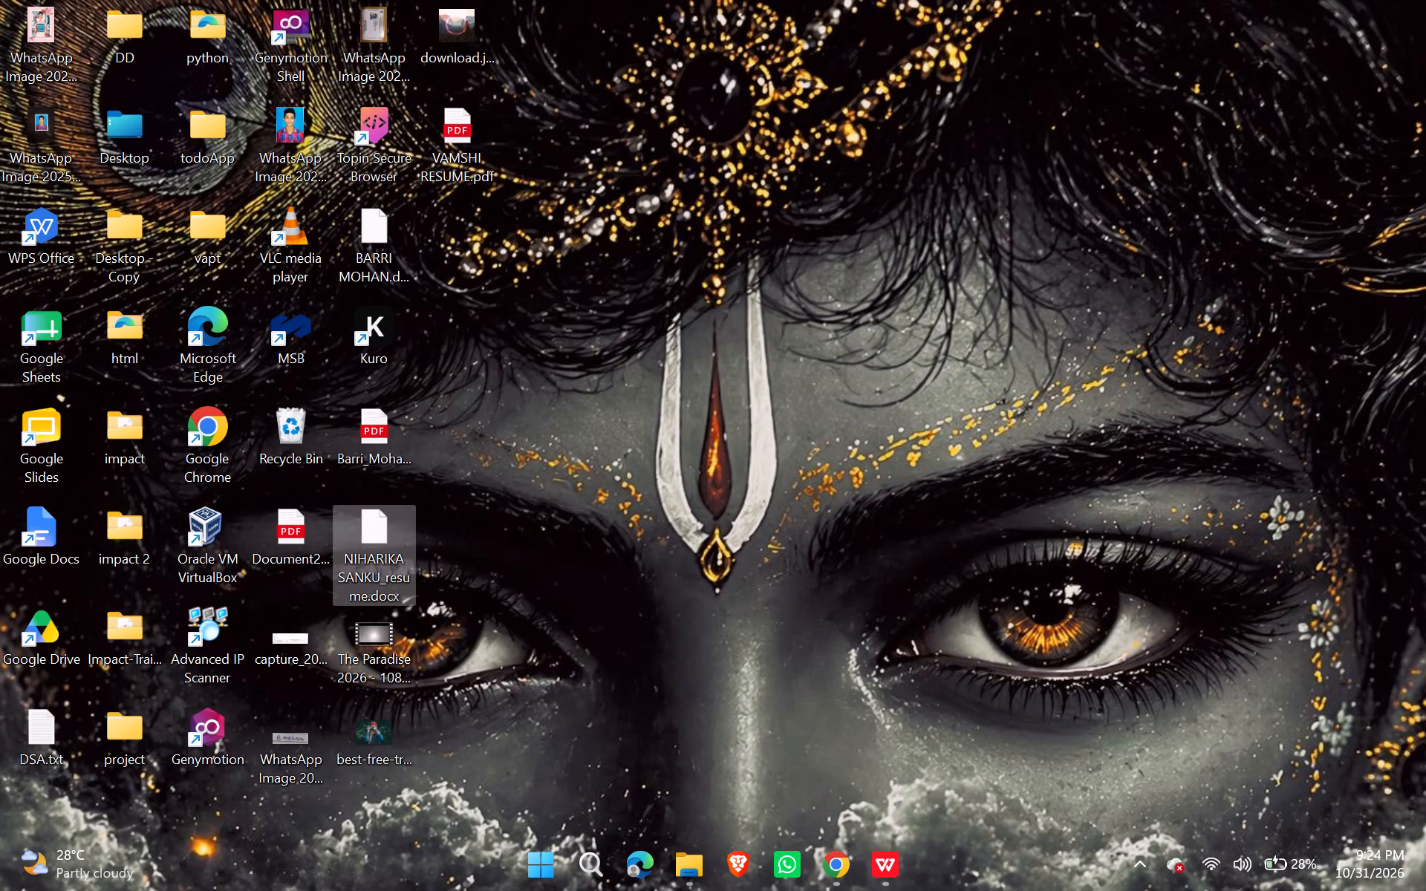
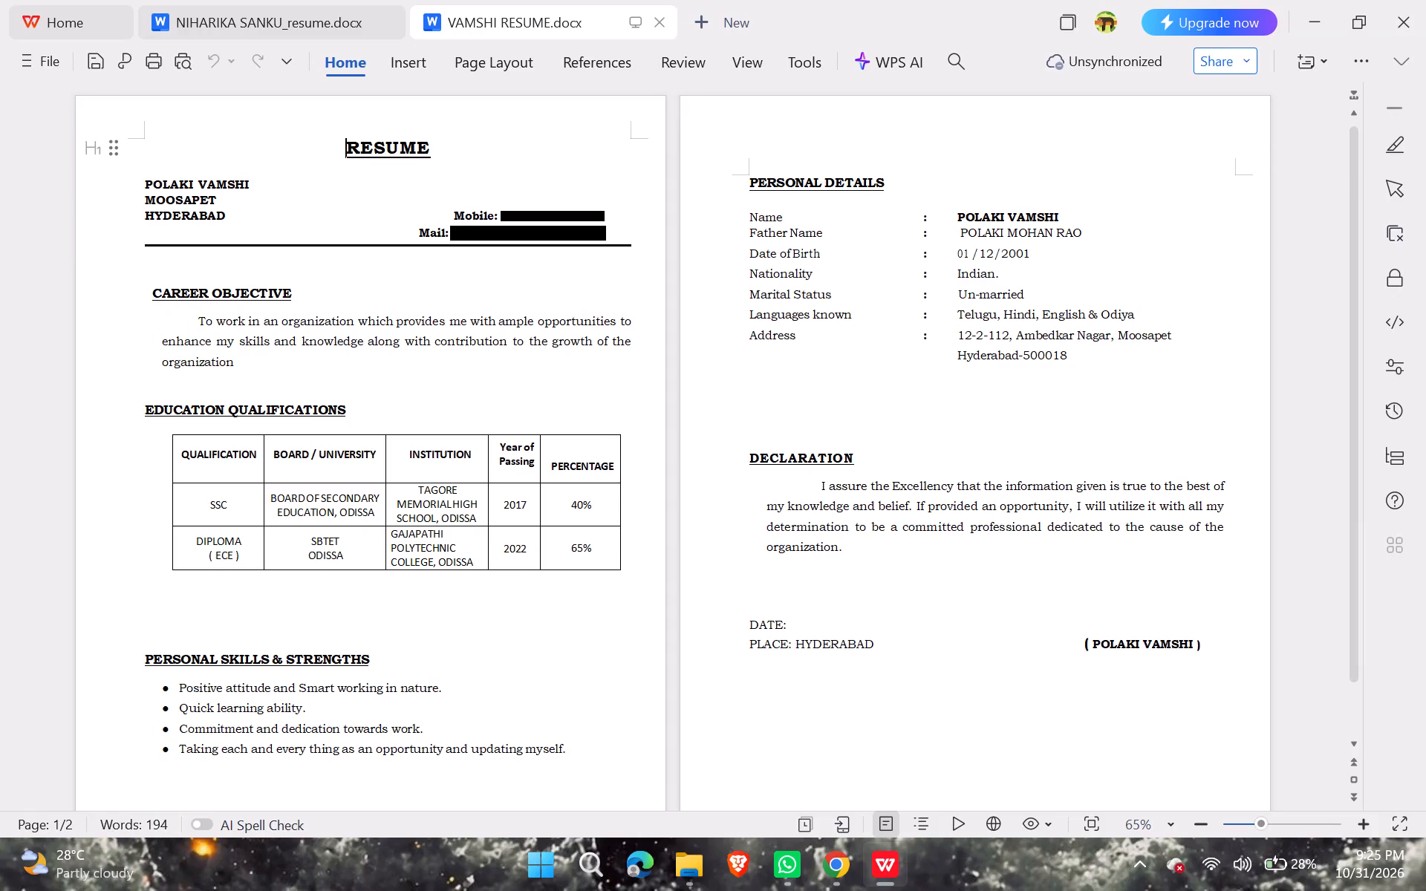
Replace the candidate name in the resume's header block with the new candidate's full name in capitals, surname first.
click(245, 185)
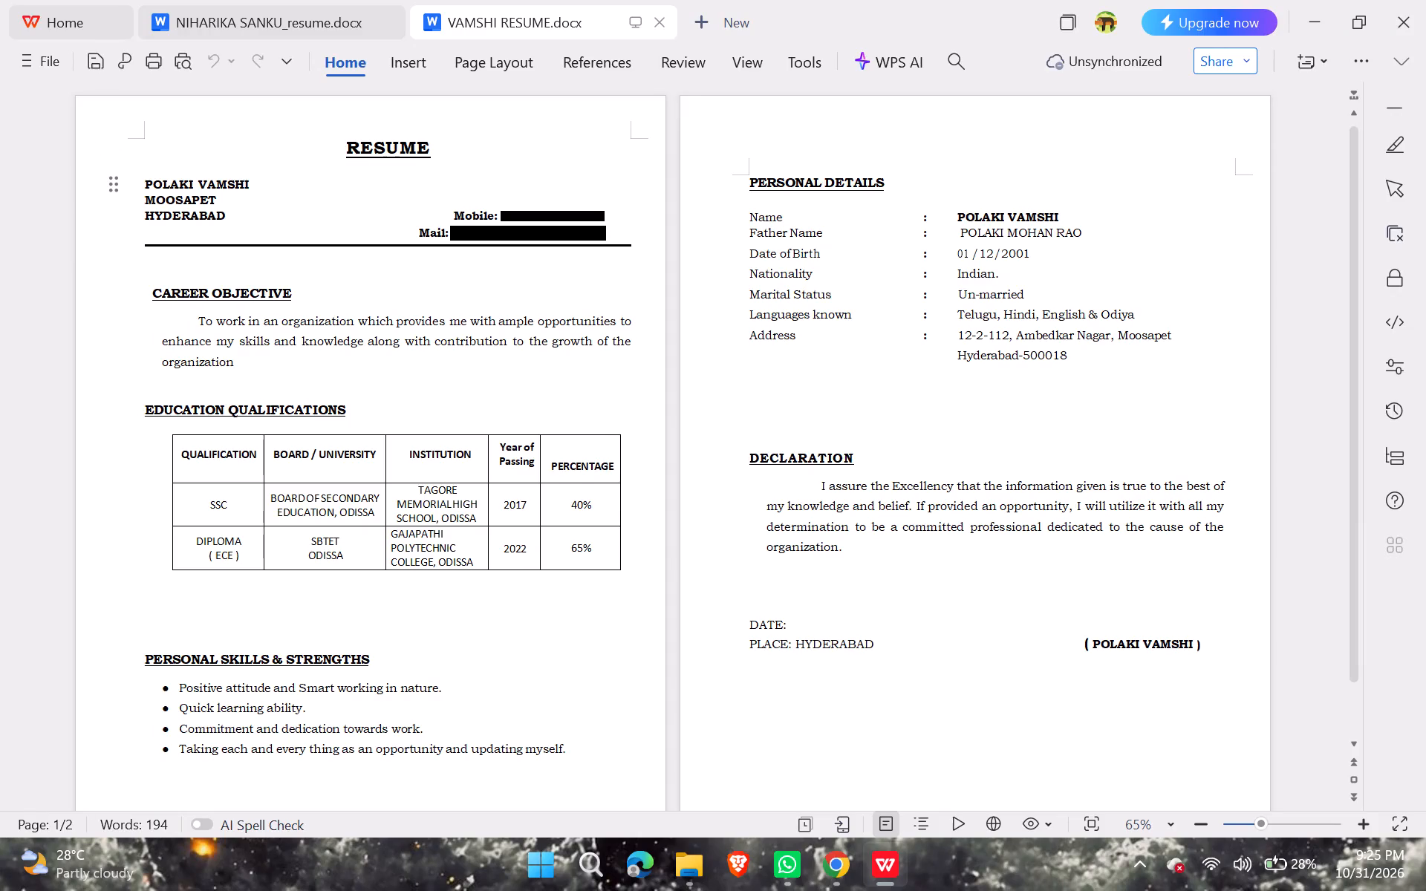
click(207, 185)
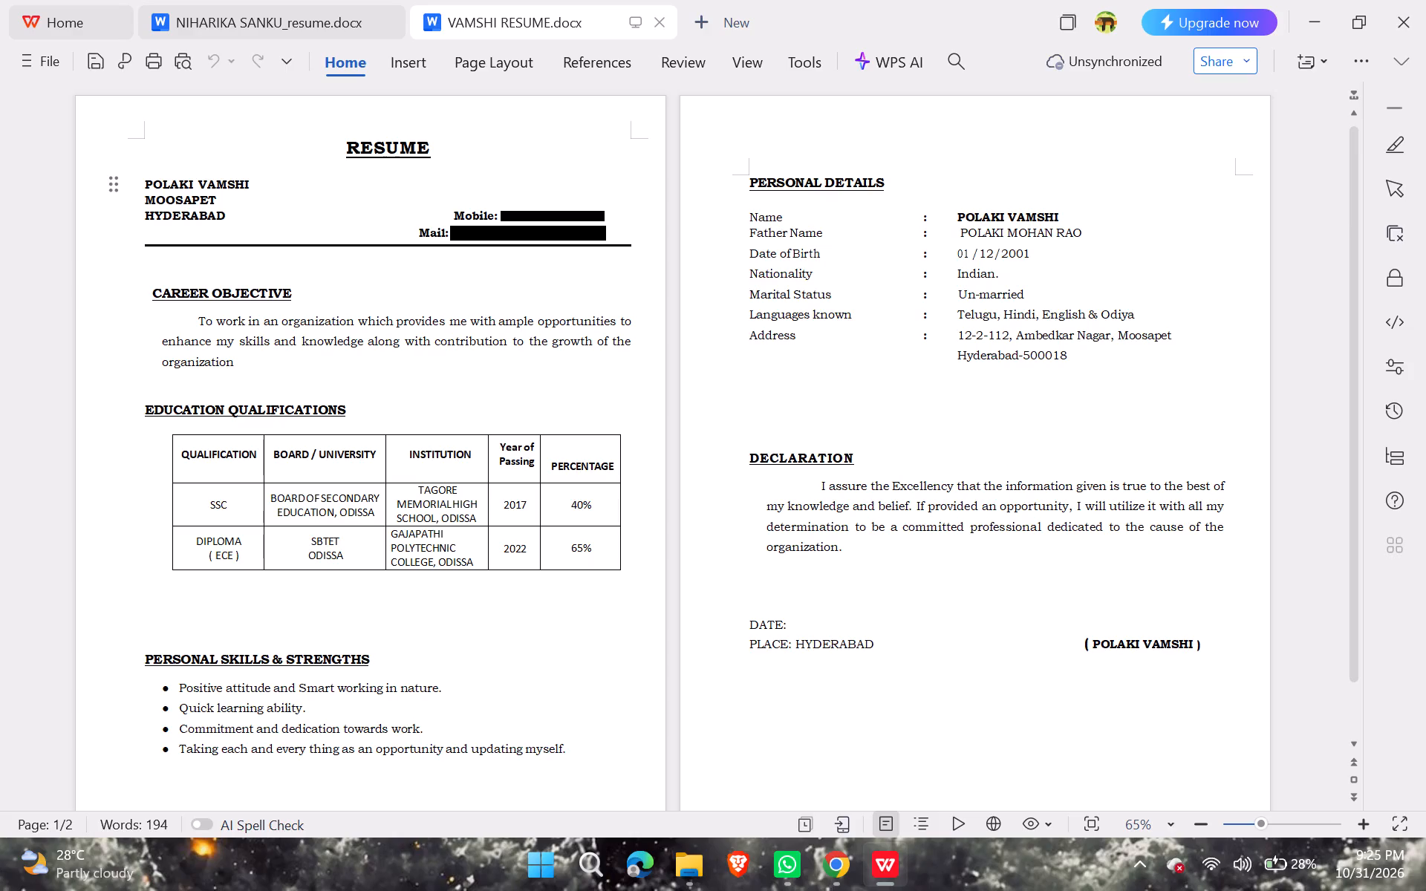
key(BackSpace)
key(BackSpace)
key(BackSpace)
key(BackSpace)
key(BackSpace)
key(BackSpace)
key(BackSpace)
key(BackSpace)
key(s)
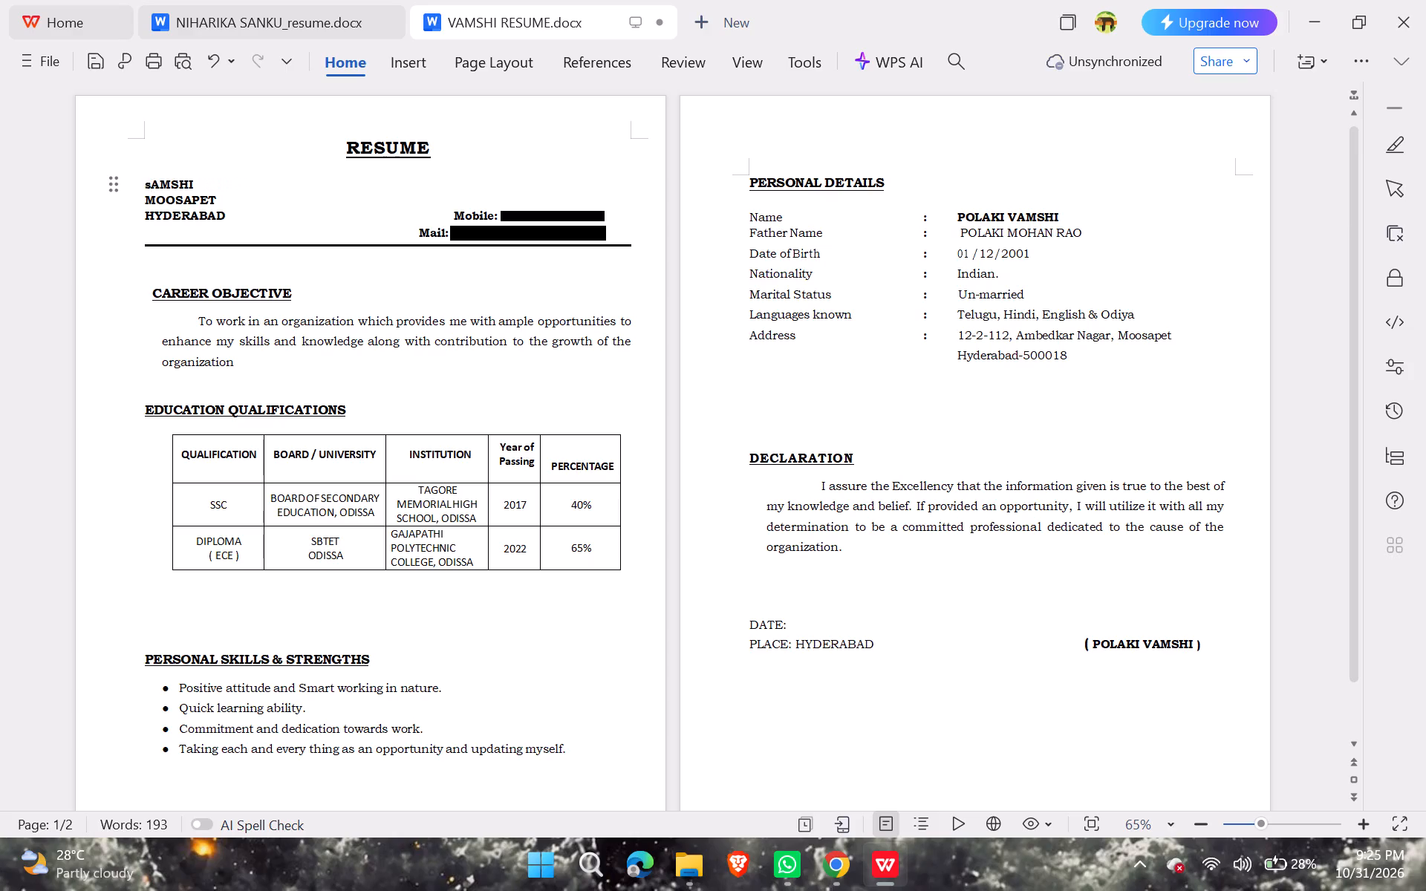
key(BackSpace)
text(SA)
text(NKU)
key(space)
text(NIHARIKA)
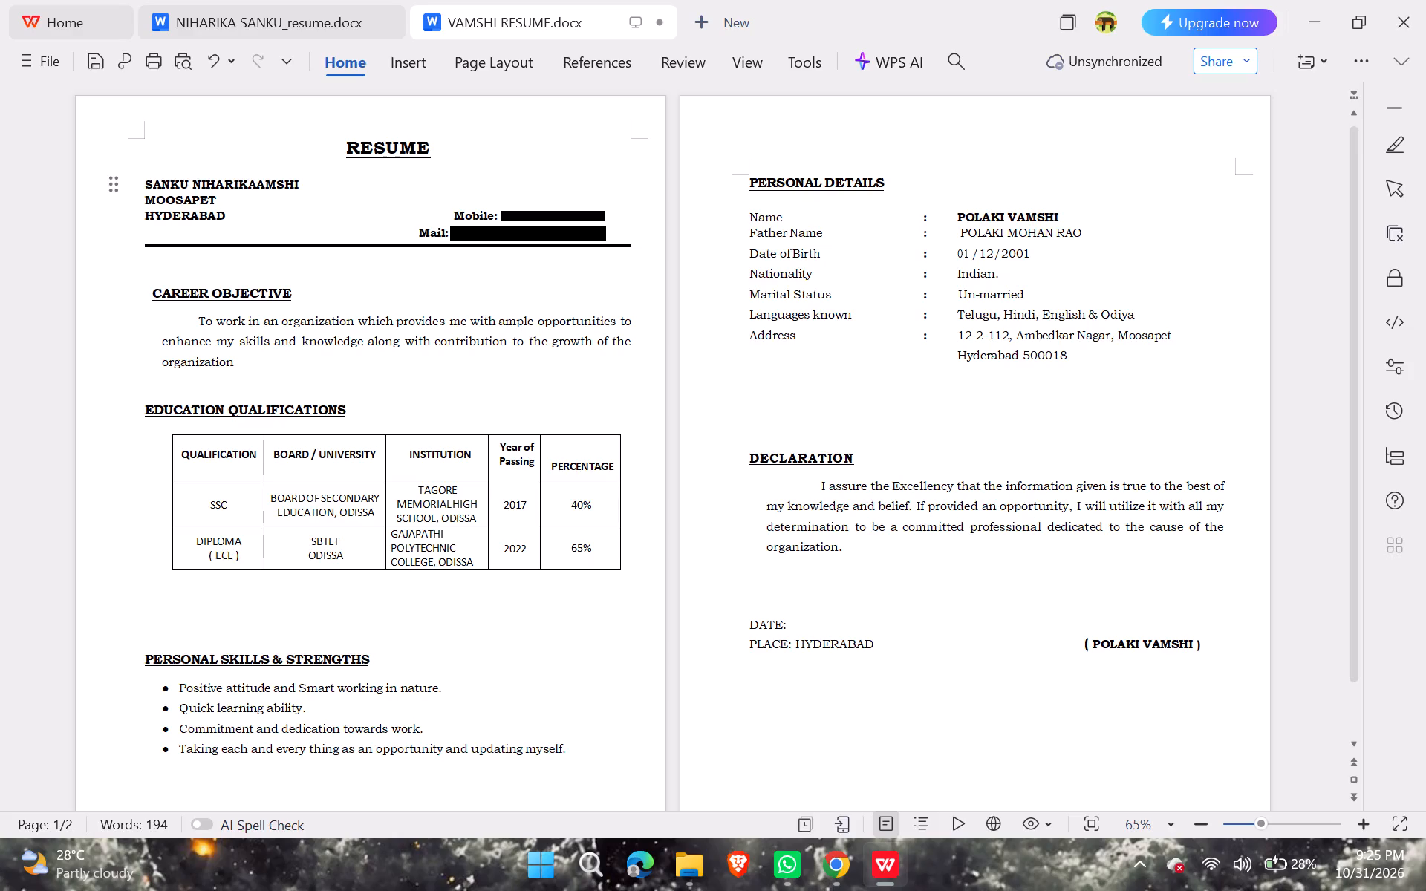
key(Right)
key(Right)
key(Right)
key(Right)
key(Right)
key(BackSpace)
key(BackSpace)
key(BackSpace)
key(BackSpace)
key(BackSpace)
Delete the previous candidate's number from the Mobile line in the resume header.
click(593, 212)
key(BackSpace)
key(BackSpace)
key(BackSpace)
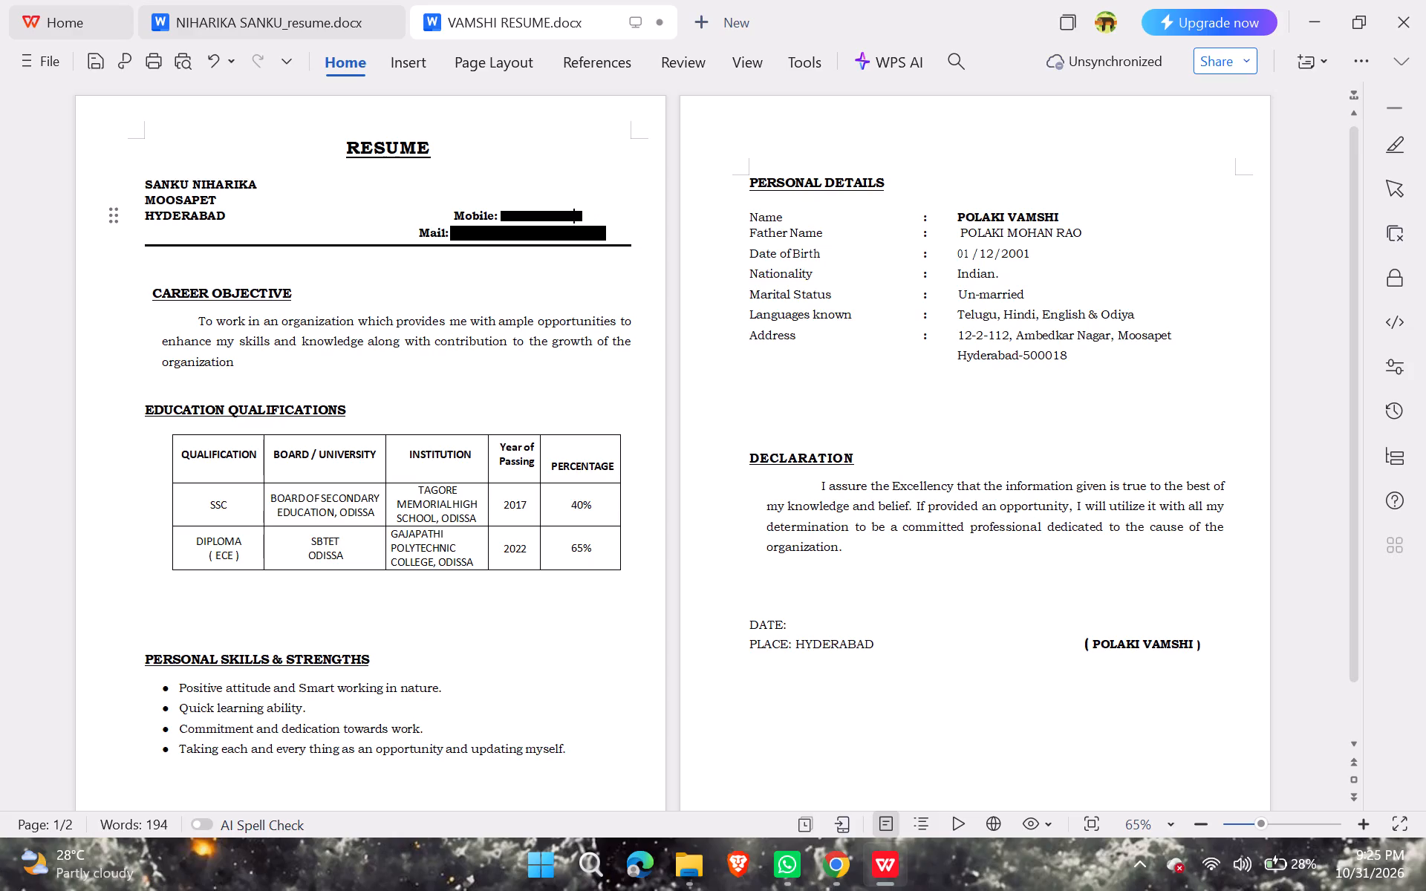
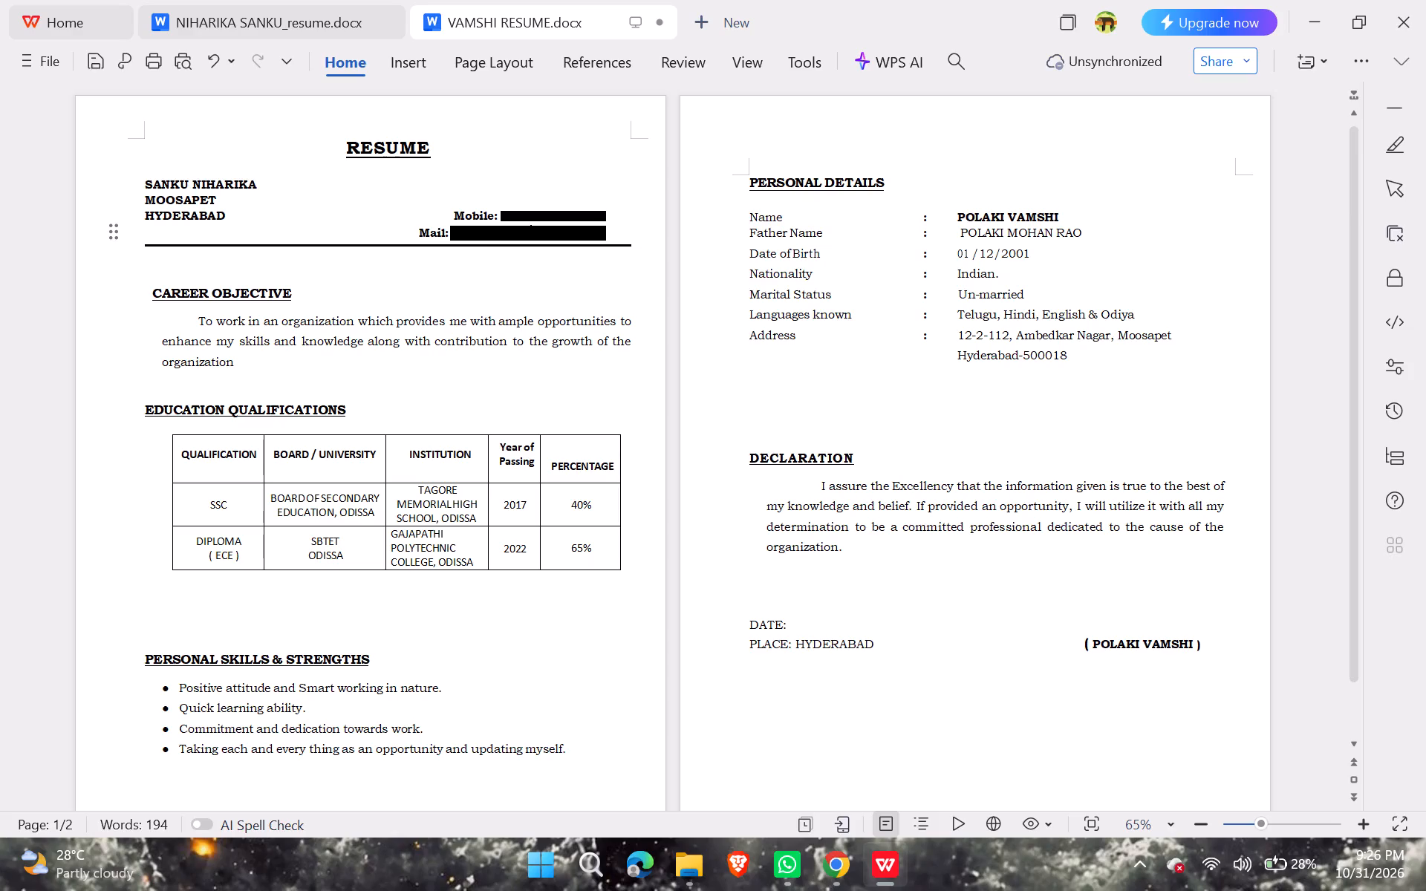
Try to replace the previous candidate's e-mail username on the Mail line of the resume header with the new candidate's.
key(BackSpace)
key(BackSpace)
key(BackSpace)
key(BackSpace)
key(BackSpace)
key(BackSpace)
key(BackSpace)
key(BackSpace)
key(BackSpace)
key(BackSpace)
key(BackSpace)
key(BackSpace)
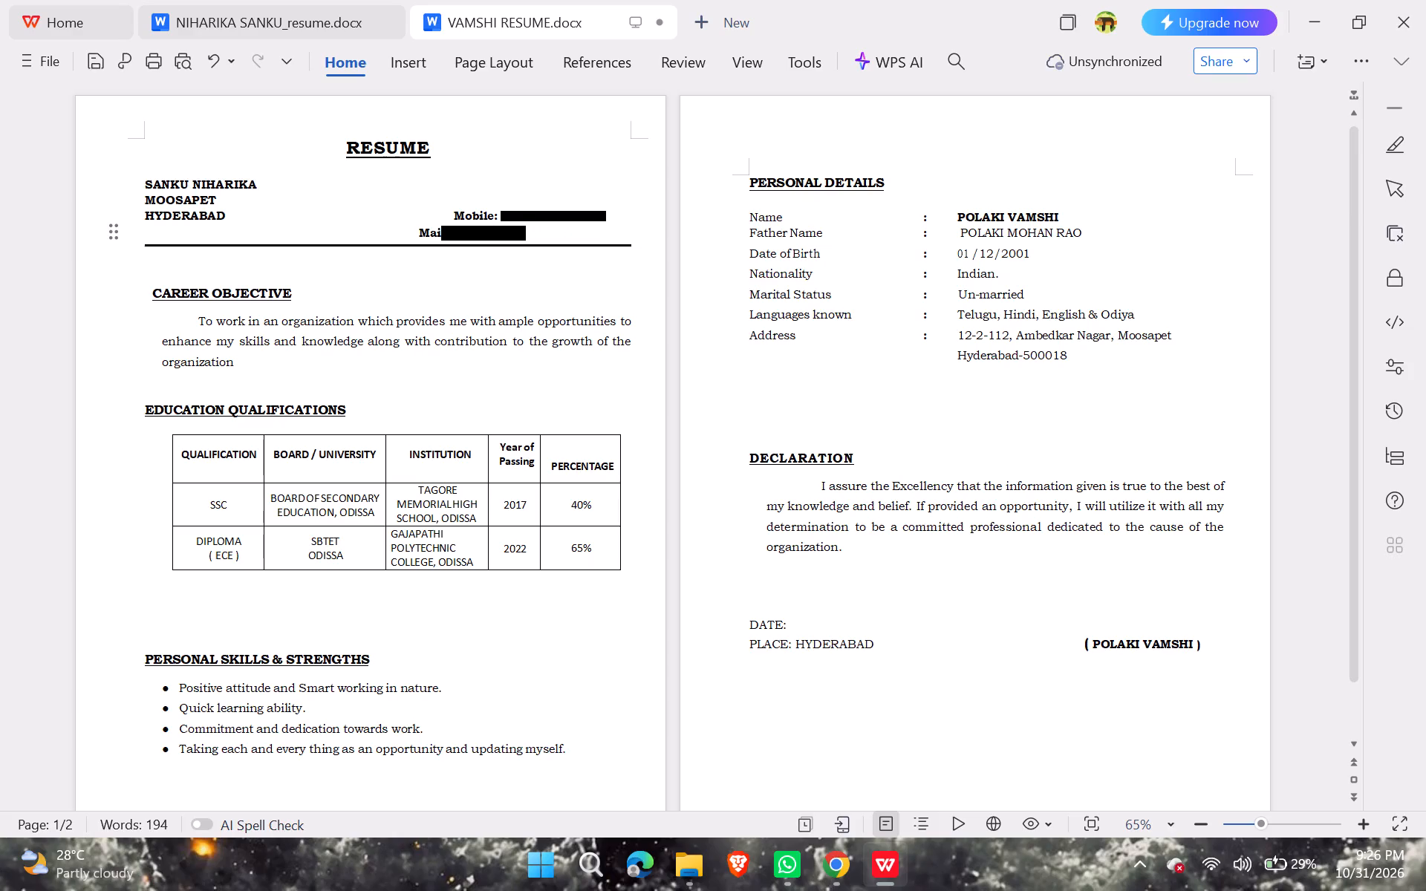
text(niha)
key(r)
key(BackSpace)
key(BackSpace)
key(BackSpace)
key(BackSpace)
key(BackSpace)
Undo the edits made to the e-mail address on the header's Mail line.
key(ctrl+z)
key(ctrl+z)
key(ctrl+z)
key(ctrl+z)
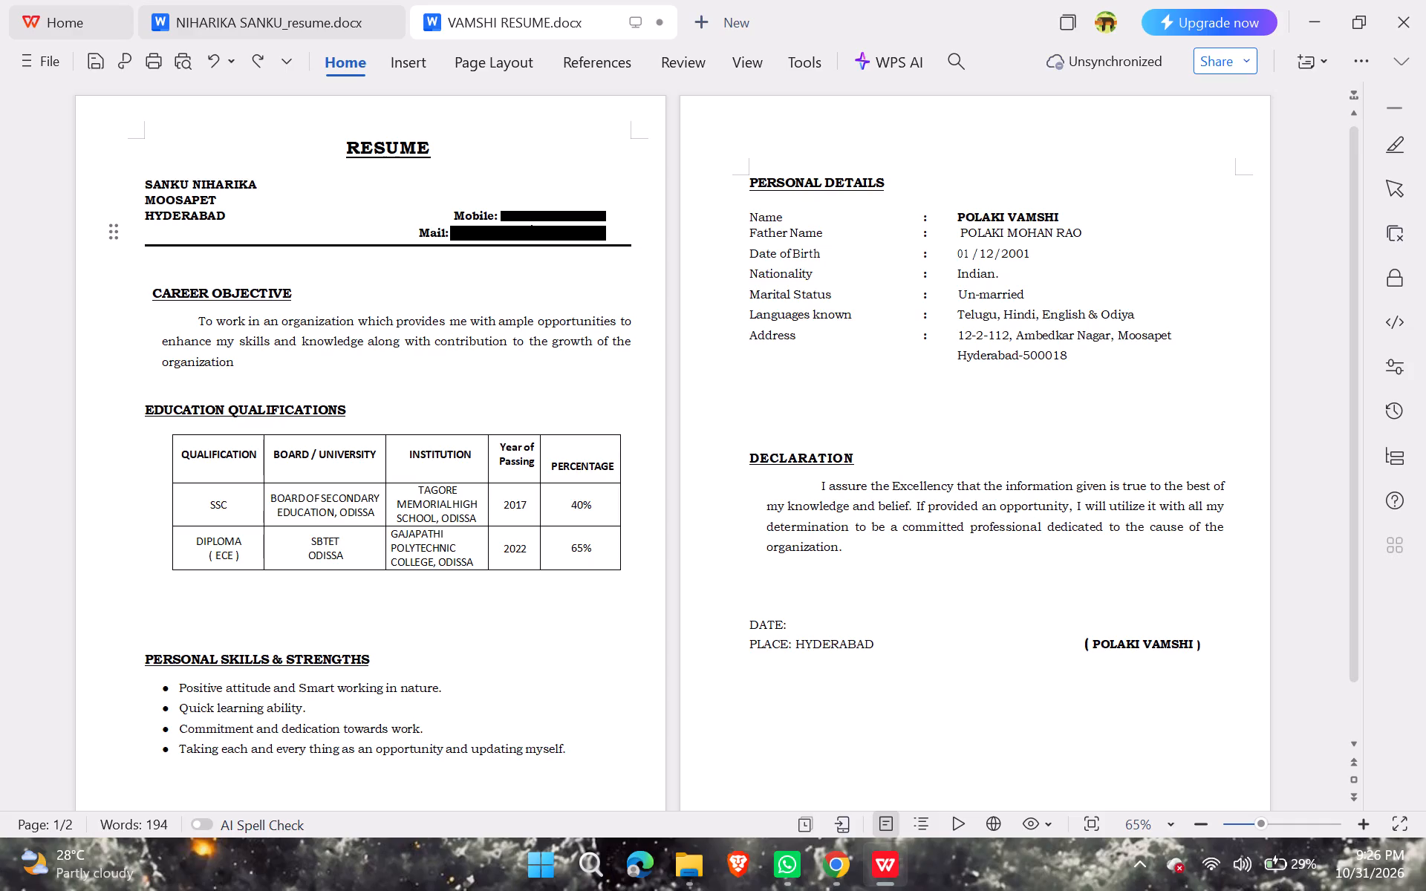
Replace the previous candidate's e-mail username on the header's Mail line with the new candidate's e-mail username.
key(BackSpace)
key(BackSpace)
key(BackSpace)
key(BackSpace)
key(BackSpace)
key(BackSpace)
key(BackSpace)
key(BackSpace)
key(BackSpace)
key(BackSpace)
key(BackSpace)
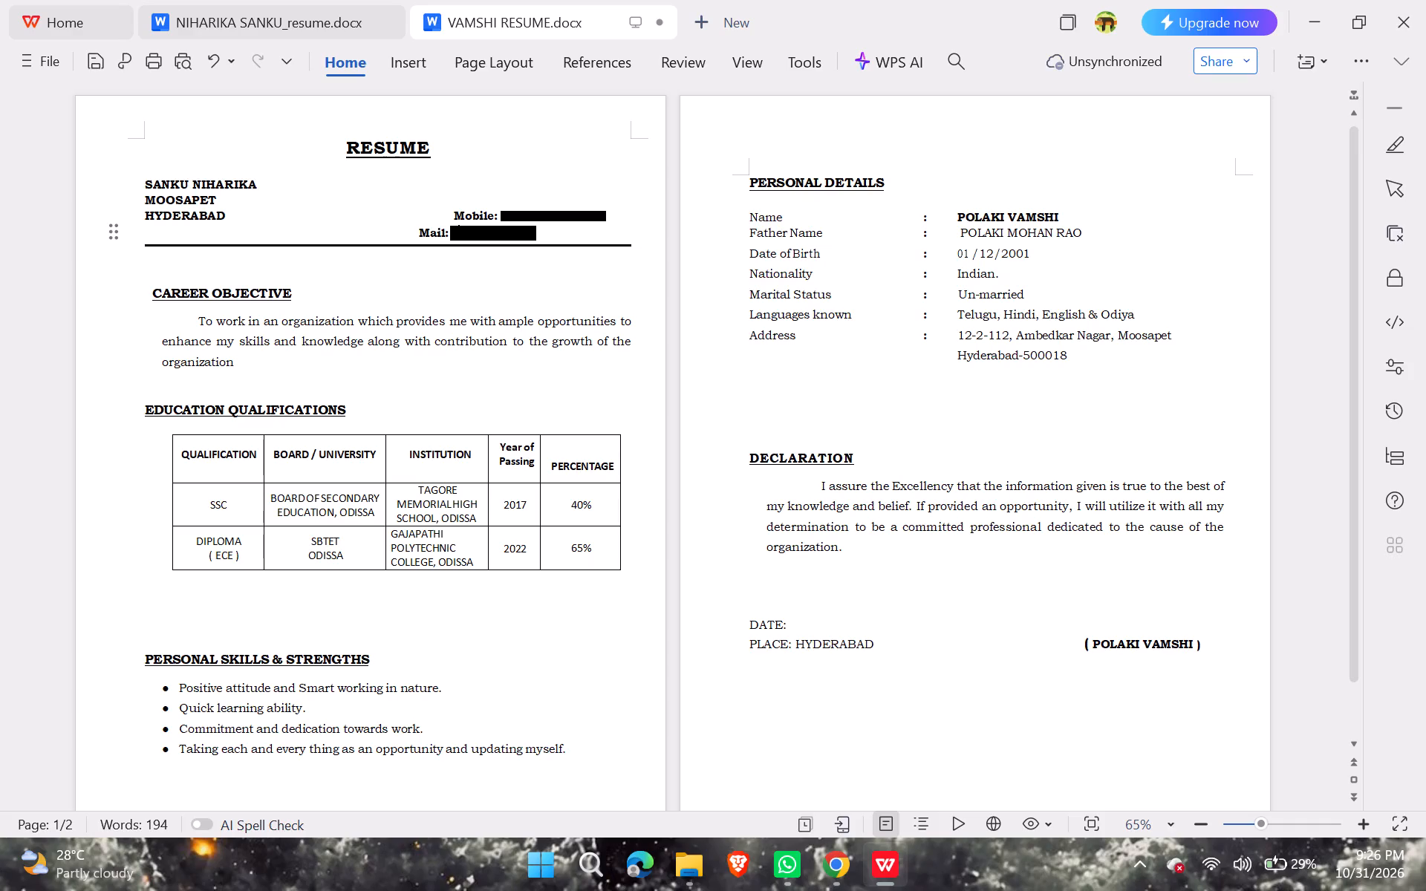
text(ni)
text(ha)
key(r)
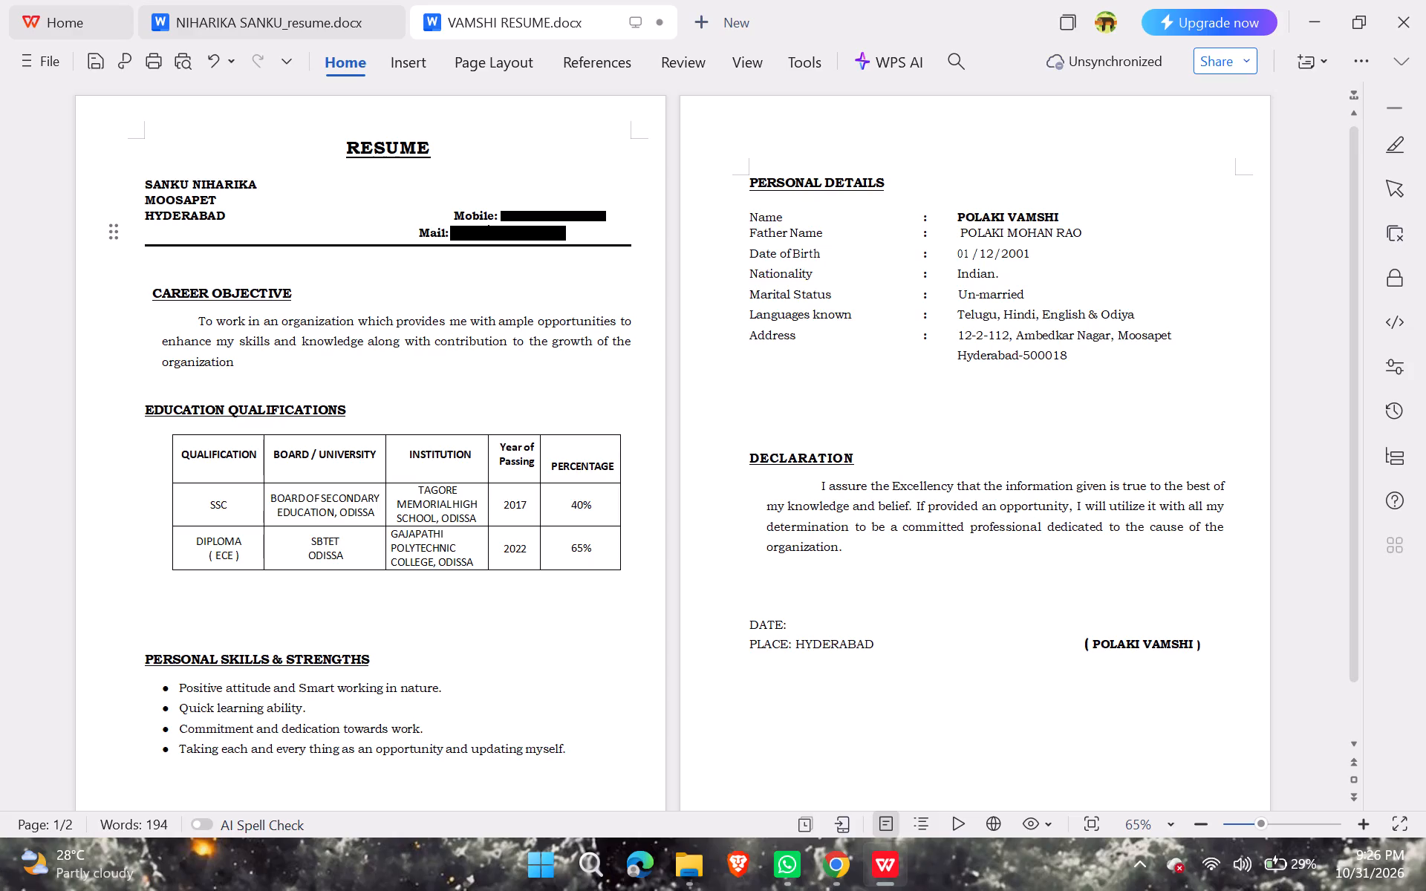
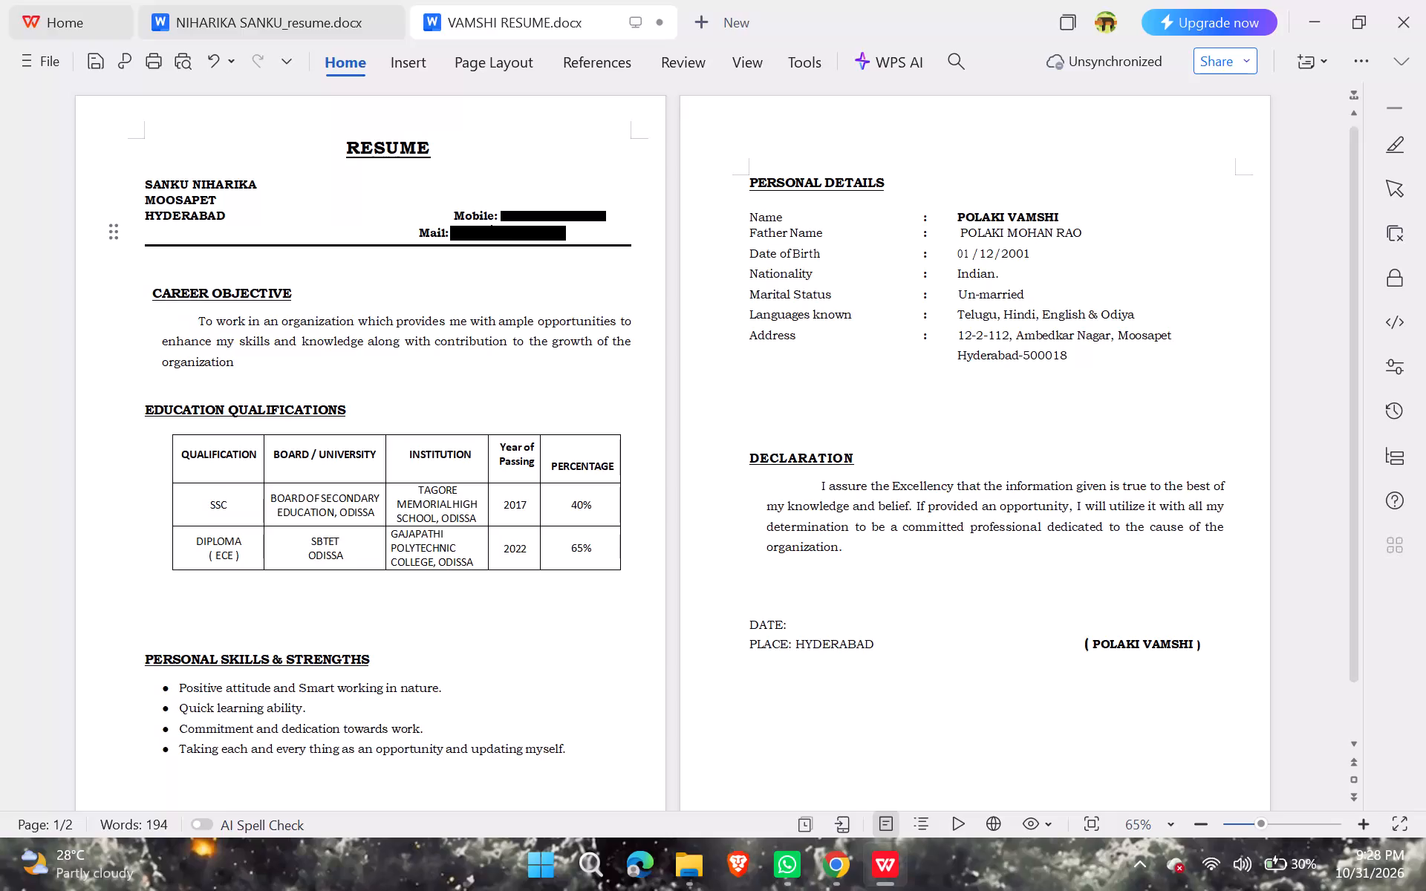
Complete the new candidate's e-mail username on the resume header's Mail line.
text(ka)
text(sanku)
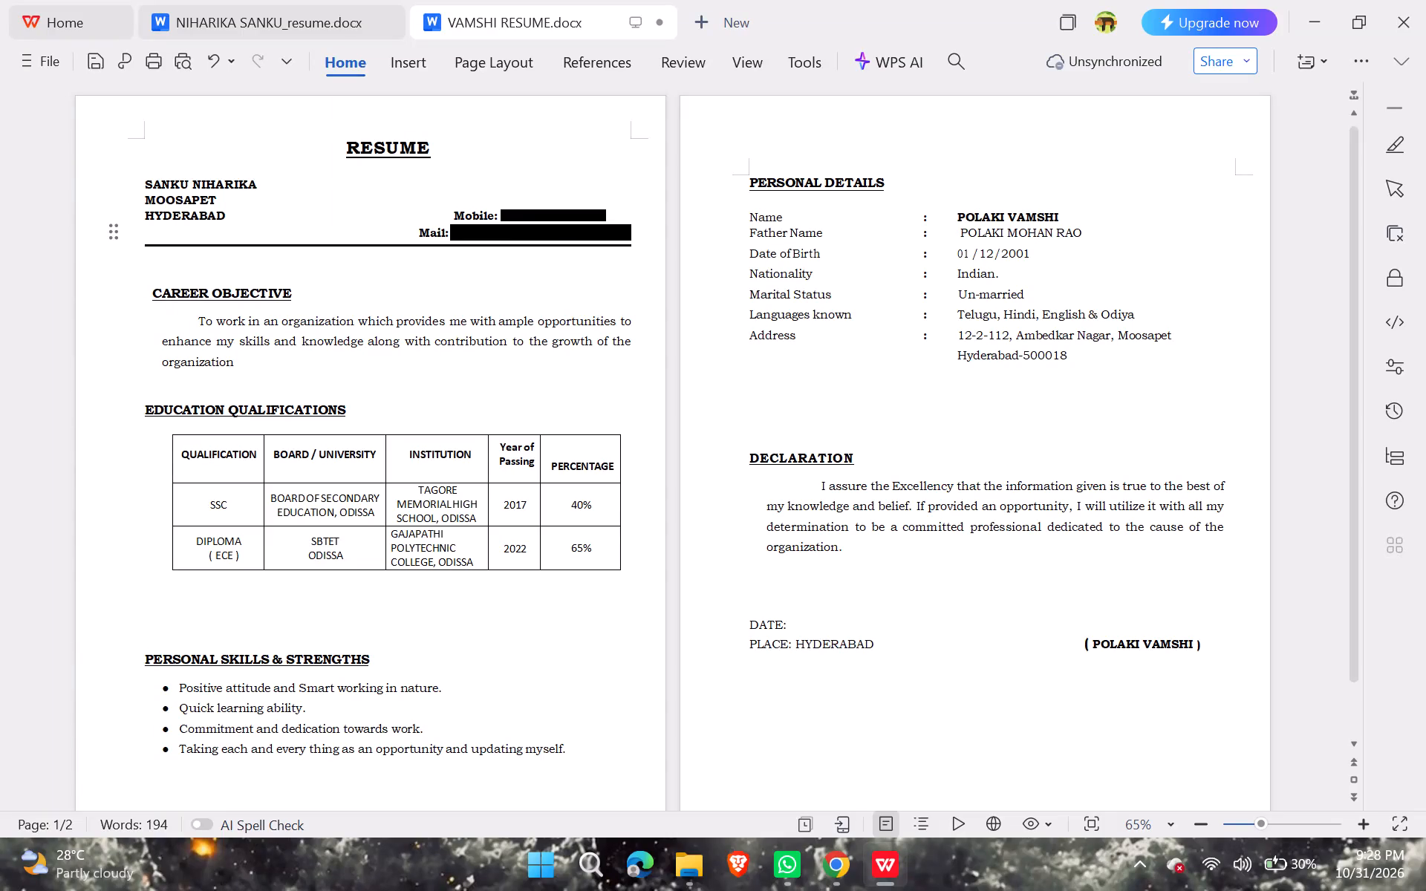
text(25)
Delete the extra character in front of the new e-mail username on the header's Mail line.
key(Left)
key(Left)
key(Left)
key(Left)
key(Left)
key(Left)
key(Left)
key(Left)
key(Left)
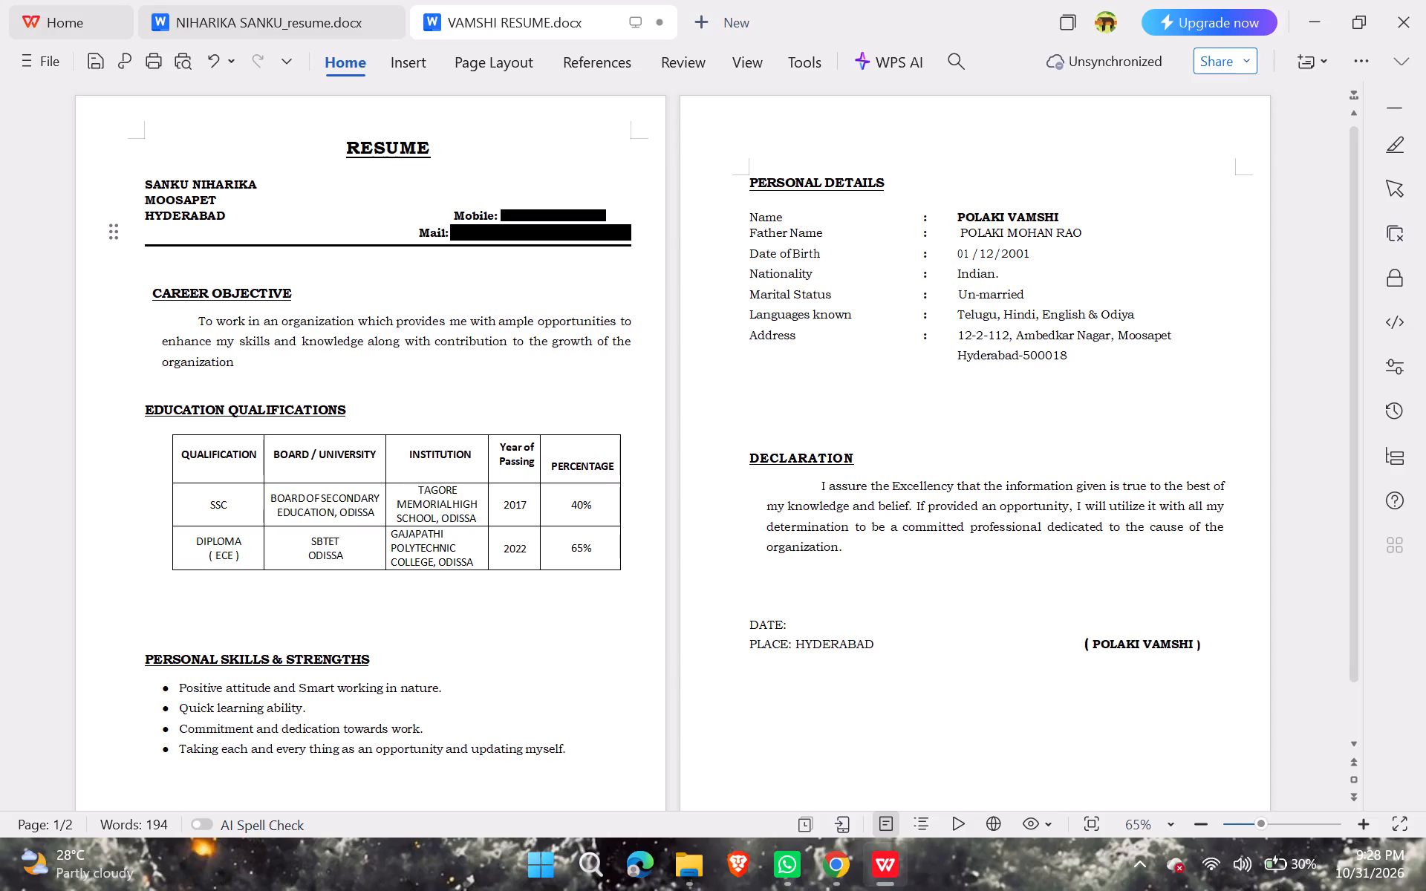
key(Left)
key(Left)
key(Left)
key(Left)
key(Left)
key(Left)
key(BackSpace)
click(588, 148)
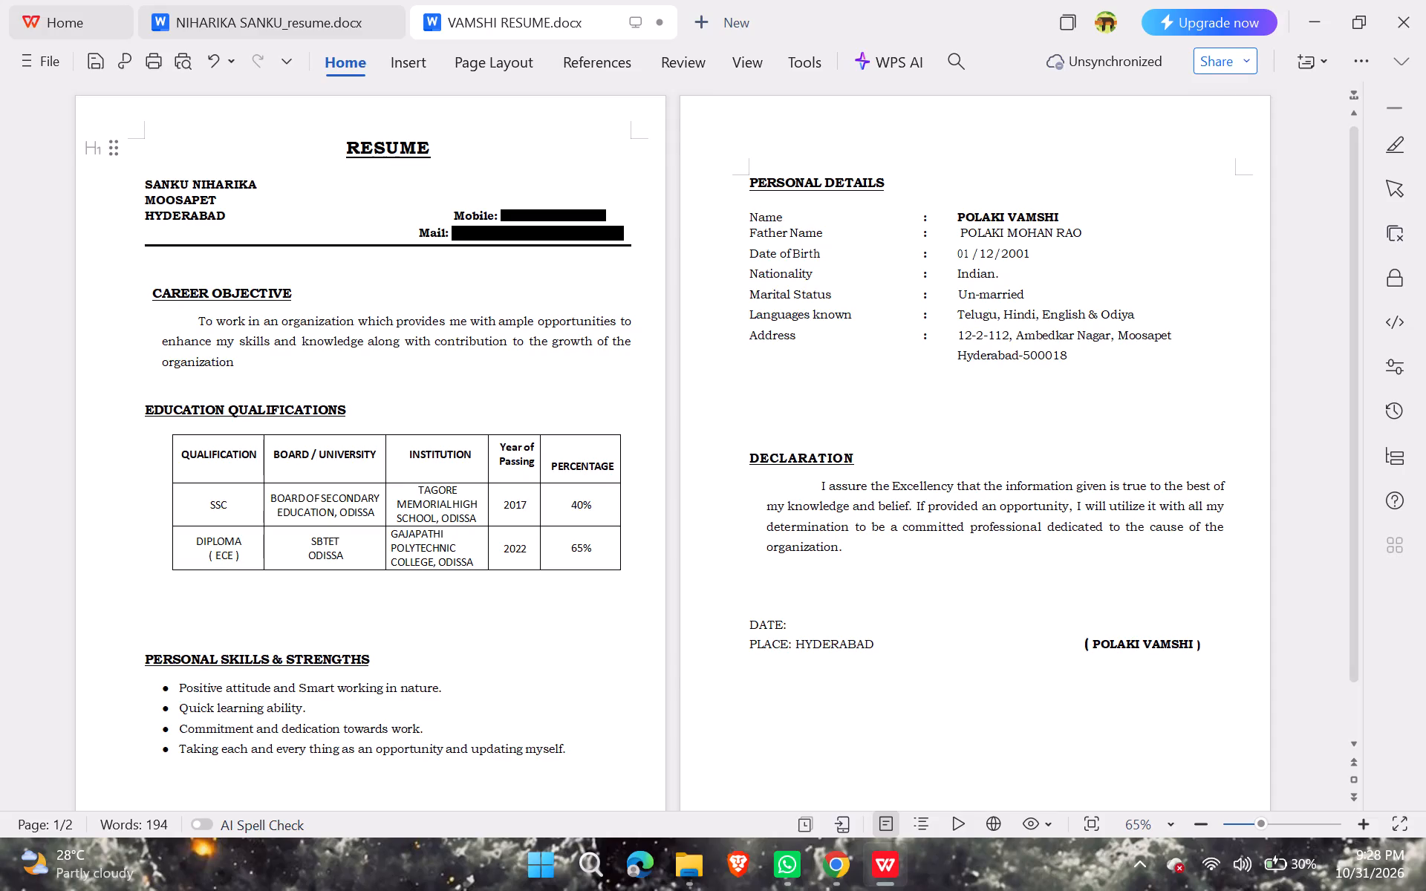
Delete the words "TAGORE MEMORIAL" from the SSC row's Institution cell in the education qualifications table.
scroll(369, 388, down, 1)
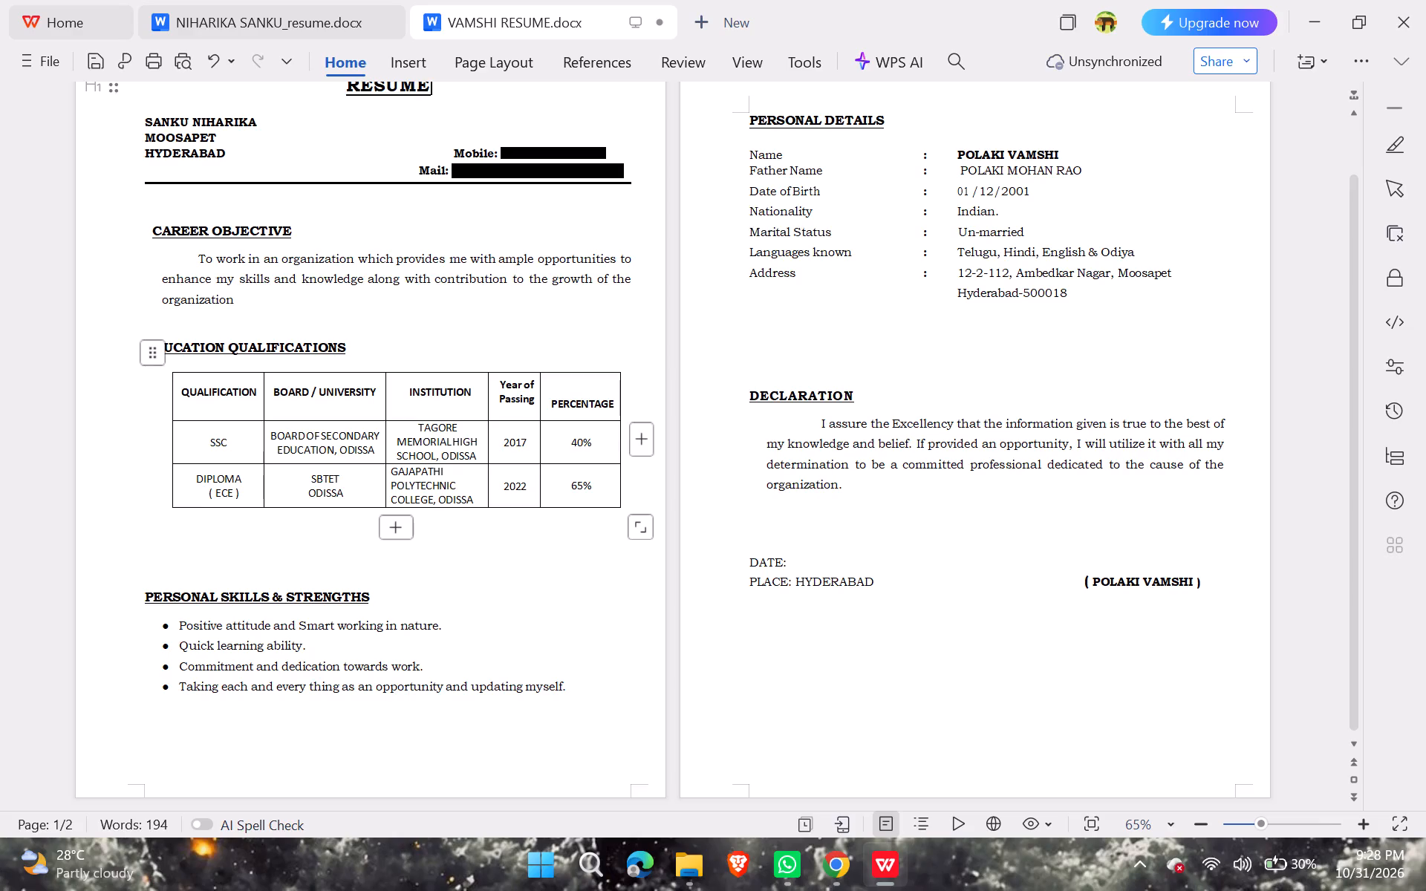
click(457, 431)
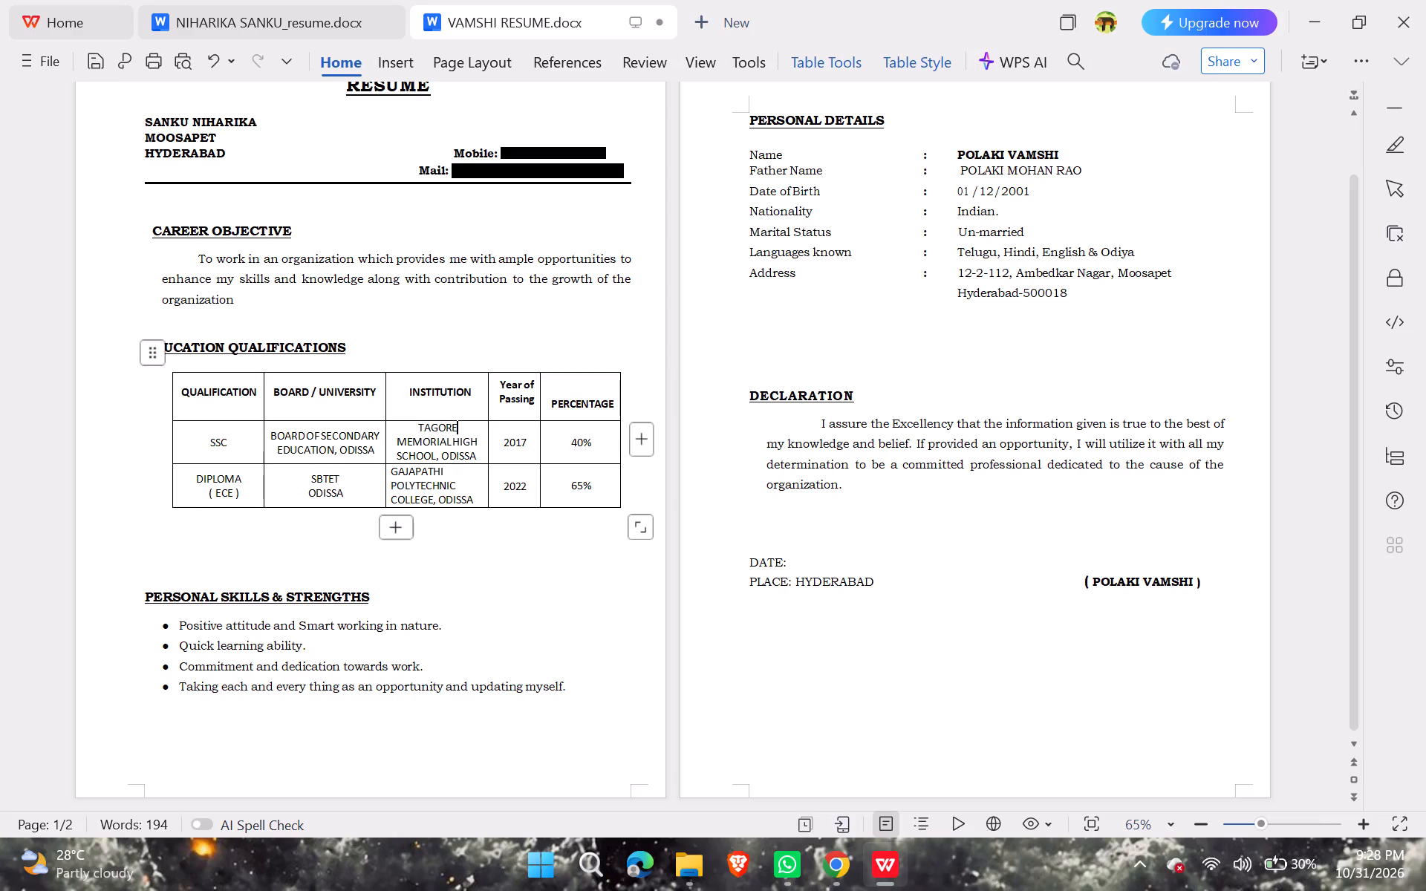
key(Down)
key(Down)
key(Left)
key(Left)
key(Up)
key(Right)
key(Right)
key(Right)
key(BackSpace)
key(BackSpace)
key(BackSpace)
key(BackSpace)
key(BackSpace)
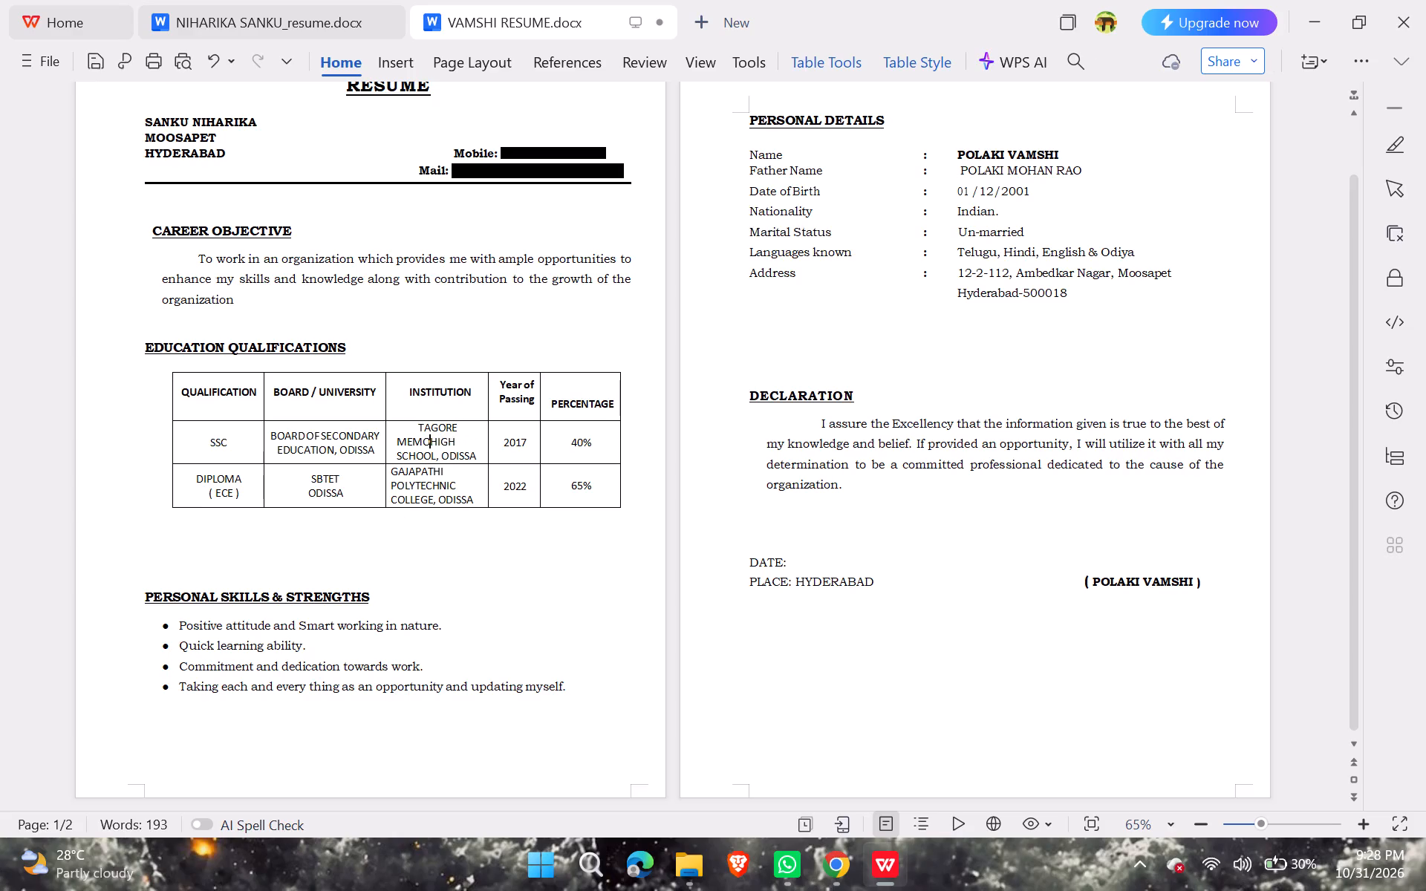
key(BackSpace)
key(BackSpace)
key(BackSpace)
key(BackSpace)
key(BackSpace)
key(BackSpace)
key(BackSpace)
key(BackSpace)
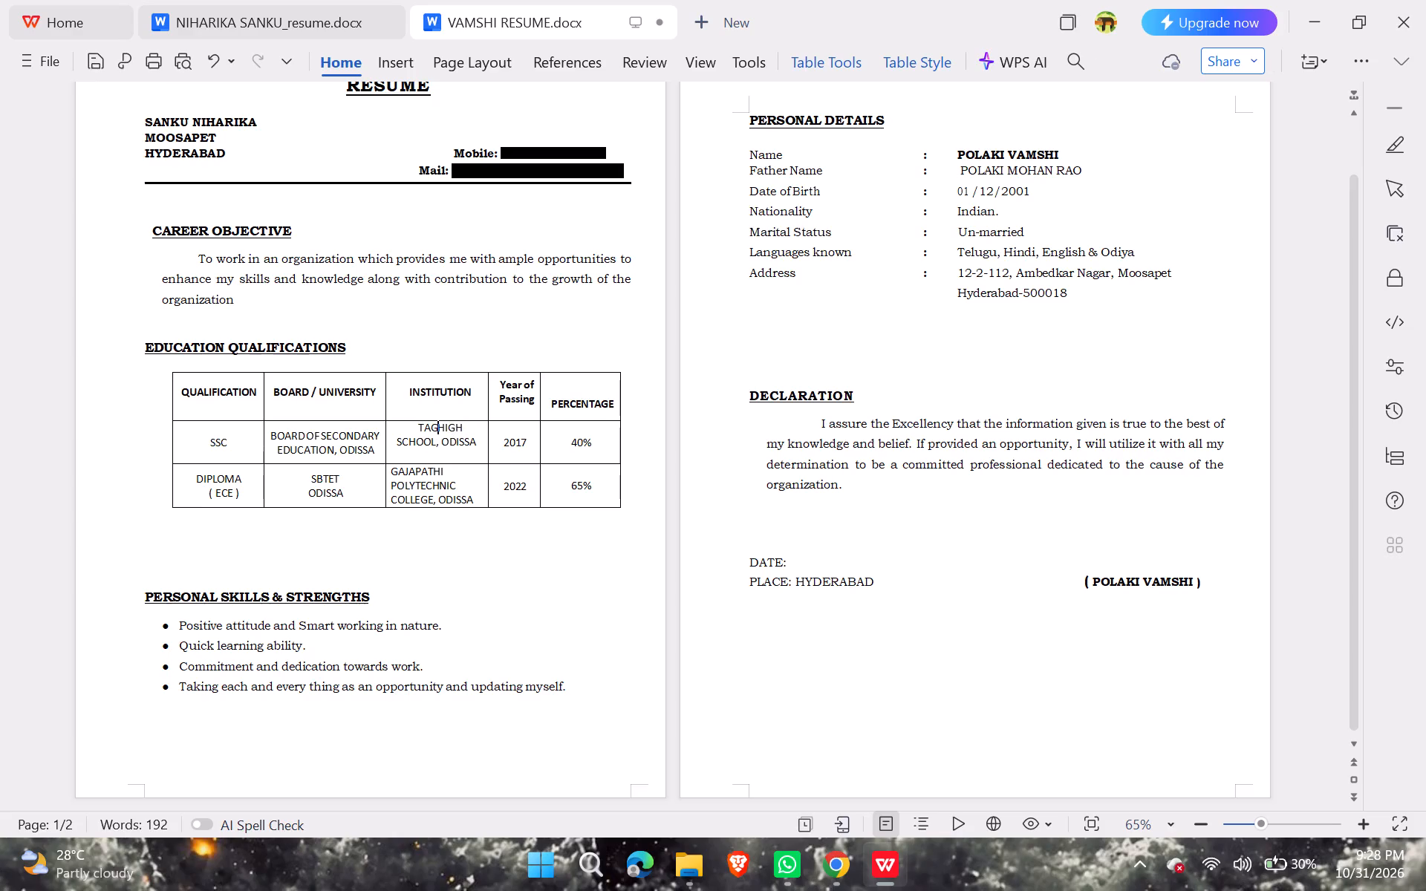
key(BackSpace)
key(BackSpace)
key(BackSpace)
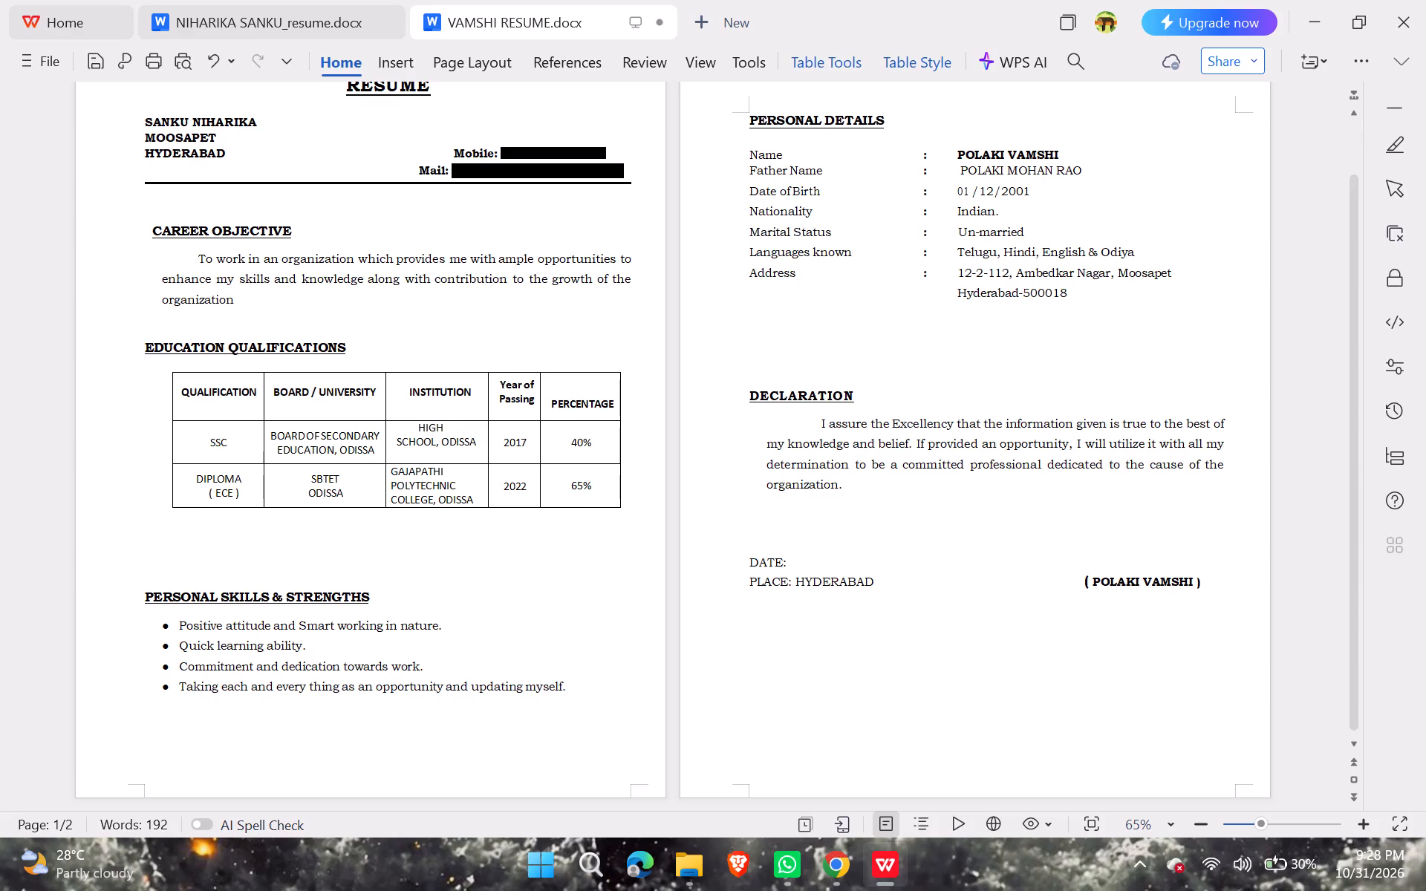
Enter "Centurion Public" as the new school name at the start of the SSC row's Institution cell.
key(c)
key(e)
key(BackSpace)
key(BackSpace)
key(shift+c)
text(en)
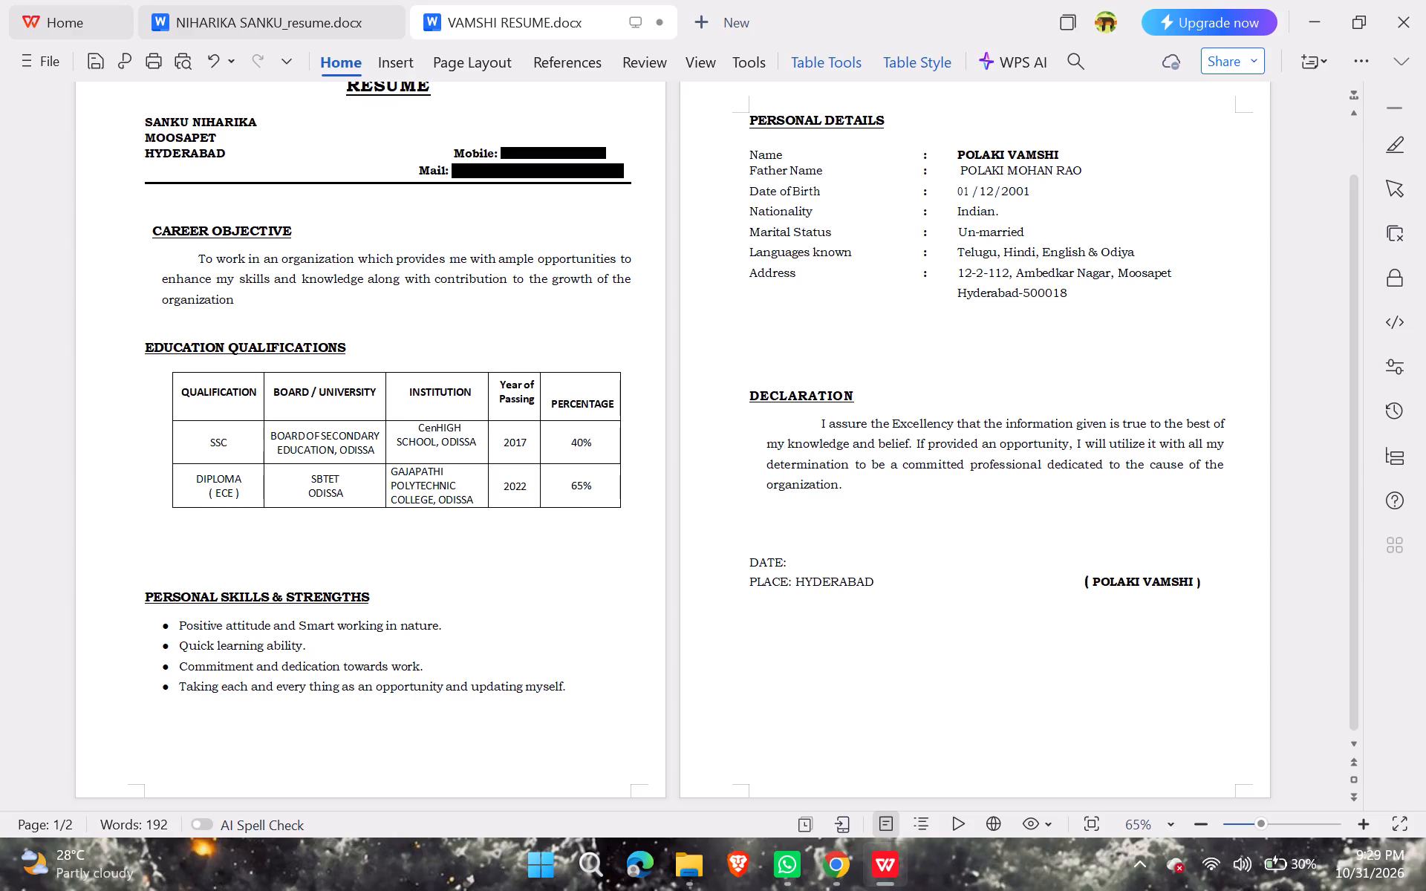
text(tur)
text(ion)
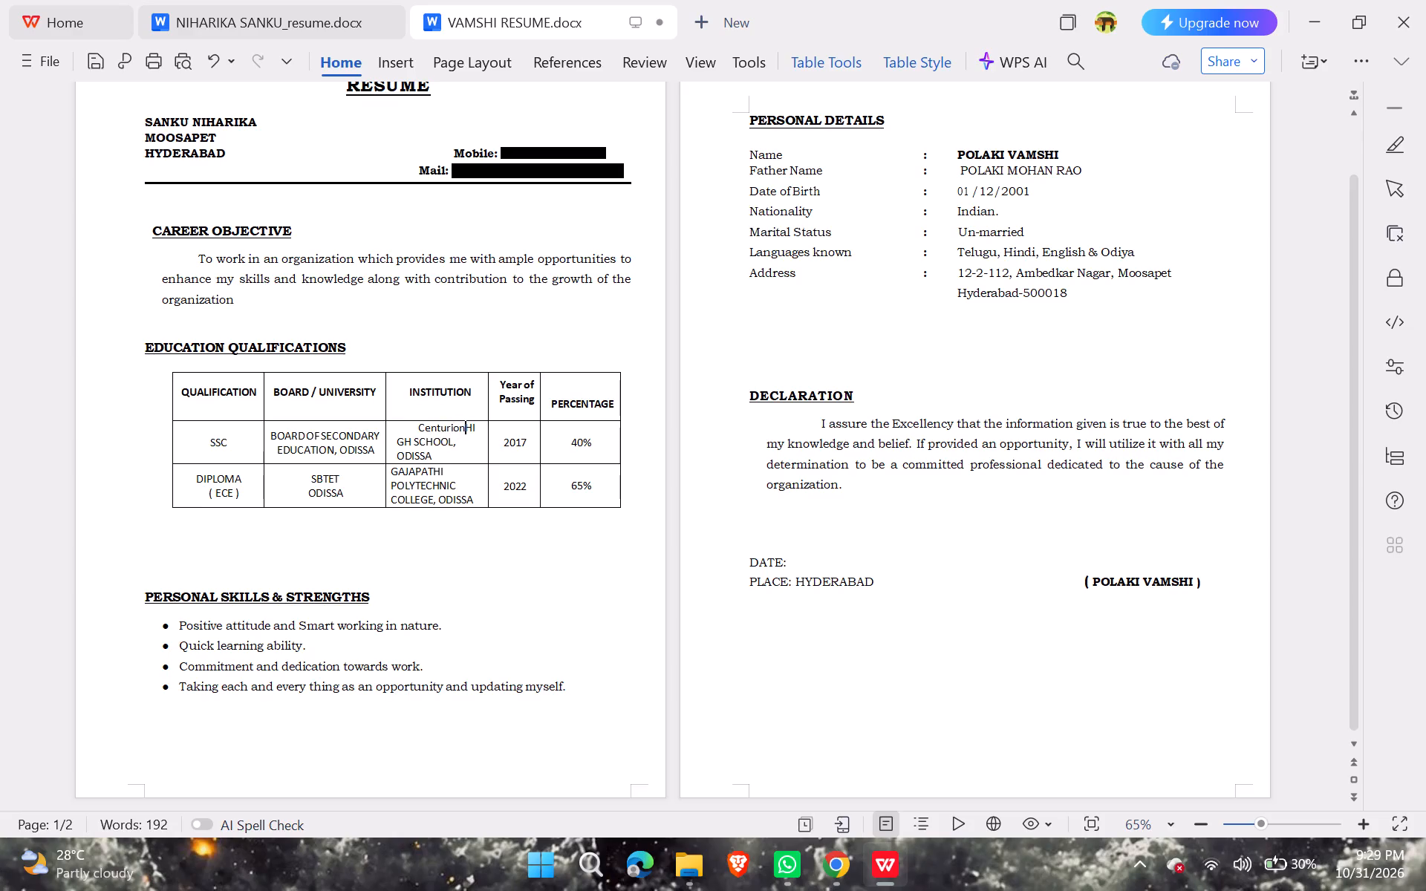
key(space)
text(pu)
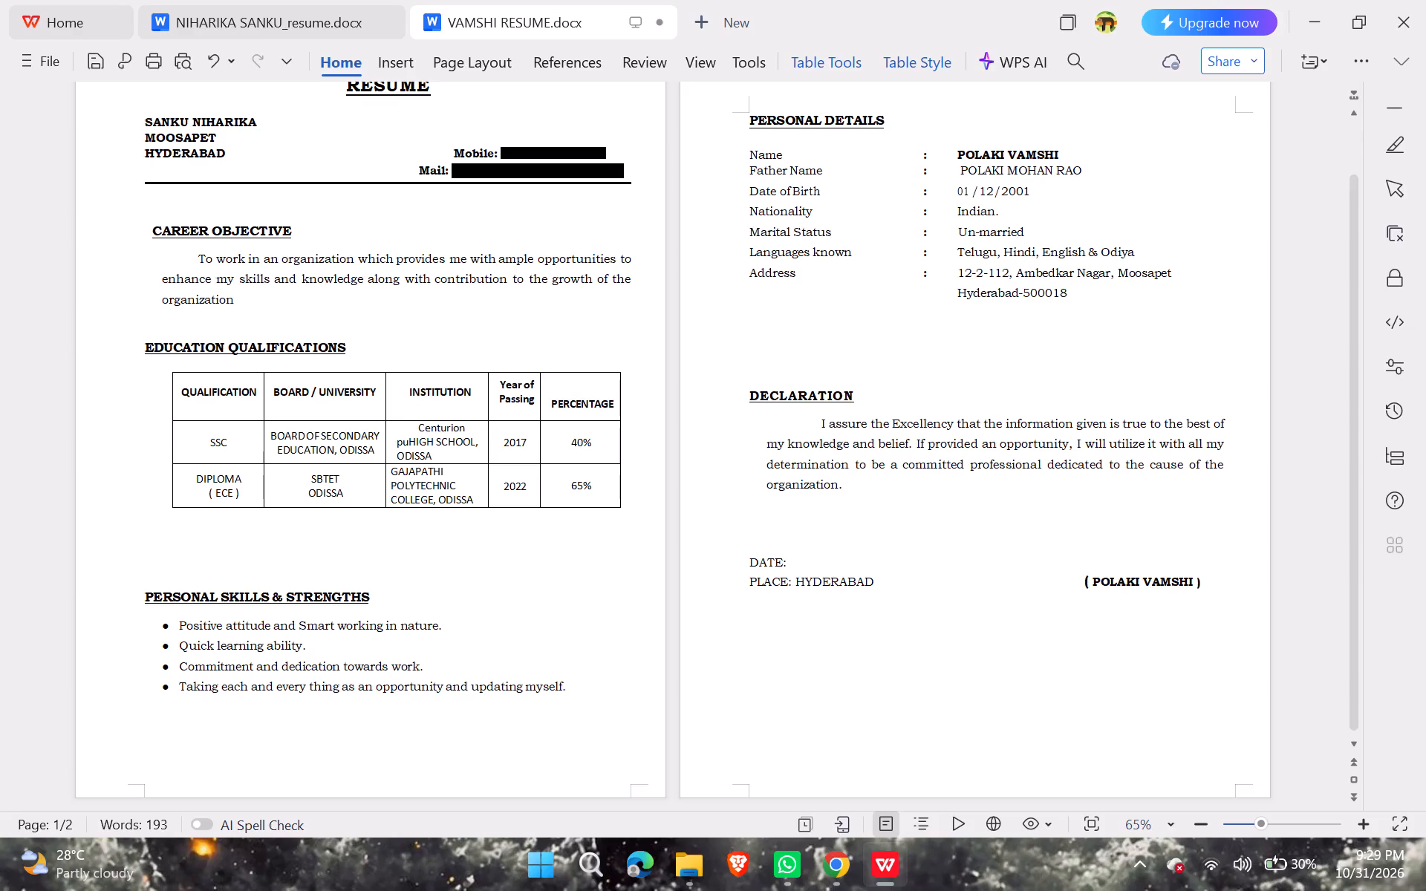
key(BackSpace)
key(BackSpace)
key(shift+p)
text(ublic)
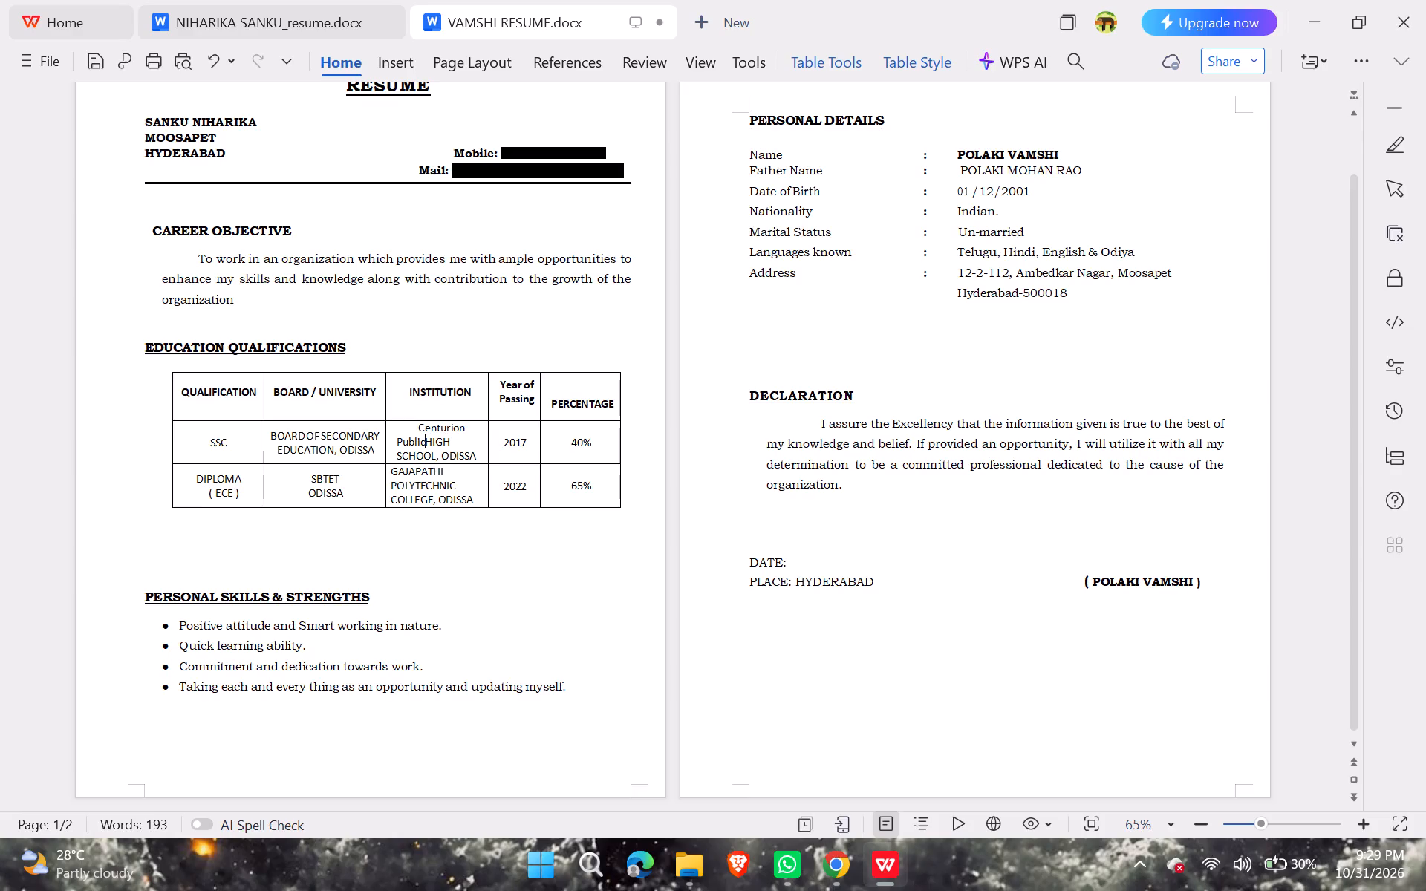
Delete the word "HIGH" before "SCHOOL, ODISSA" in the SSC row's Institution cell.
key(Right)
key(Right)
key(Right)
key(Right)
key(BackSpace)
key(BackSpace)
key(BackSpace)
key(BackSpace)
Remove the indent before "Centurion Public" in the SSC row's Institution cell and add one blank line above it.
click(419, 431)
key(BackSpace)
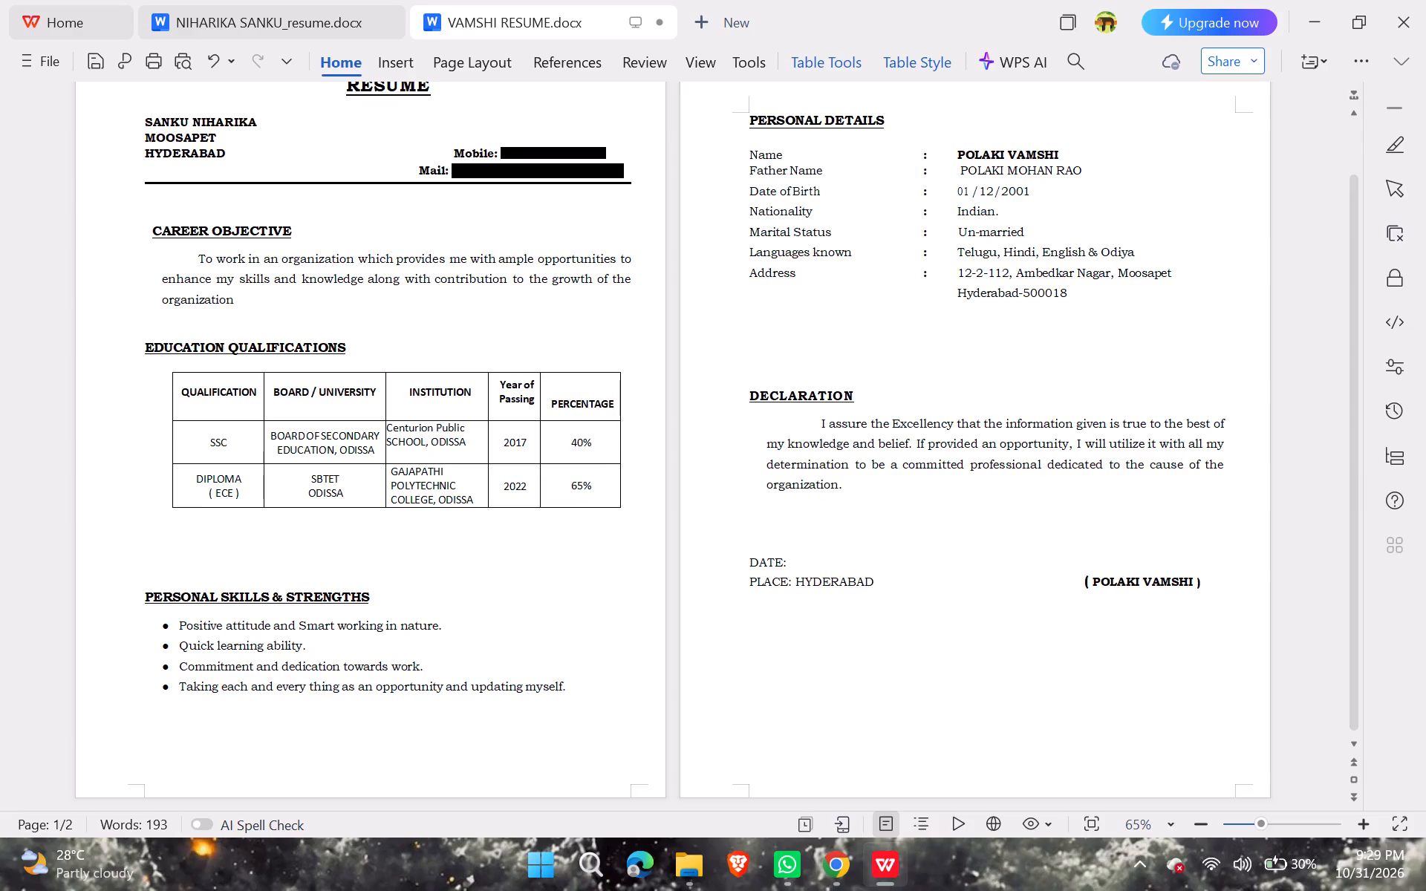
key(Return)
key(Return)
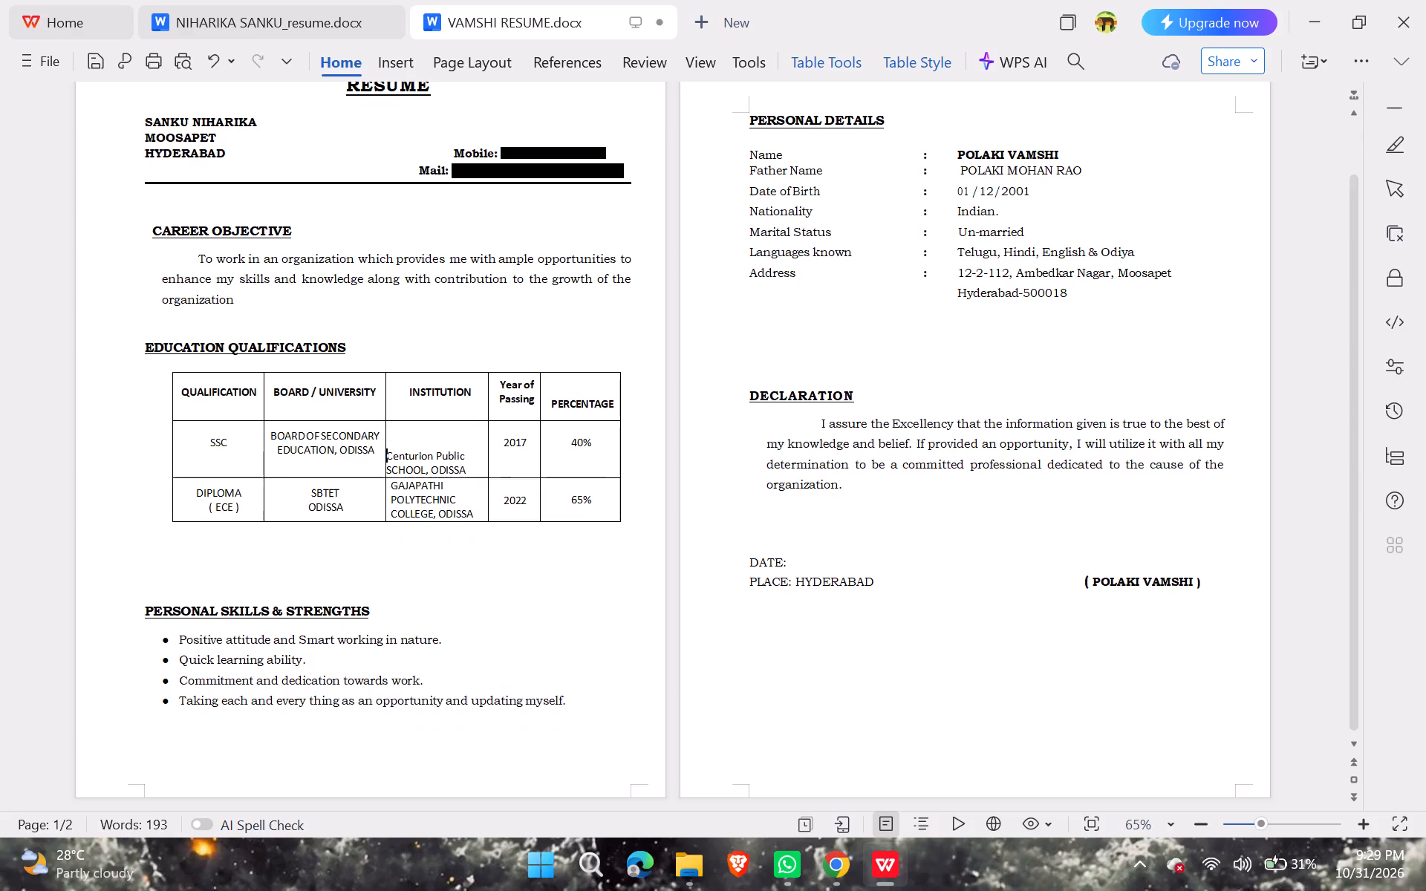
key(BackSpace)
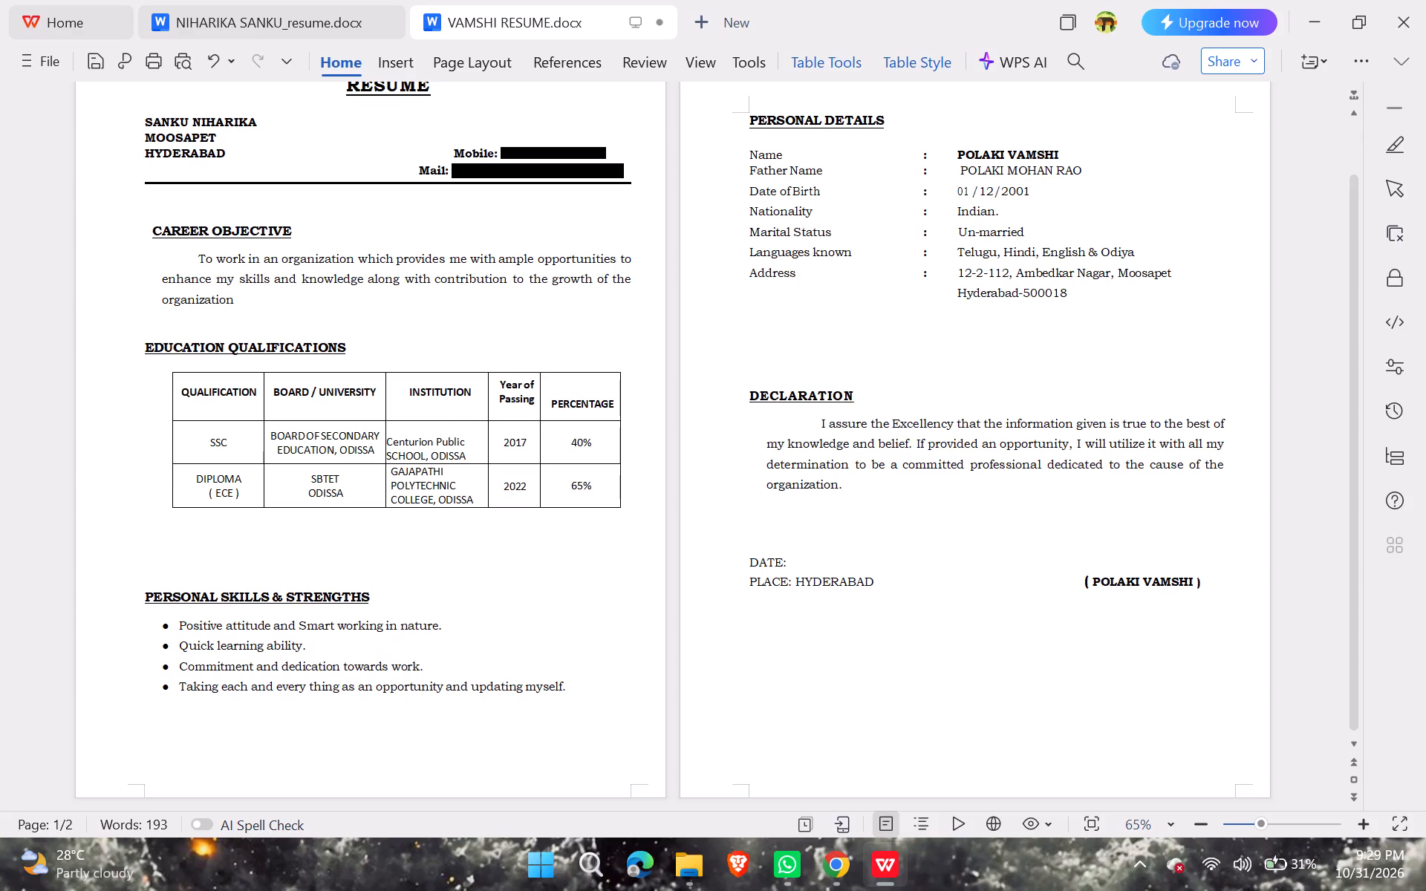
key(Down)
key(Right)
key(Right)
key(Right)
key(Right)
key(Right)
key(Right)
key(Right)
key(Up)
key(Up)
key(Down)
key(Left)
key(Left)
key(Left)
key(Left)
Remove the blank line above "Centurion Public" in the SSC row's Institution cell.
key(Left)
key(Left)
key(Left)
key(Left)
key(BackSpace)
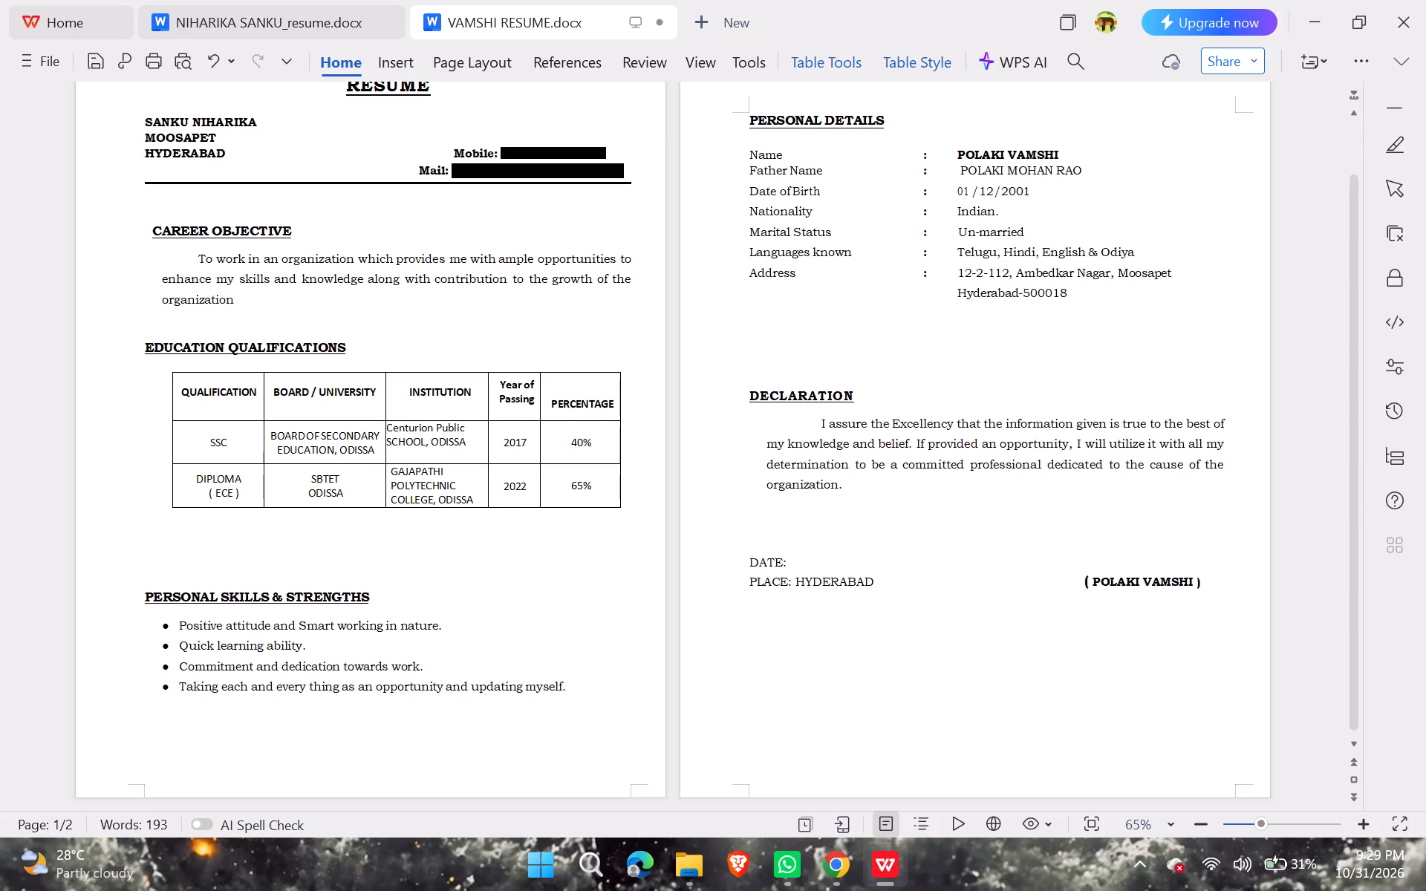
Insert a line break after "Centurion" in the SSC row's Institution cell, putting "Public SCHOOL" on a new line.
key(Right)
key(Right)
key(Right)
key(Right)
key(Right)
key(Right)
key(Right)
key(Right)
key(Right)
key(Return)
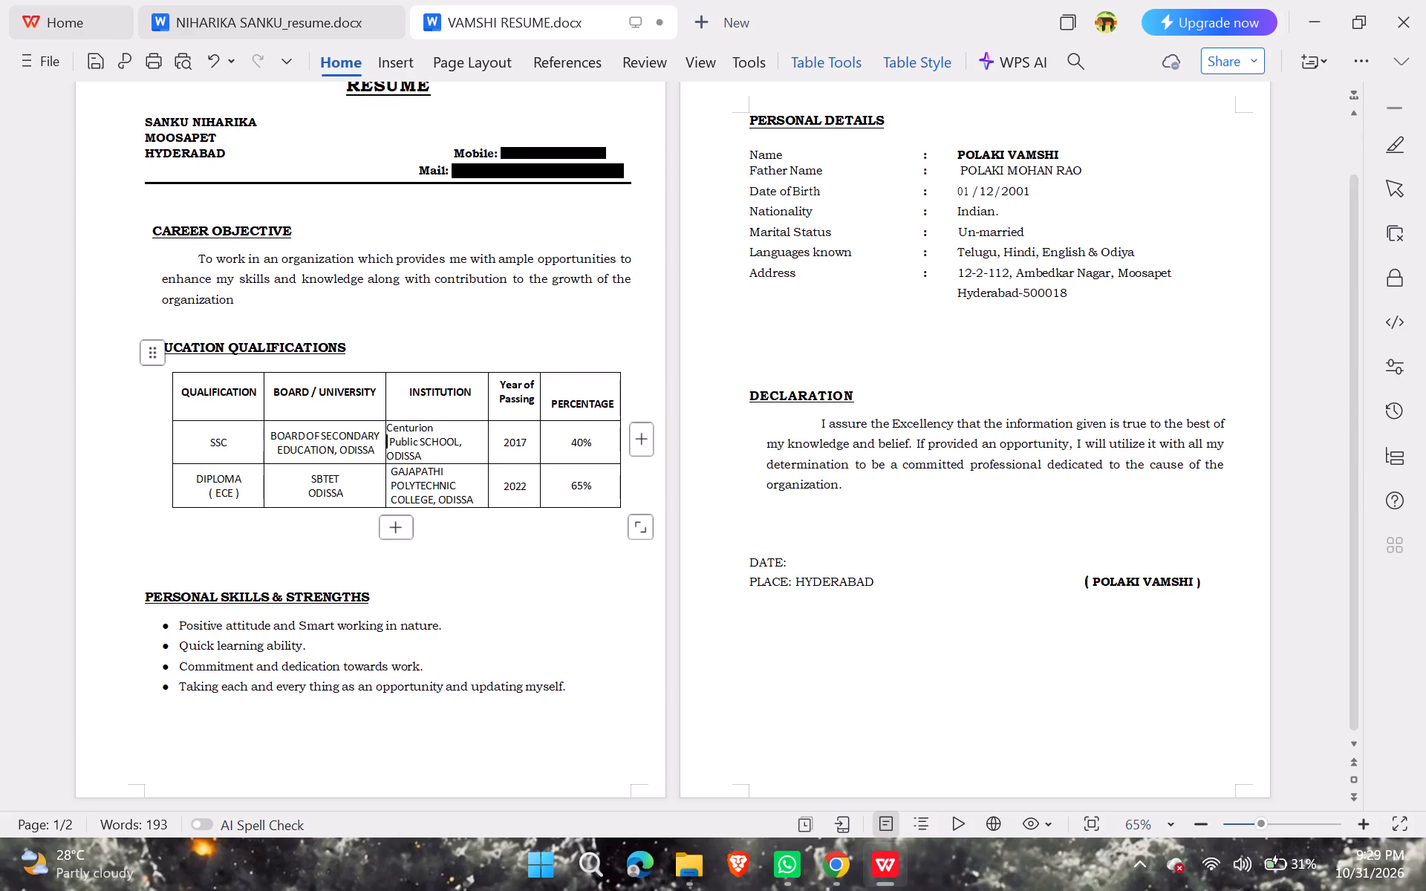
key(BackSpace)
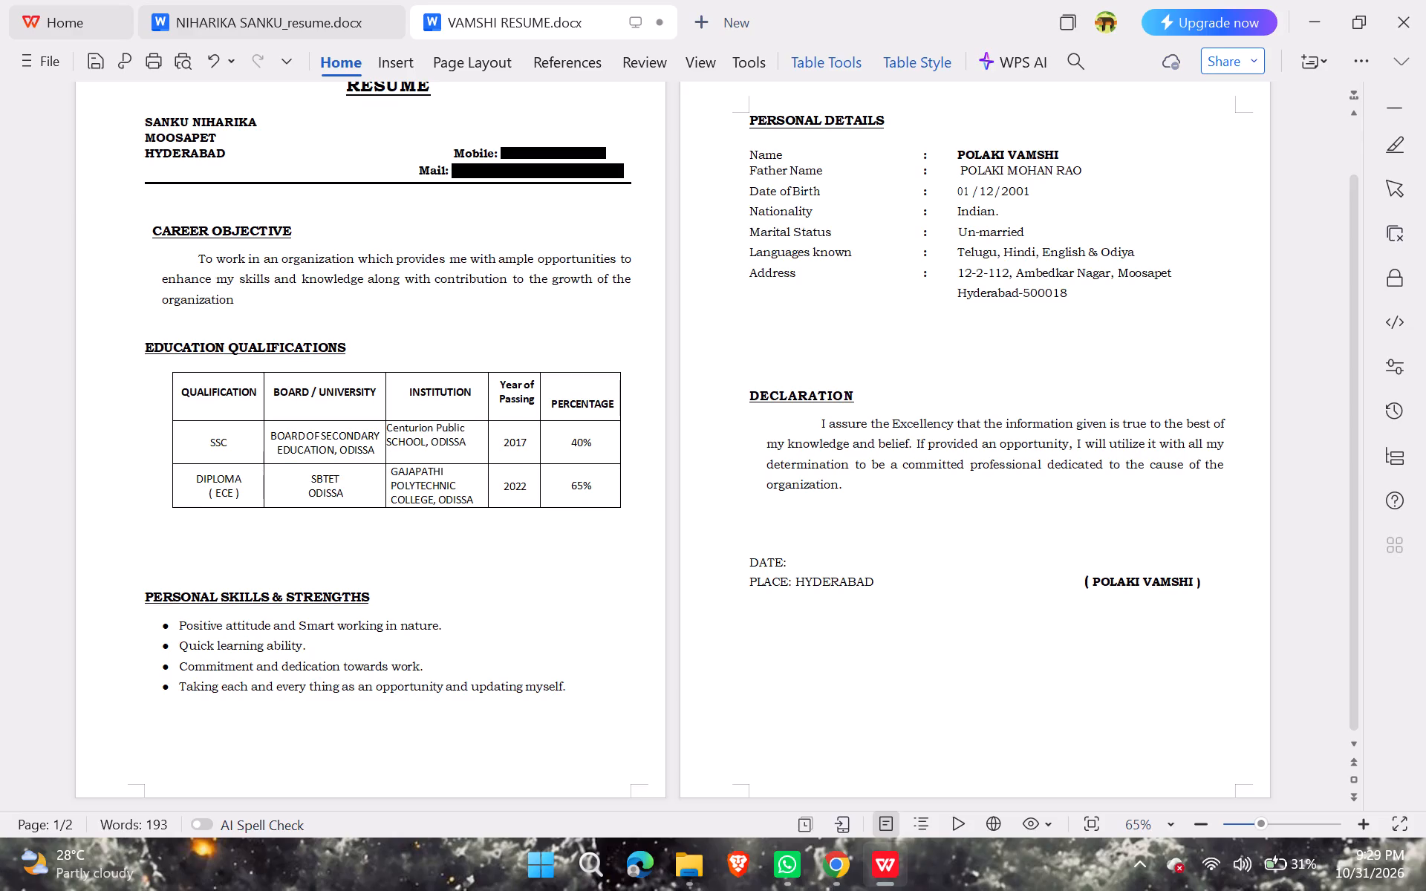
key(Return)
Add one space before each of the lines starting "Centurion", "Public" and "ODISSA" in the SSC row's Institution cell.
key(Up)
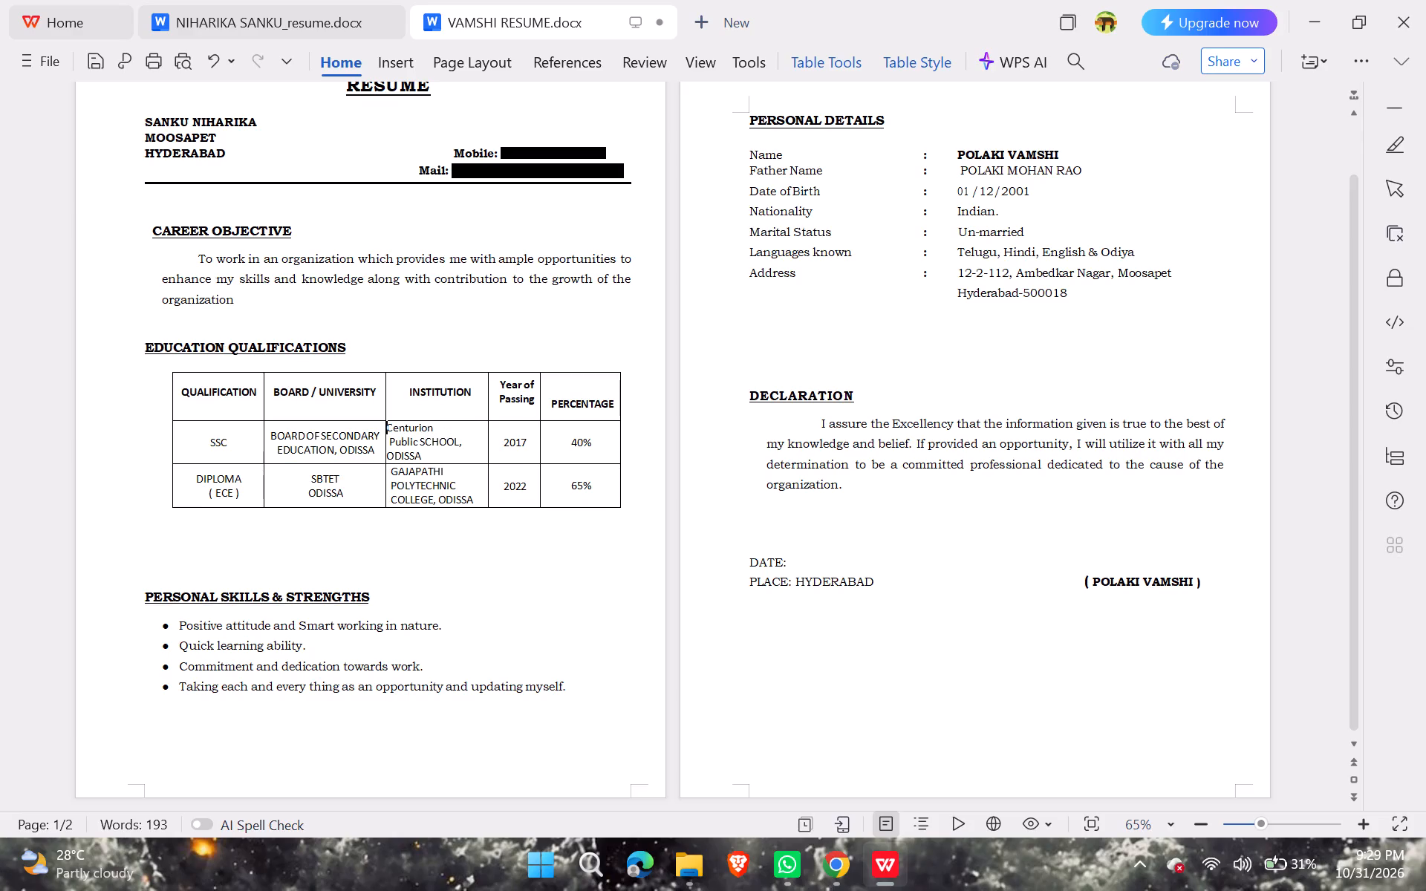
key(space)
key(BackSpace)
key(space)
click(391, 449)
key(Left)
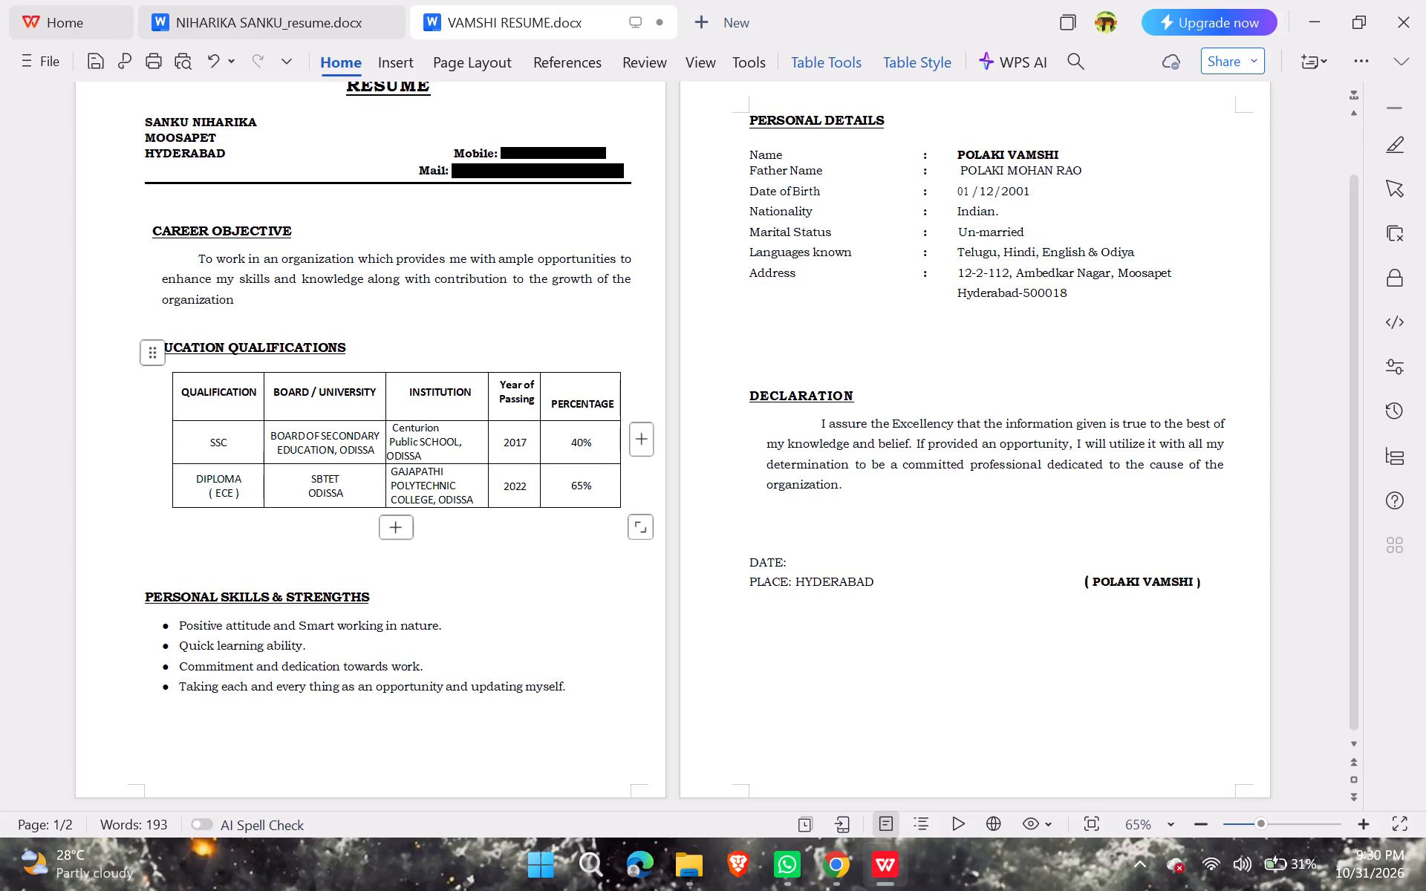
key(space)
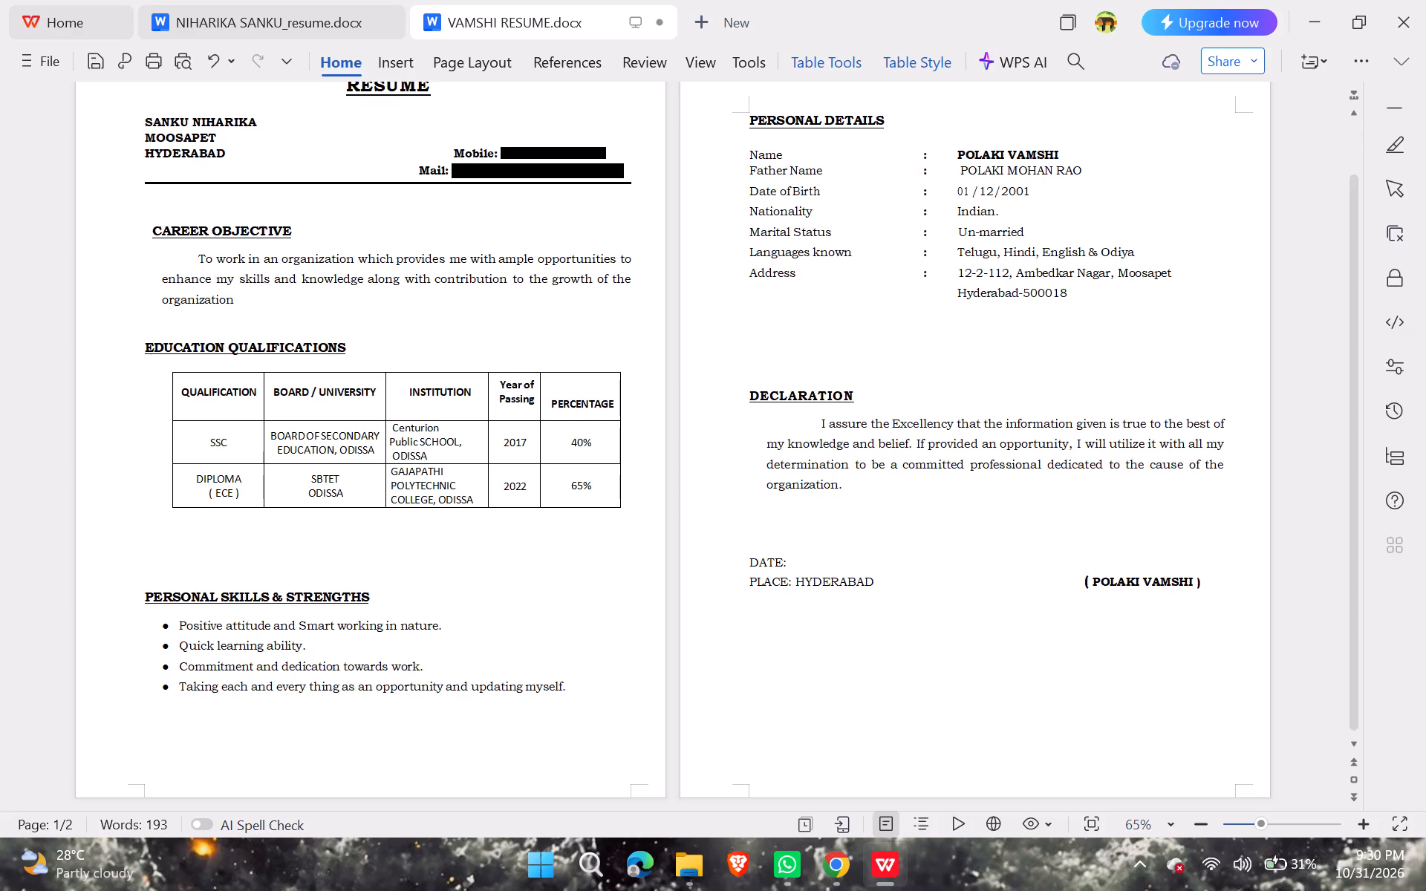
click(391, 437)
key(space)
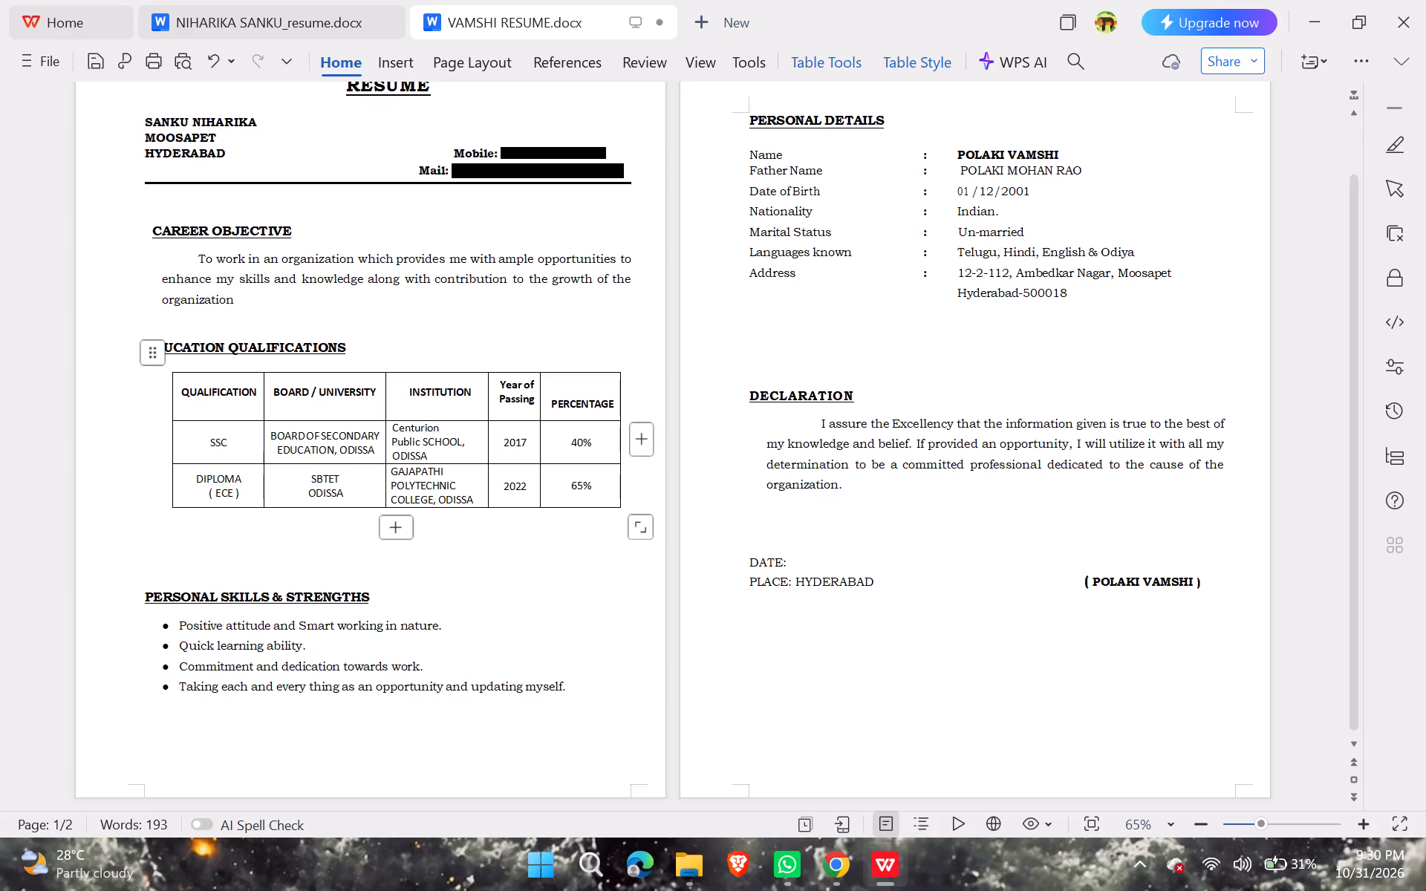
click(492, 305)
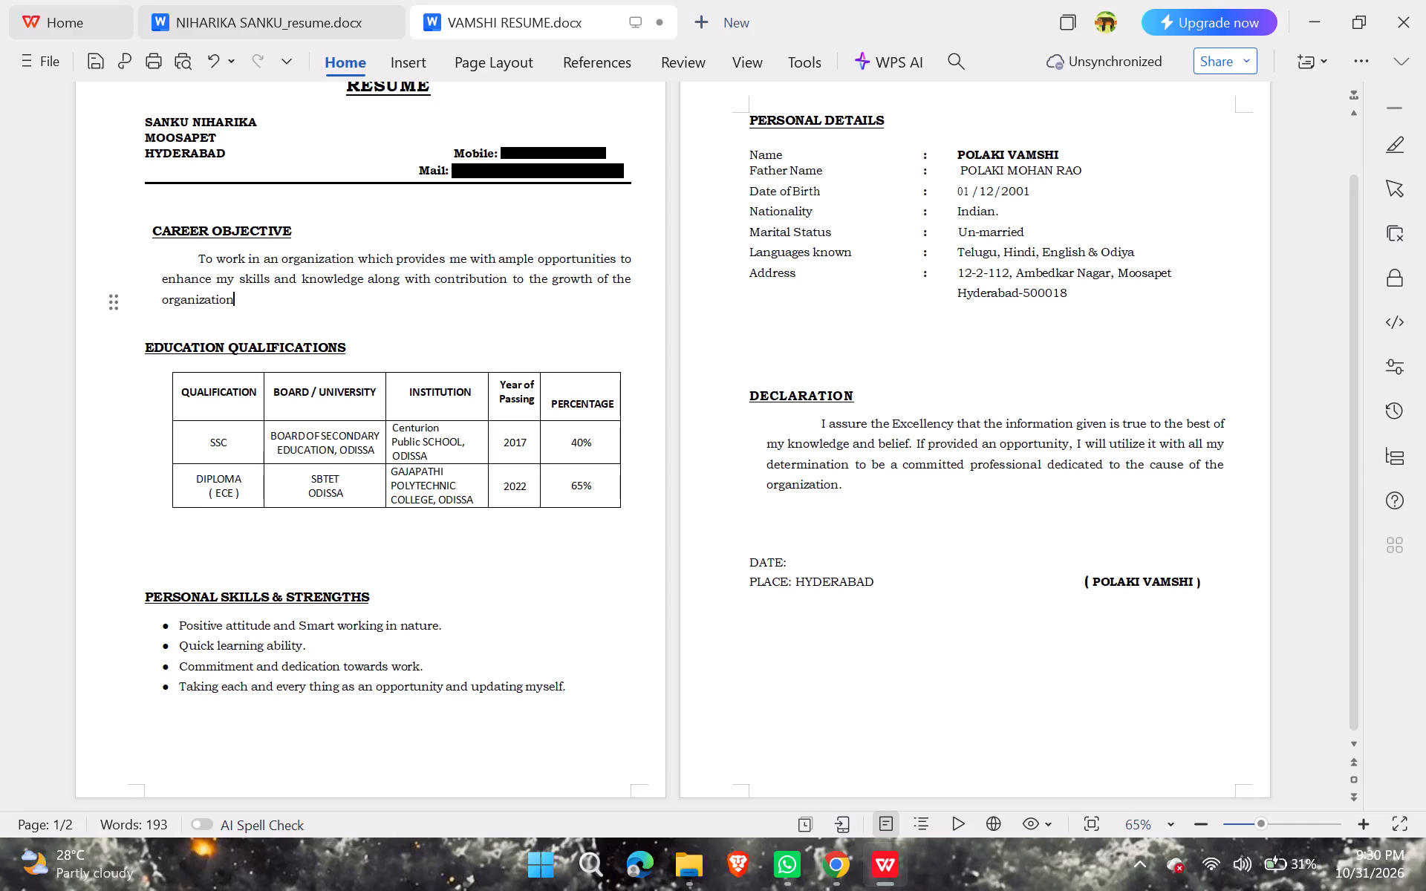
Set the SSC row's Year of Passing to 2020.
click(528, 447)
key(BackSpace)
key(BackSpace)
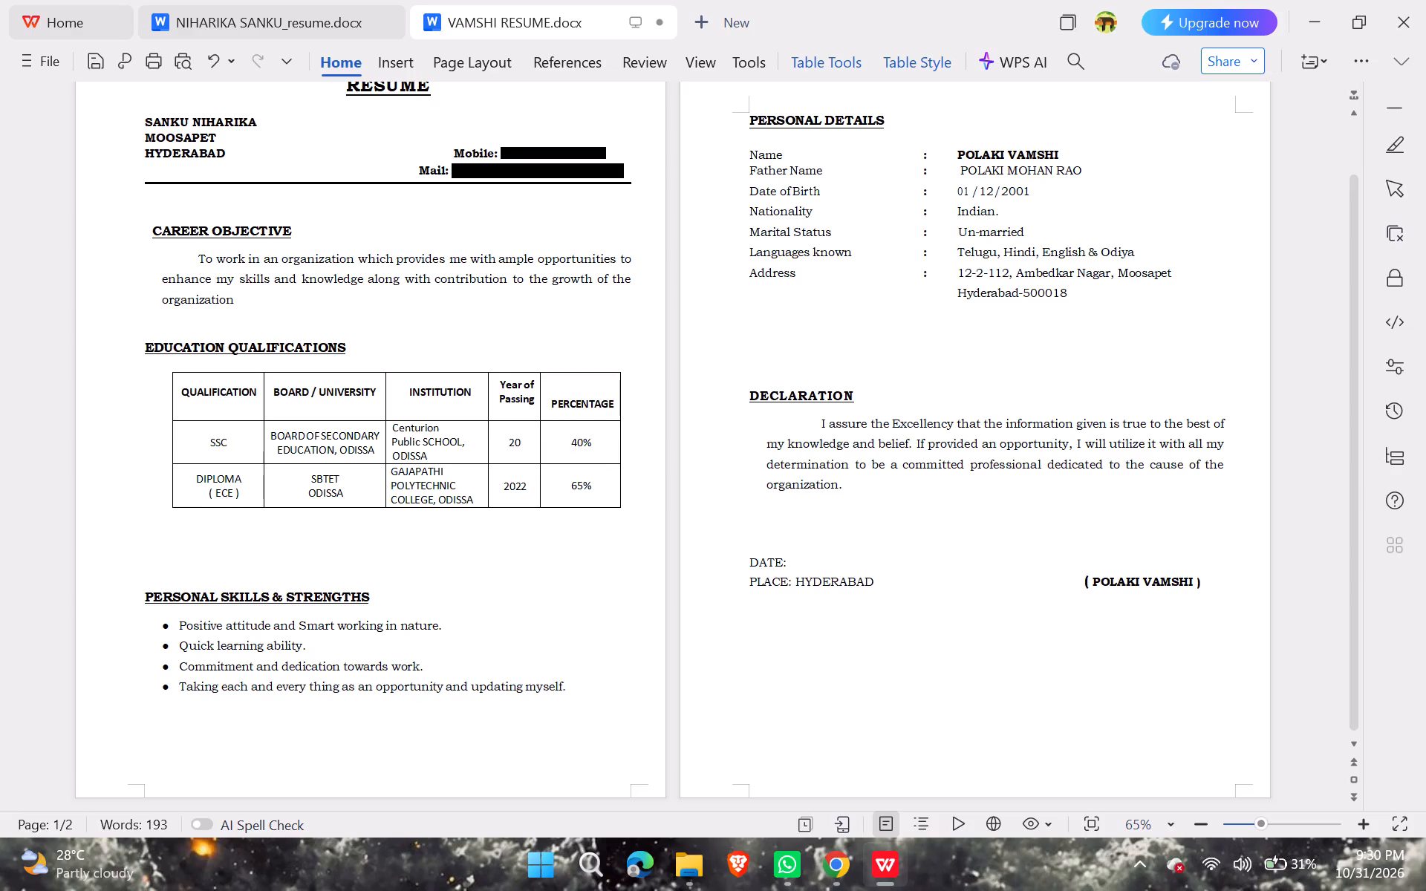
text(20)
Set the SSC row's Percentage to 91%.
click(583, 447)
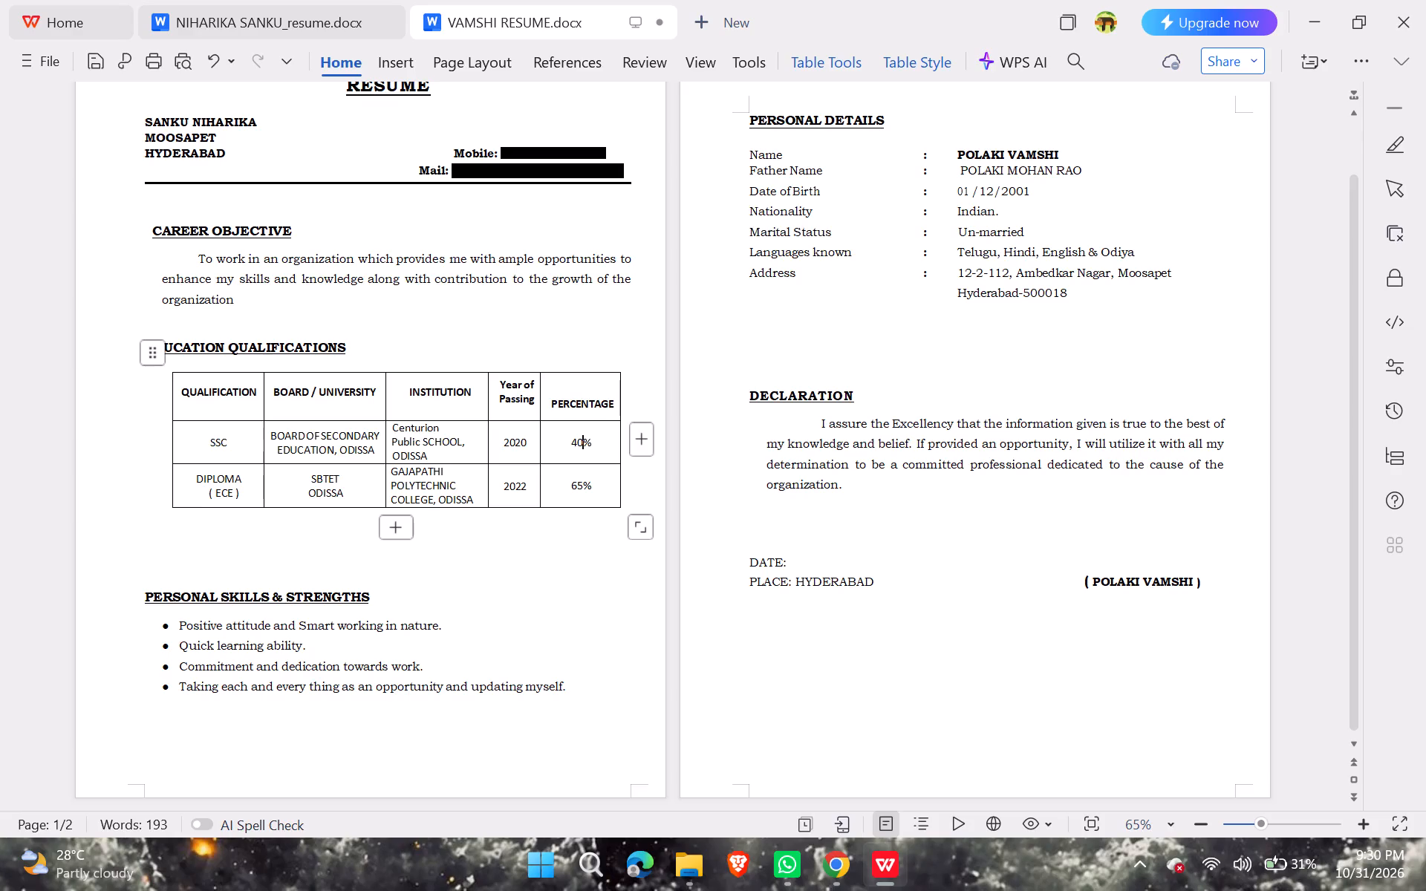
key(Left)
key(BackSpace)
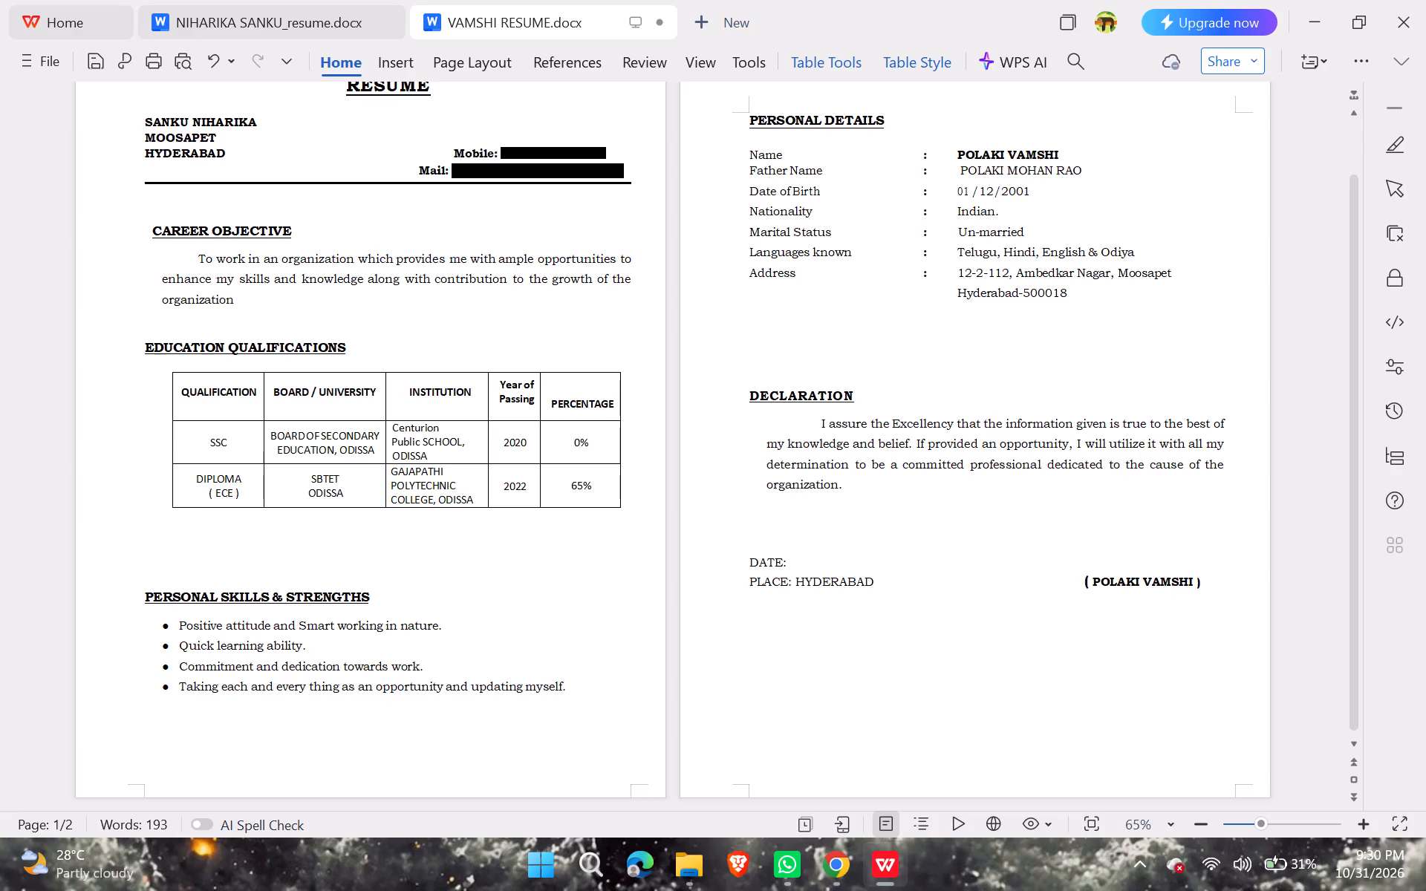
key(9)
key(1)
key(Right)
key(BackSpace)
Delete the word "DIPLOMA" before "( ECE )" in the last row's Qualification cell.
click(525, 486)
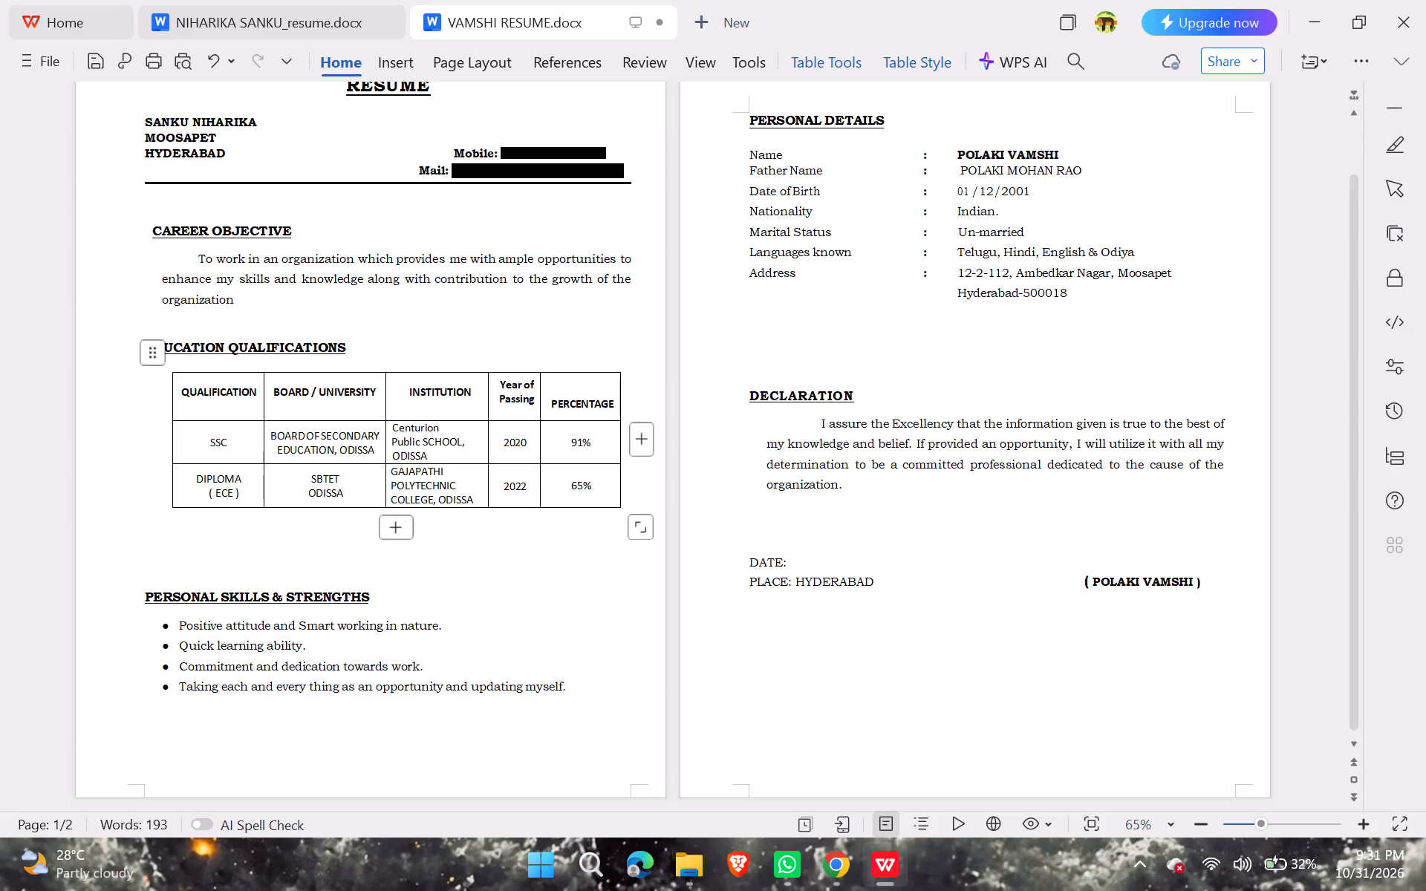
click(243, 479)
key(BackSpace)
key(BackSpace)
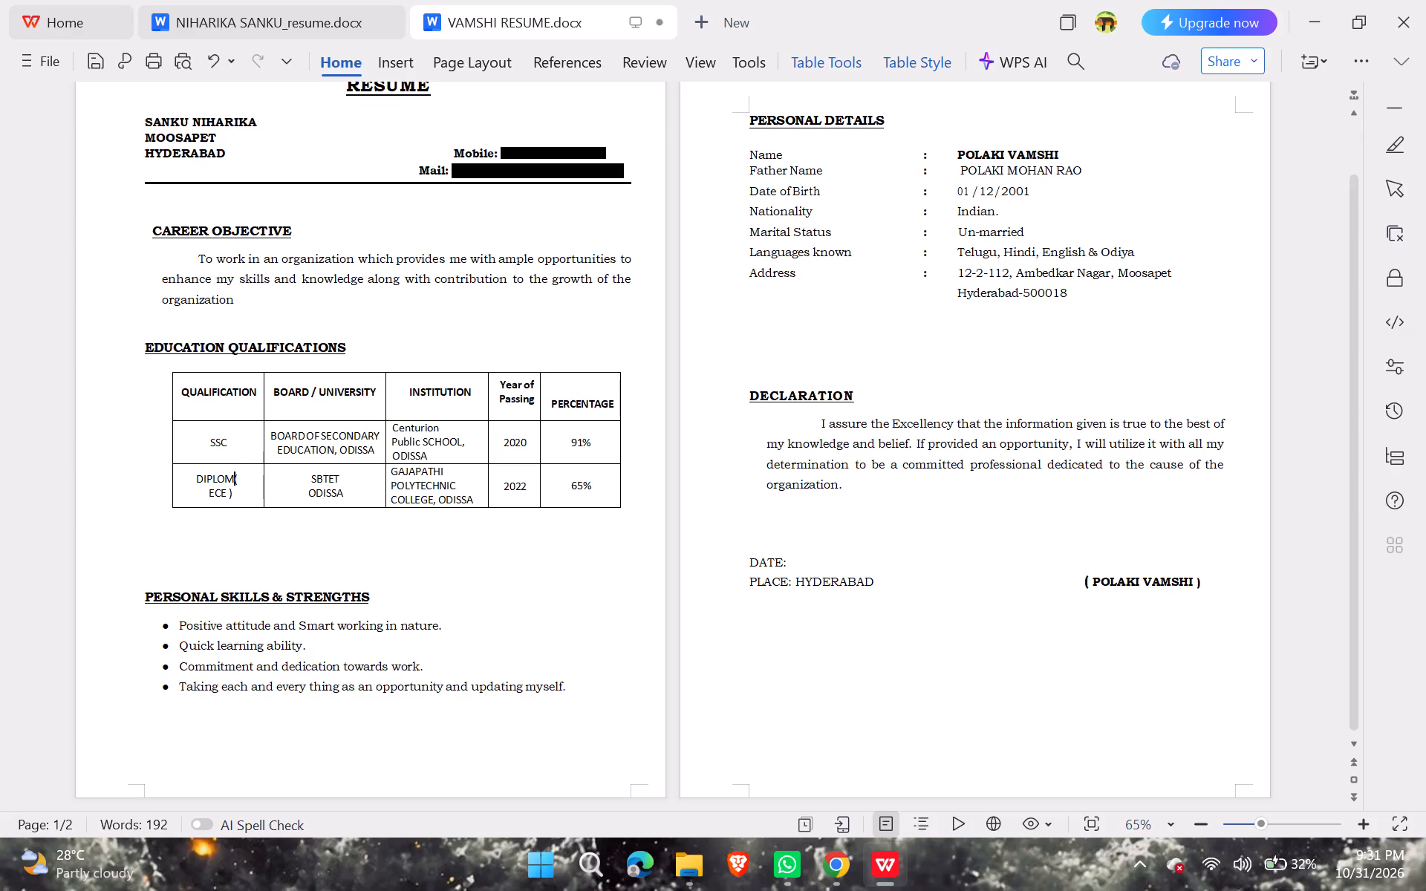
key(BackSpace)
key(BackSpace)
key(BackSpace)
key(BackSpace)
key(BackSpace)
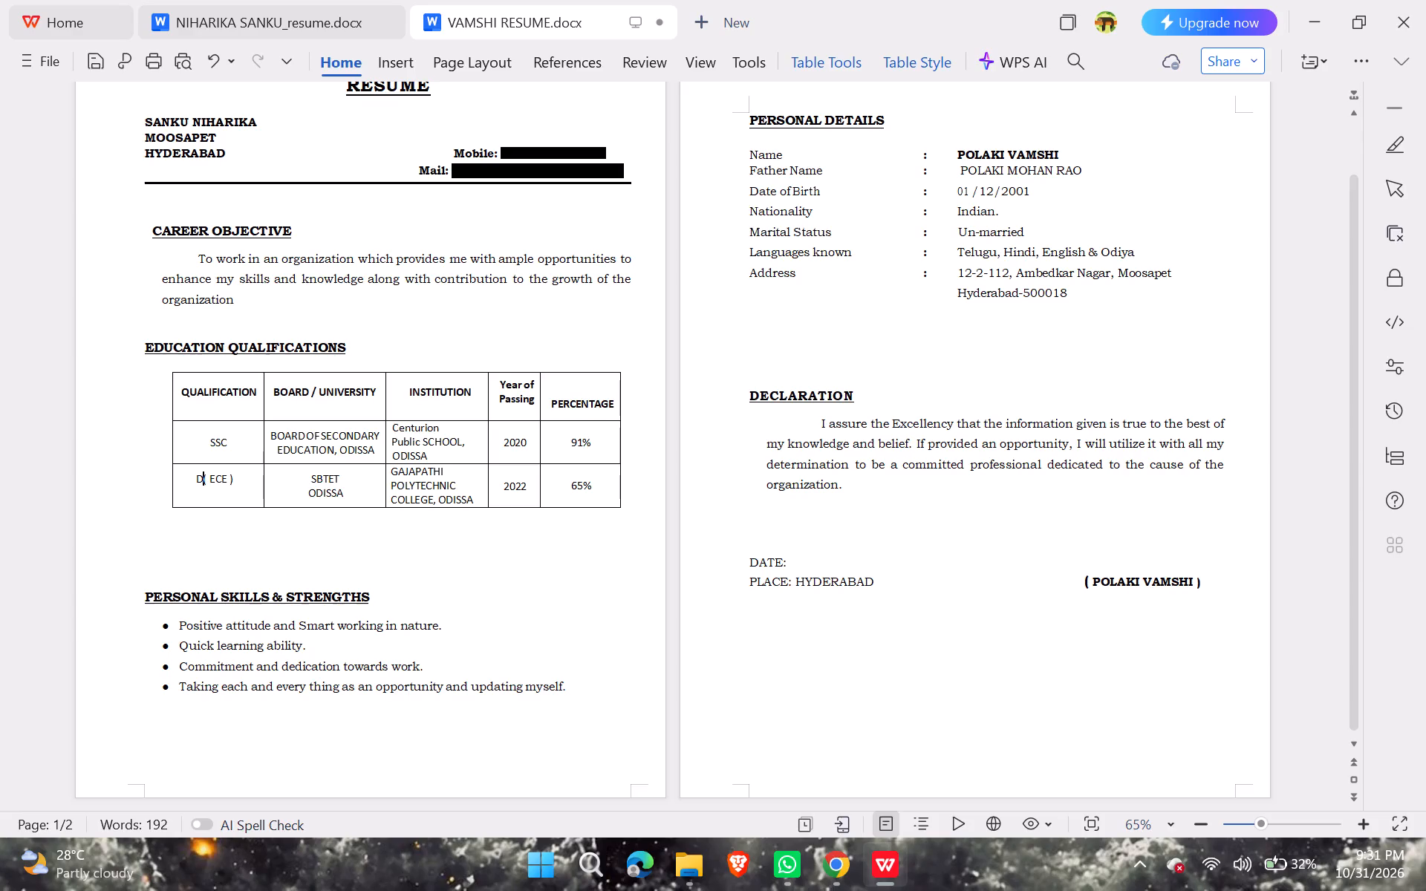
key(BackSpace)
Enter "Bachelor of Technlogy" before "( ECE )" in the last row's Qualification cell.
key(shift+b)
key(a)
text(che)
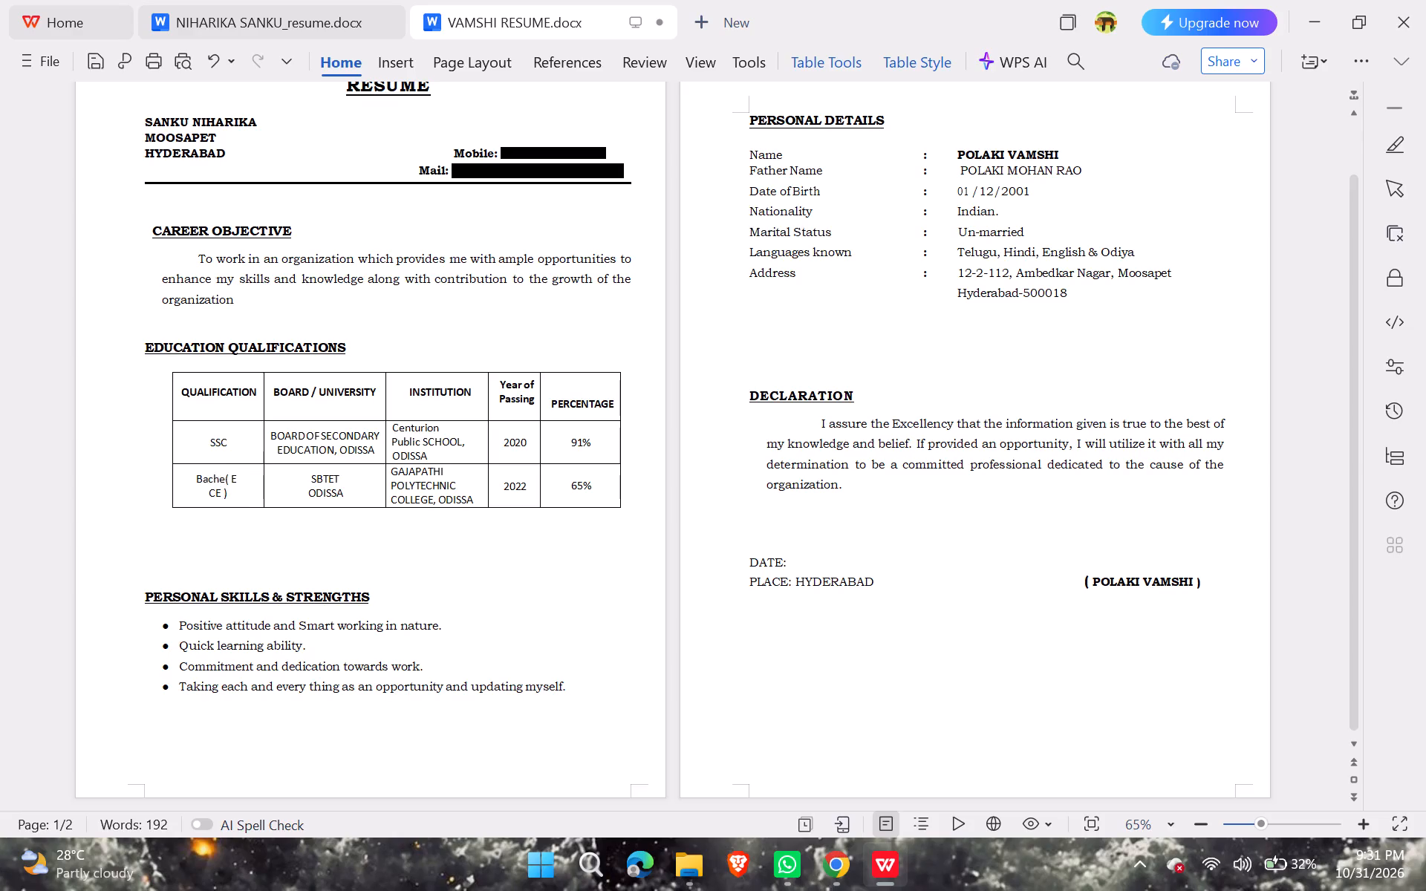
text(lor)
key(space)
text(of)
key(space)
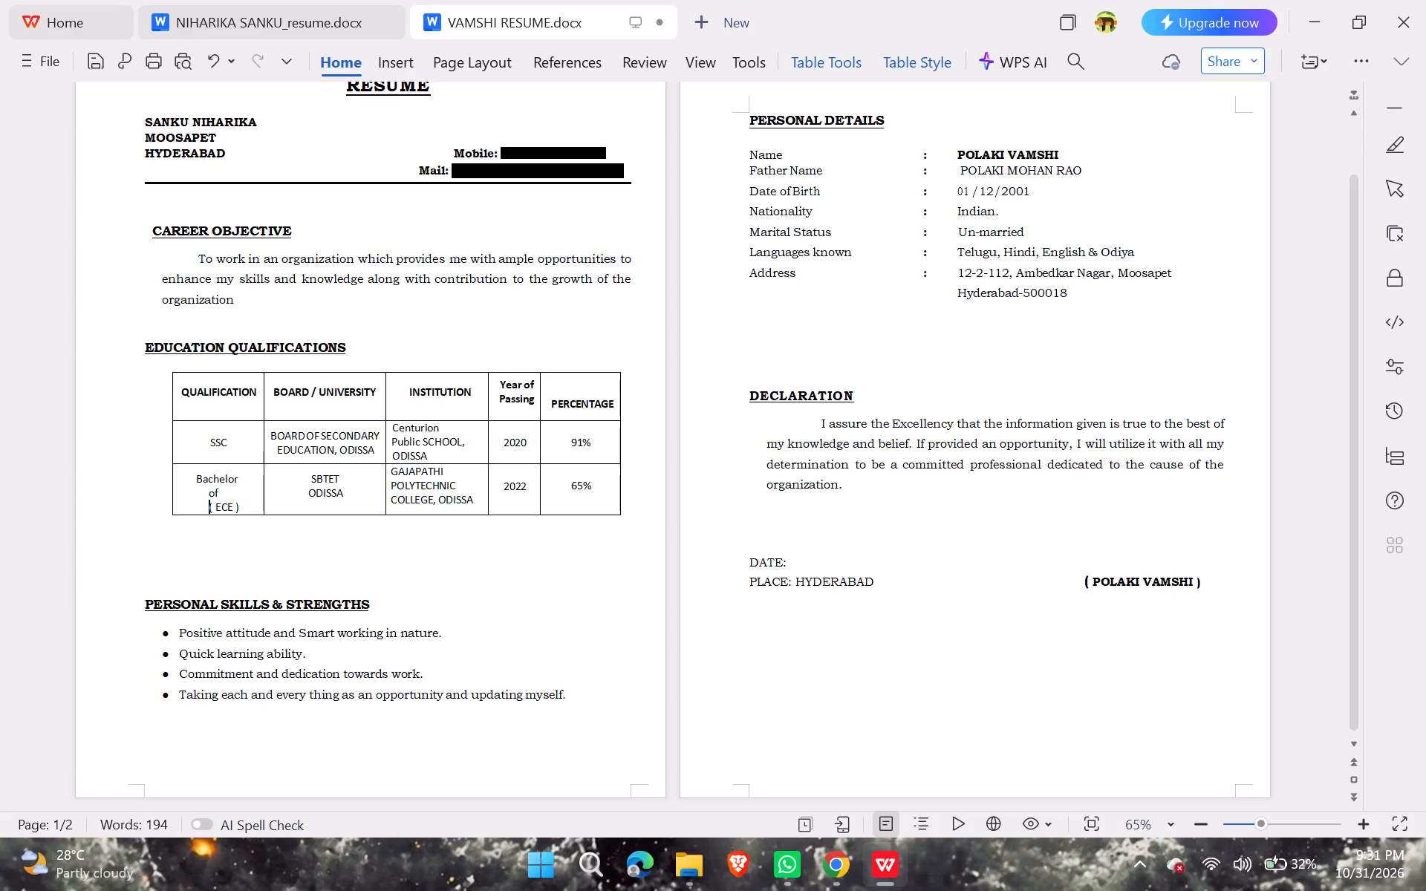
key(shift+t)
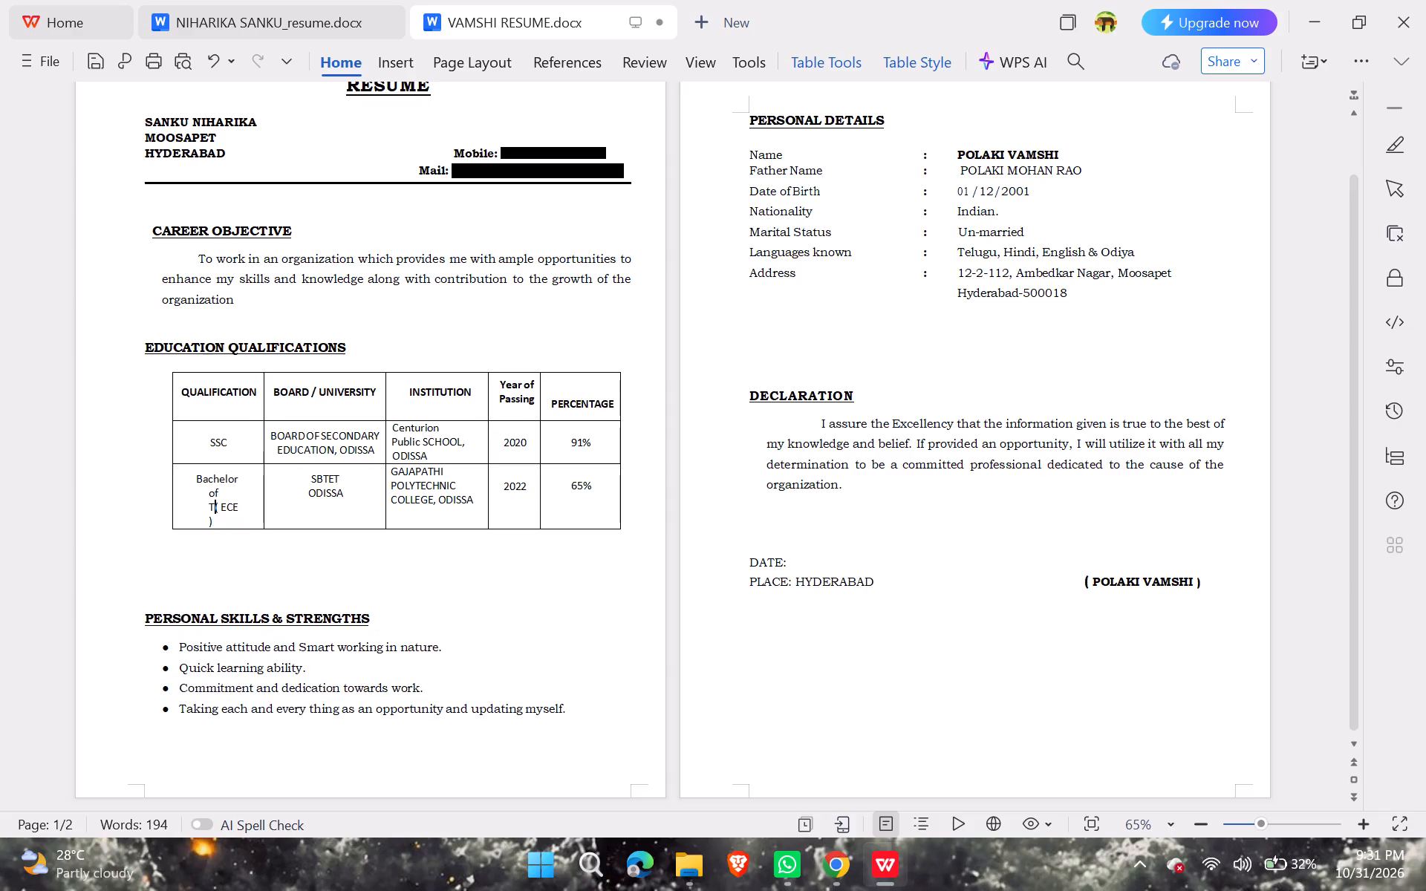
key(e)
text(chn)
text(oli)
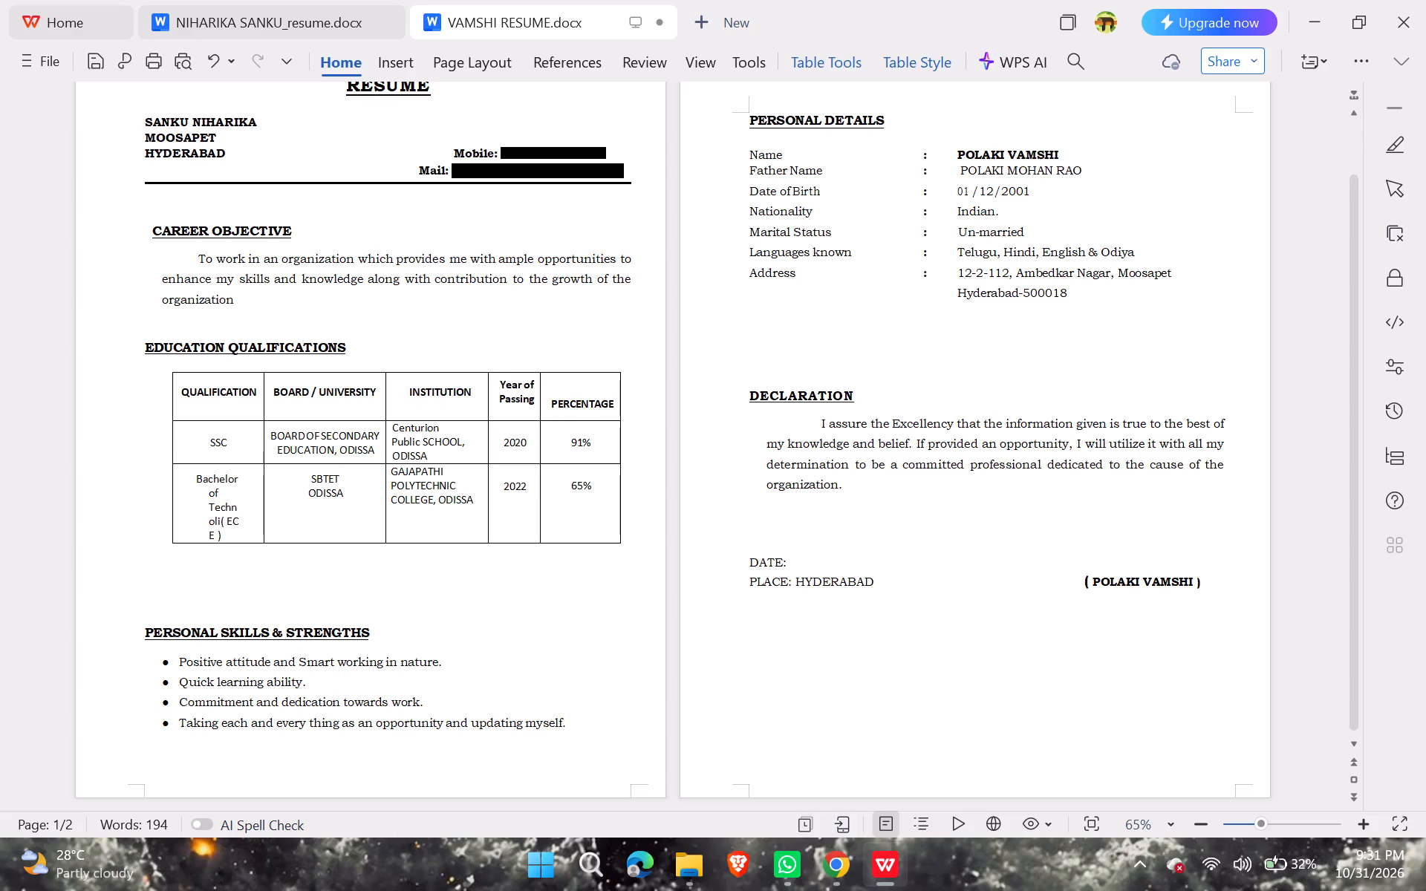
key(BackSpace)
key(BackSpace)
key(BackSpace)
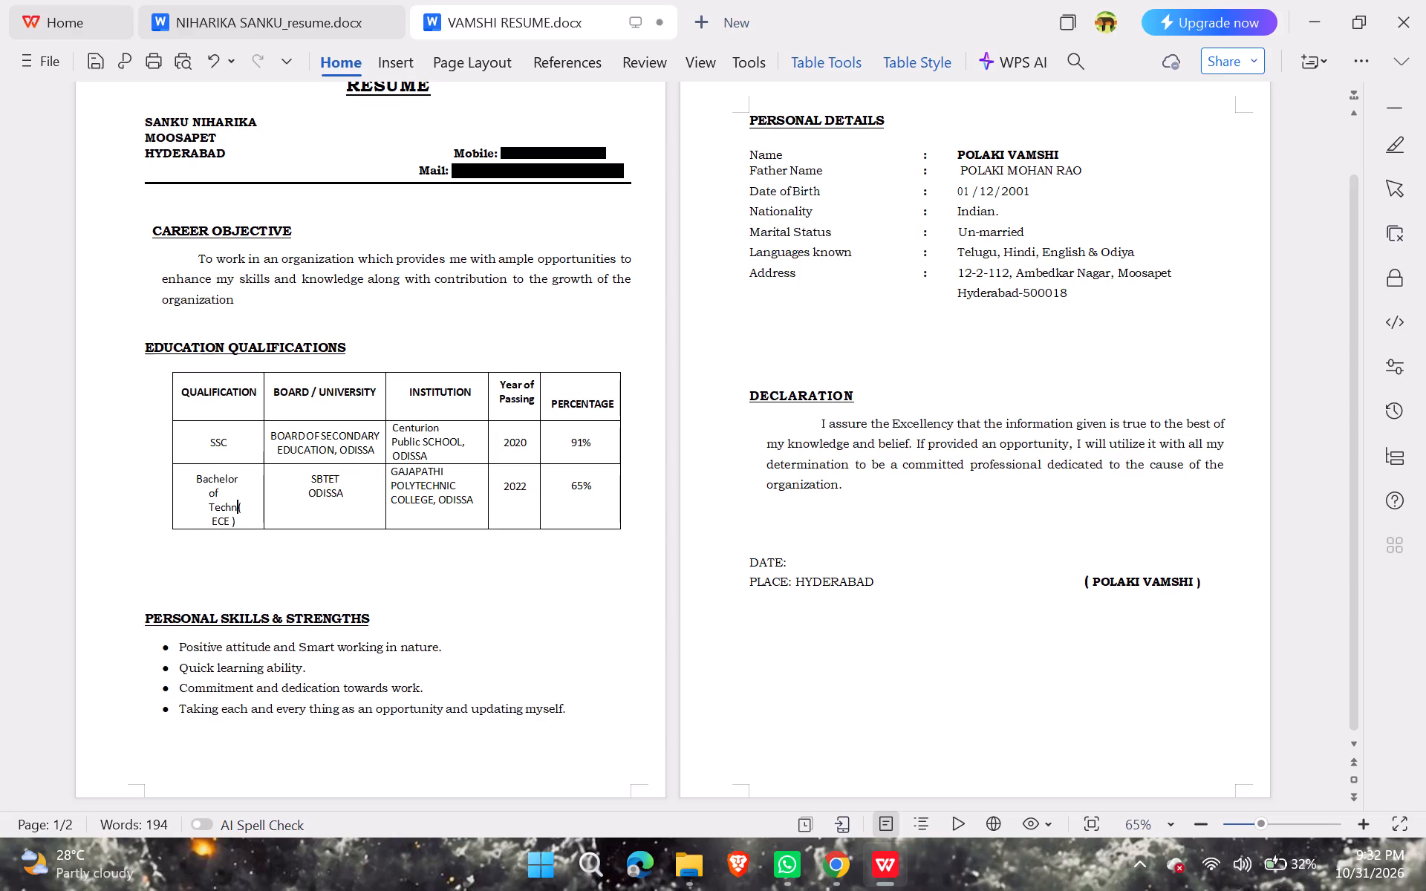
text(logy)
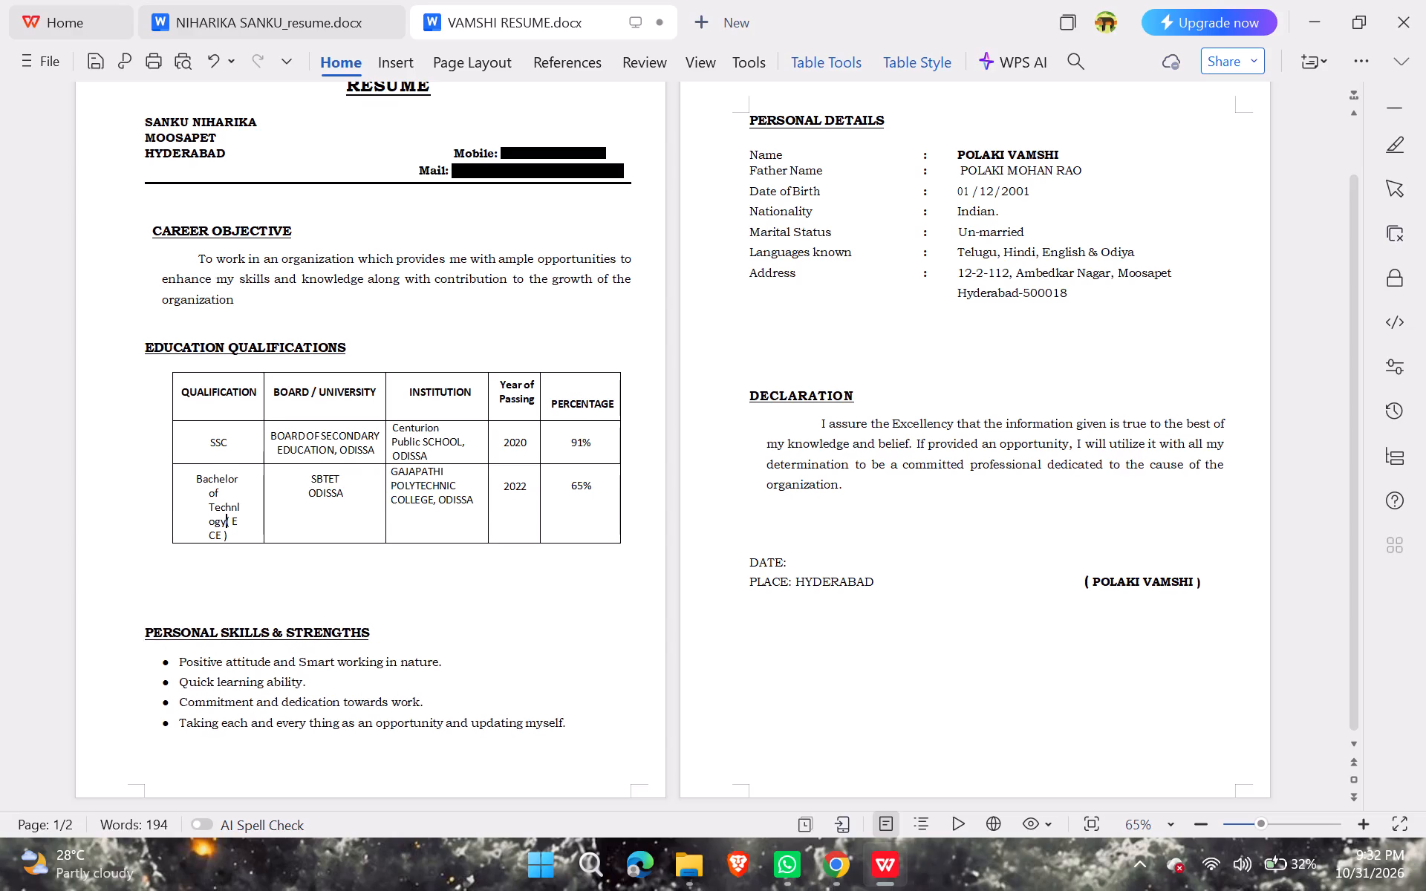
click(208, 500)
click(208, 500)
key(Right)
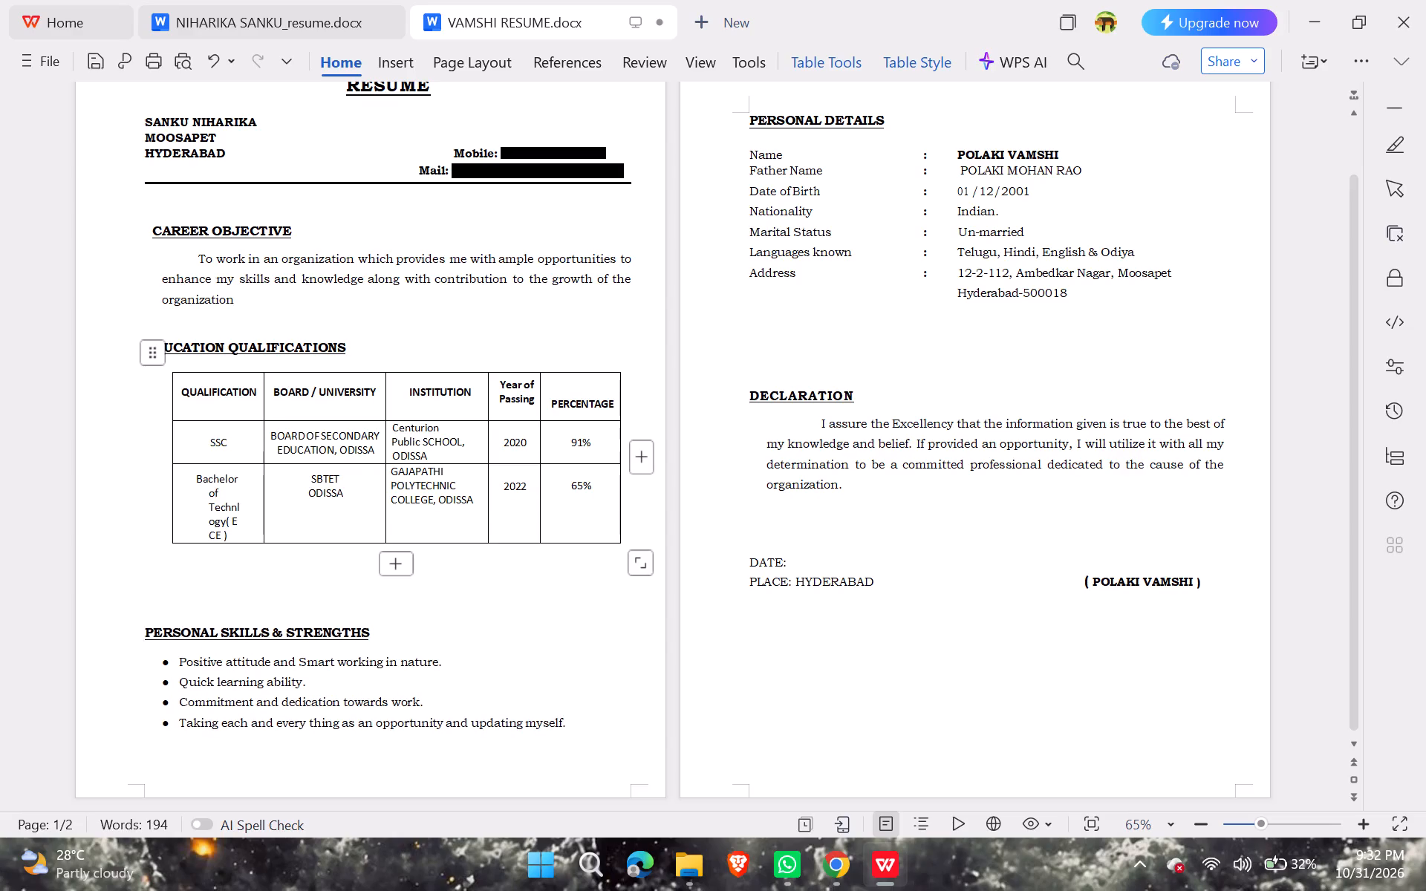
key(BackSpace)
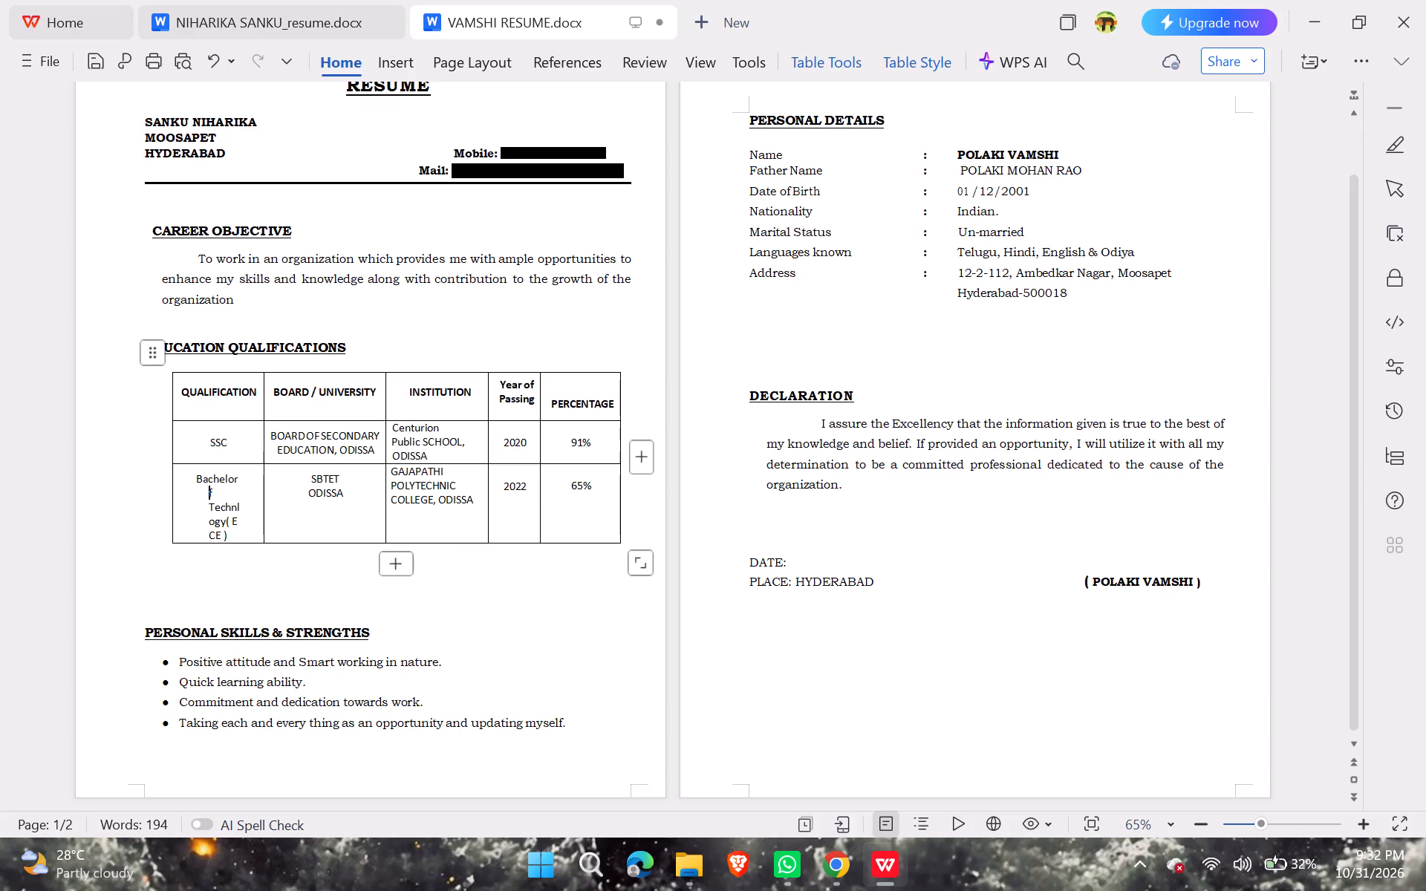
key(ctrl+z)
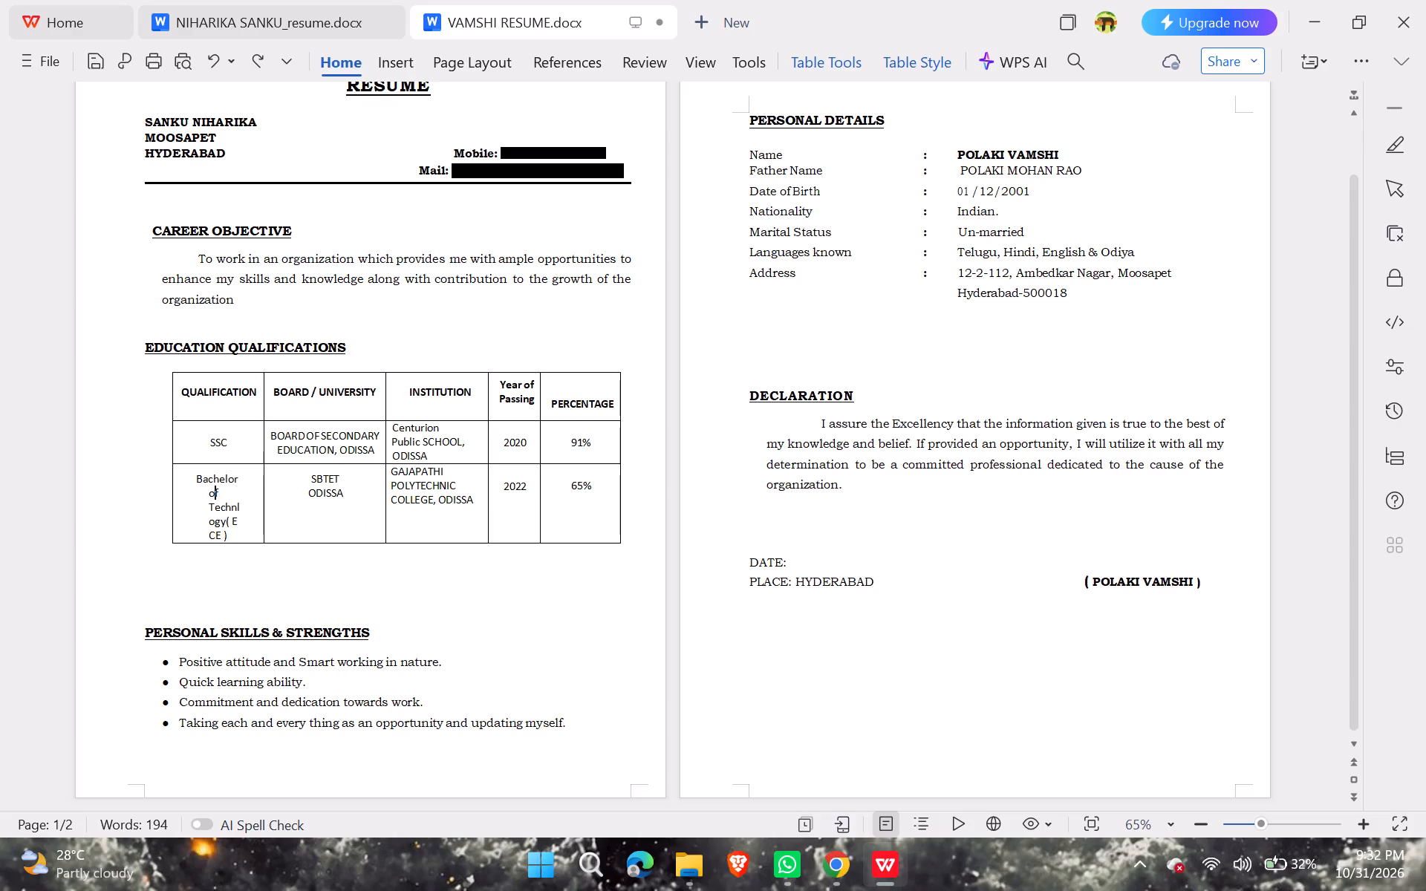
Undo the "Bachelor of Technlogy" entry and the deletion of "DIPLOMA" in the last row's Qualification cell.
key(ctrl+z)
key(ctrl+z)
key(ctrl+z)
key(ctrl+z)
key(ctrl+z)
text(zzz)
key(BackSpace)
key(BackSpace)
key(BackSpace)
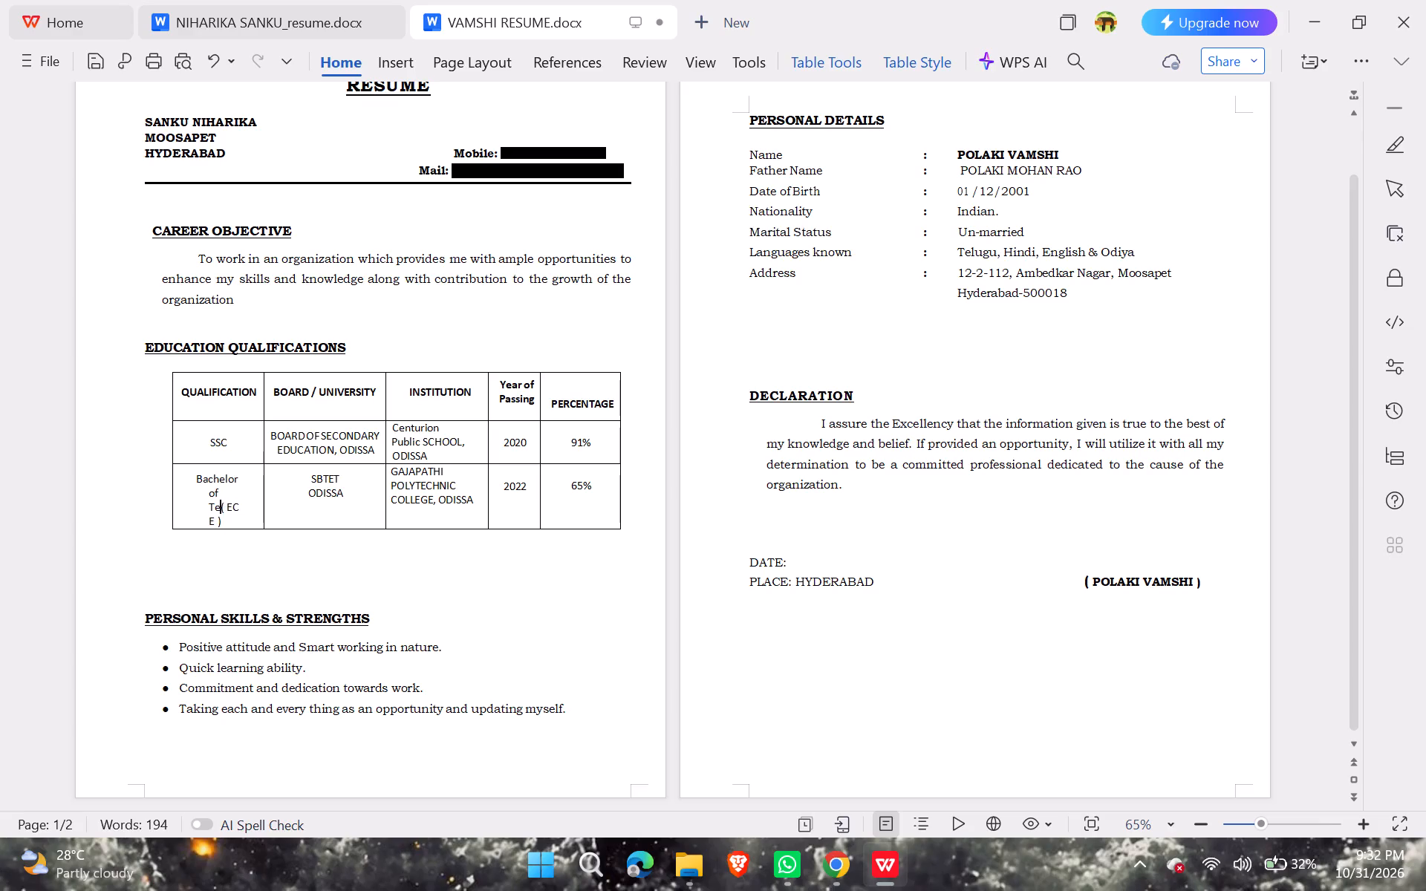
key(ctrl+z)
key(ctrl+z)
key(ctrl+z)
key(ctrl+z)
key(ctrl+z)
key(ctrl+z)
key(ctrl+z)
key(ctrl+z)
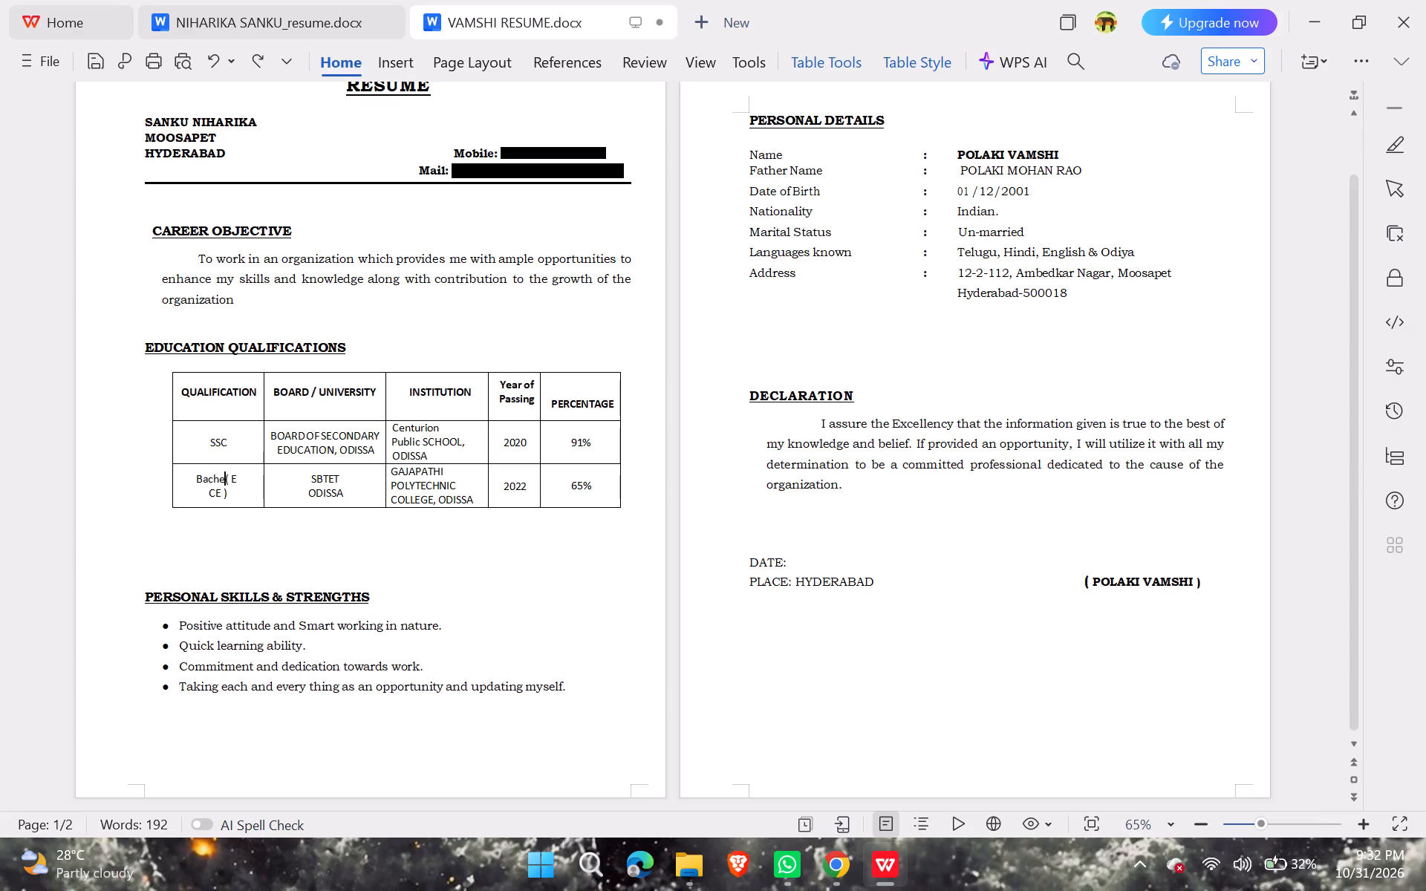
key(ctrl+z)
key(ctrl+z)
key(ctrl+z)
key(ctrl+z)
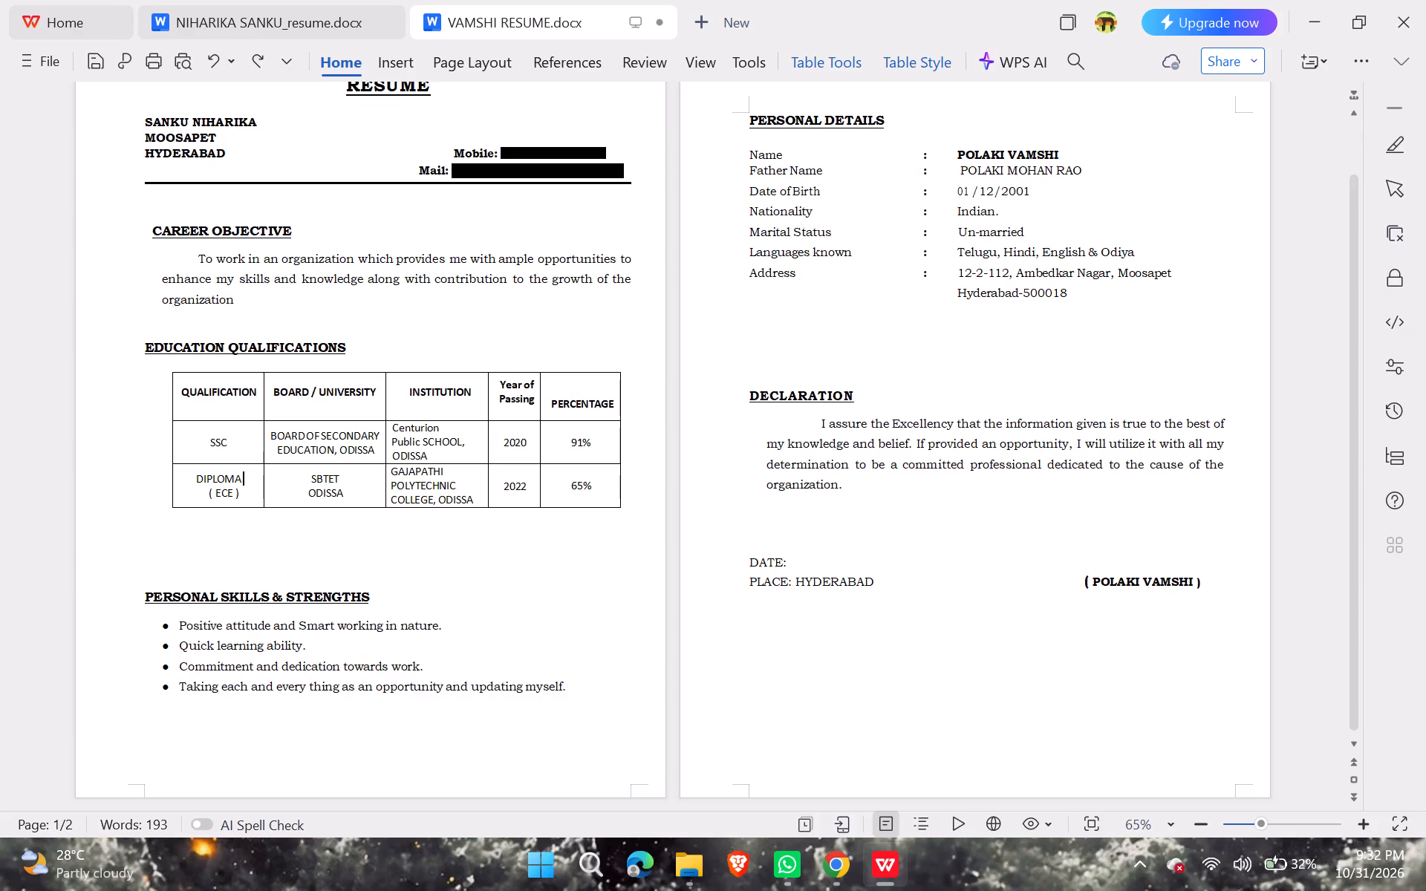
Join "( ECE )" to the line above and delete "DIP" from "DIPLOMA" in the last row's Qualification cell.
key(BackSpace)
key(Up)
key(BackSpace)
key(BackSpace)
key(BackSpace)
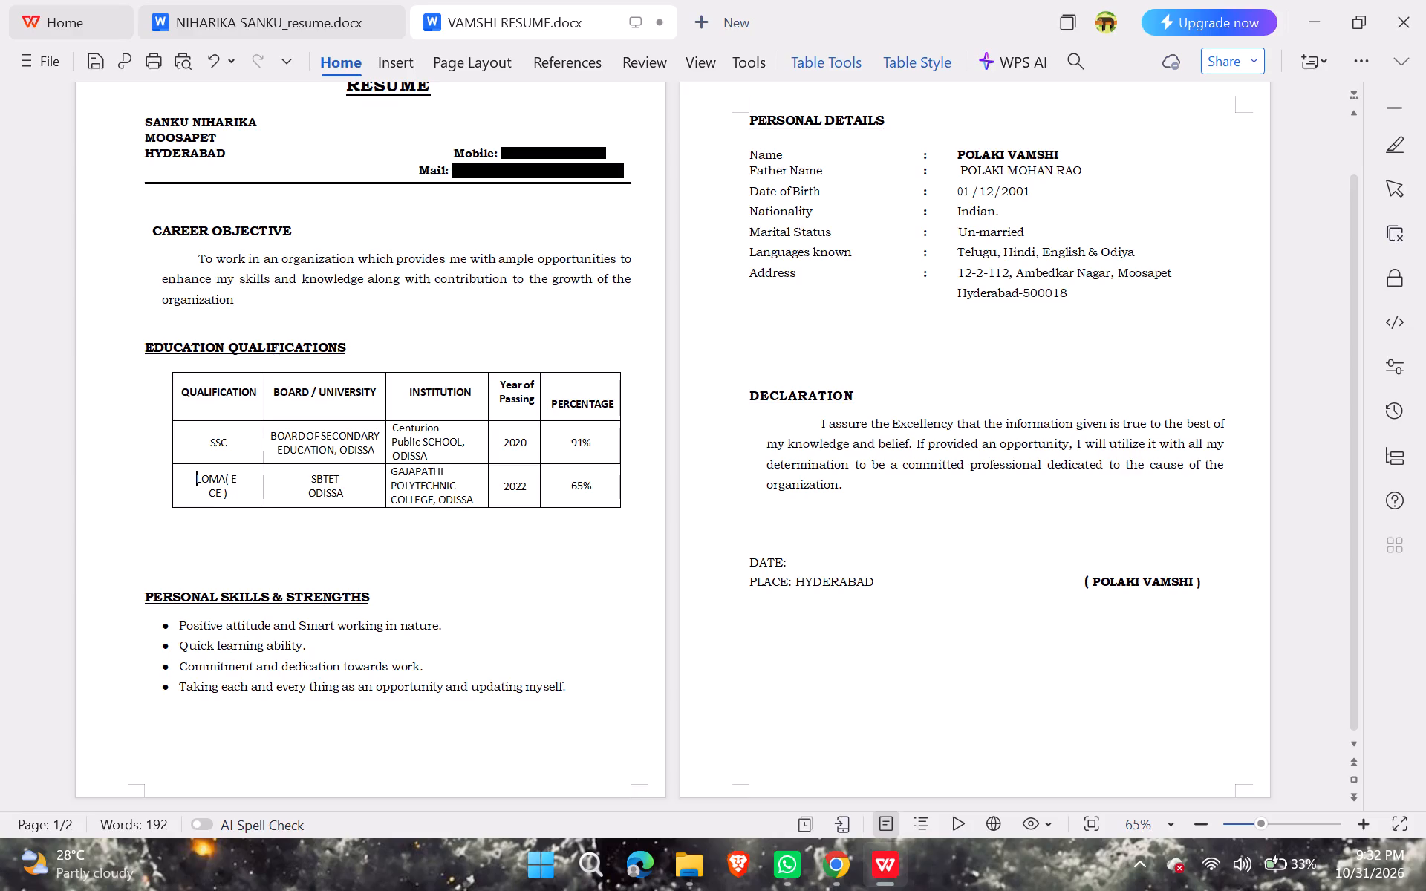
Enter "BachelorvOf Technology" before "LOMA" in the last row's Qualification cell.
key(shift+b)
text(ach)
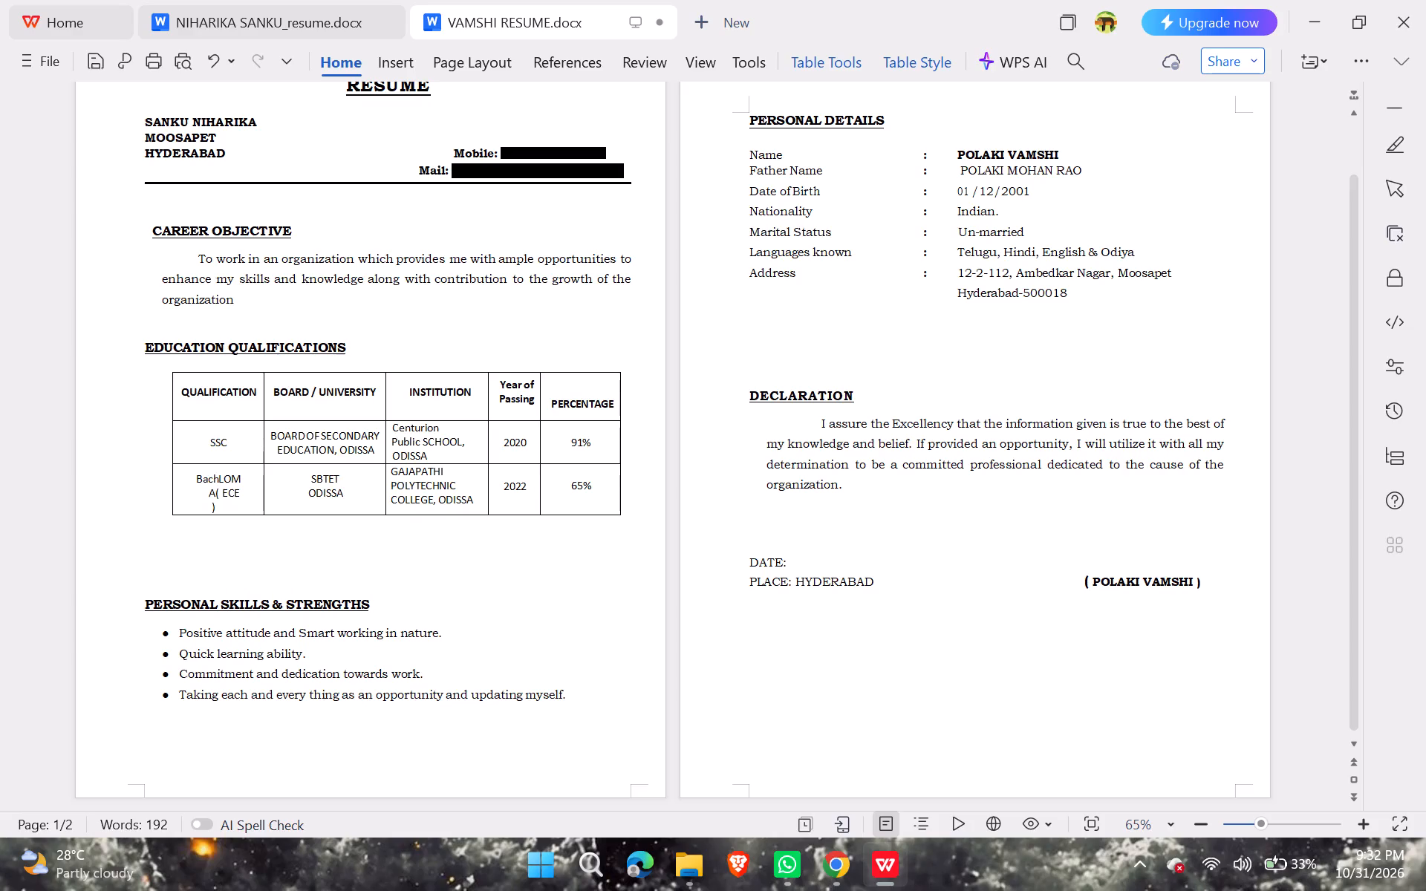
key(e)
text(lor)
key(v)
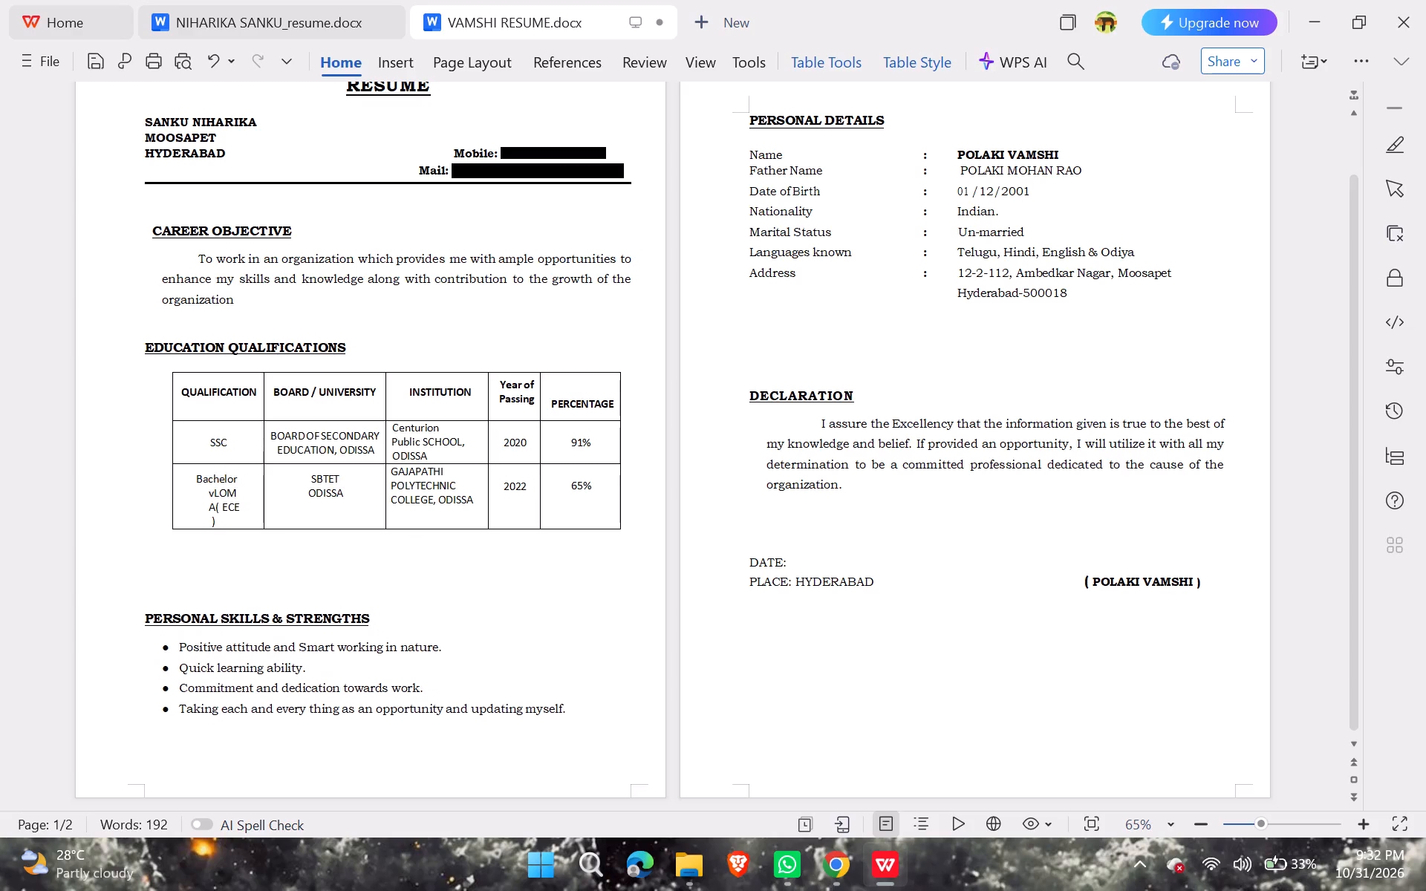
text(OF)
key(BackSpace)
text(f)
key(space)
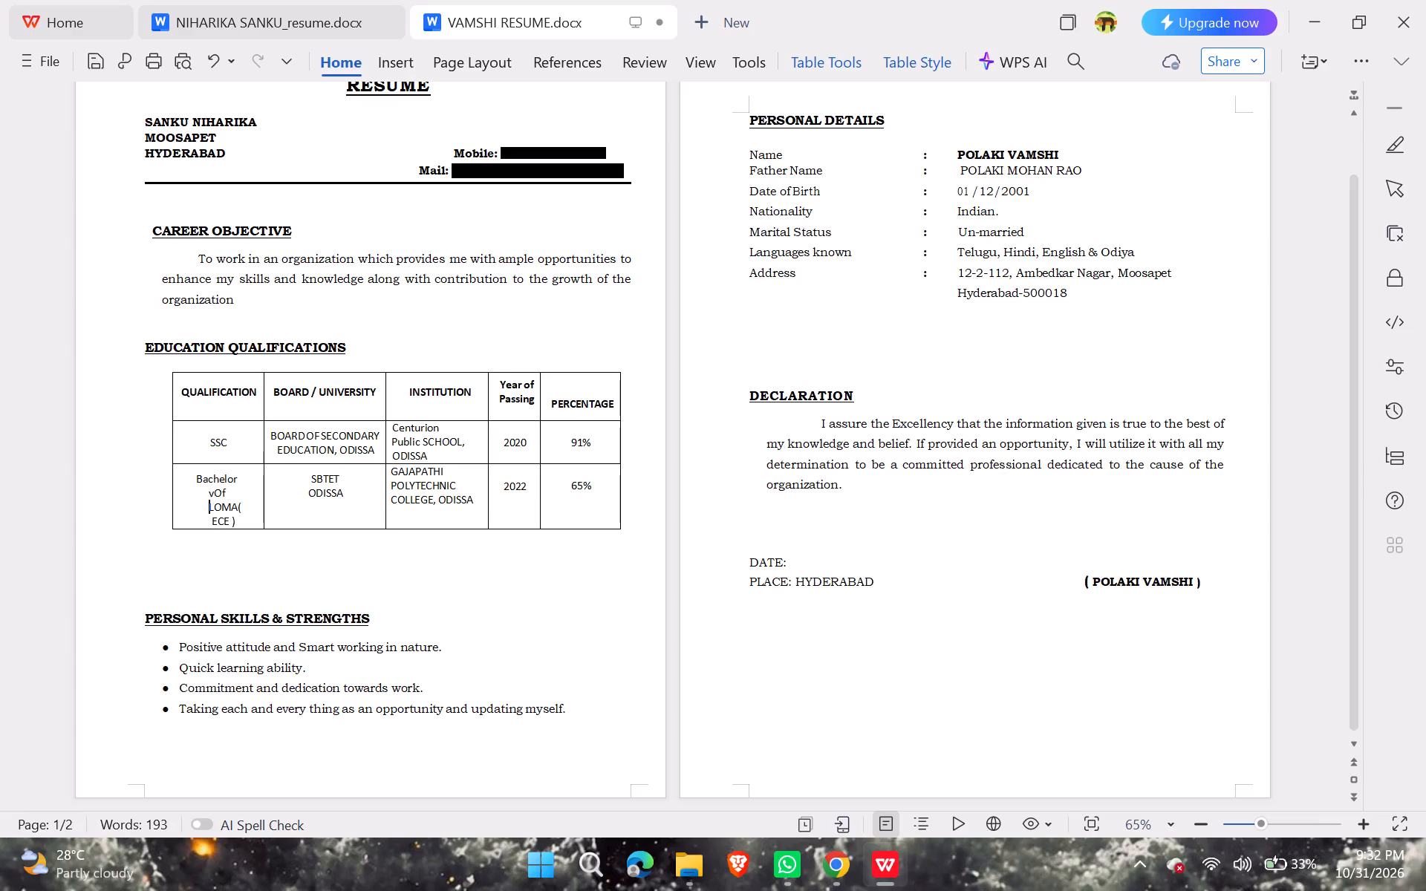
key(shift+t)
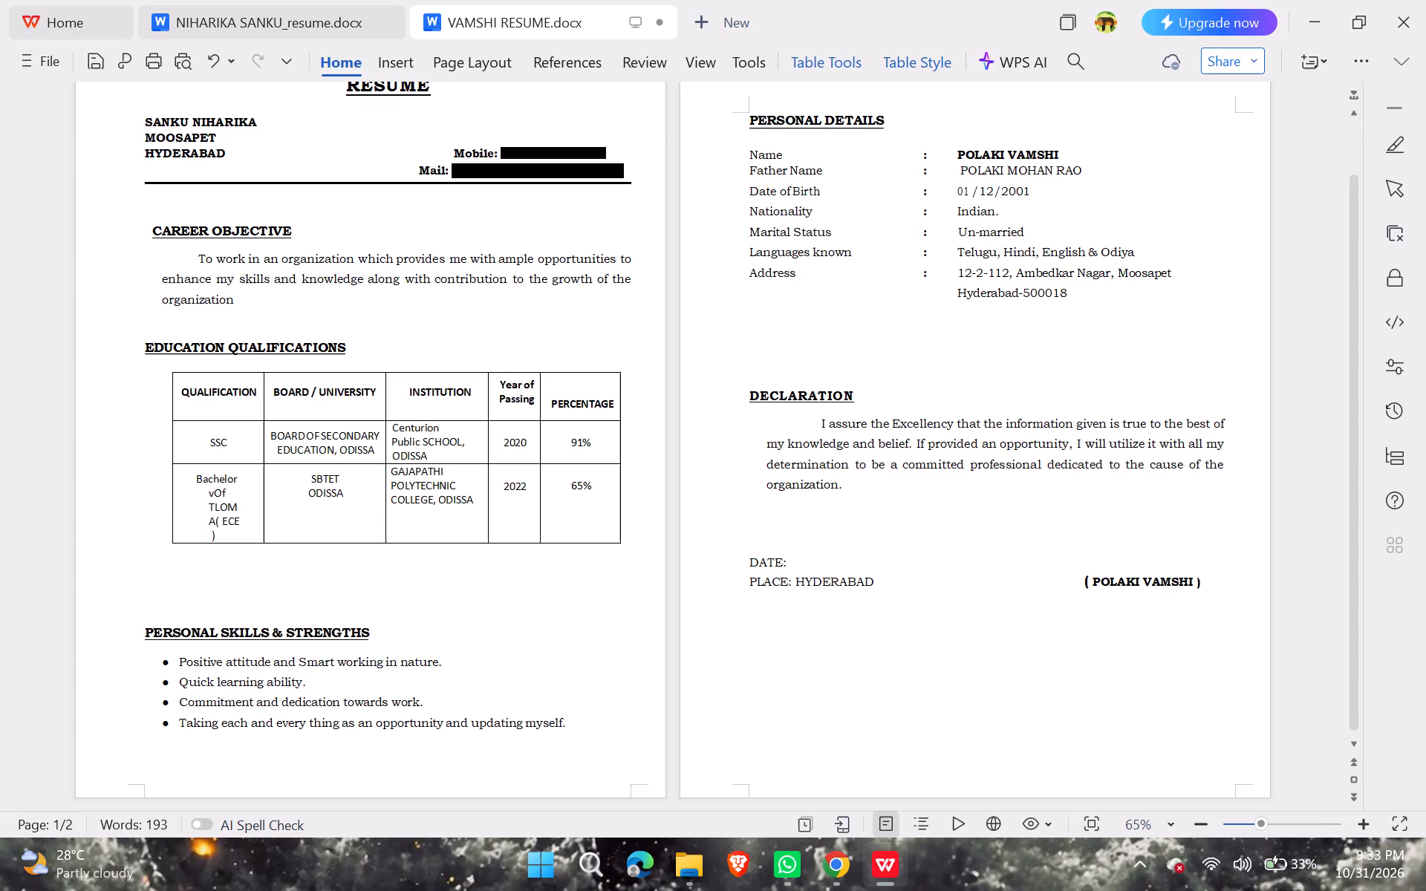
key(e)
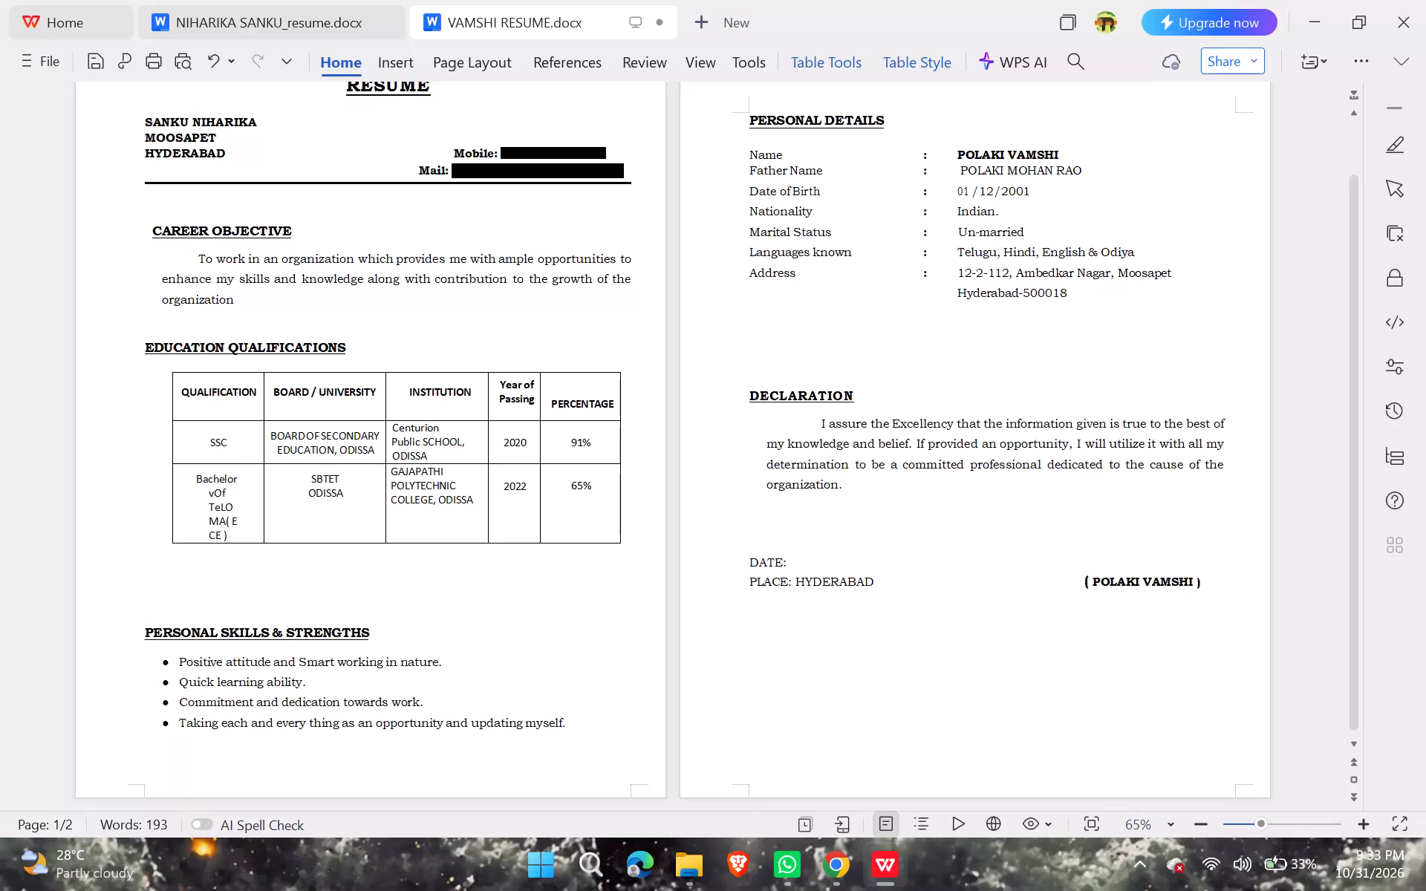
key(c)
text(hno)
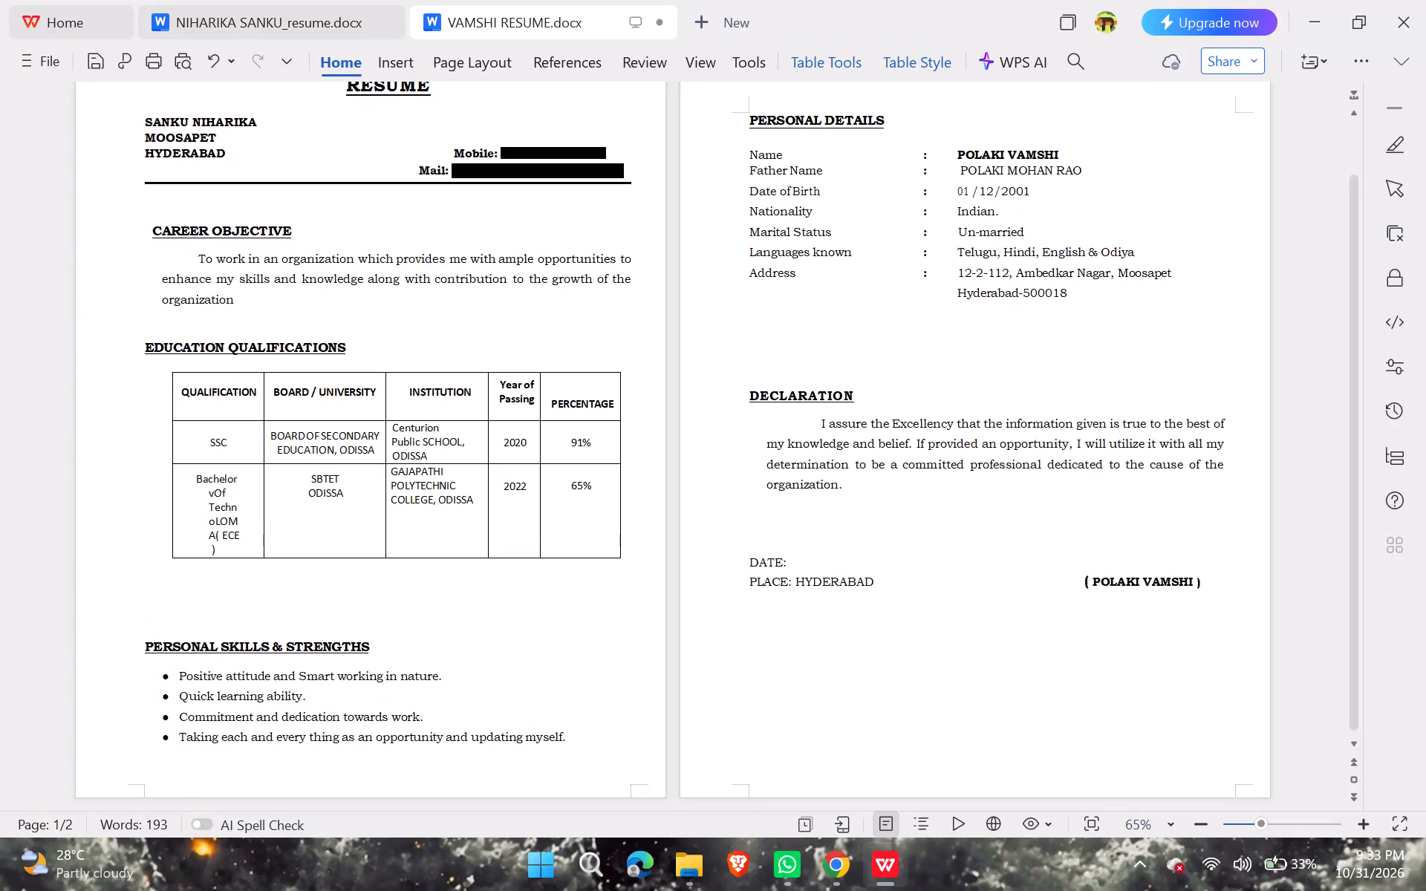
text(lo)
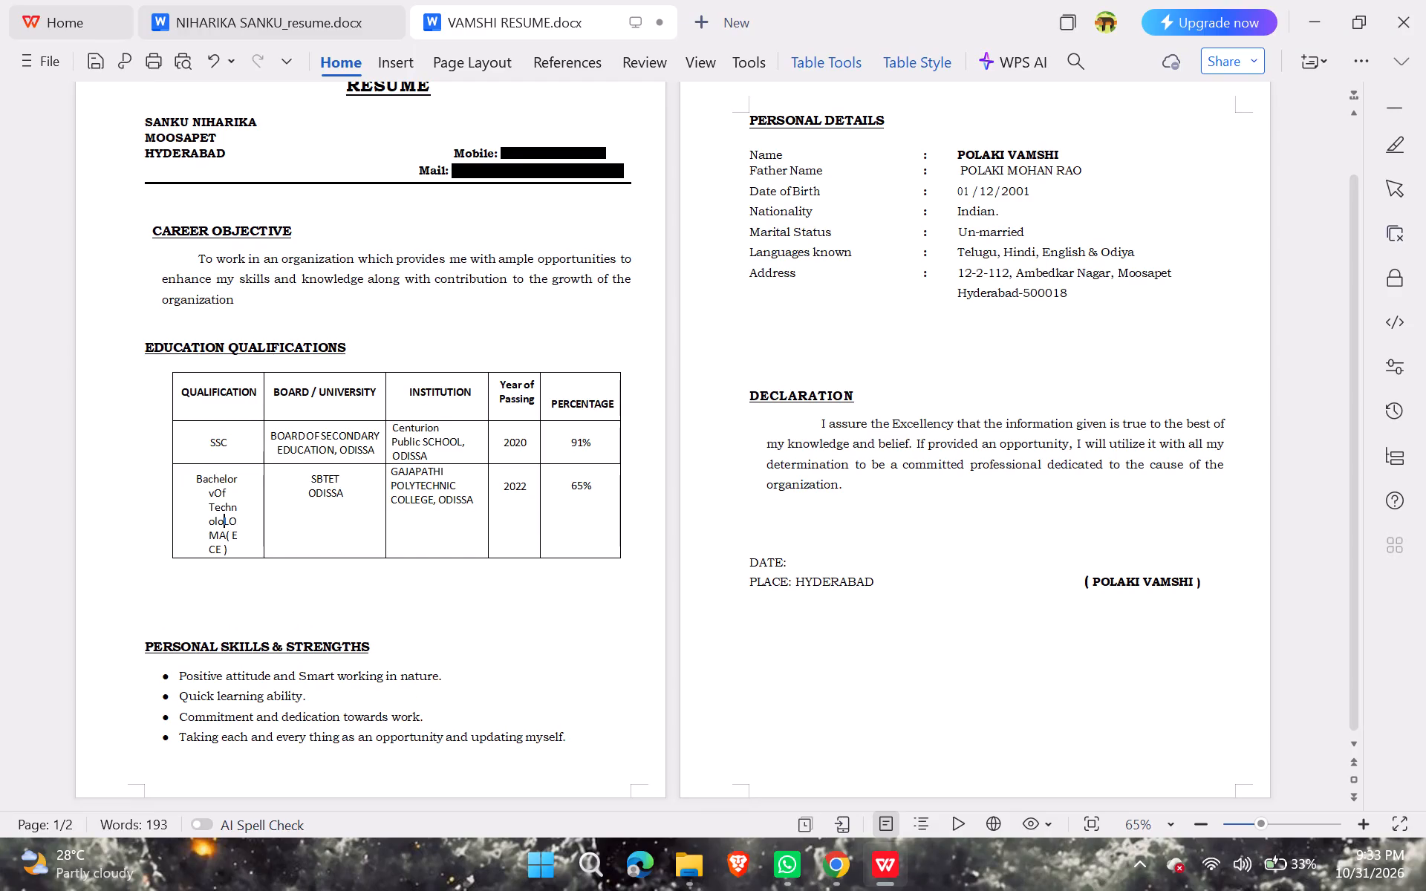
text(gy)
Delete the leftover "LOMA" before "( ECE )" in the last row's Qualification cell.
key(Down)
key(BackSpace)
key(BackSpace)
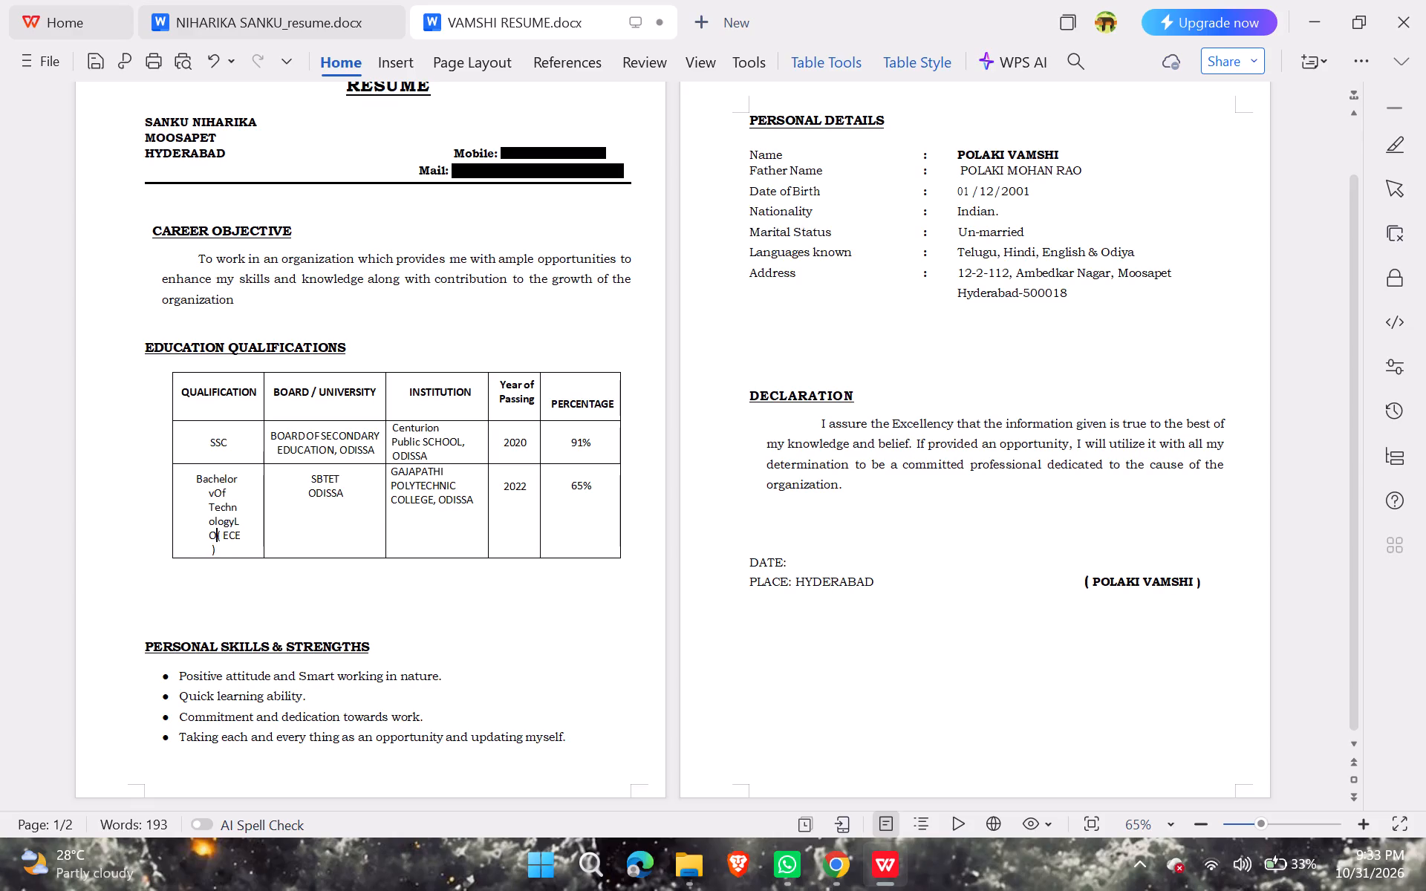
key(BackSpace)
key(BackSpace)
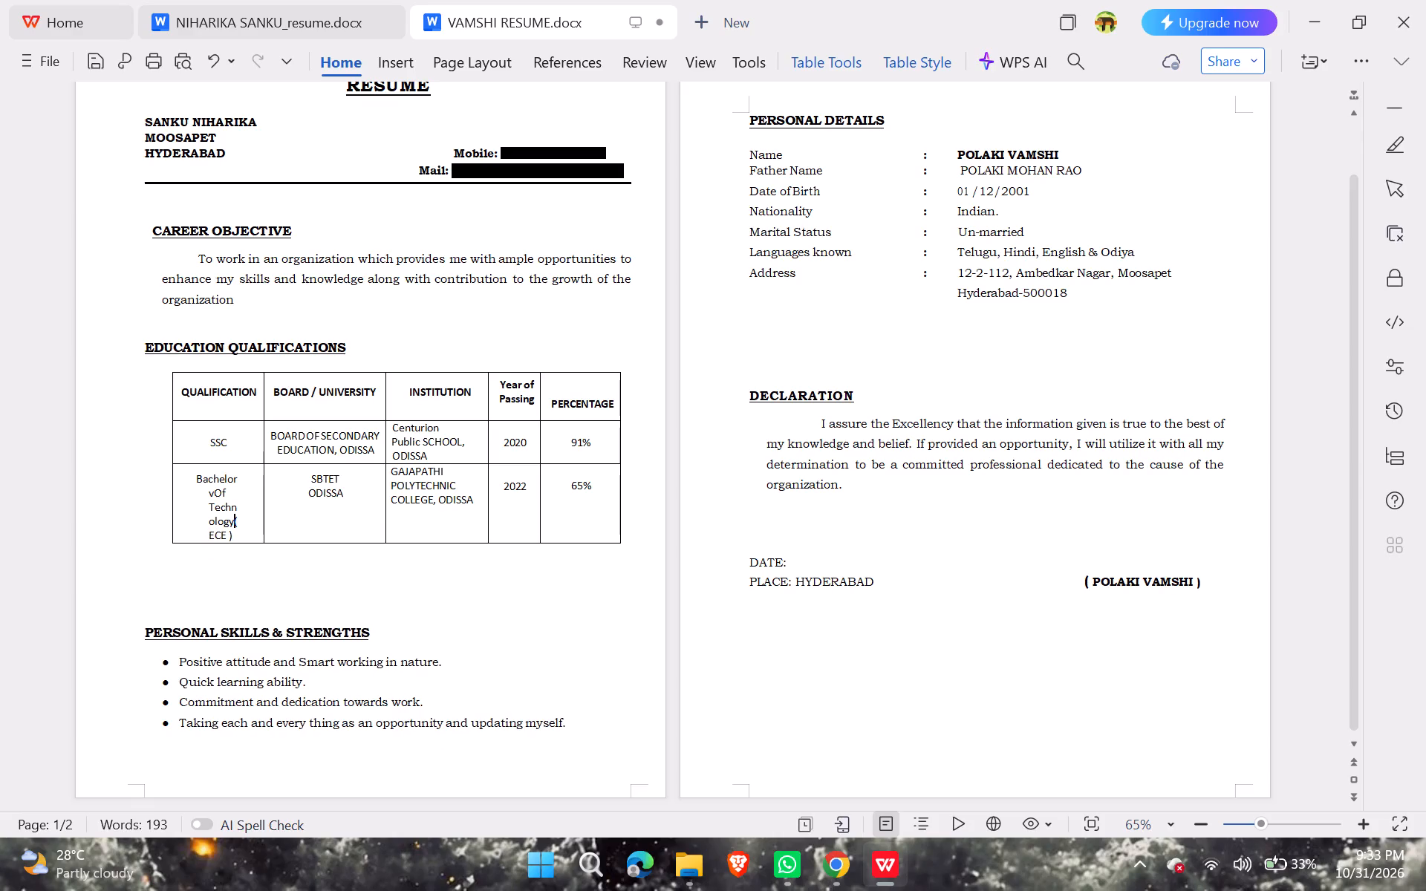
Delete "rv" before "Of" in the last row's Qualification cell and start "Of Technology( ECE )" on a new line.
click(215, 495)
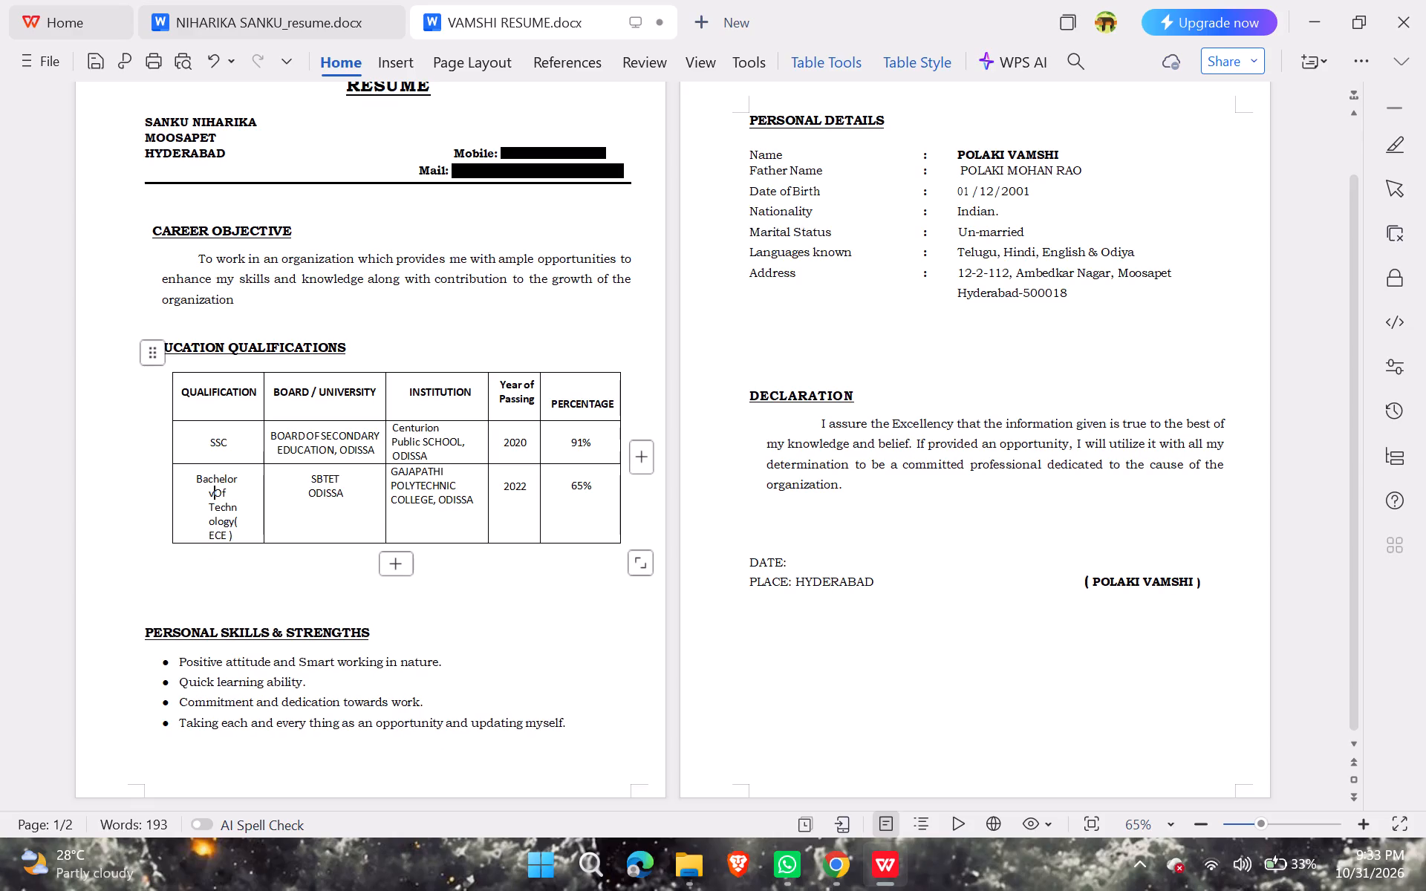
key(BackSpace)
key(BackSpace)
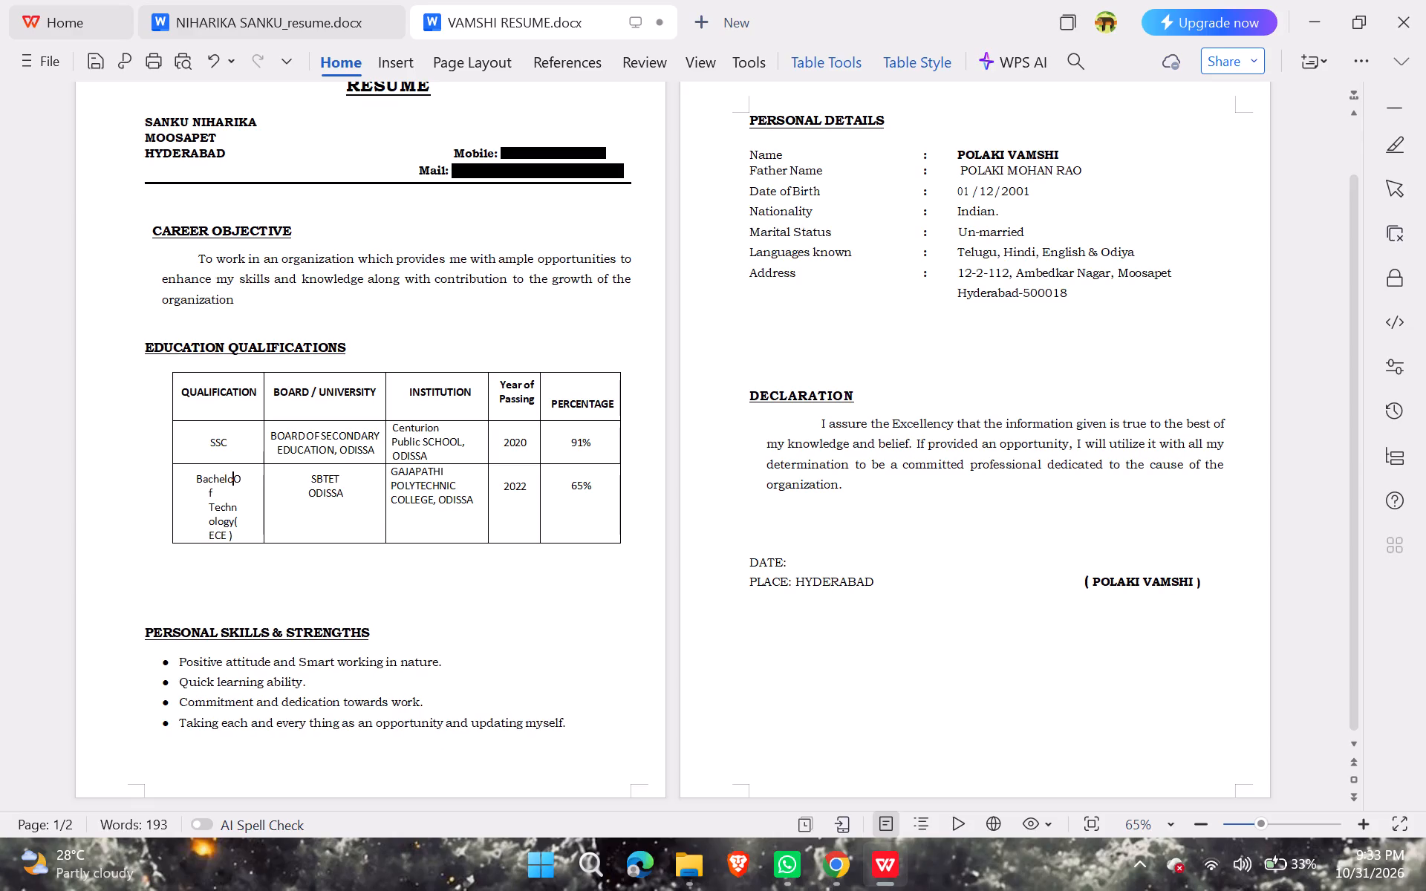
key(Return)
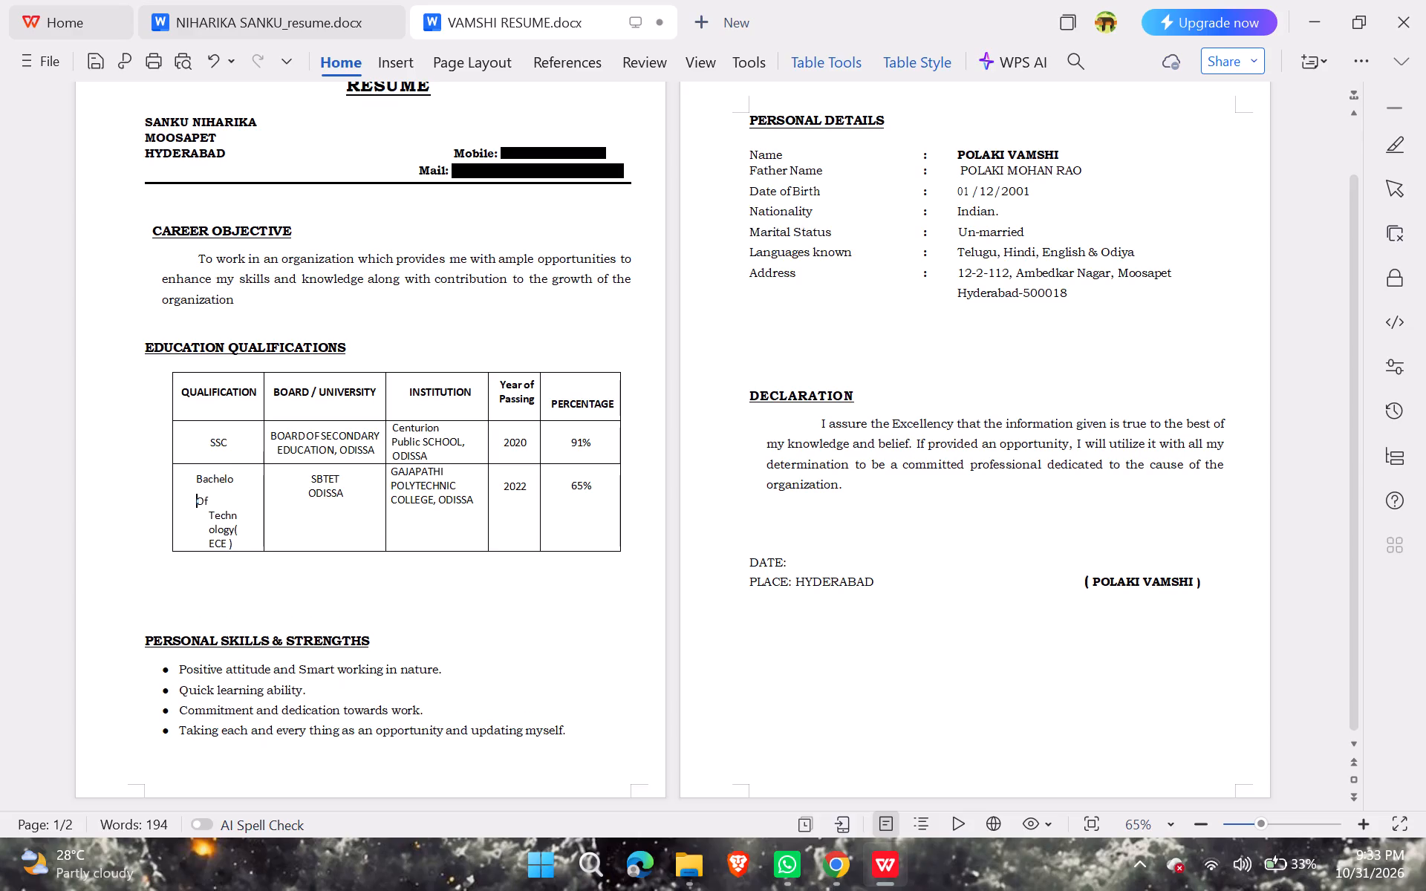
key(BackSpace)
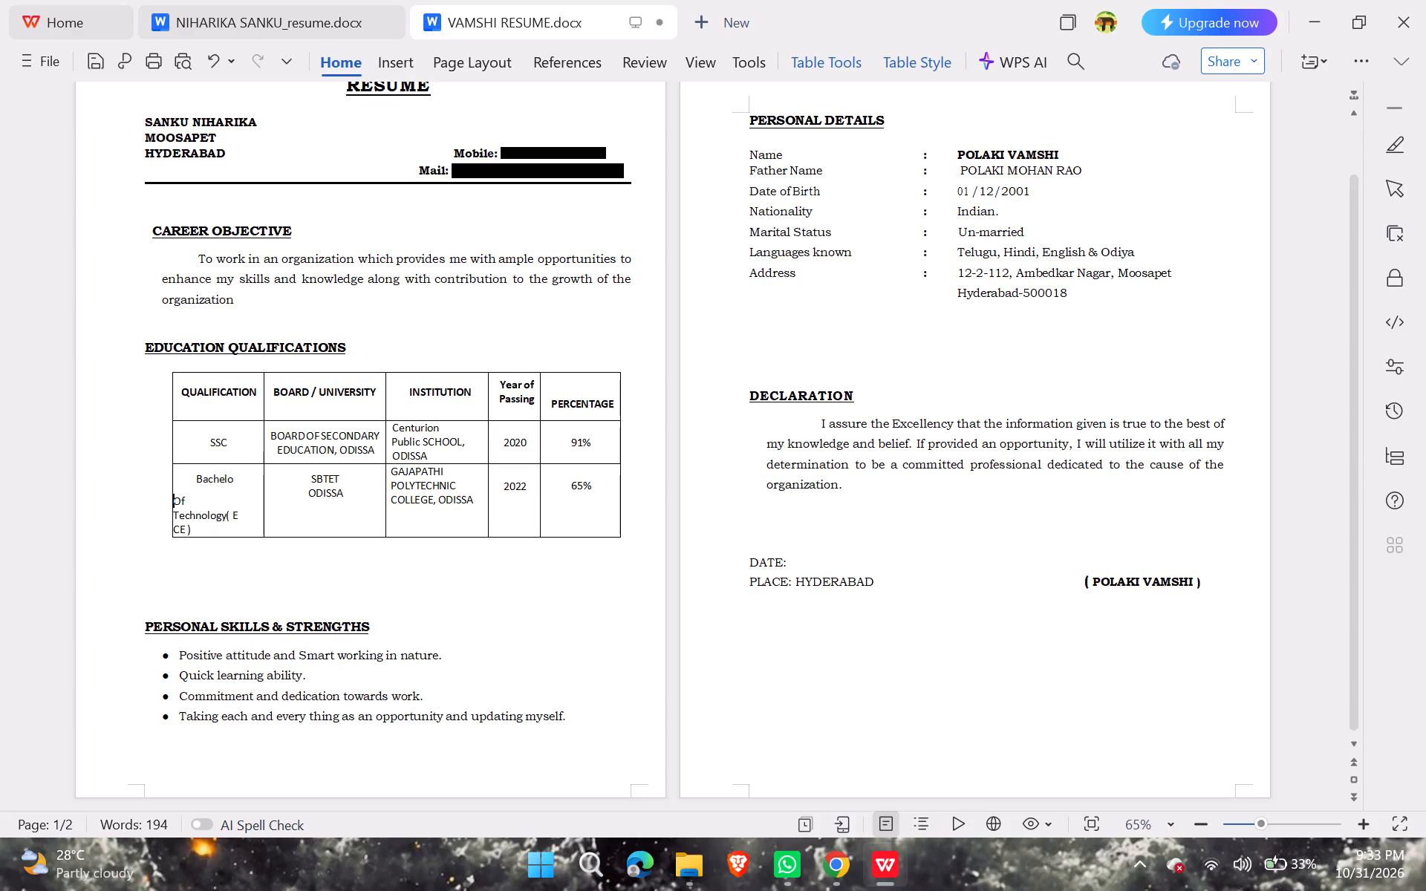
key(BackSpace)
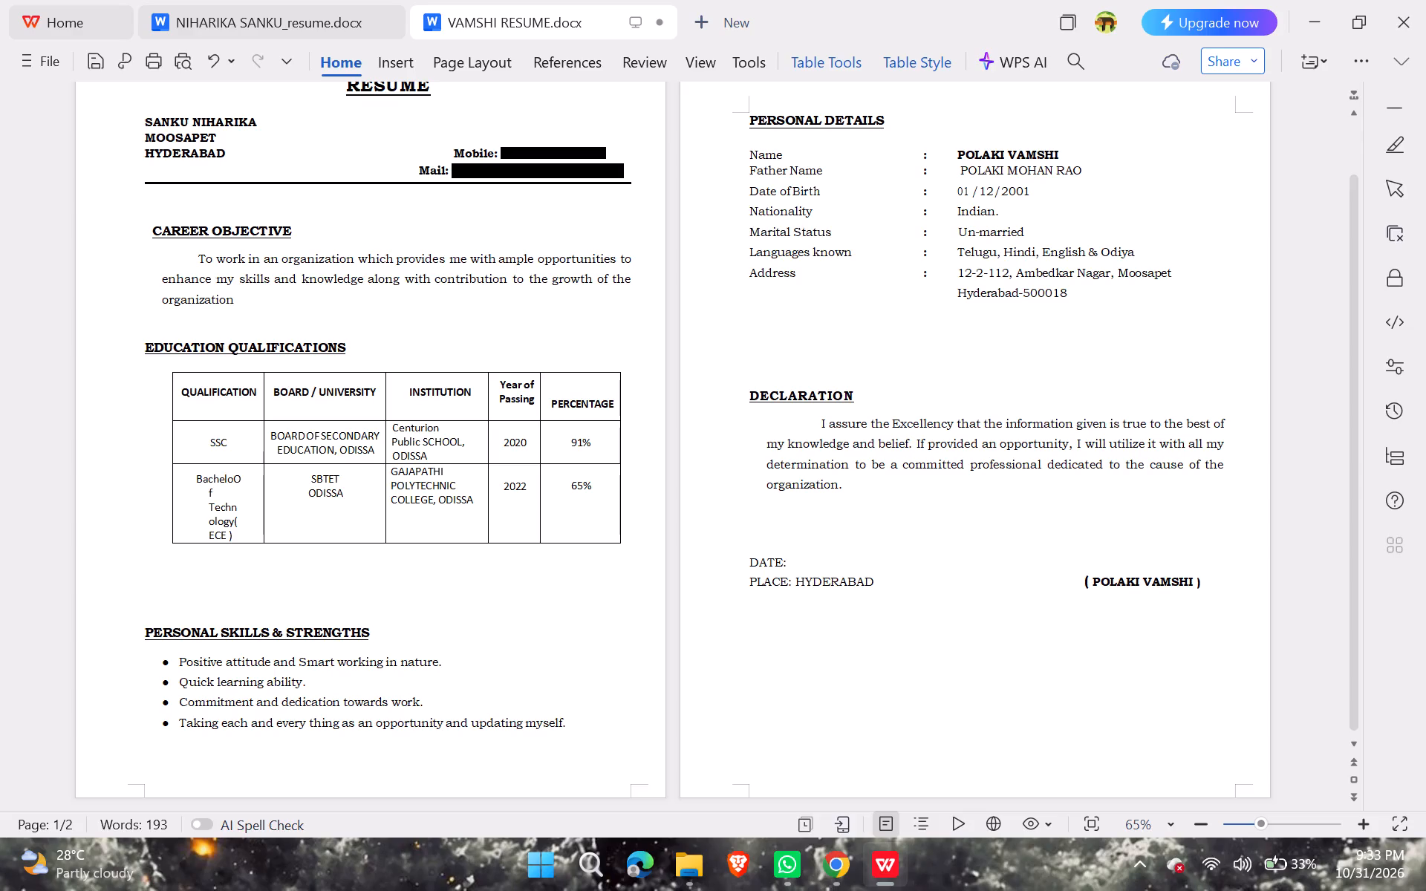
key(Return)
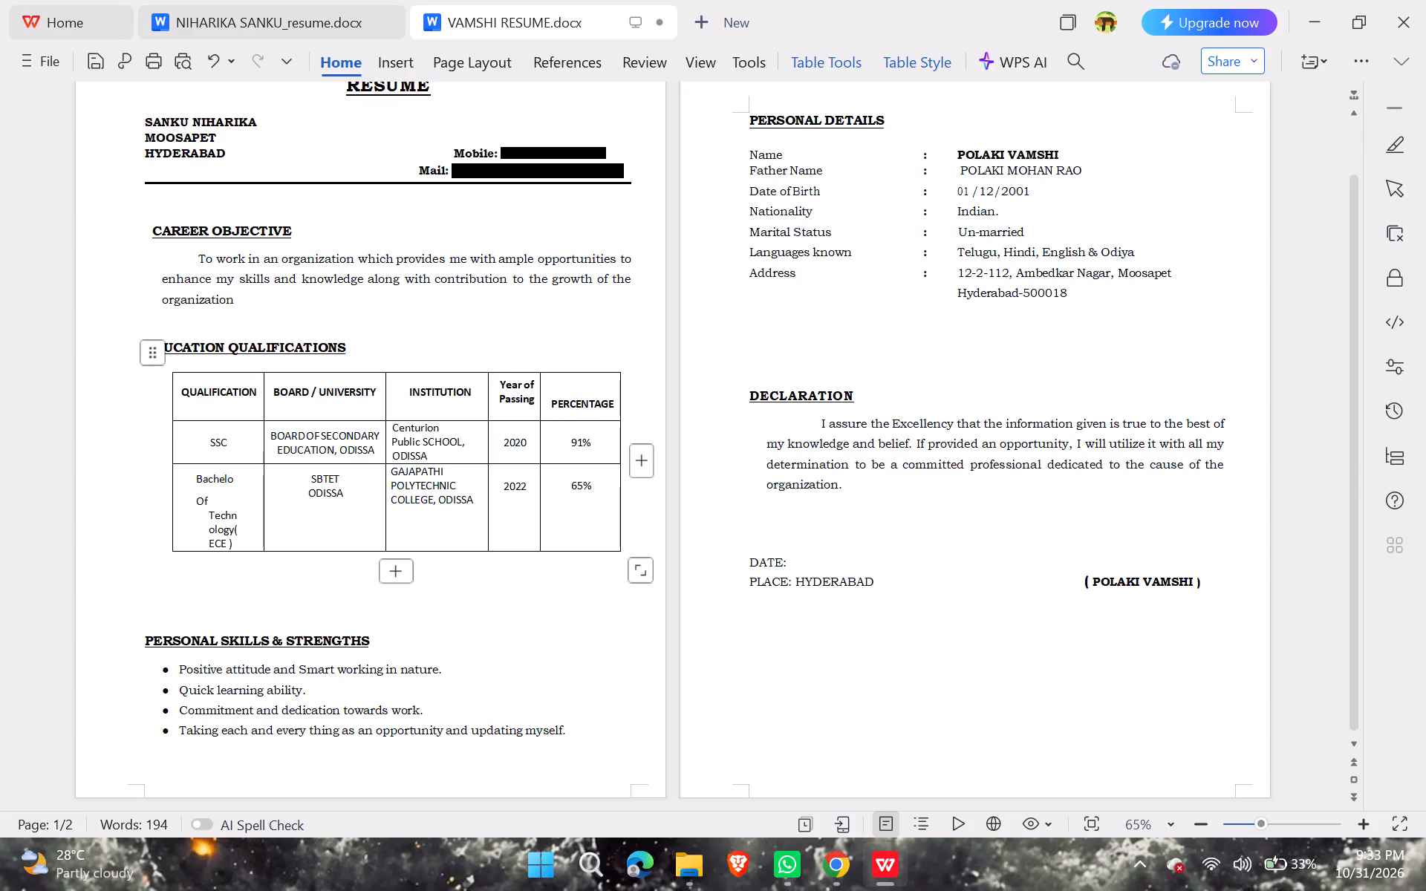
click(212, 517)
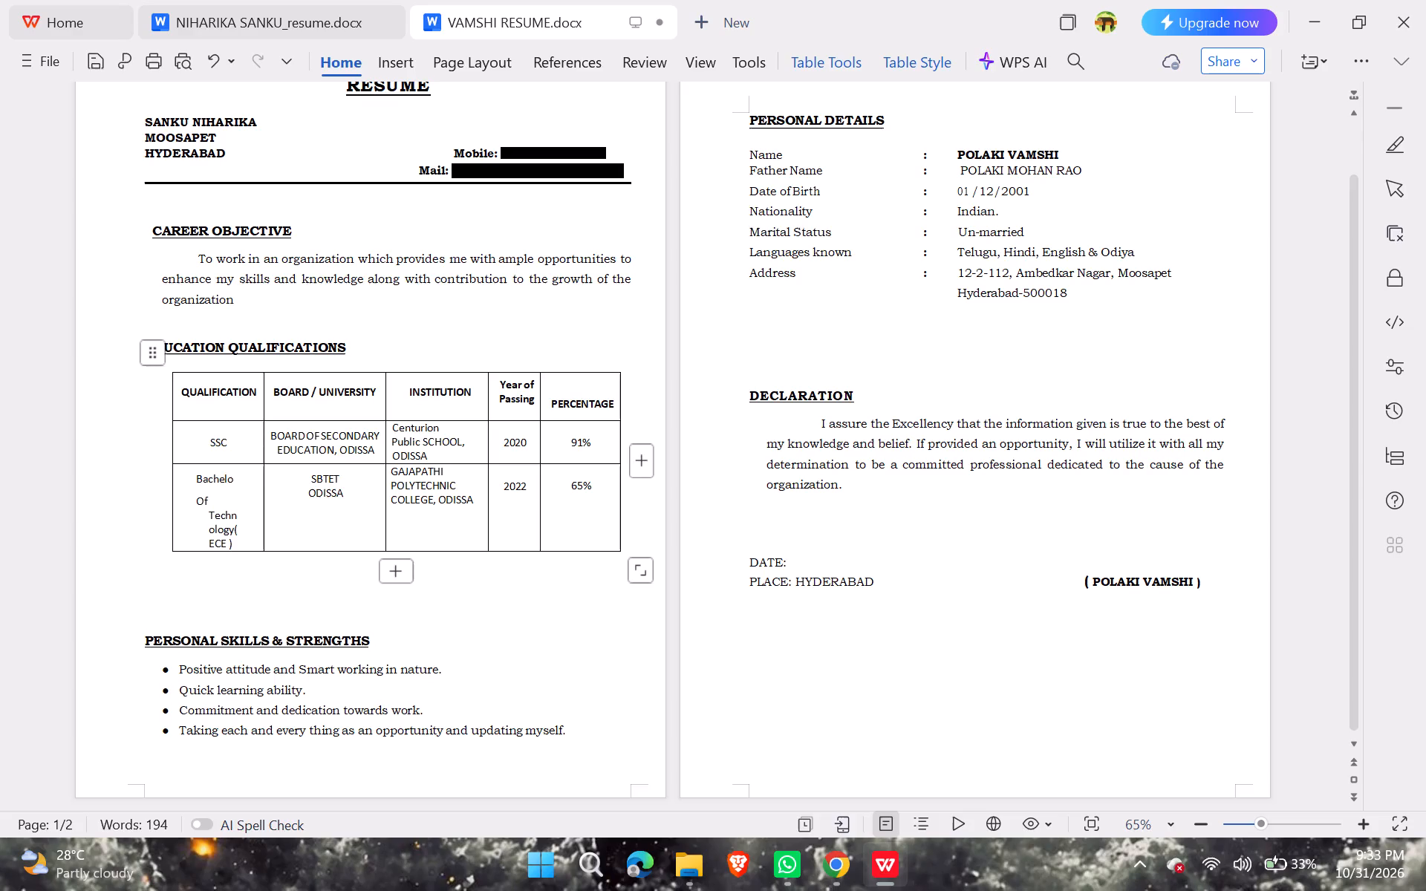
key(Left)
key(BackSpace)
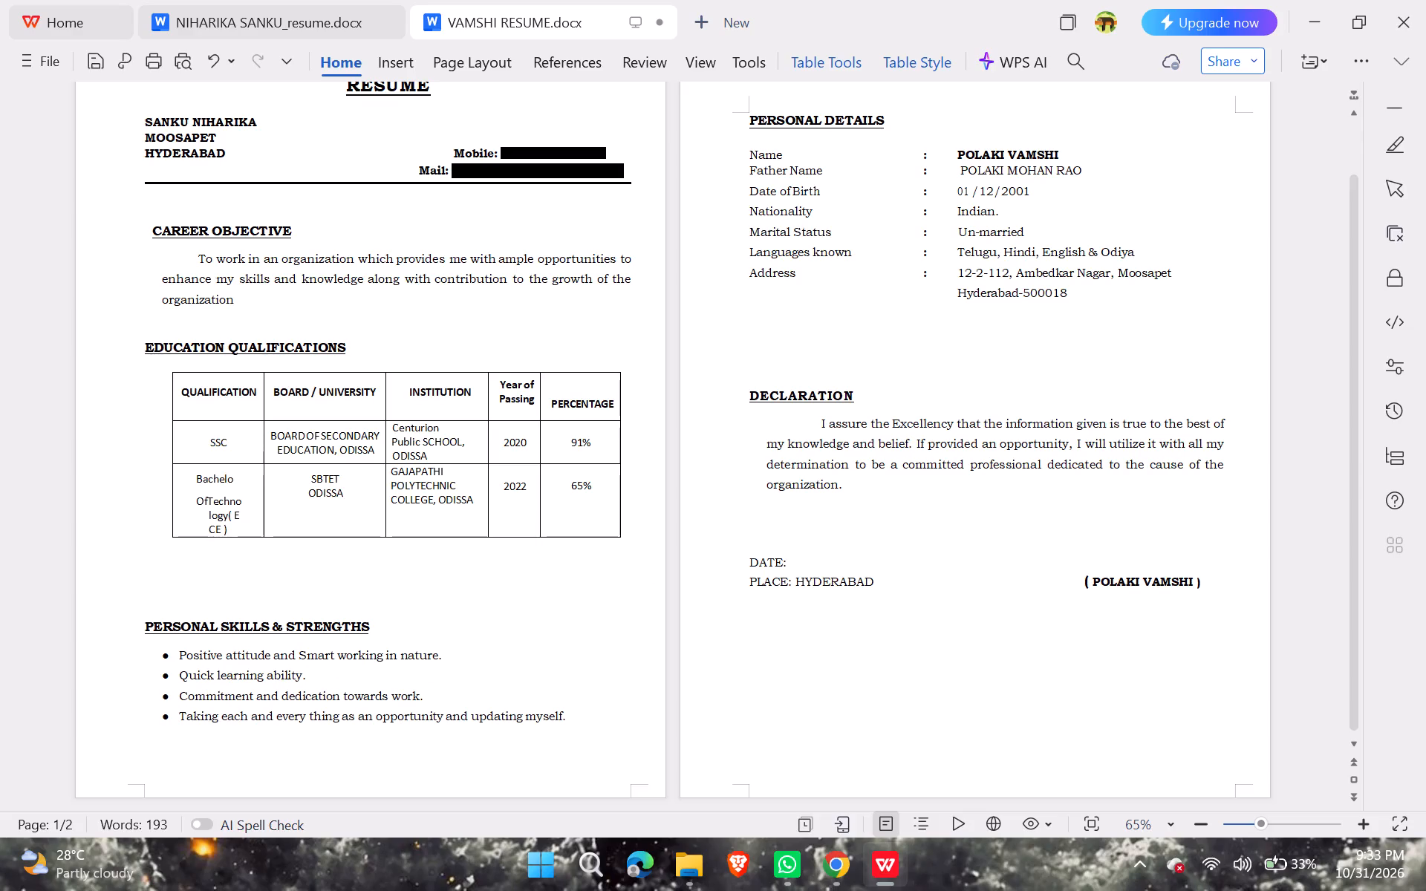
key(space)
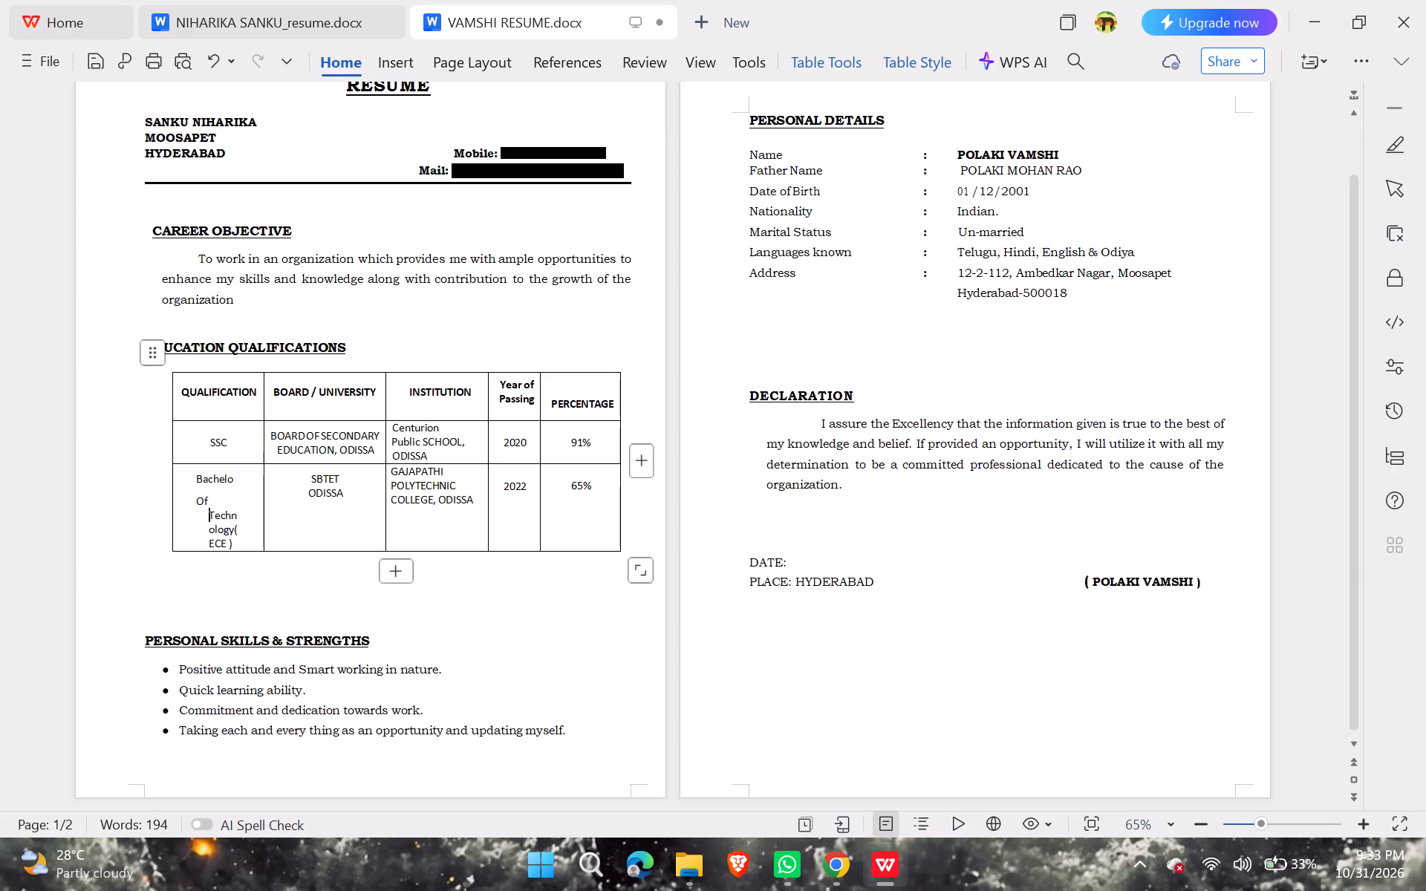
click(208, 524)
Undo the Bachelor of Technology edits in the last row's Qualification cell back to "DIPLOMA" with "( ECE )" on the line below.
click(238, 474)
click(215, 503)
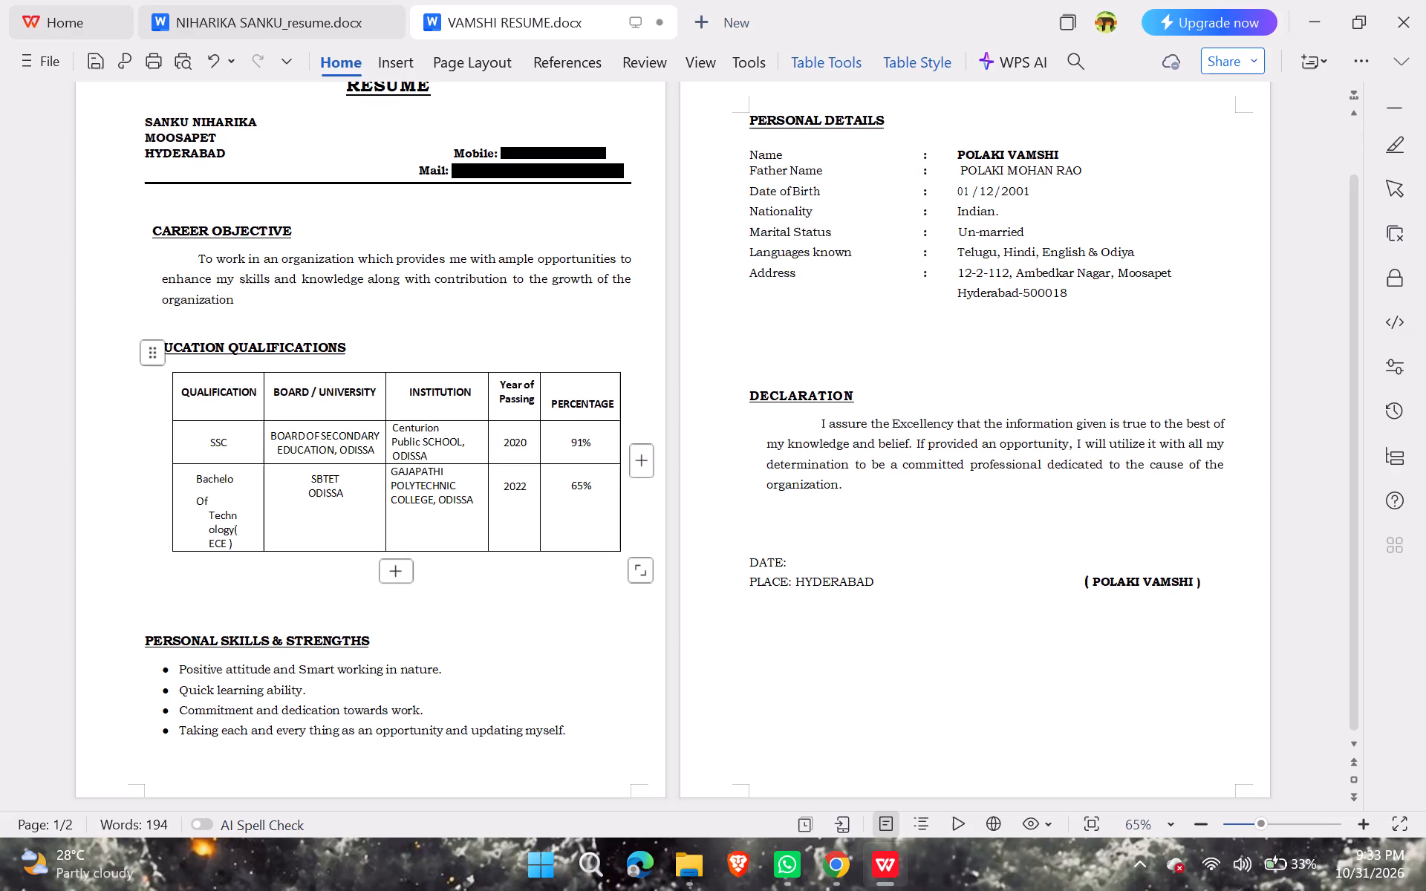
key(ctrl+z)
key(ctrl+z)
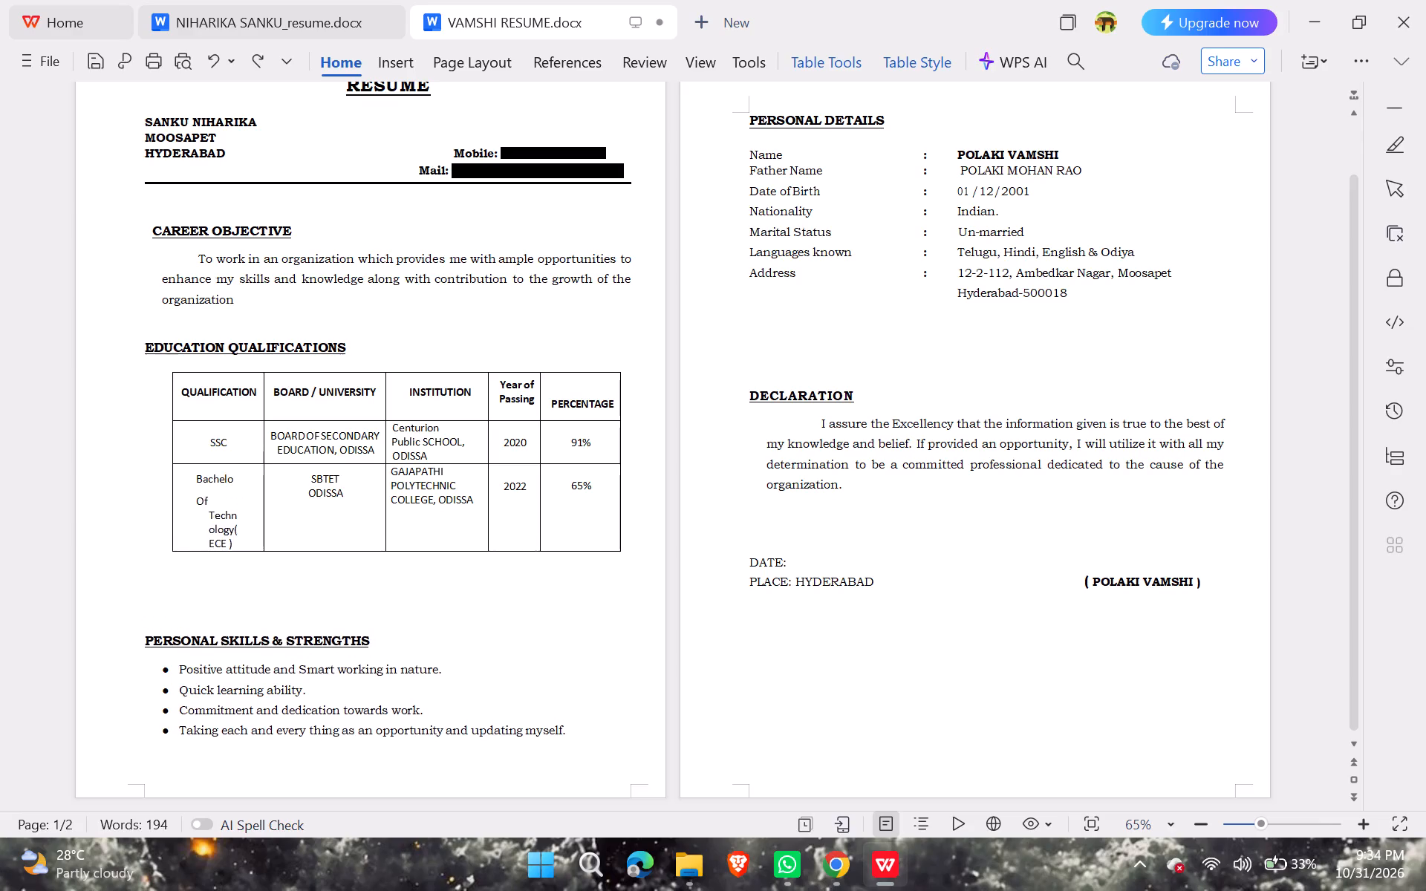
key(ctrl+z)
key(ctrl+z)
key(ctrl+z)
key(ctrl+z)
key(ctrl+z)
key(ctrl+z)
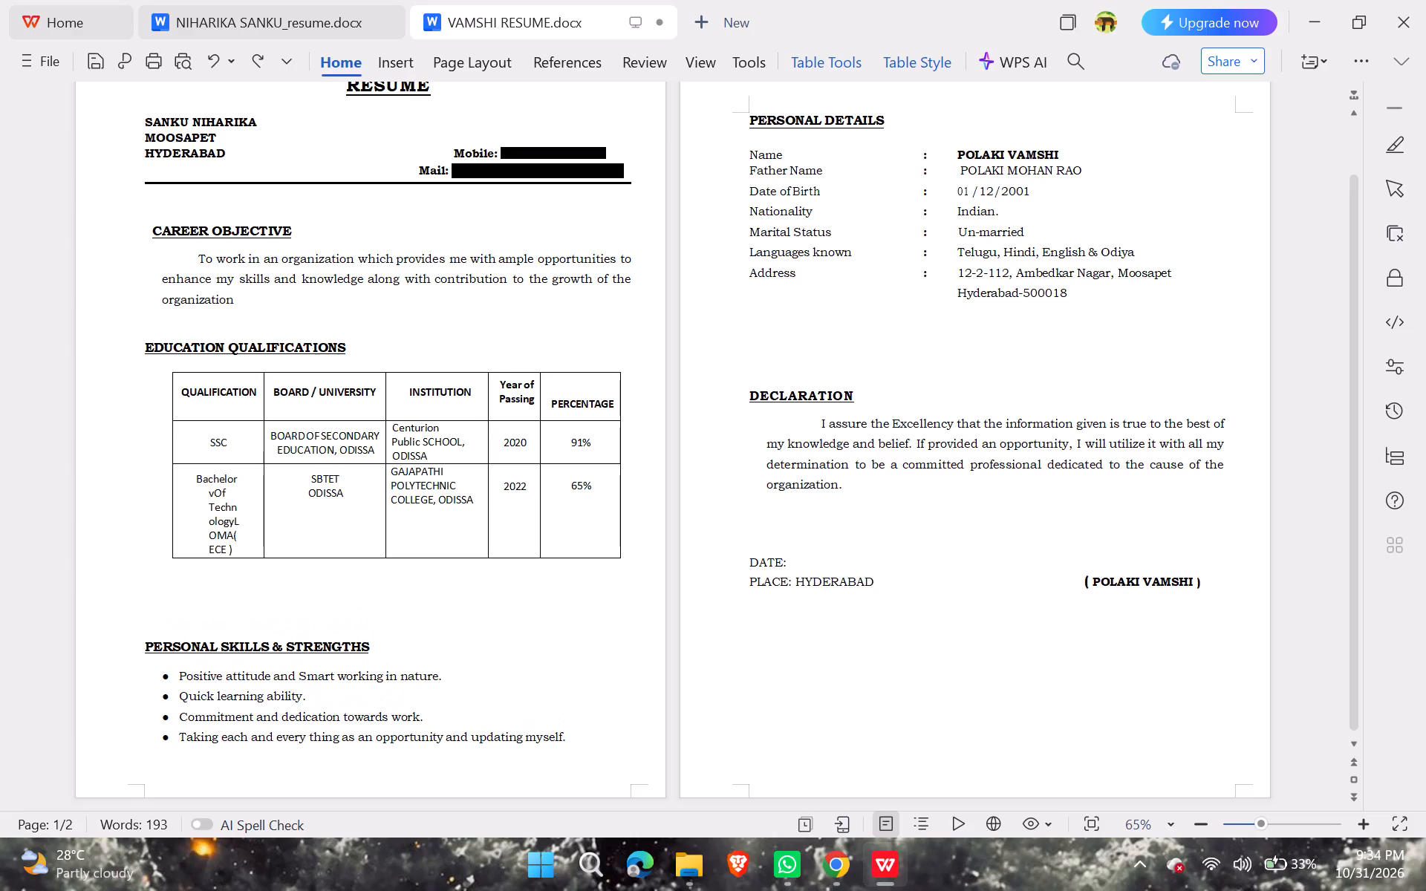
key(ctrl+z)
key(ctrl+z)
key(ctrl+z)
key(ctrl+z)
key(ctrl+z)
key(ctrl+z)
key(ctrl+z)
key(ctrl+z)
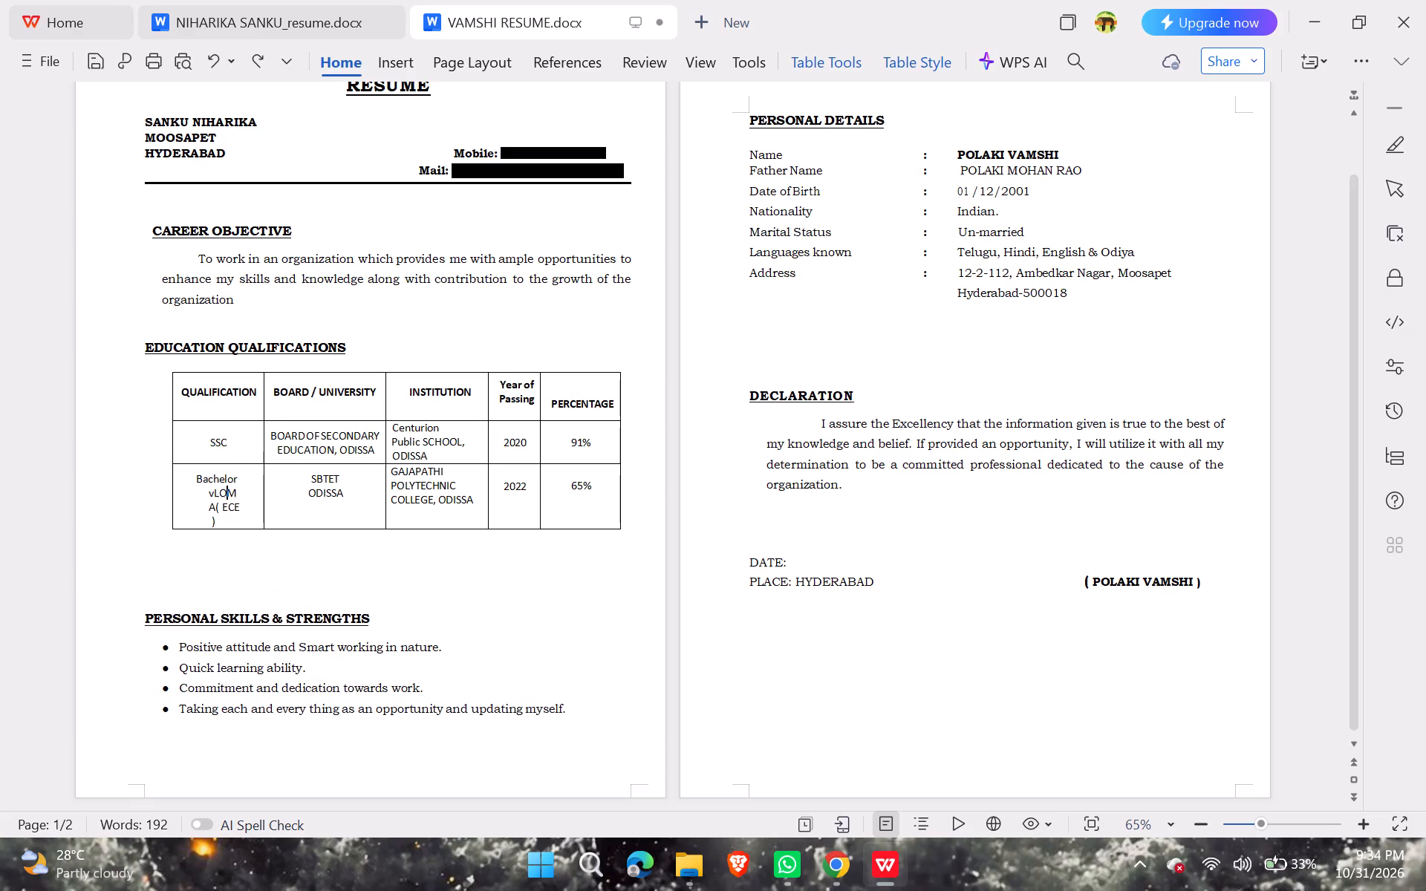
key(ctrl+z)
key(ctrl+z)
key(ctrl+z)
key(ctrl+z)
key(ctrl+z)
key(ctrl+z)
key(ctrl+z)
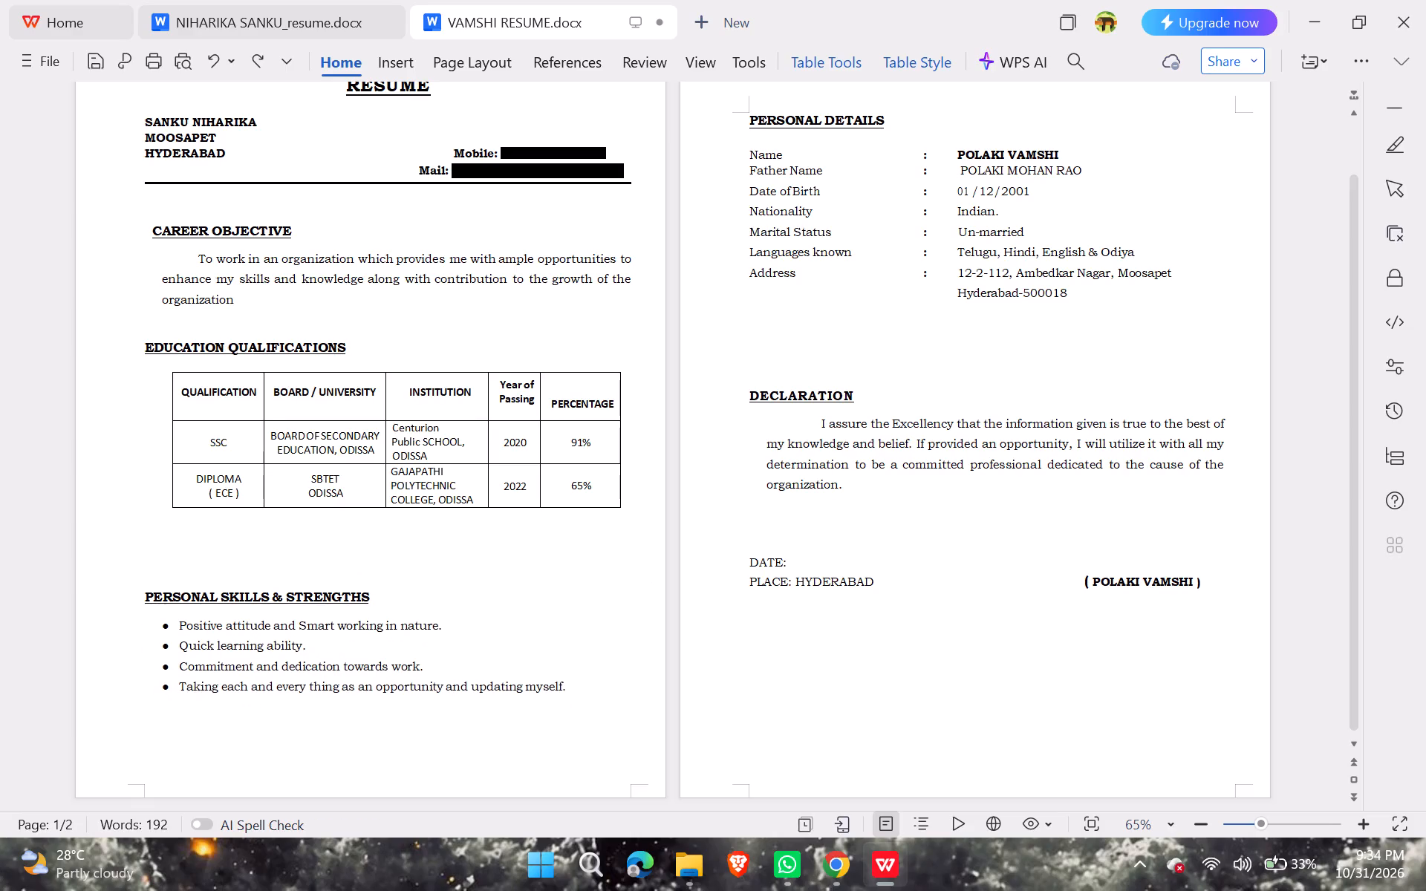
Replace "DIPLOMA" with "BTECH" in the last row's Qualification cell, keeping "( ECE )" on its own line.
key(BackSpace)
key(BackSpace)
key(BackSpace)
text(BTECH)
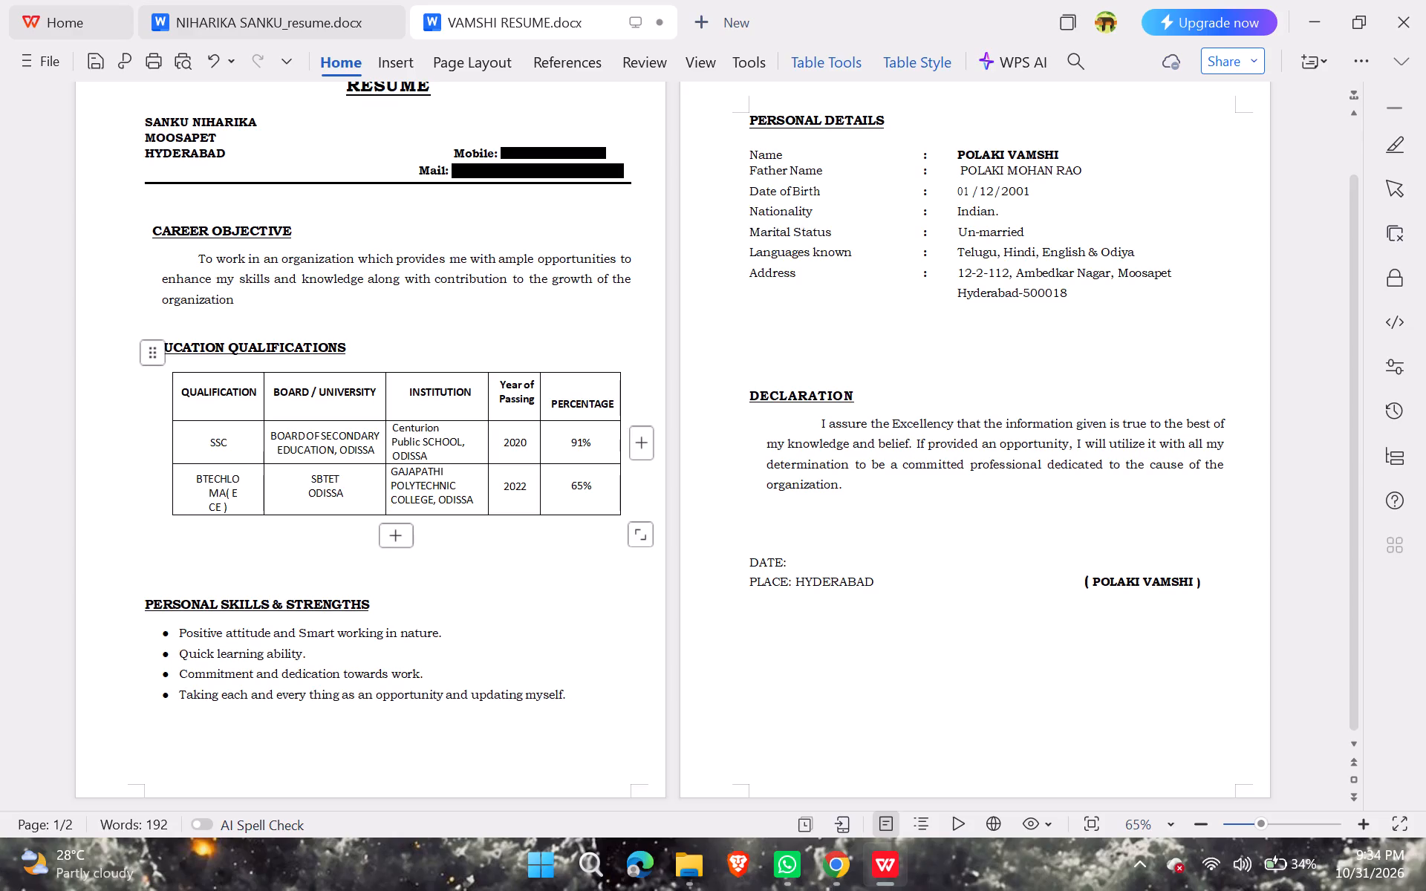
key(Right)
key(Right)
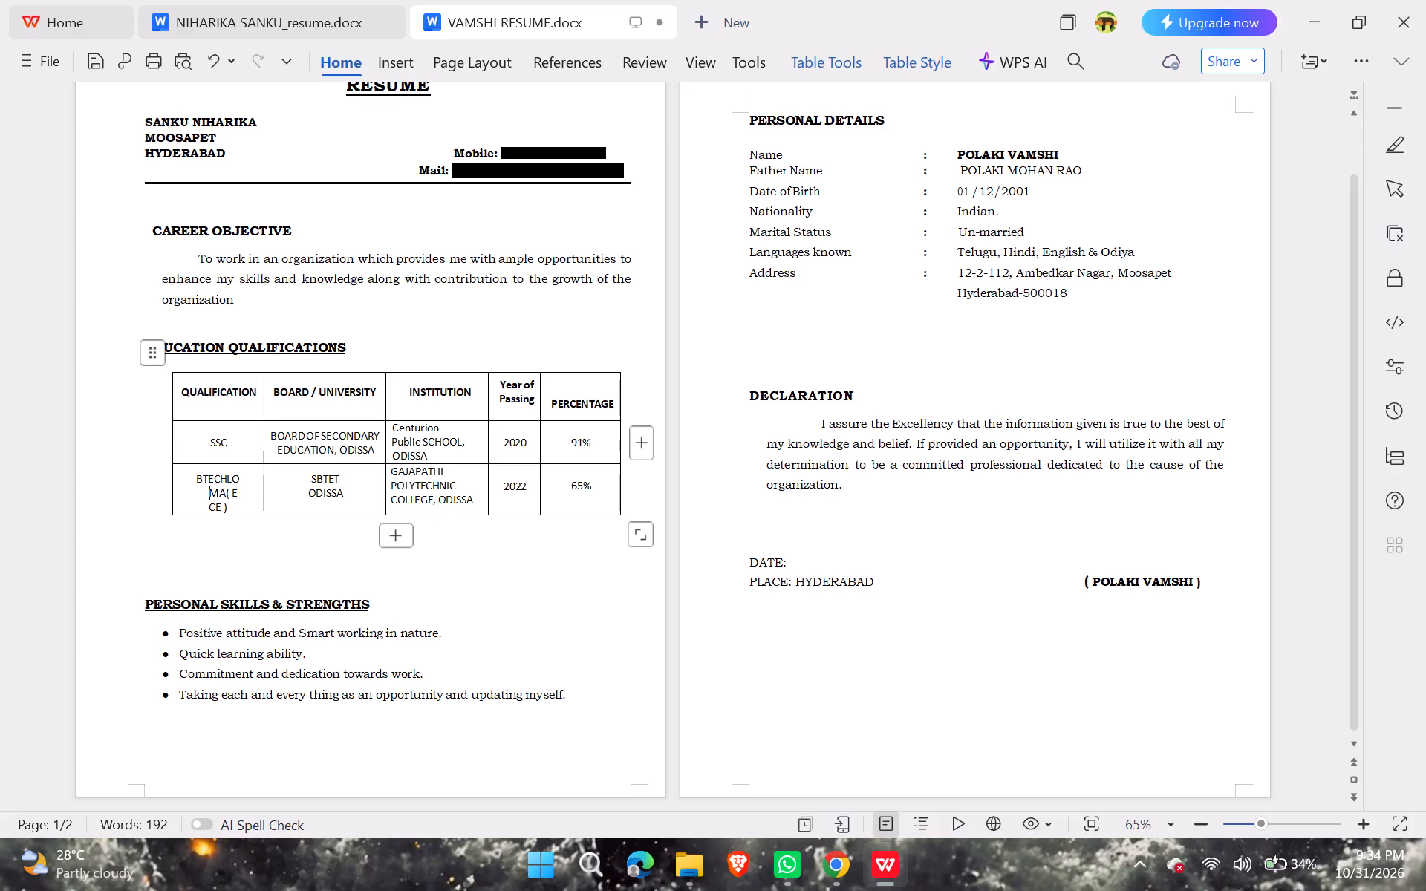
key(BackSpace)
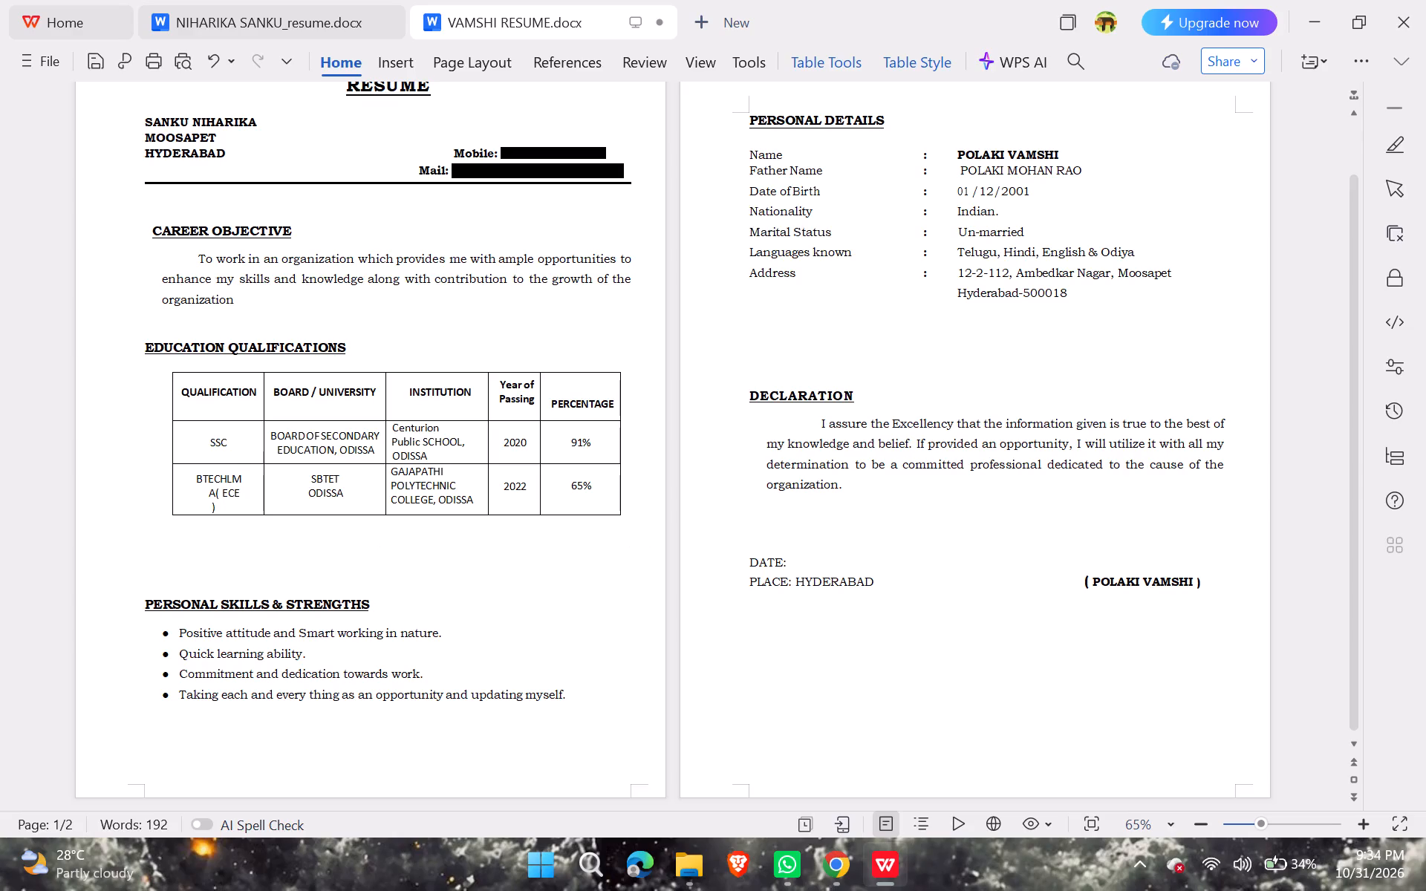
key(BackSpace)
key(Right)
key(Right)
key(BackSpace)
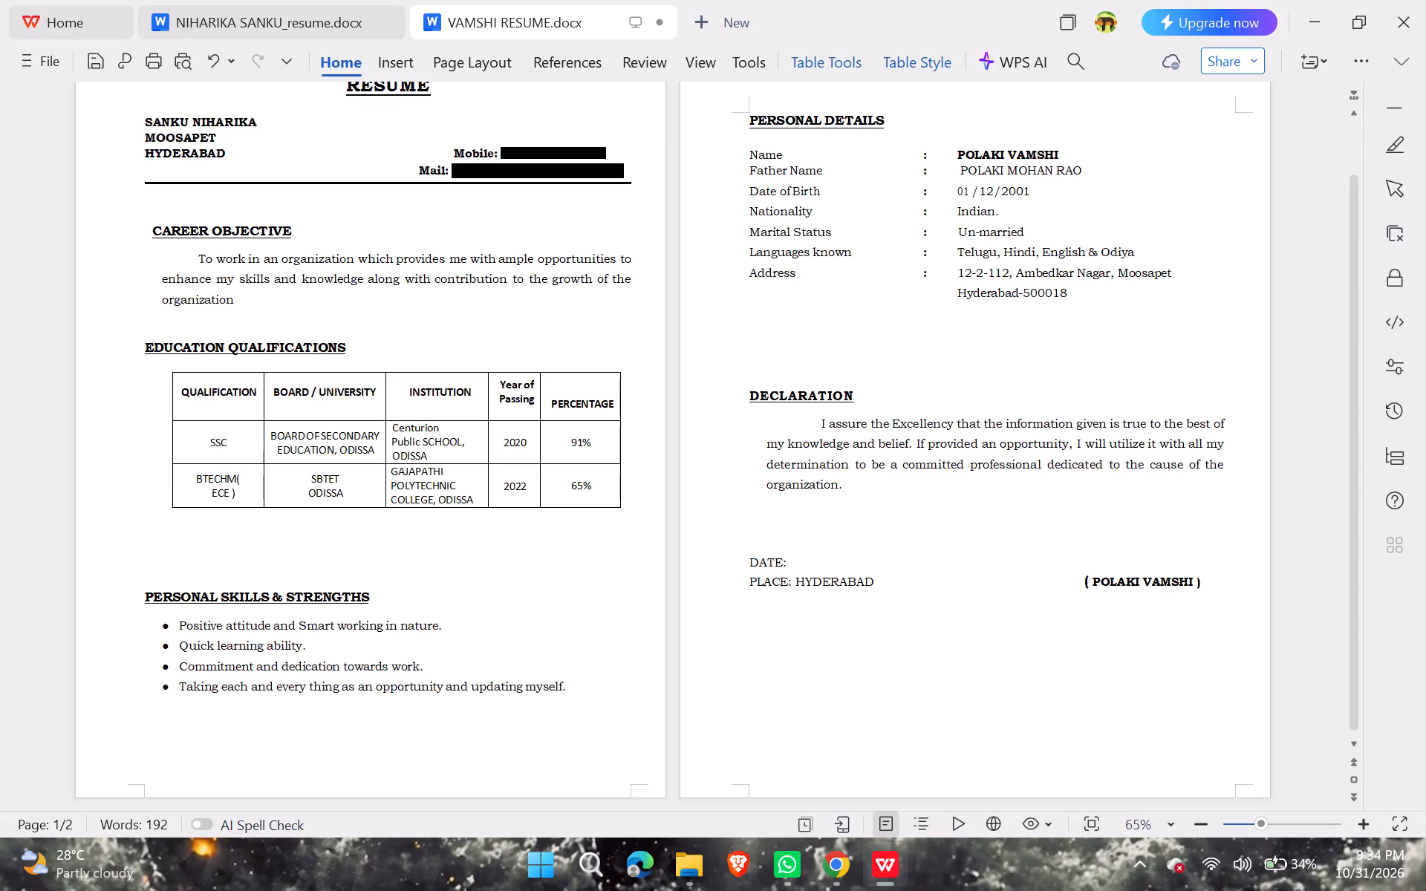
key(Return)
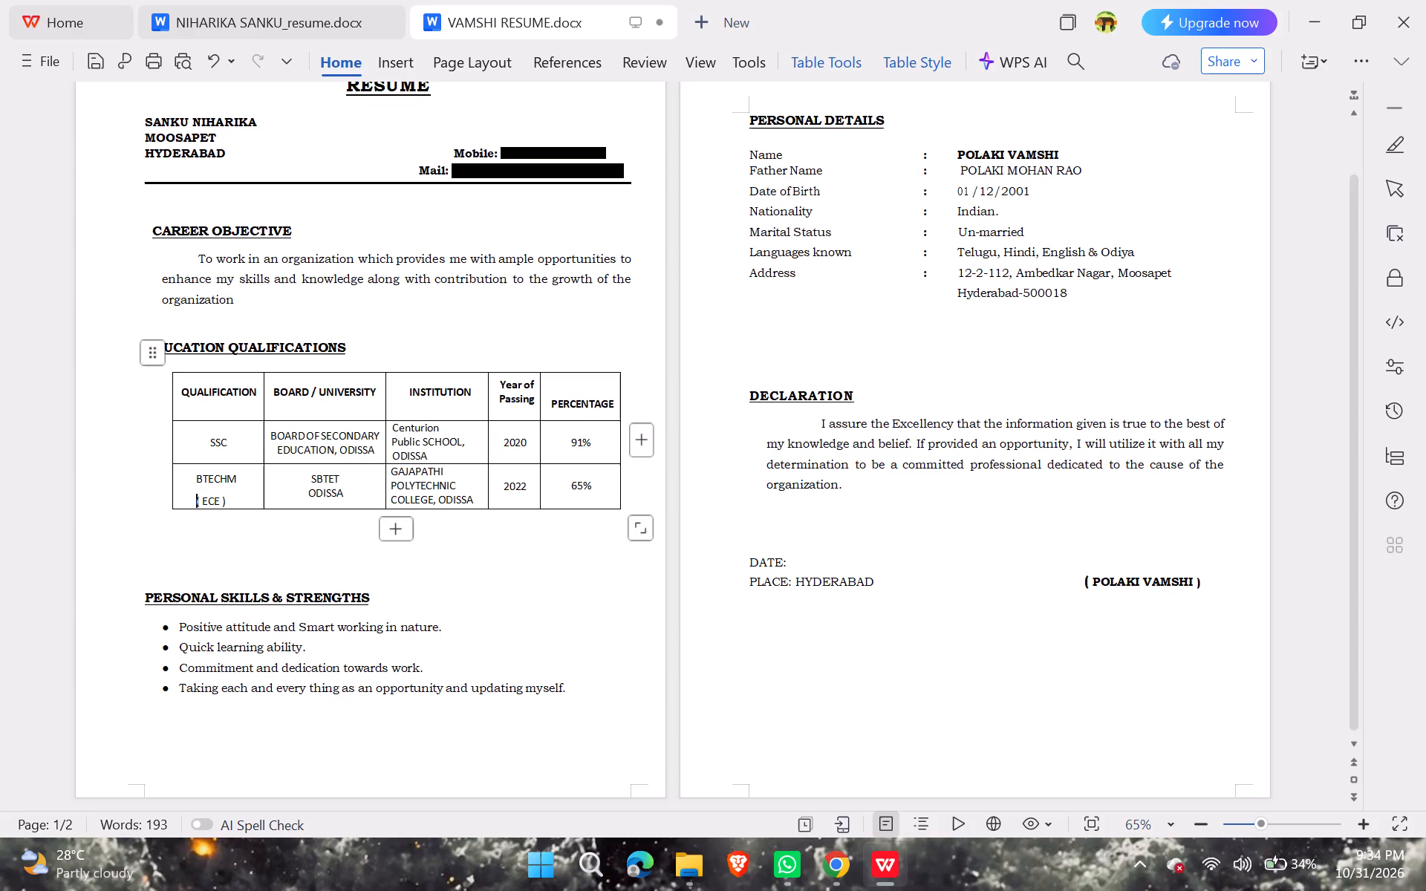
click(239, 477)
key(BackSpace)
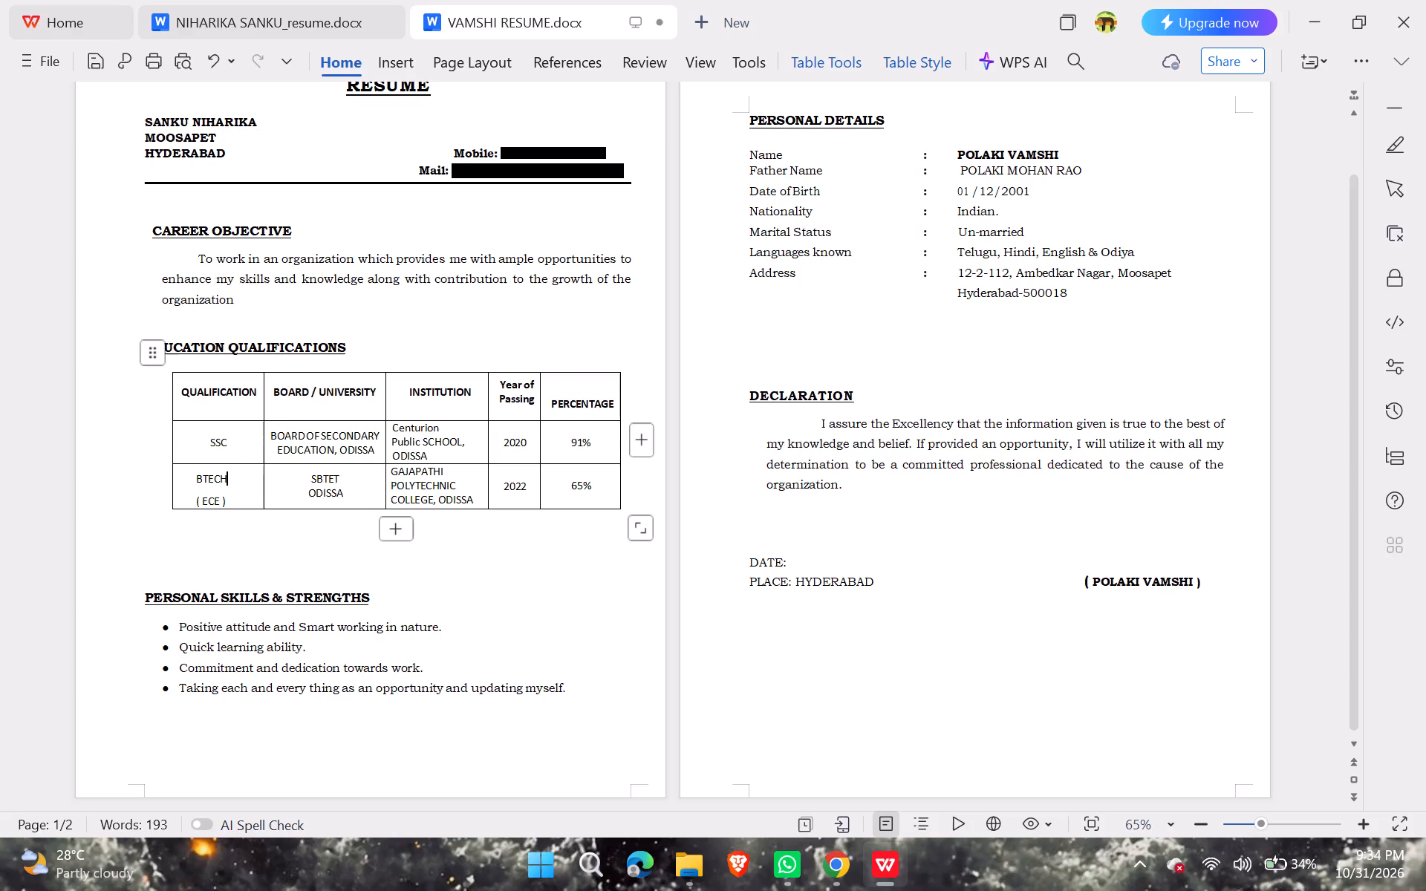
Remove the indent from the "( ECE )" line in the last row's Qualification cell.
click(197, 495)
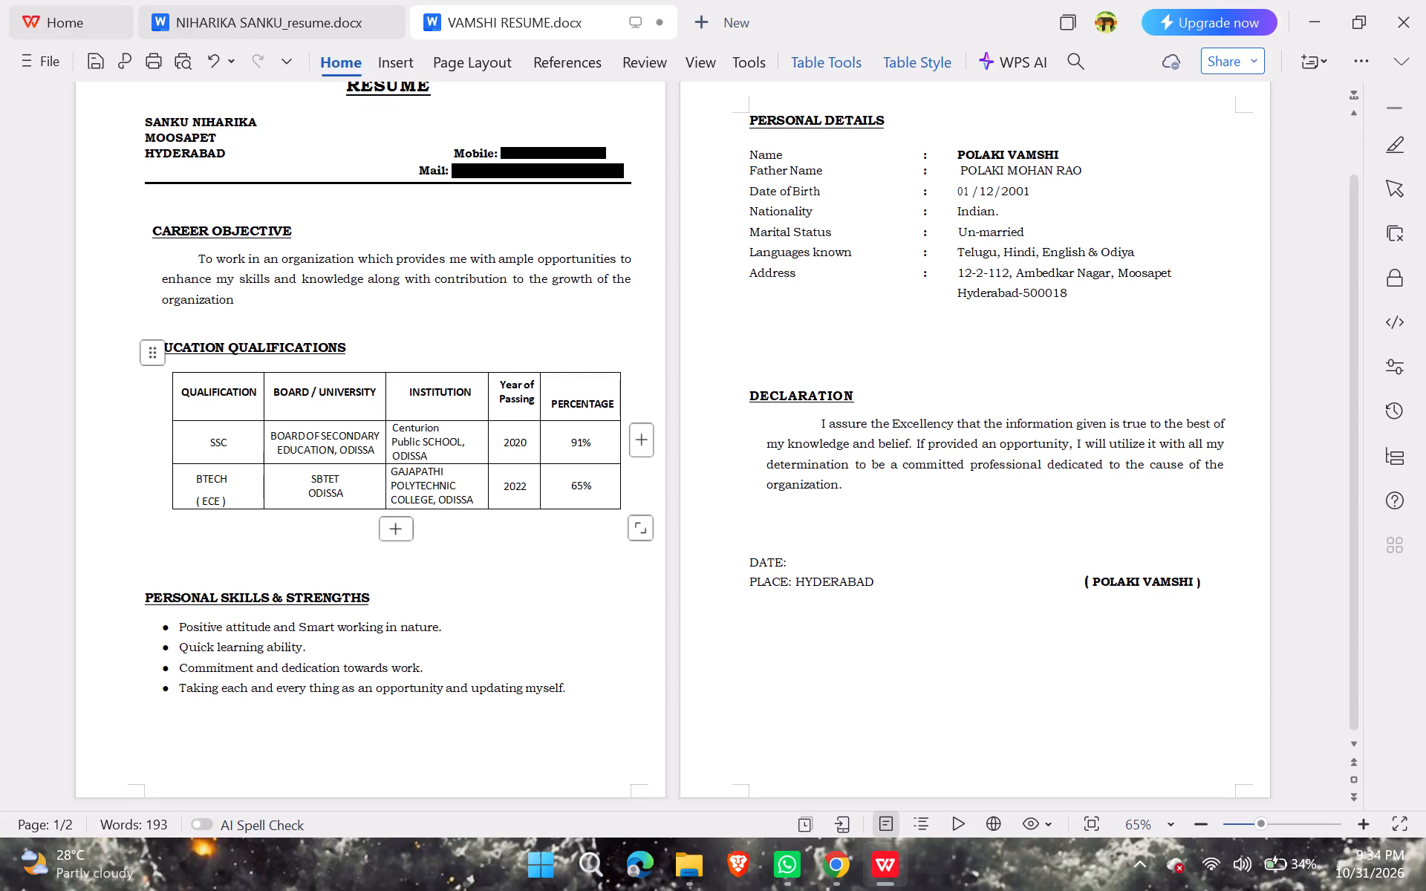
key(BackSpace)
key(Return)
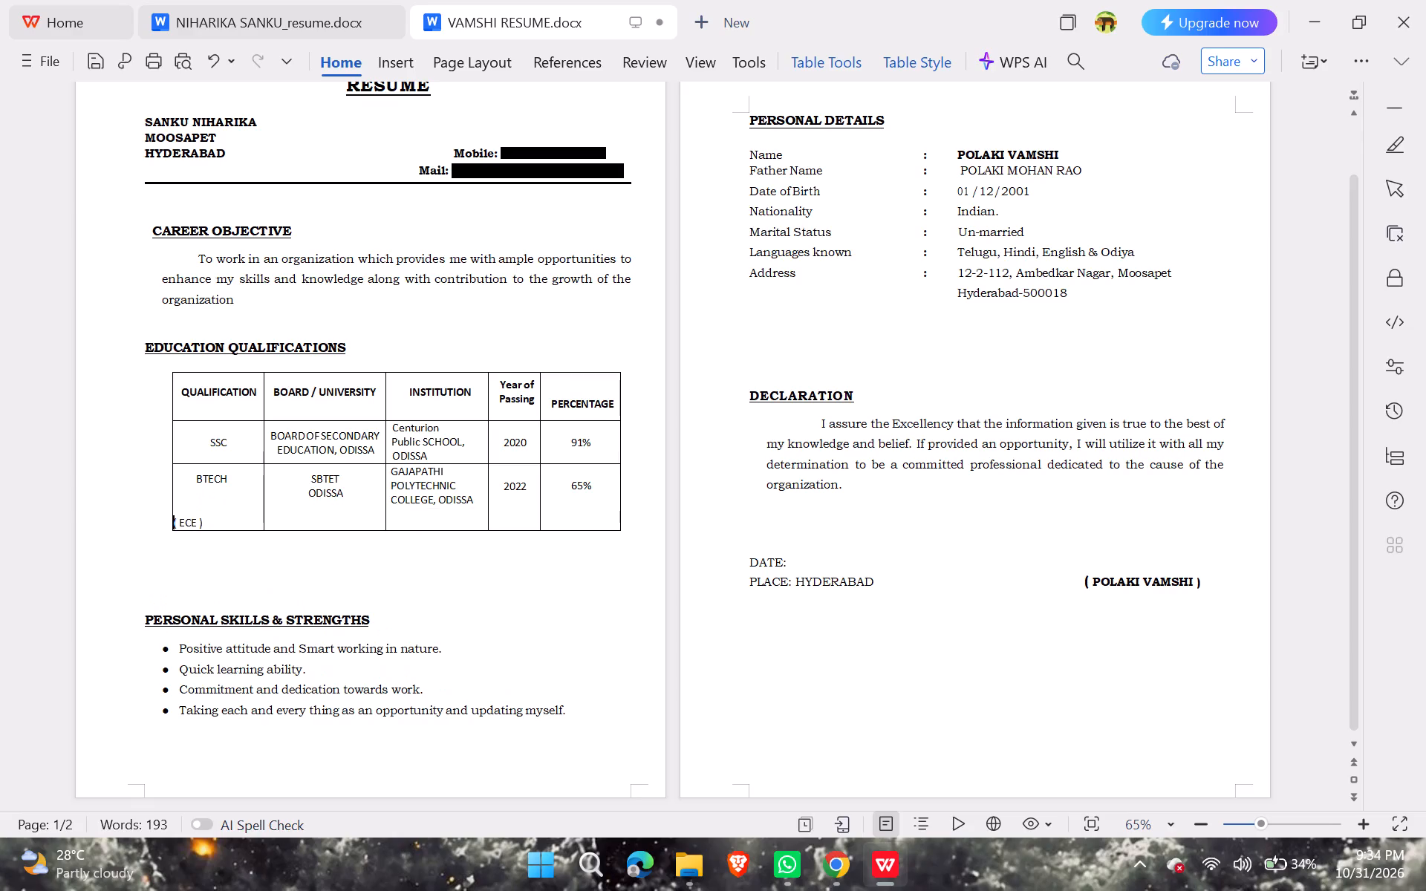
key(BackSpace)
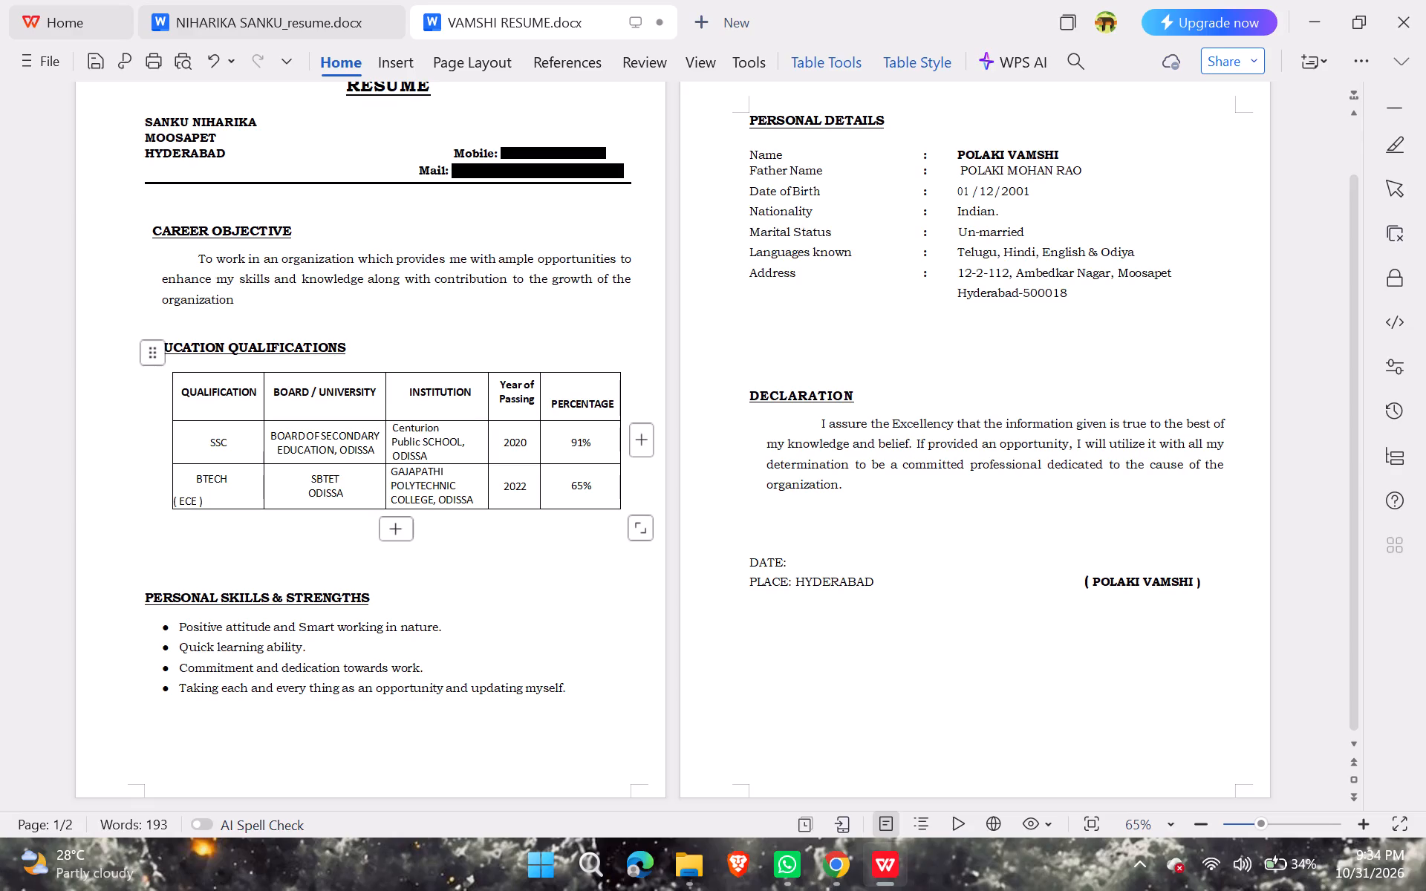
Delete "( ECE )" from the last row's Qualification cell.
drag(235, 480, 193, 482)
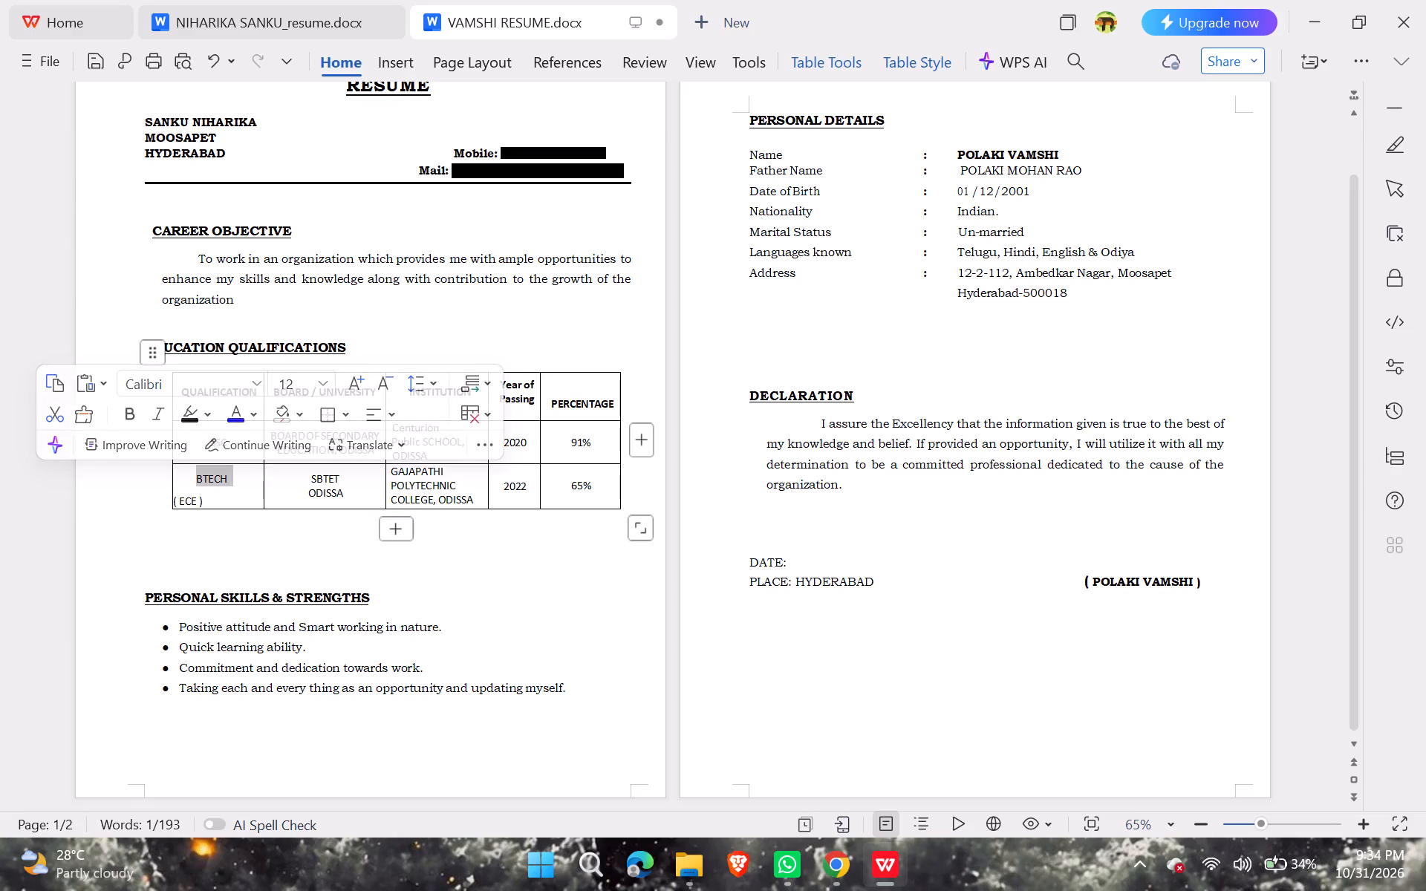
click(232, 492)
drag(201, 505, 172, 503)
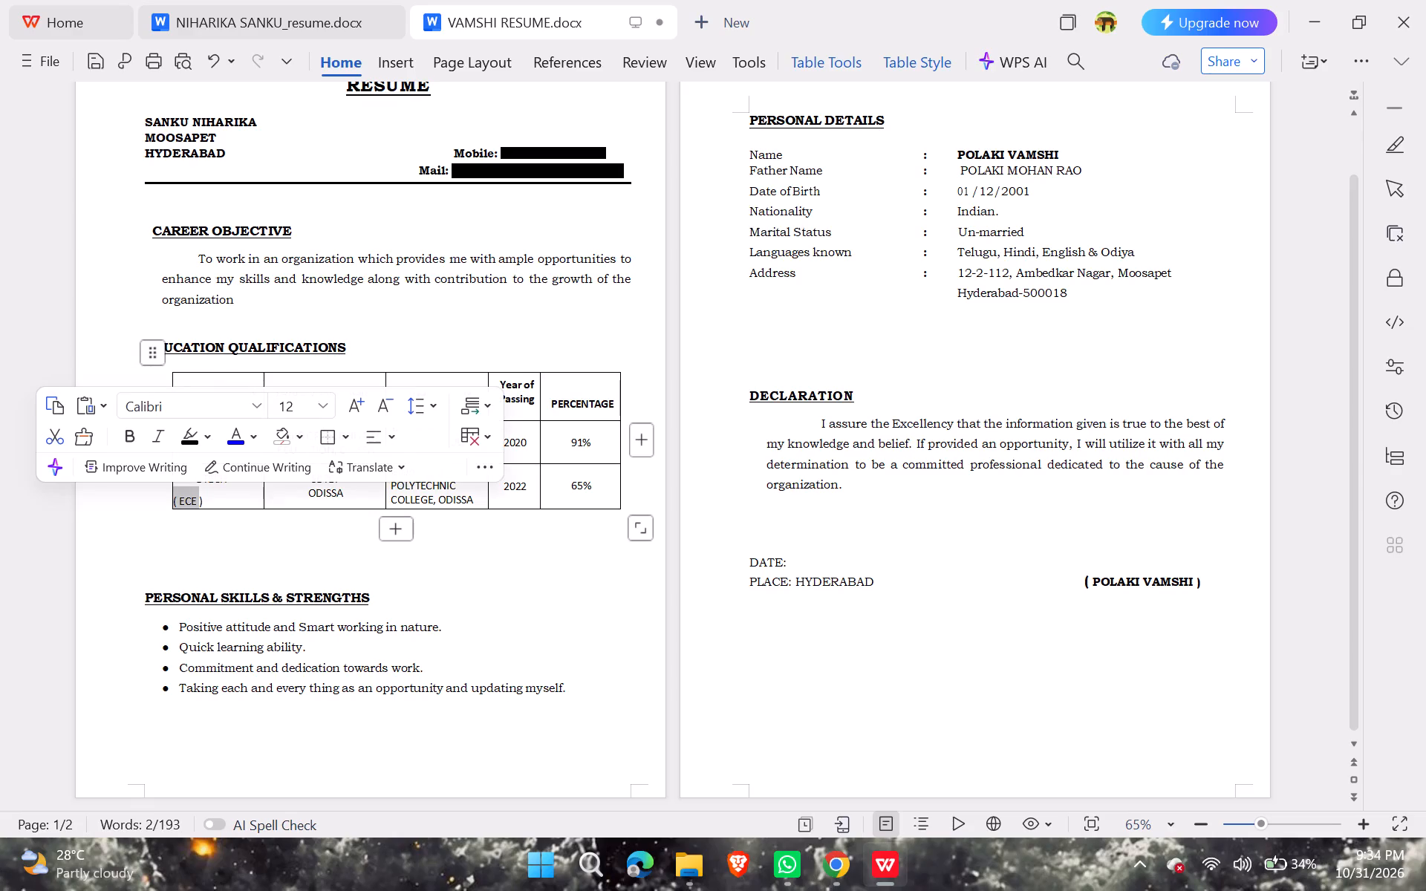
click(225, 490)
key(BackSpace)
key(BackSpace)
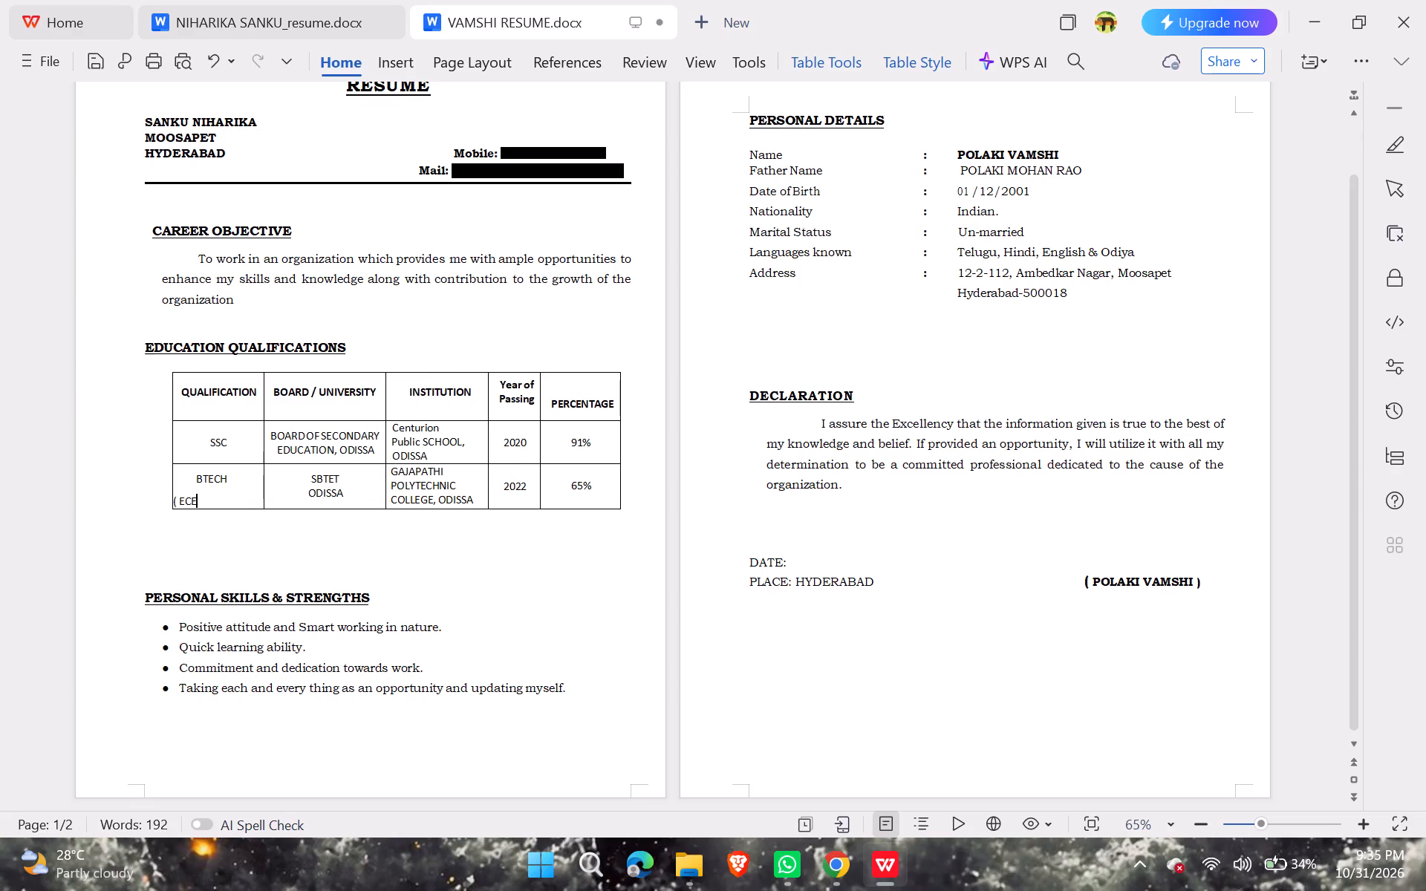
key(BackSpace)
key(BackSpace)
key(BackSpace)
key(BackSpace)
key(BackSpace)
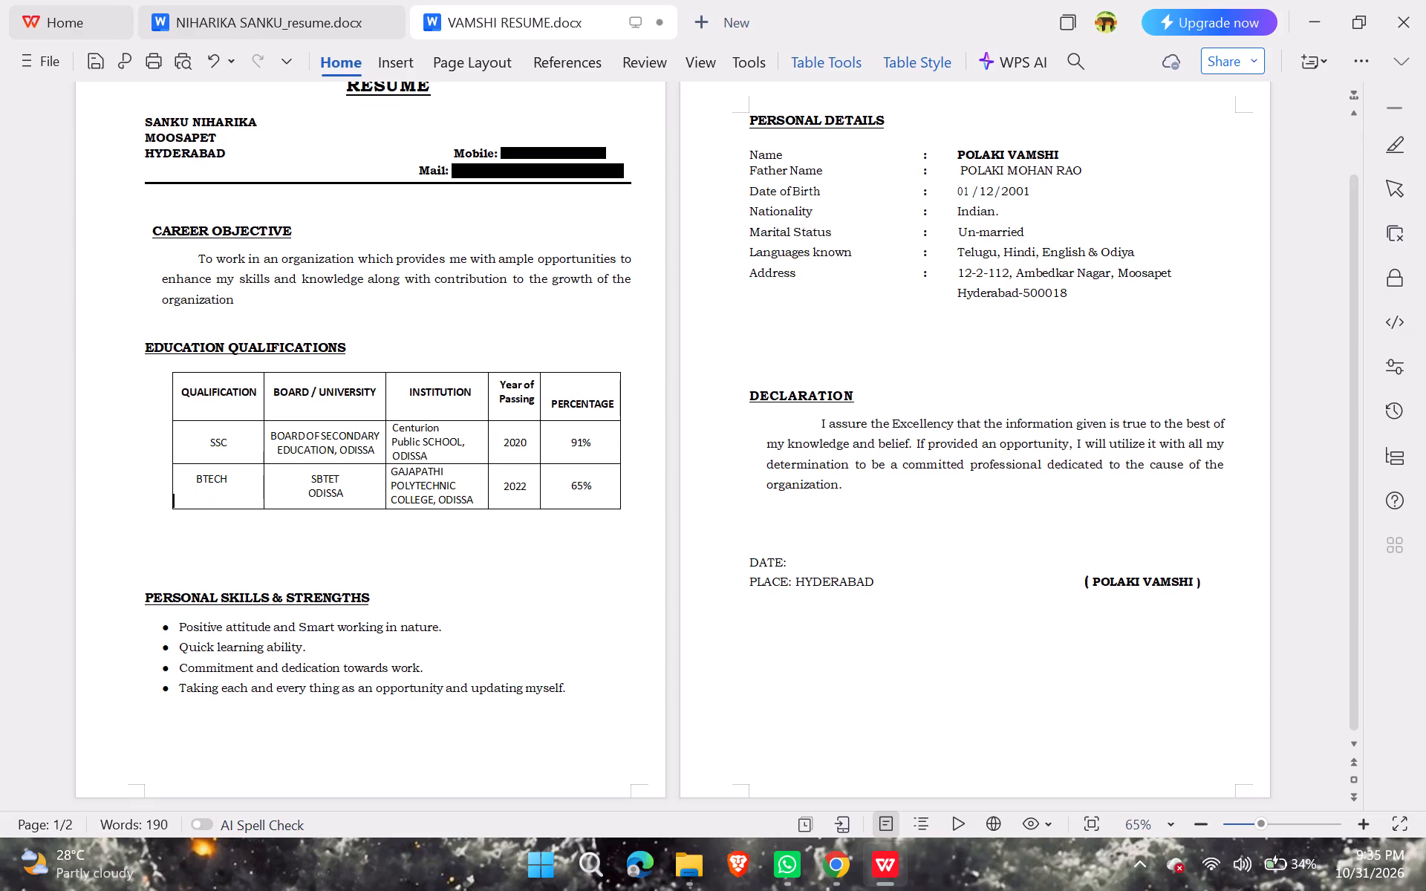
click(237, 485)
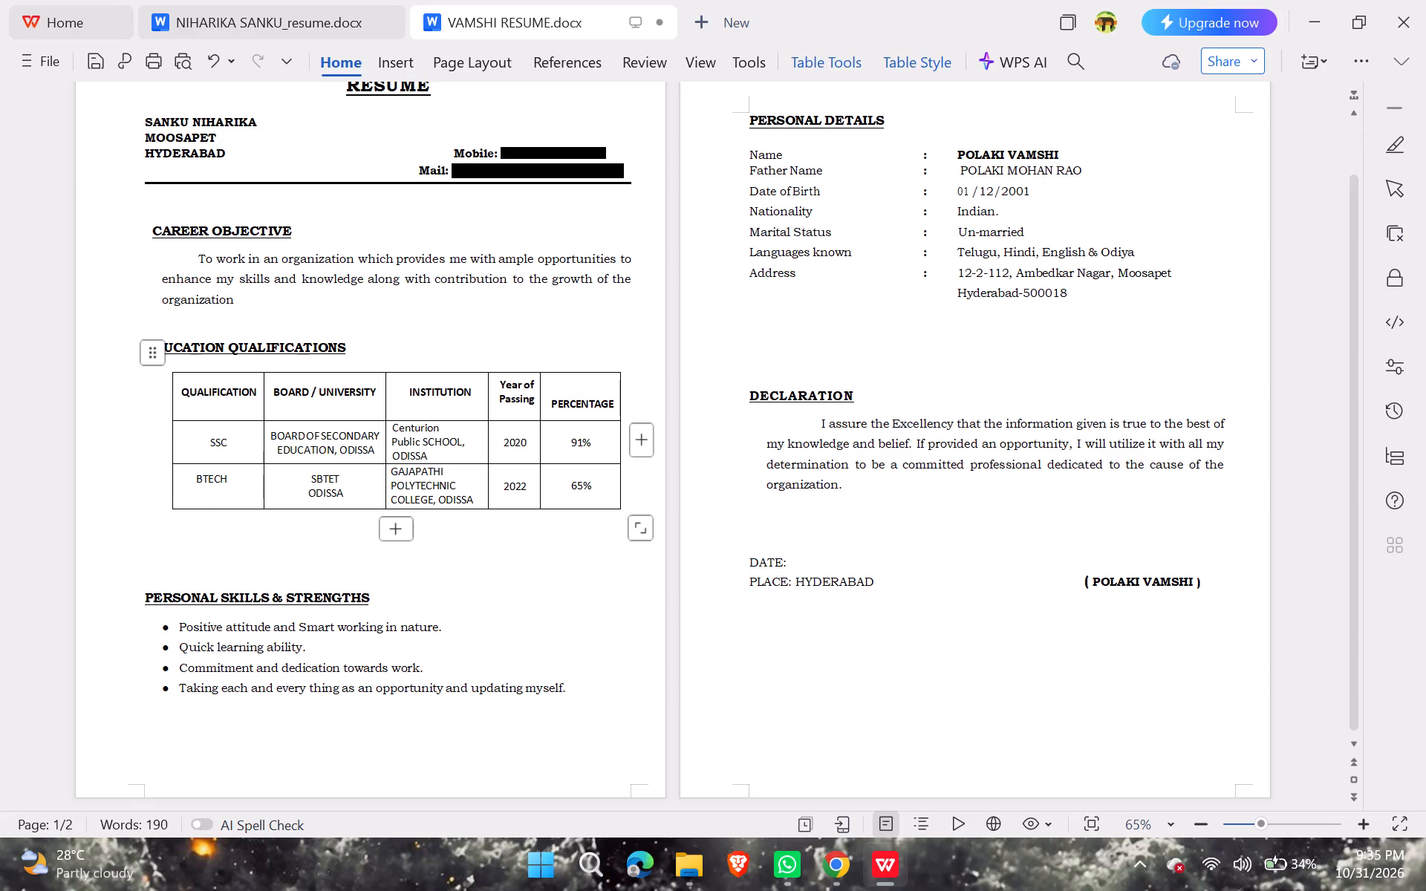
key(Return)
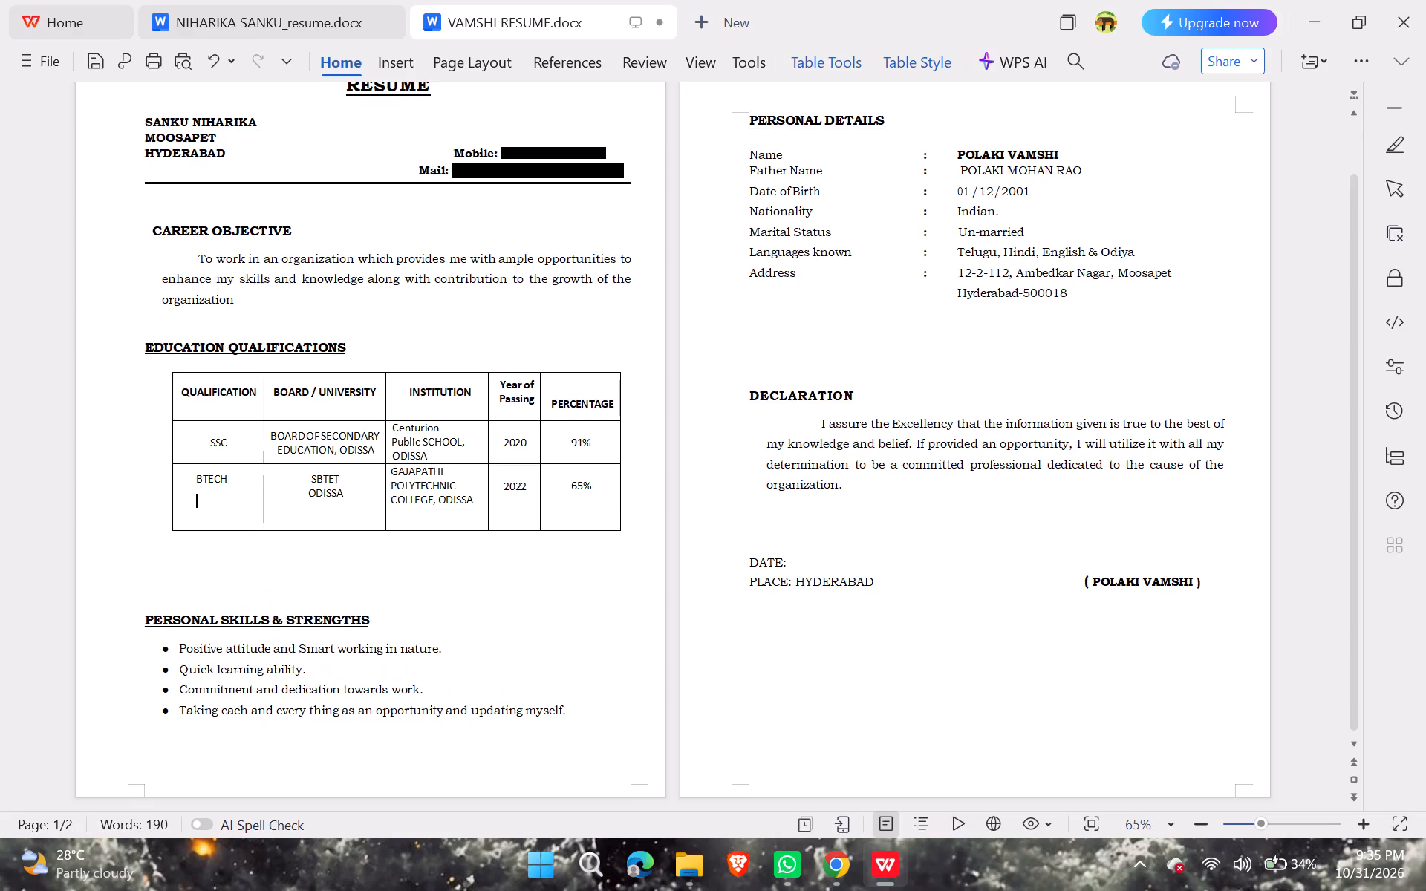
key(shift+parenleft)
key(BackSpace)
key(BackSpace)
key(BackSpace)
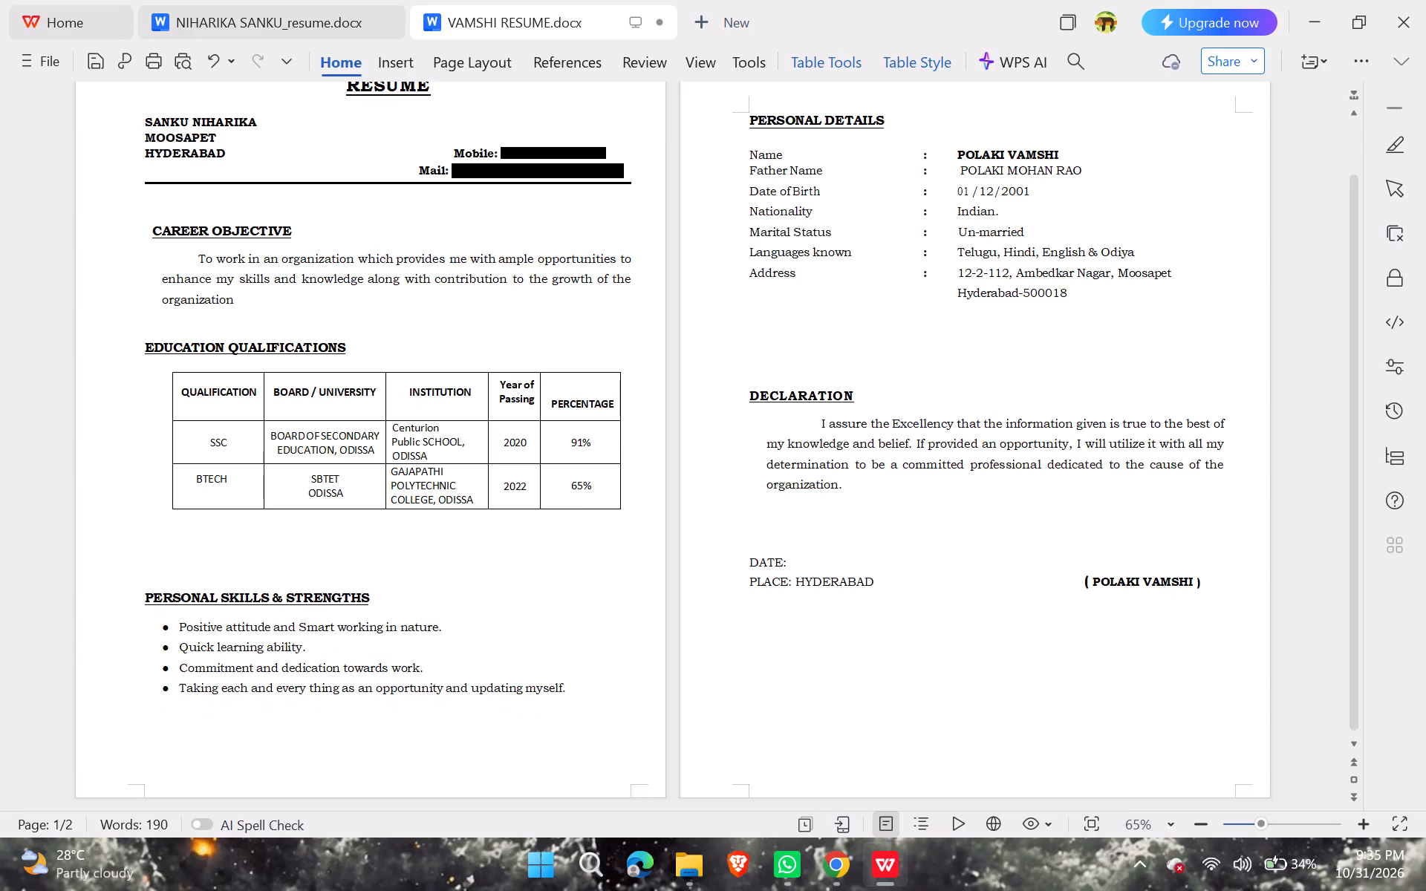
Add "(CSE)" on a new line directly below "BTECH" in the last row's Qualification cell.
key(shift+braceleft)
key(BackSpace)
key(shift+parenleft)
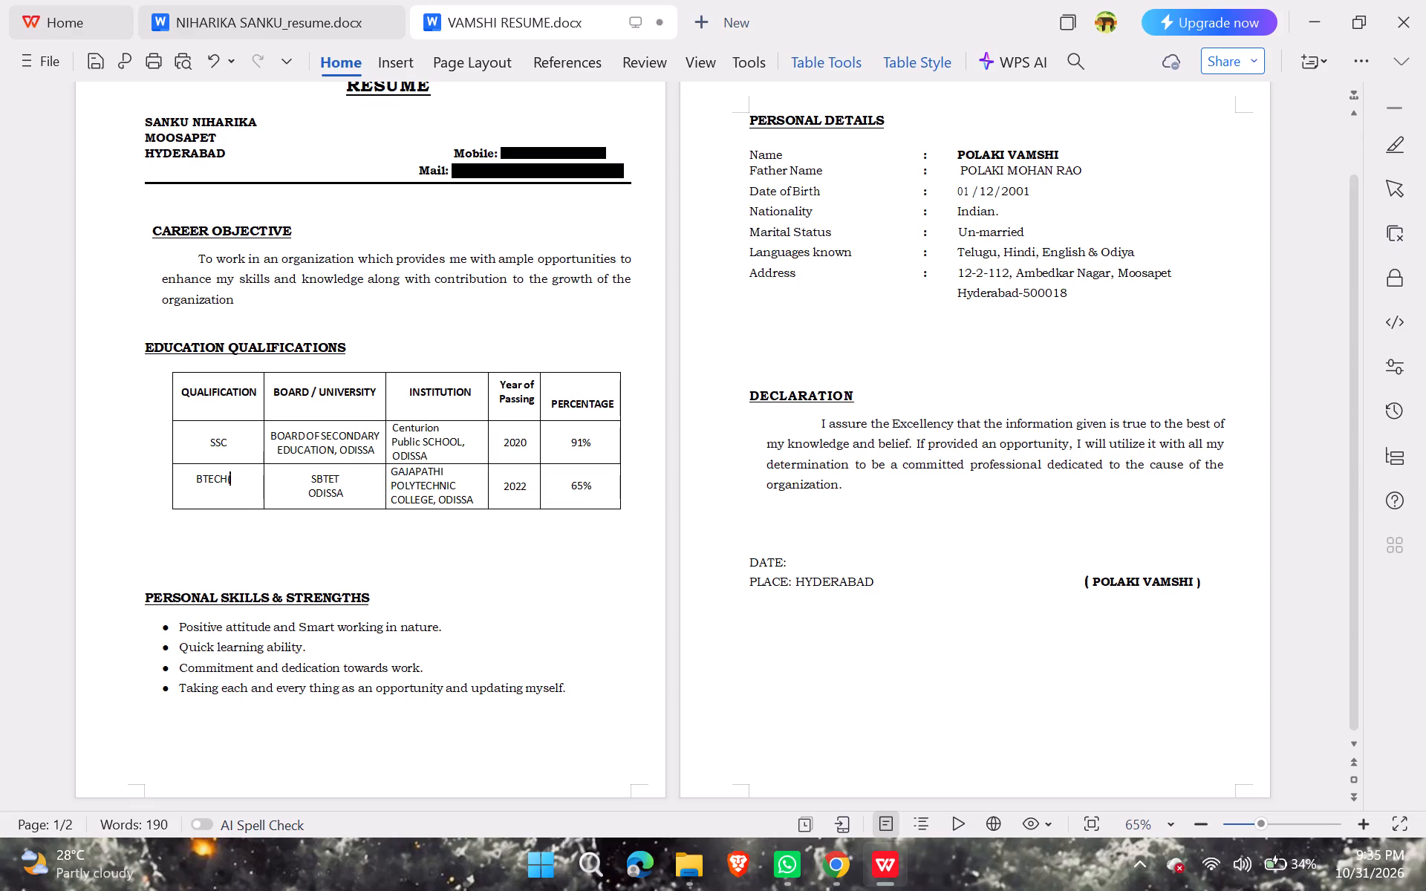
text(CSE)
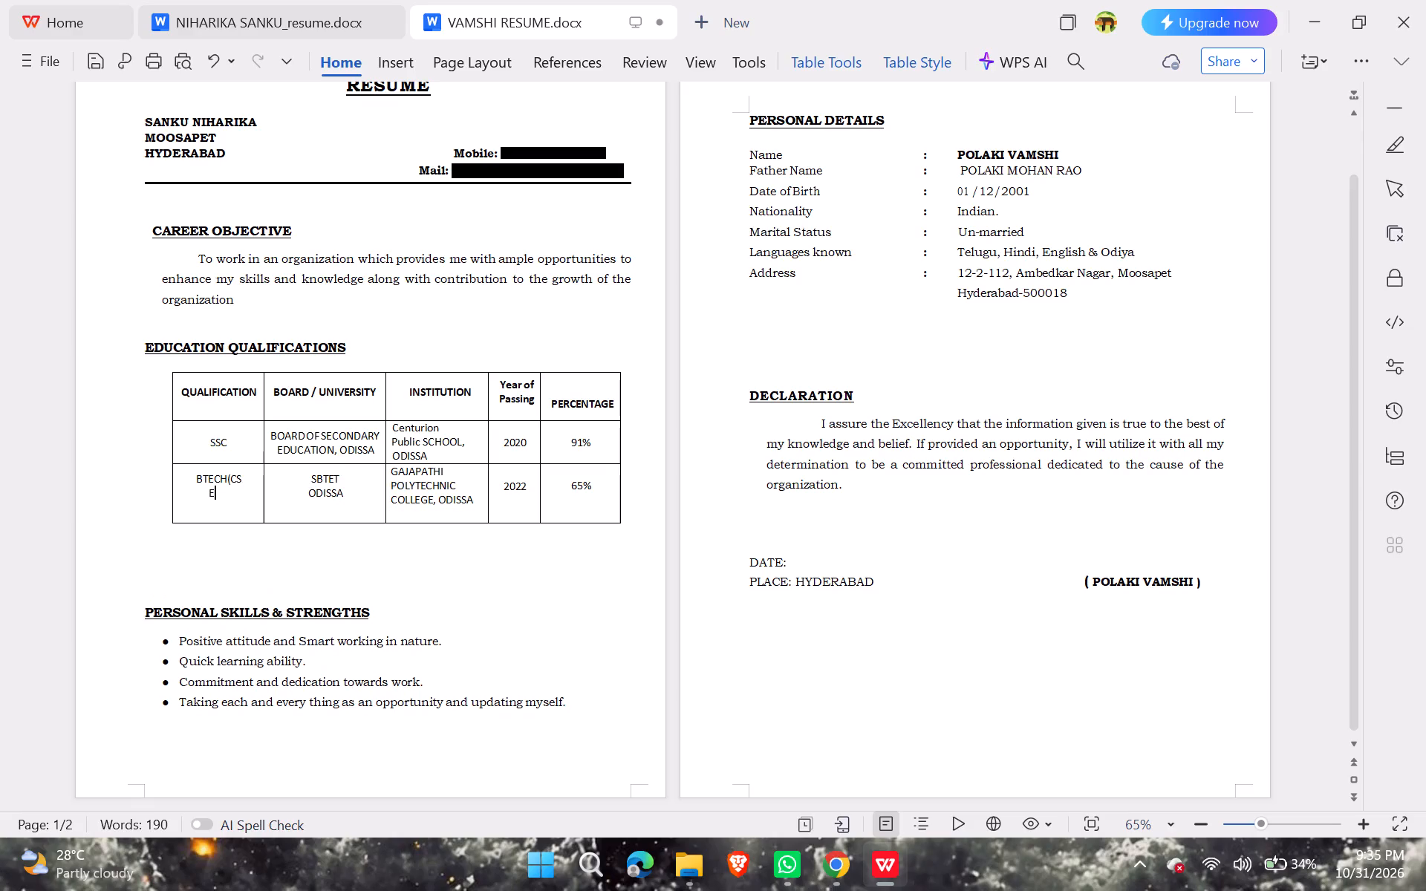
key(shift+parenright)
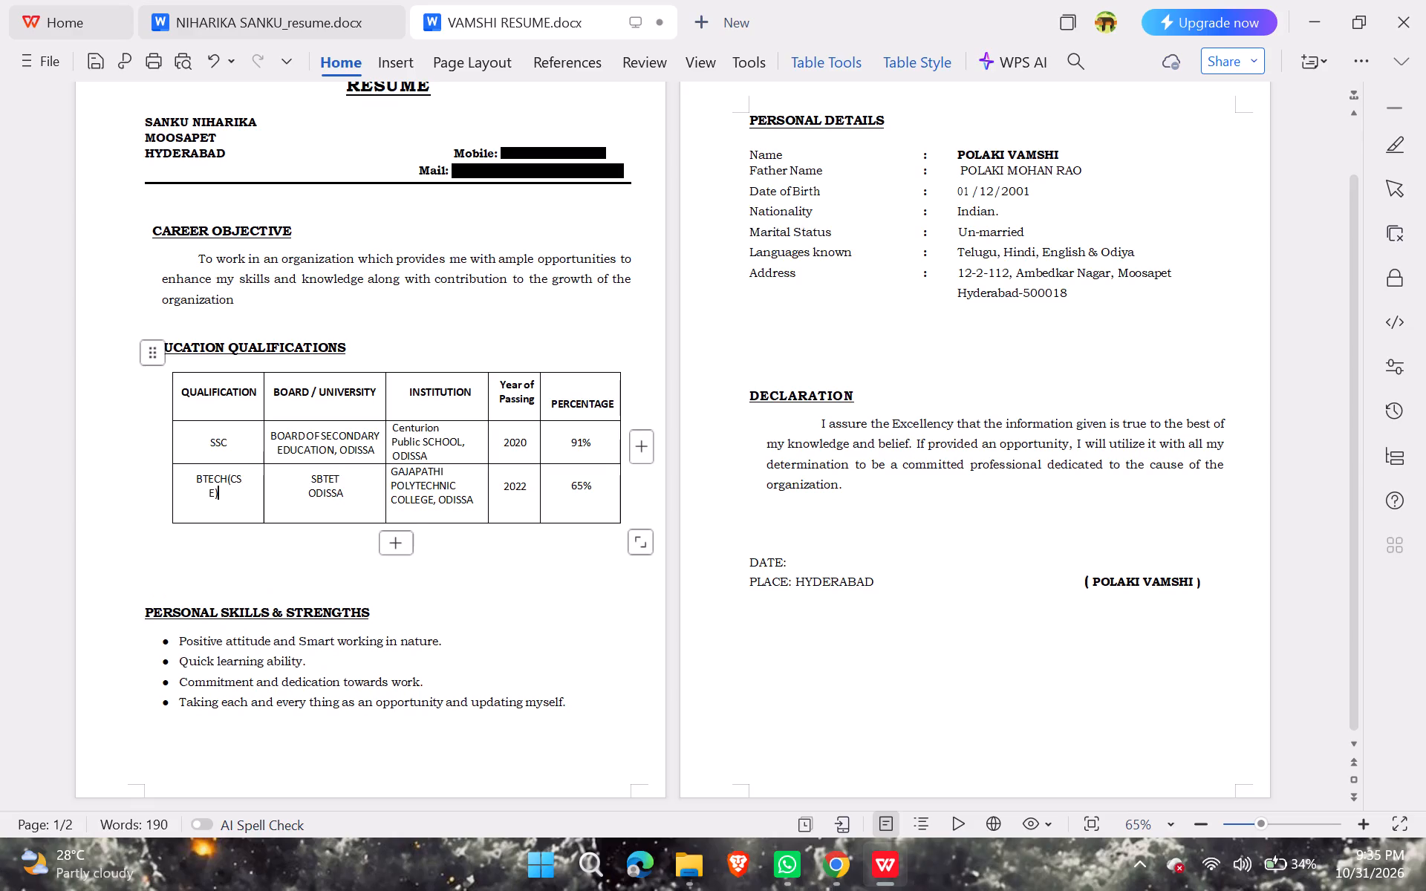
click(227, 478)
key(Return)
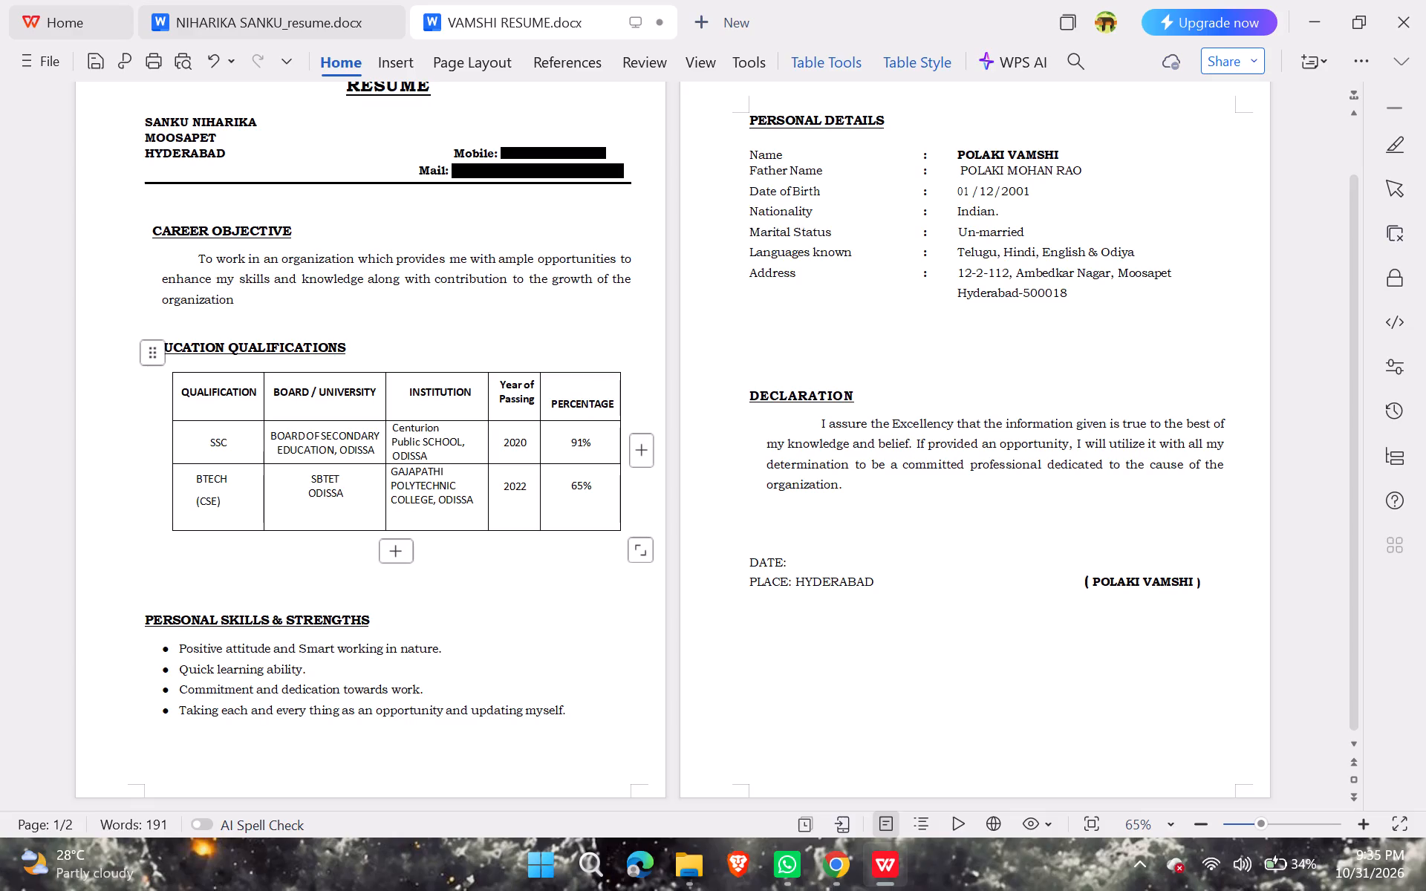
Replace "SBTET" with "JNTUN" in the last row's Board / University cell.
click(423, 319)
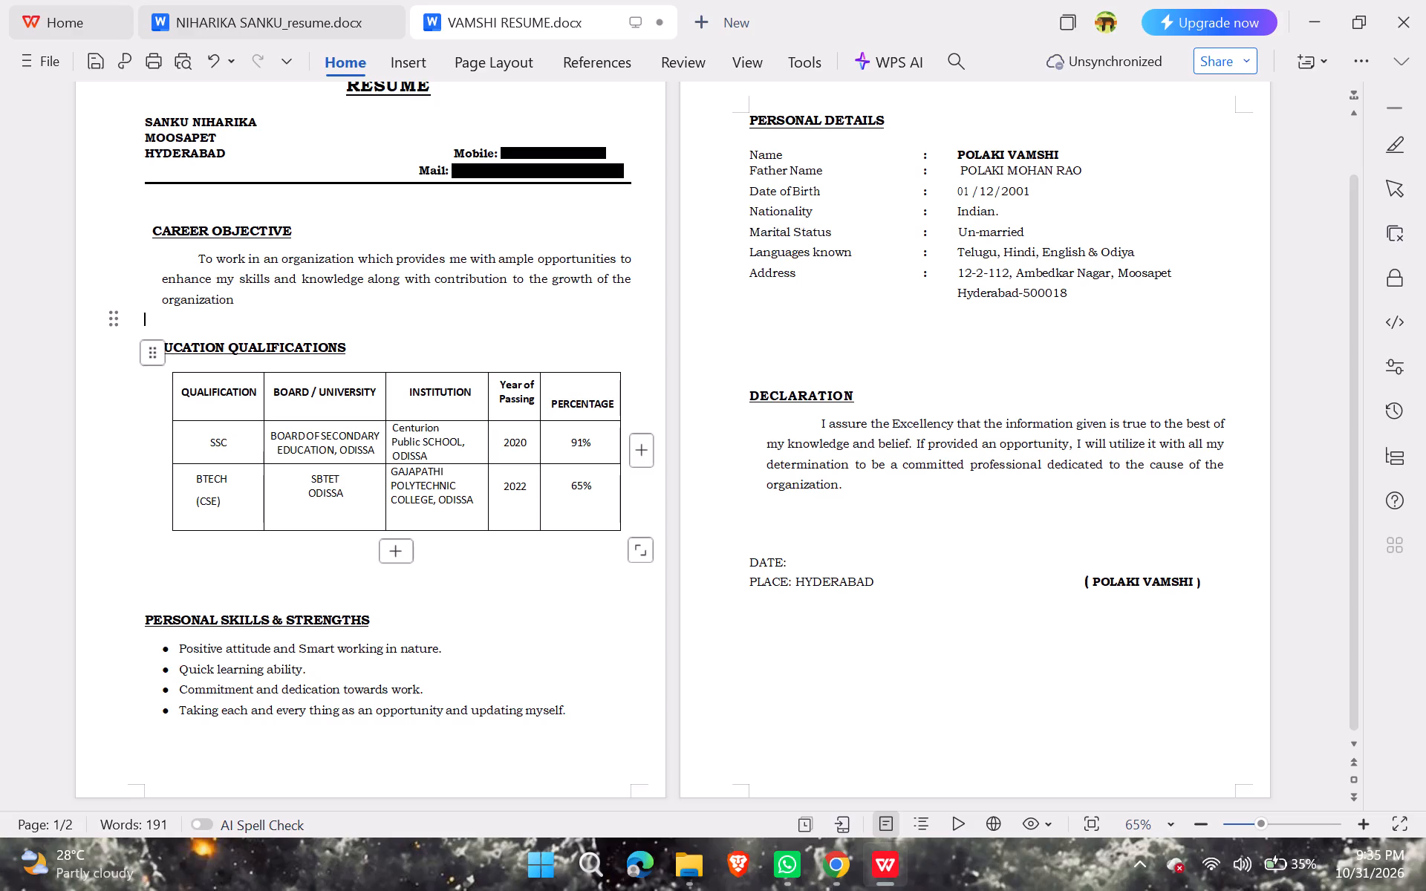
click(347, 477)
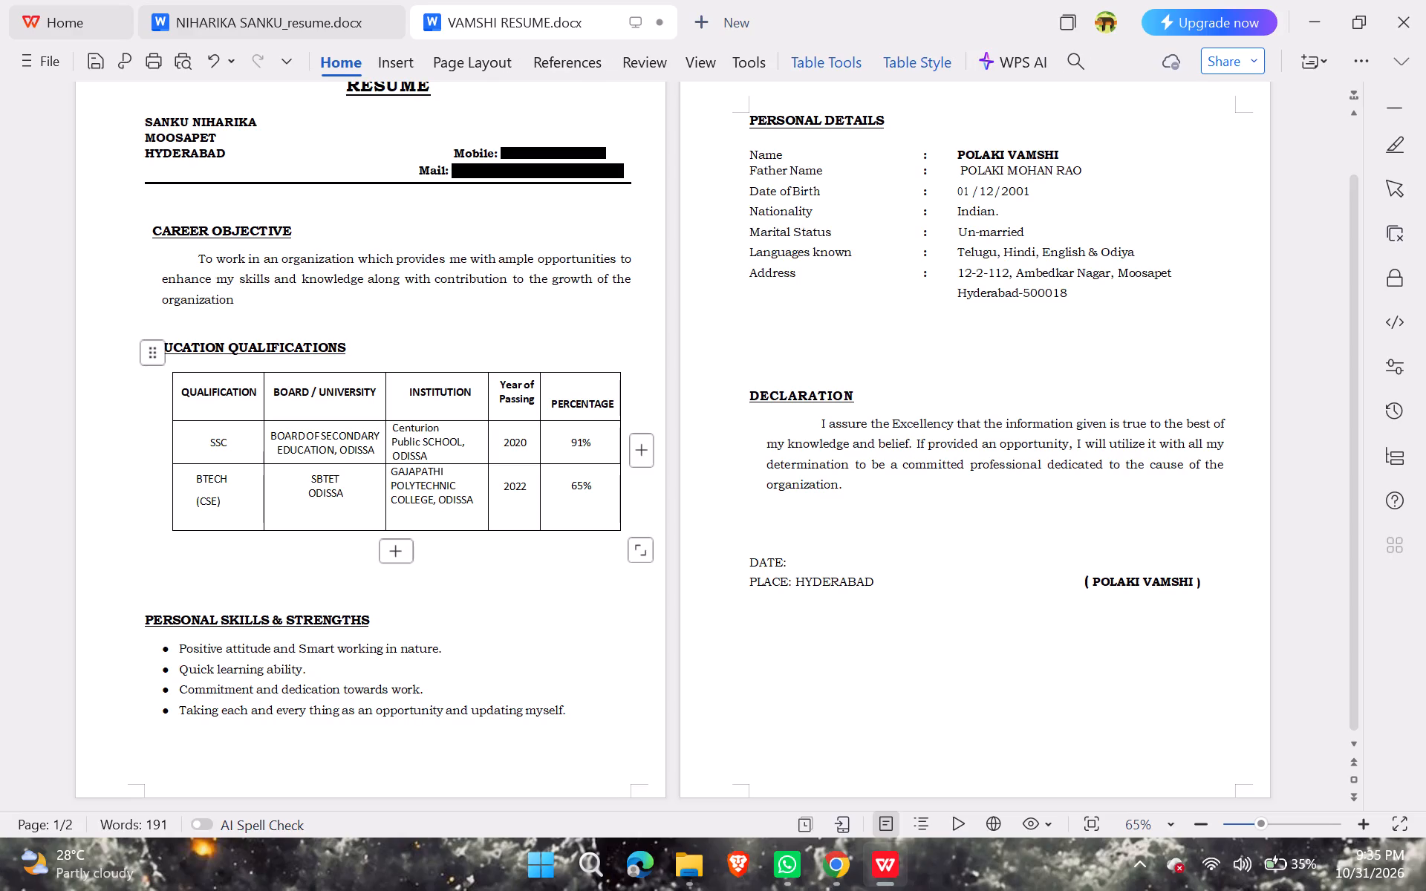
key(BackSpace)
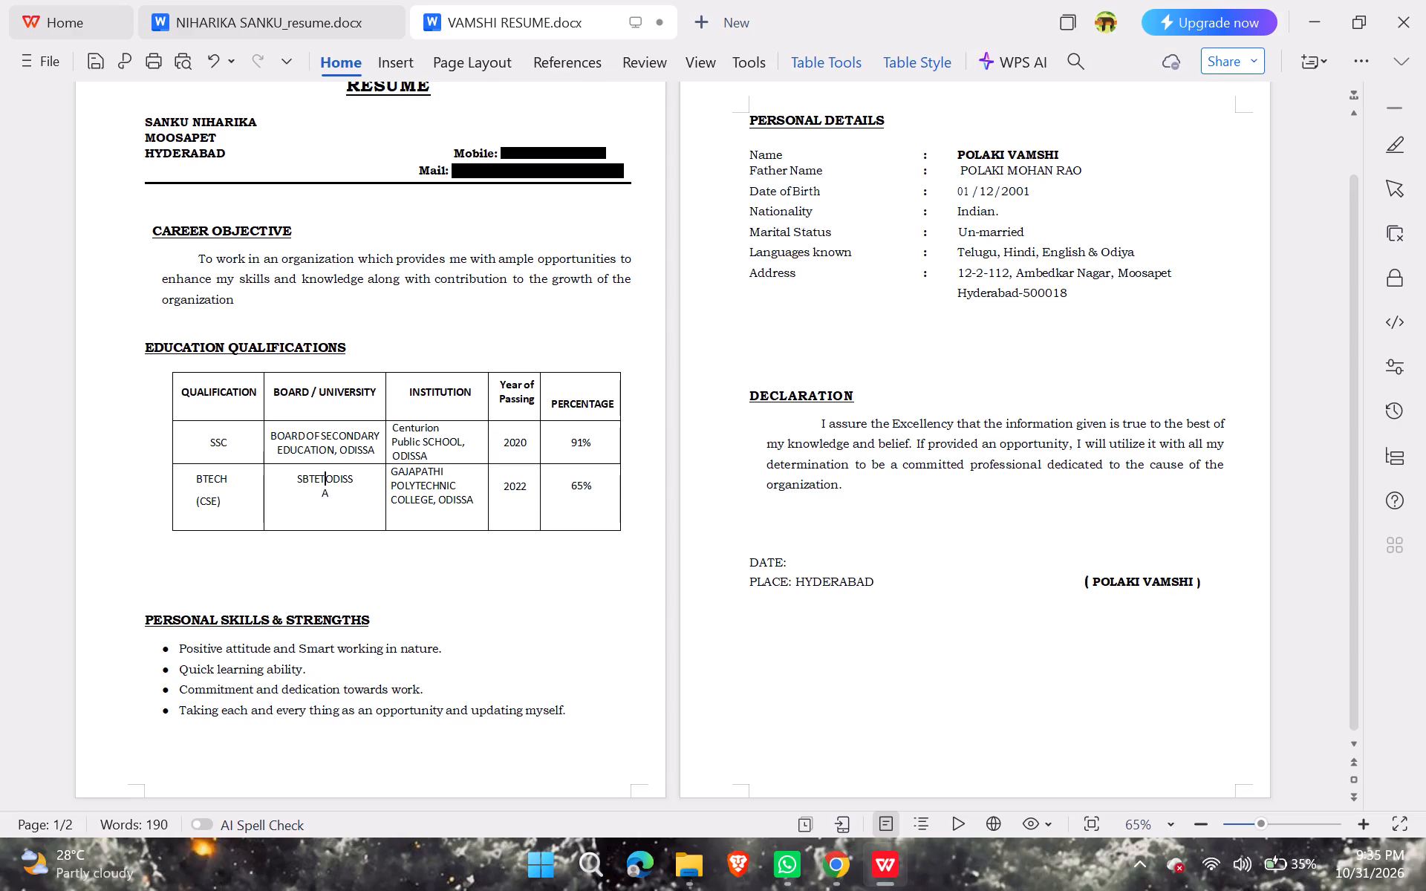
key(BackSpace)
key(BackSpace)
key(BackSpace)
key(BackSpace)
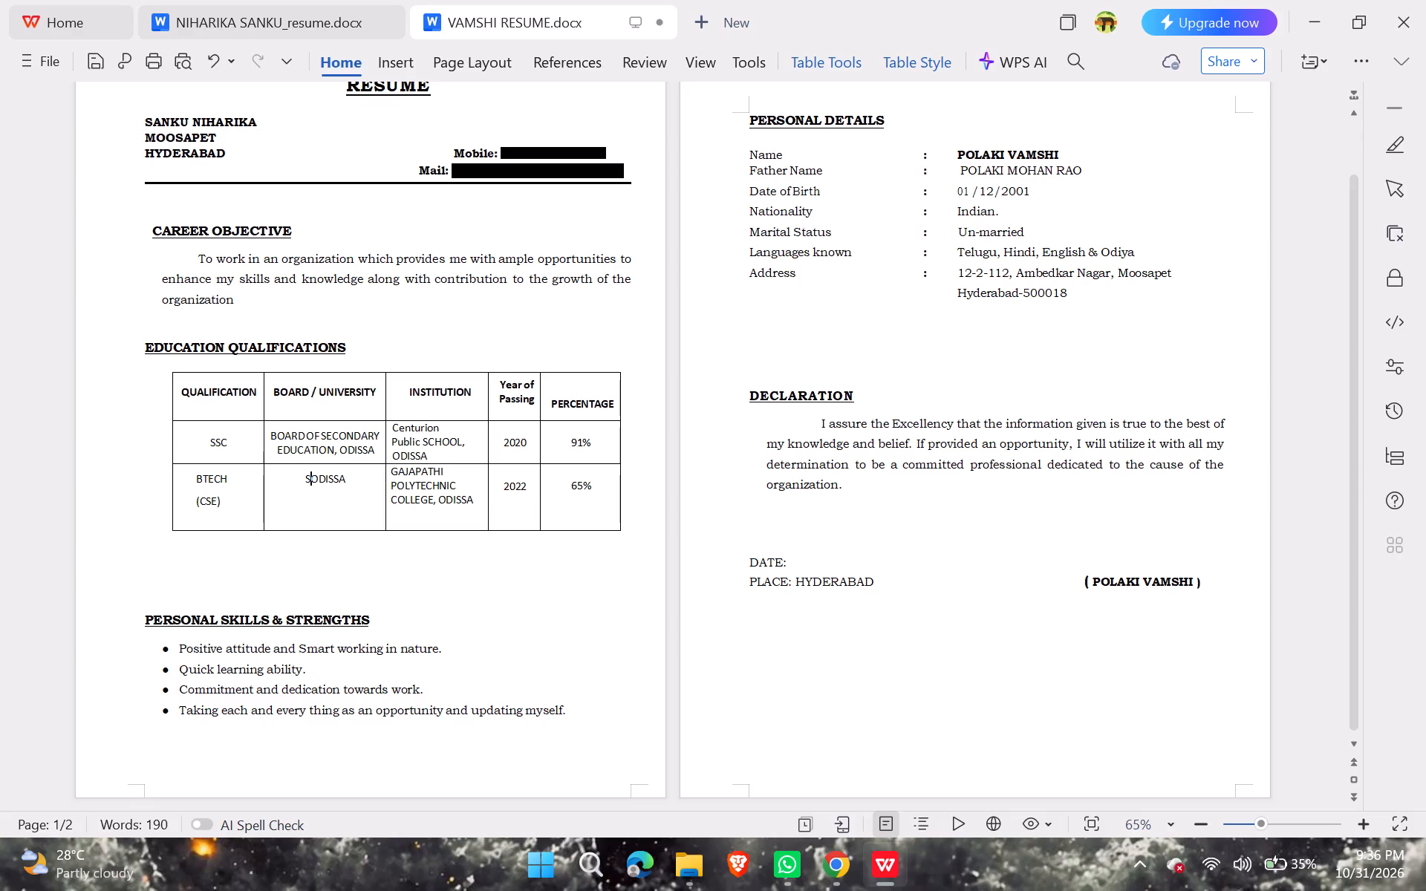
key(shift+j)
key(BackSpace)
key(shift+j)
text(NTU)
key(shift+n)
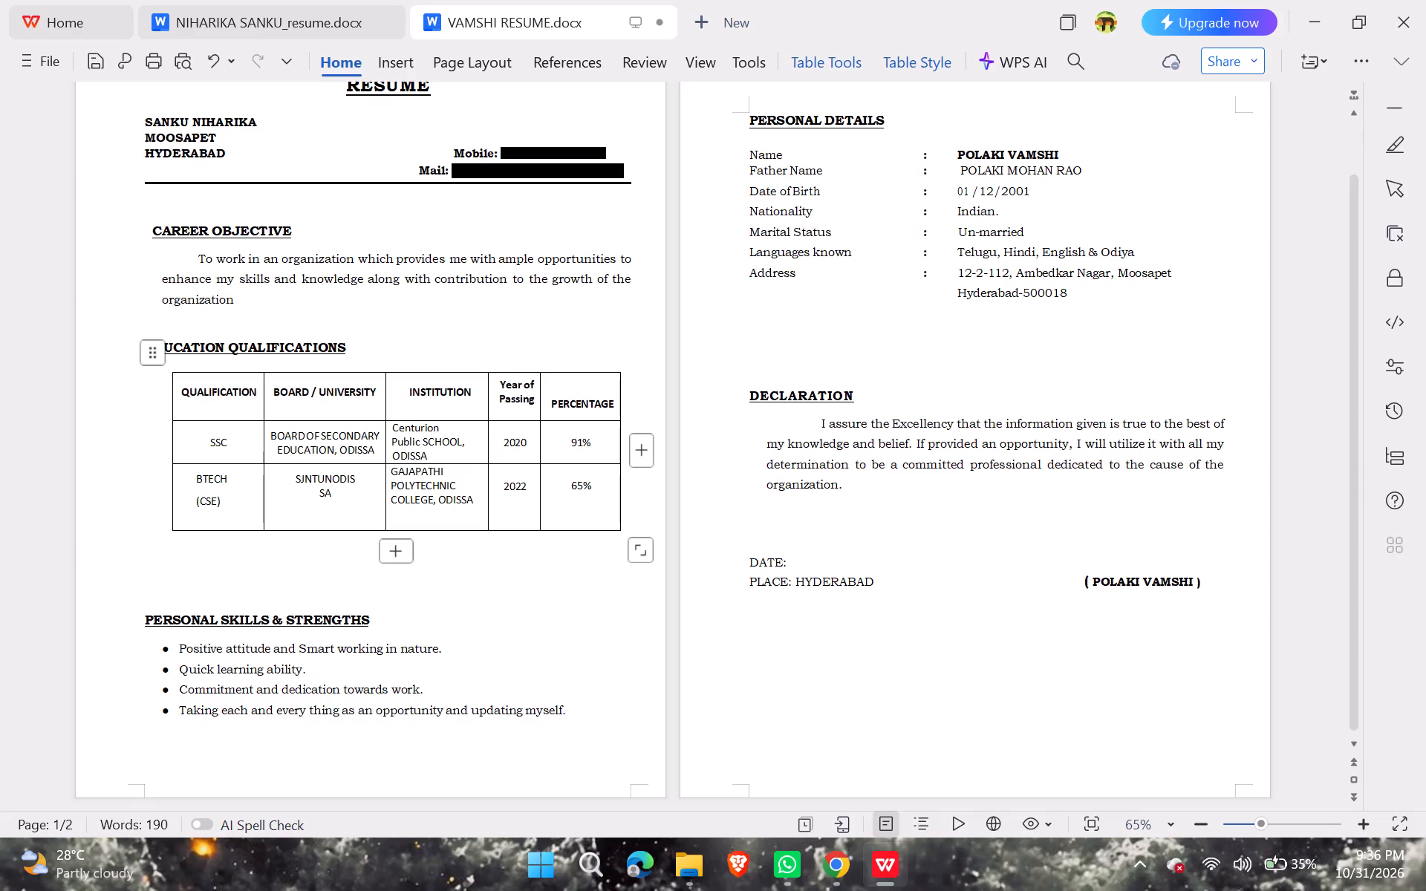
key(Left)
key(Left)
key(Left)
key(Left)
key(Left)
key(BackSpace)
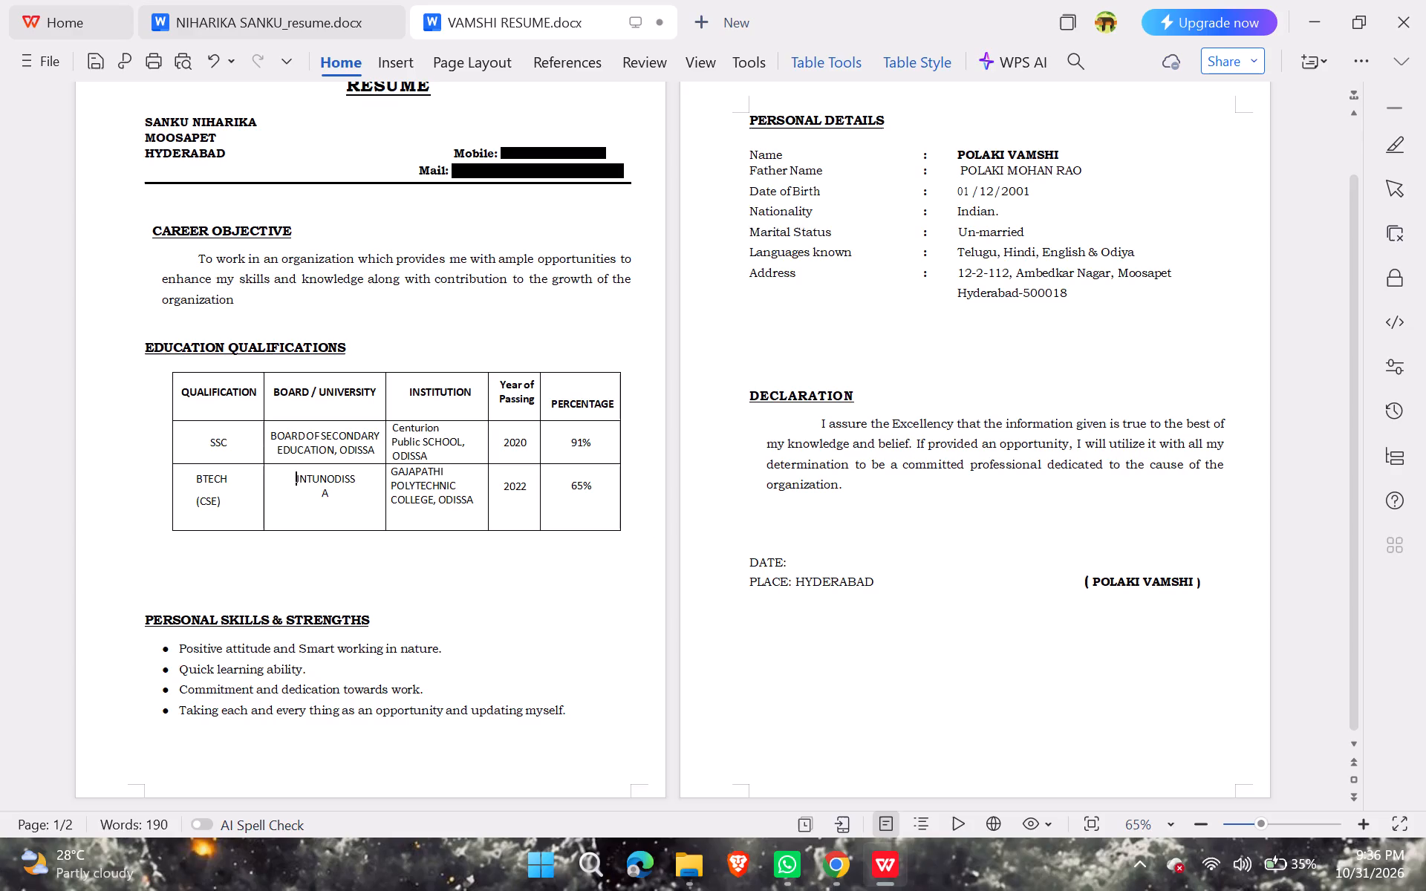
Replace the "O" of "ODISSA" with a space and "Andhra Pradesh" in the last row's Board / University cell.
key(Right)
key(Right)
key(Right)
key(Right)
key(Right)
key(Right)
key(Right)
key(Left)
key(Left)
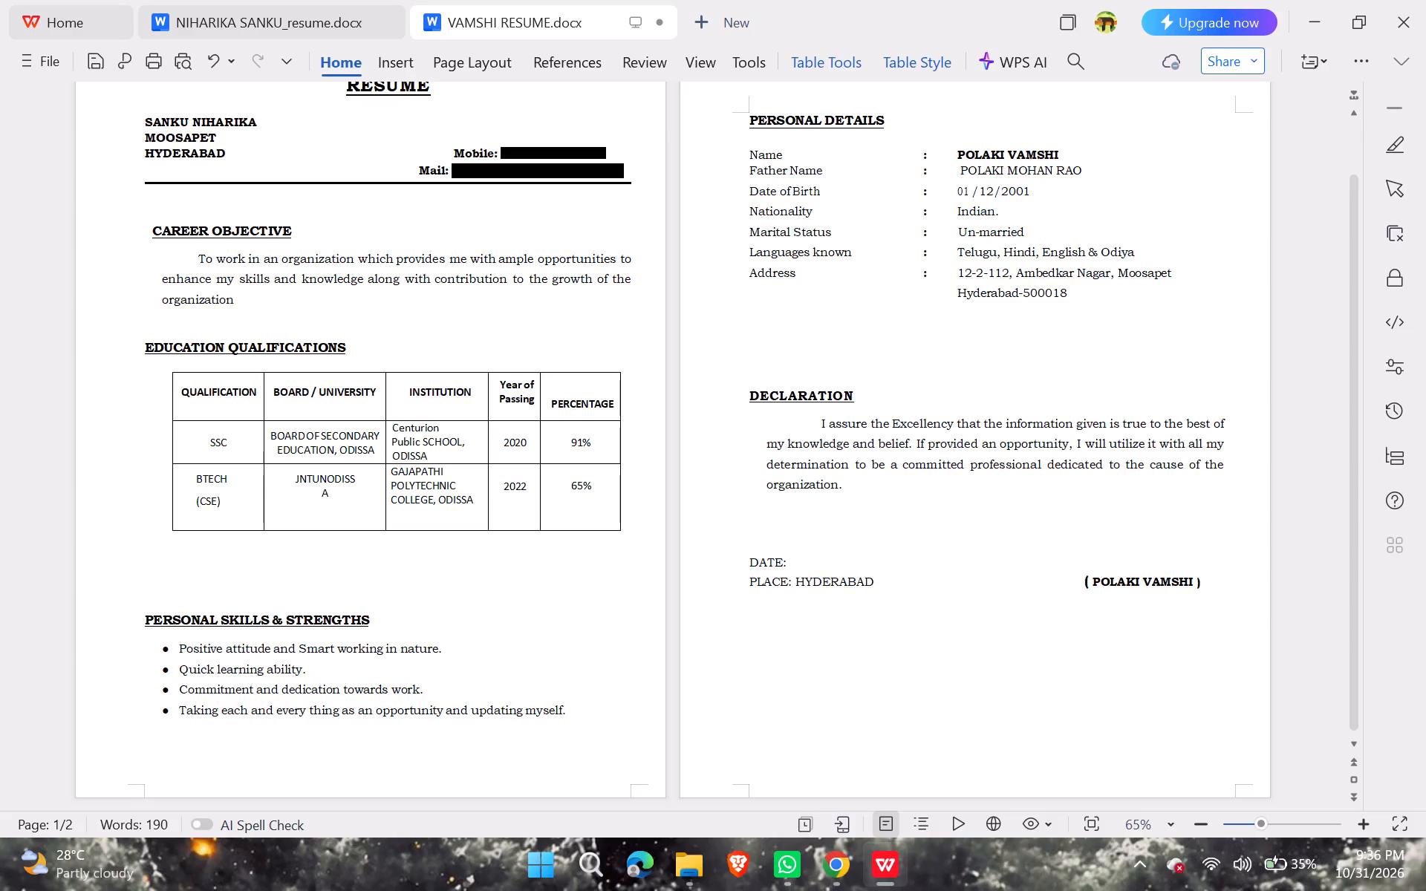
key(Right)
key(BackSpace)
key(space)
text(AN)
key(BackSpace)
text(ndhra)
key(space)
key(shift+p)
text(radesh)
Delete the leftover "DISSA" after "Andhra Pradesh" in the last row's Board / University cell.
click(360, 501)
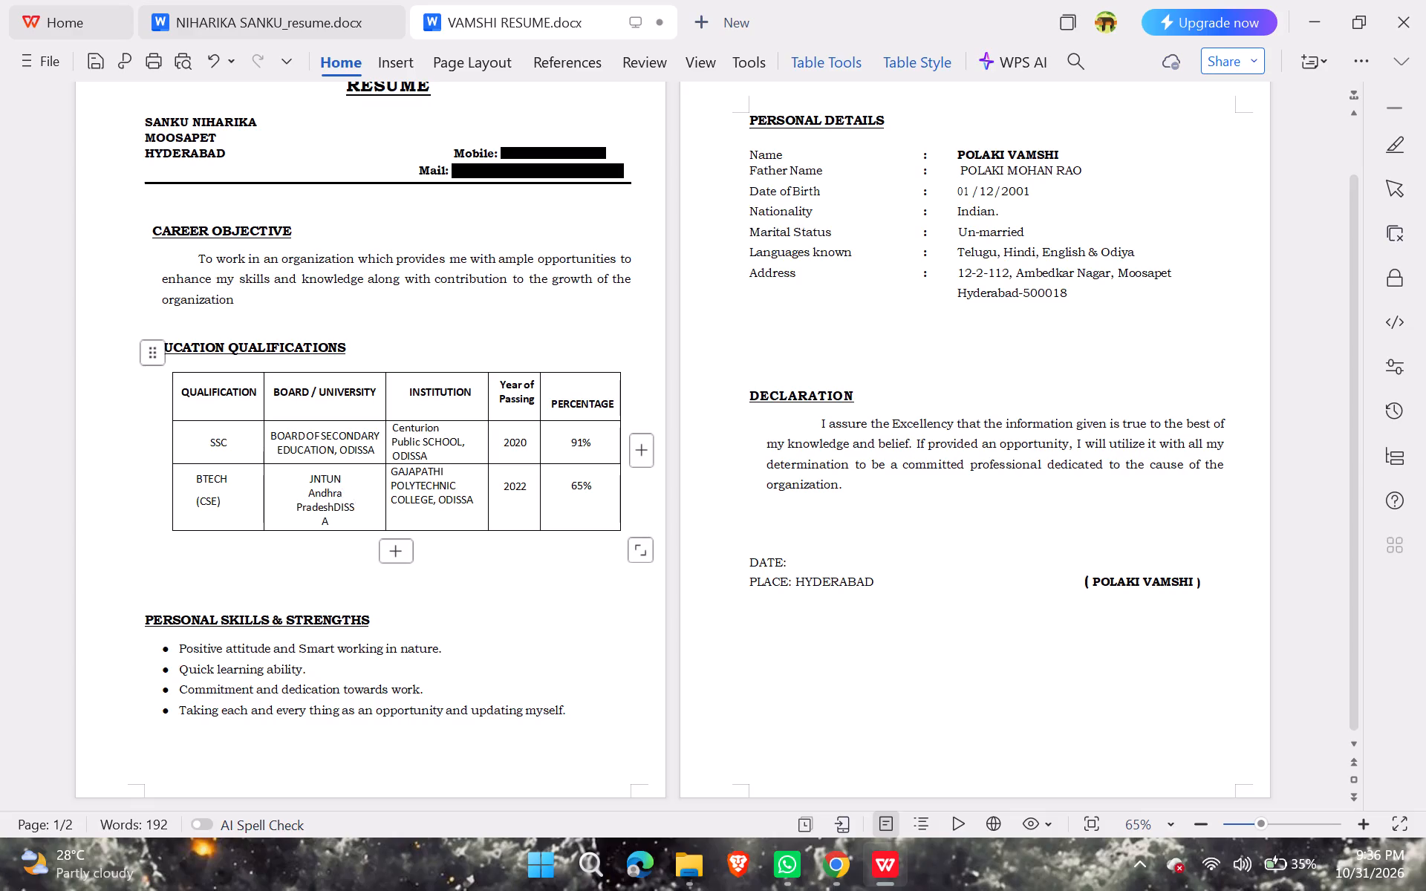
key(BackSpace)
key(BackSpace)
key(BackSpace)
key(BackSpace)
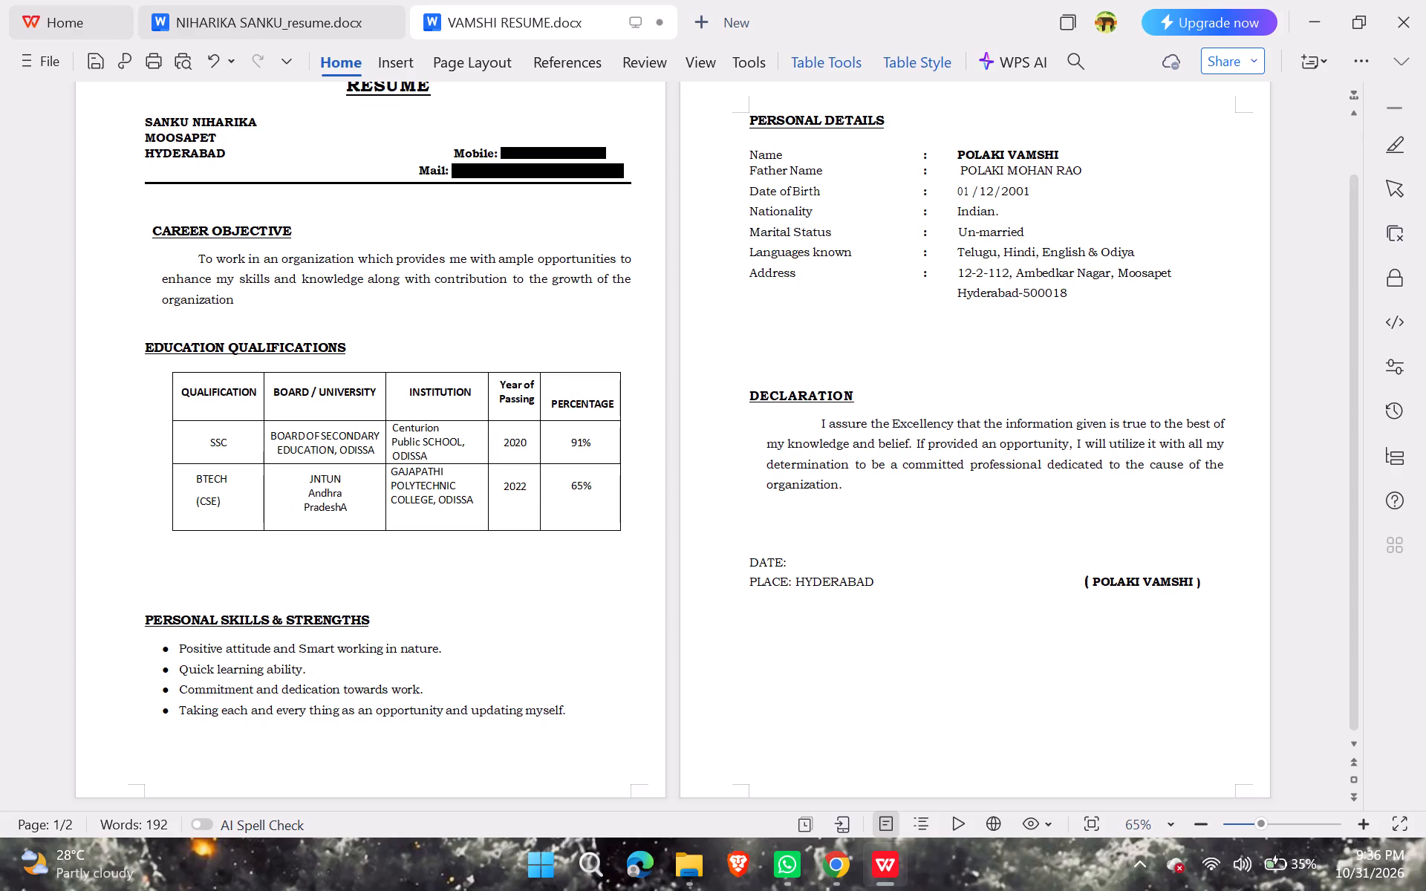
key(Right)
key(BackSpace)
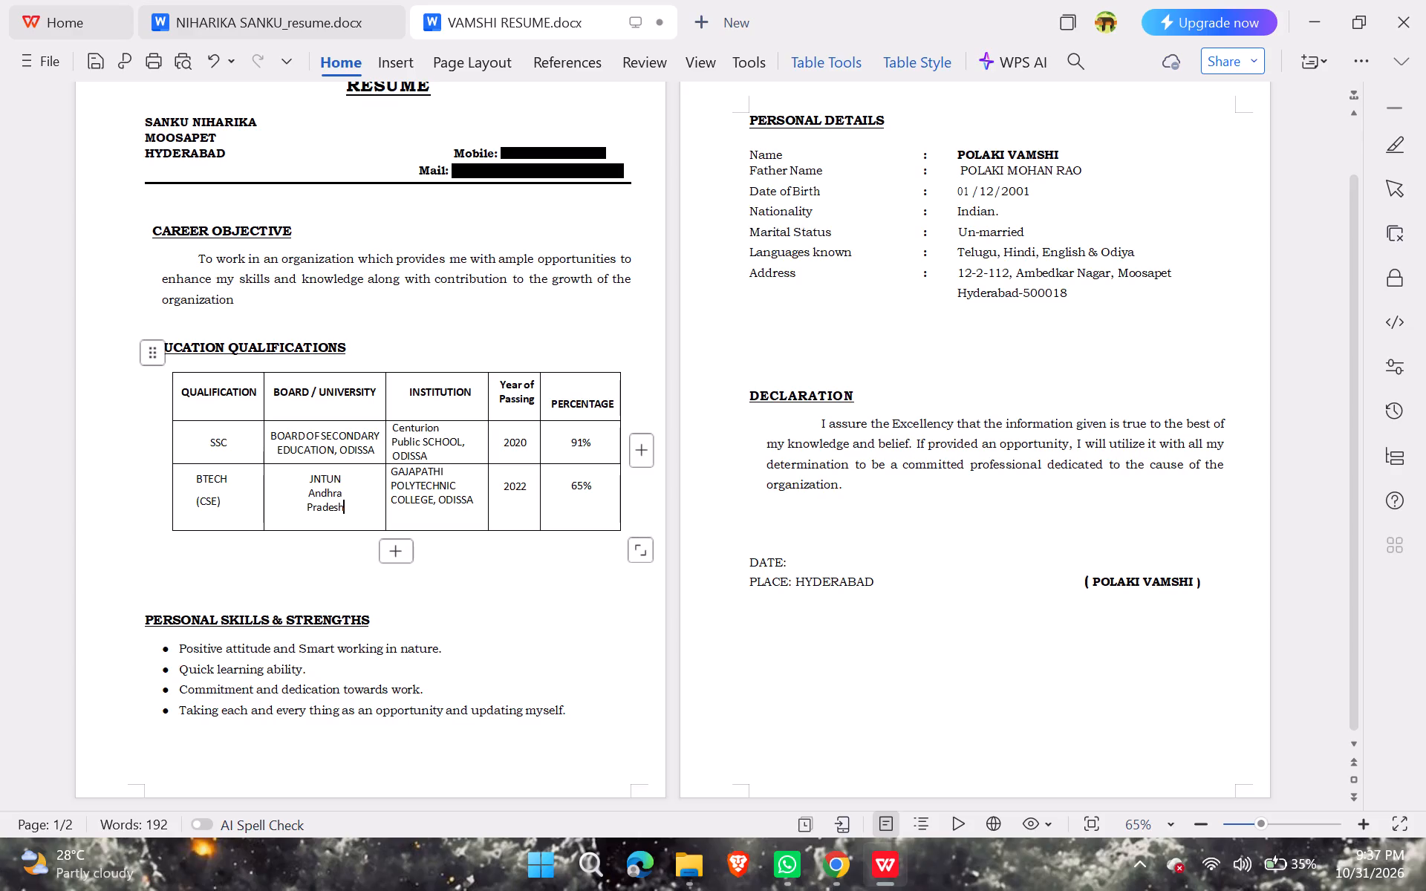
Replace the space after "JNTUN" with "k" in the last row's Board / University cell.
click(348, 475)
key(BackSpace)
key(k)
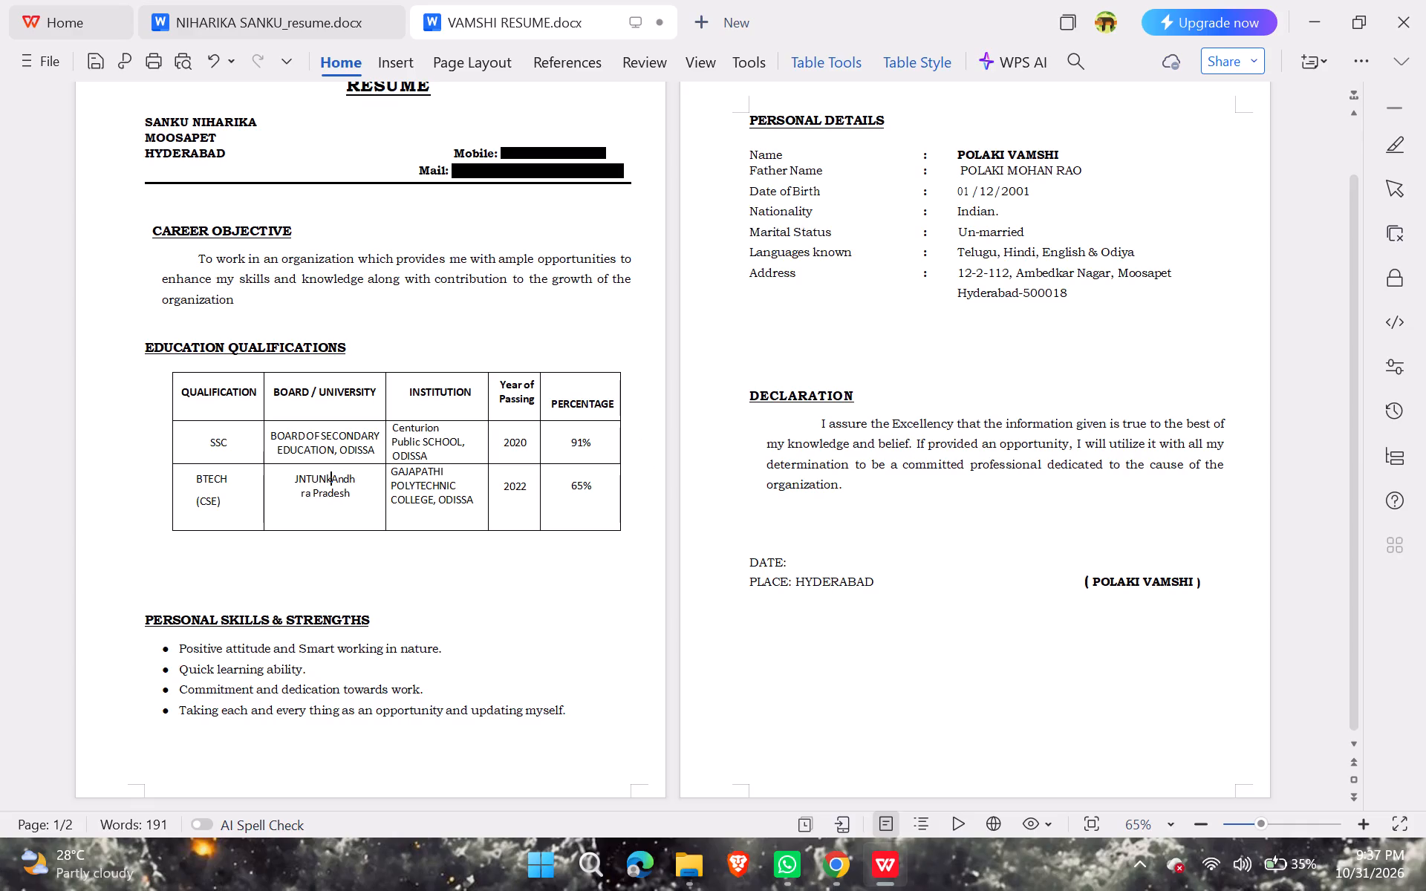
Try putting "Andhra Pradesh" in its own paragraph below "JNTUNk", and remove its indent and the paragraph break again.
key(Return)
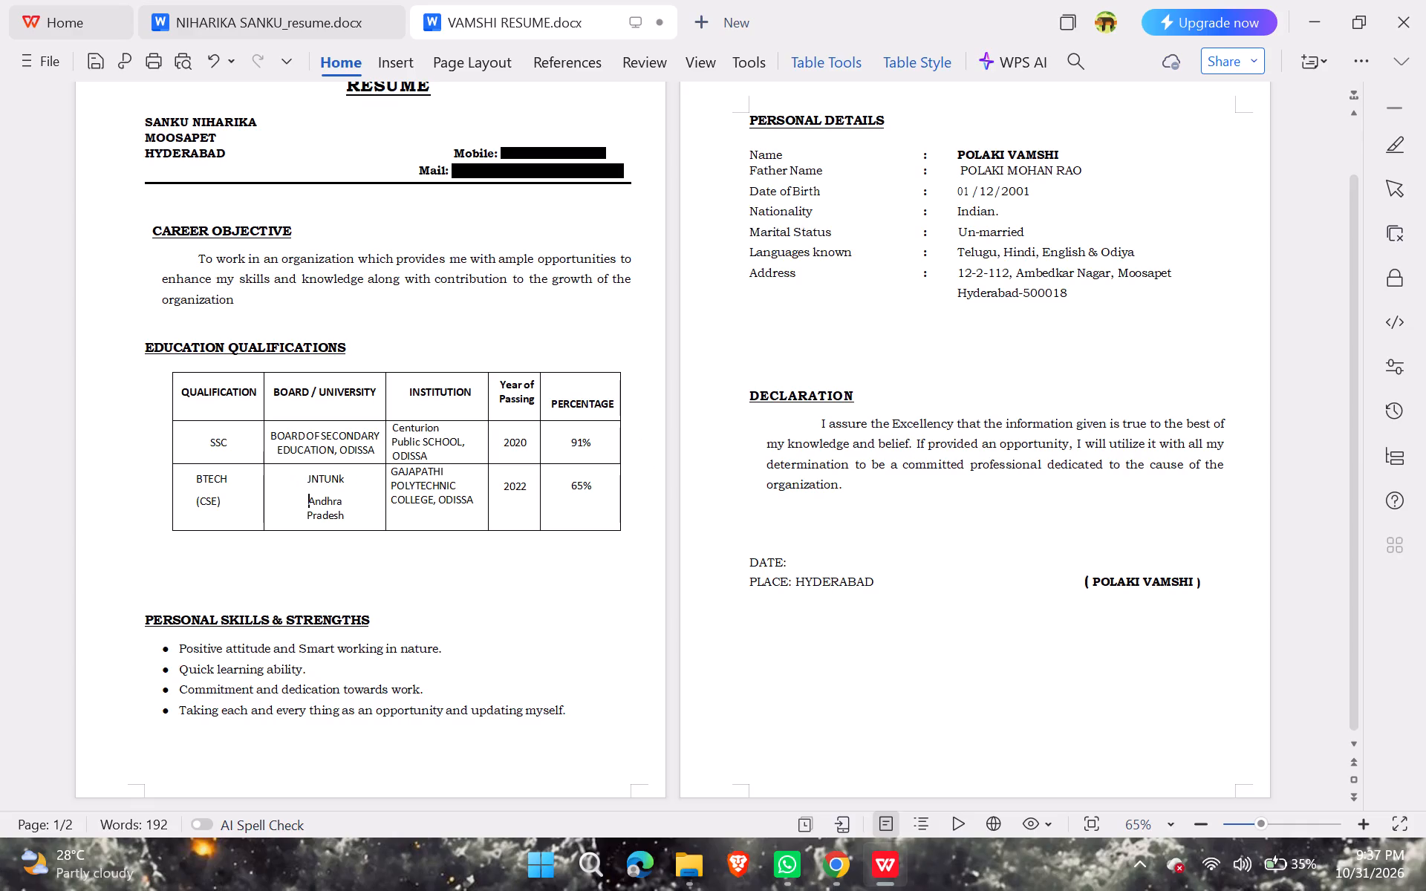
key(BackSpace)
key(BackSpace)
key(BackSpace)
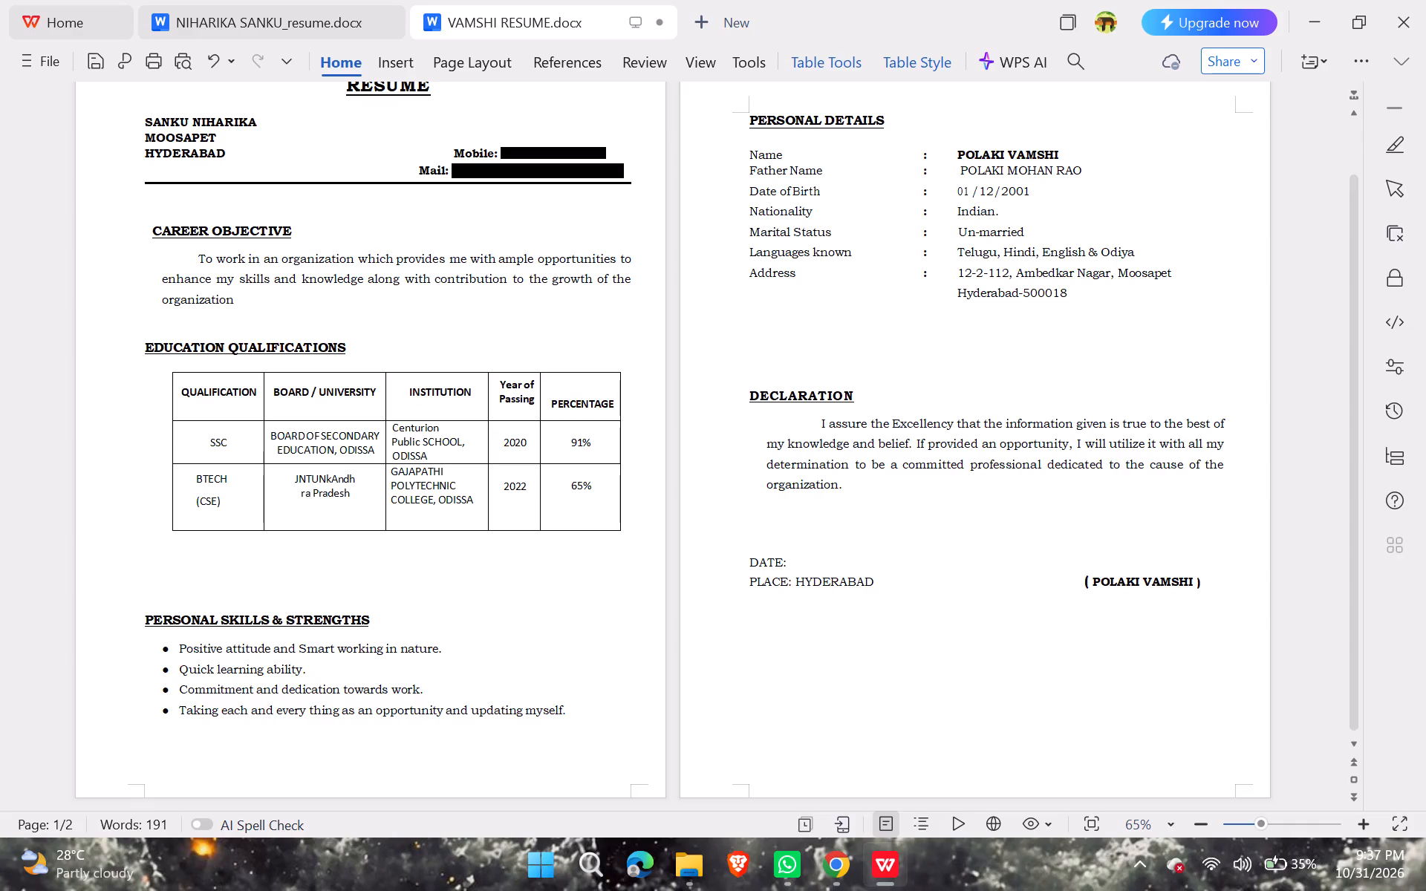
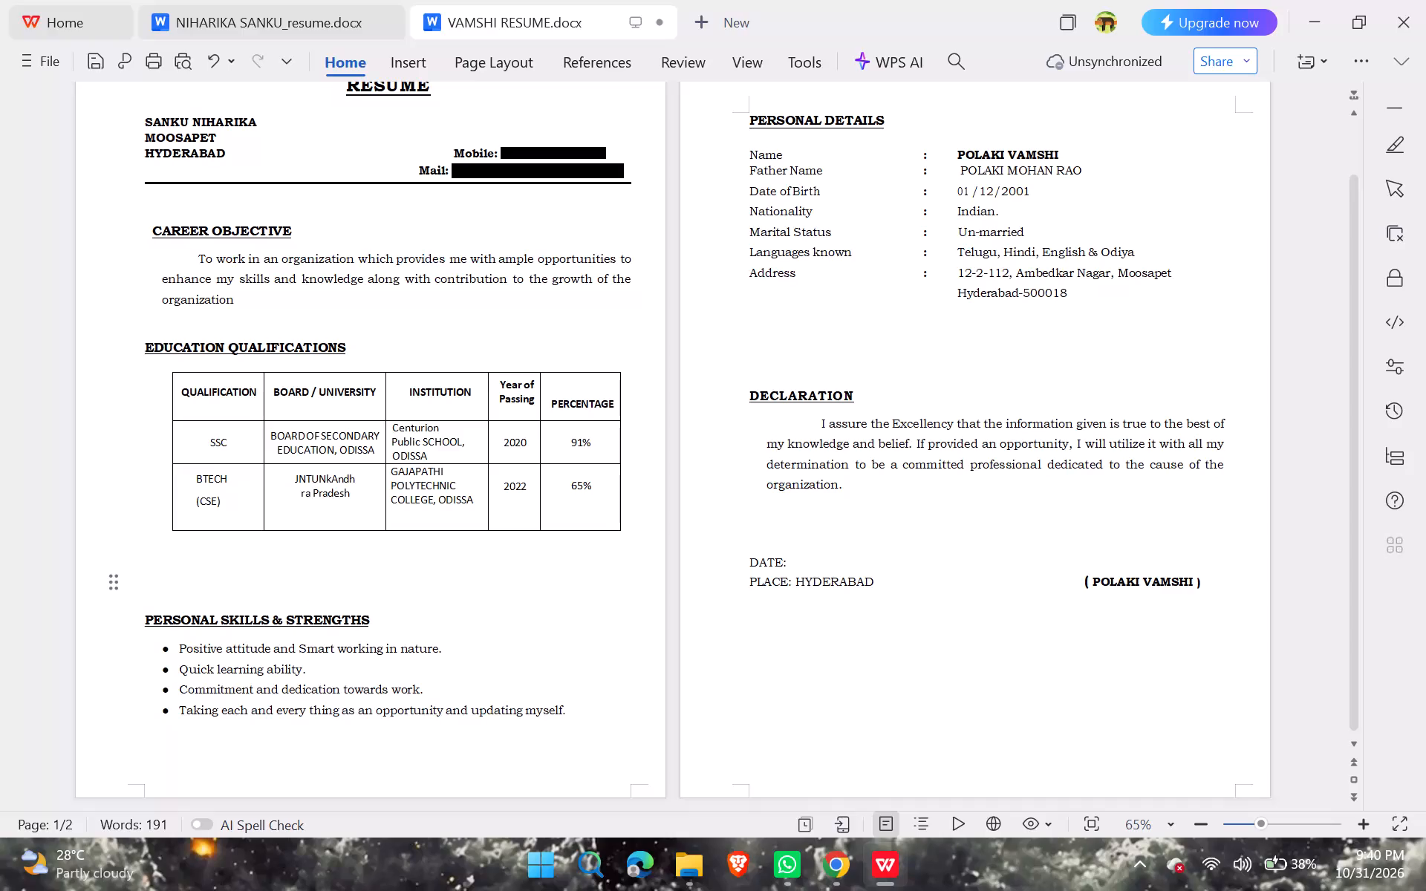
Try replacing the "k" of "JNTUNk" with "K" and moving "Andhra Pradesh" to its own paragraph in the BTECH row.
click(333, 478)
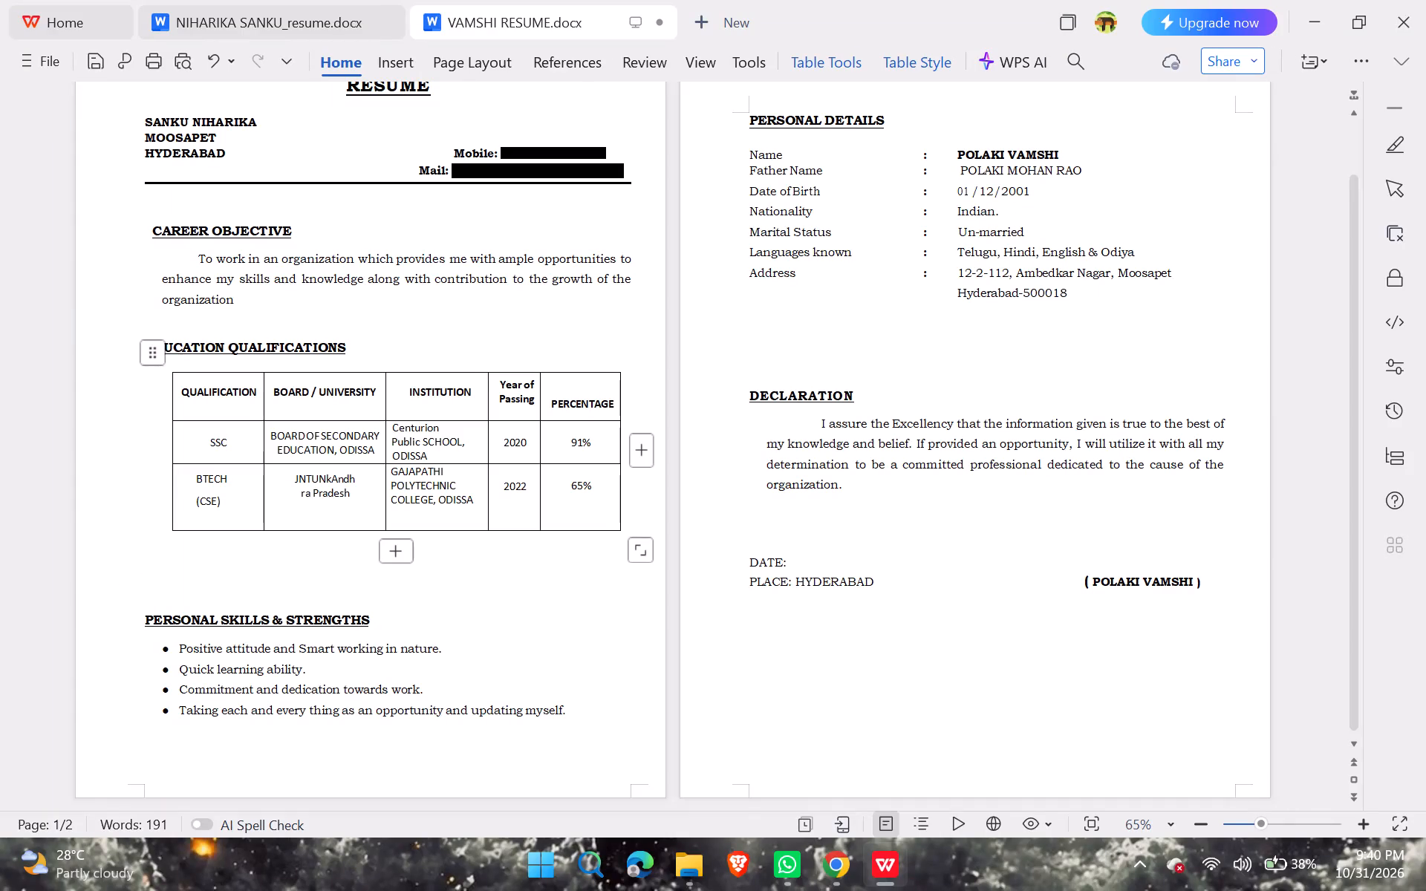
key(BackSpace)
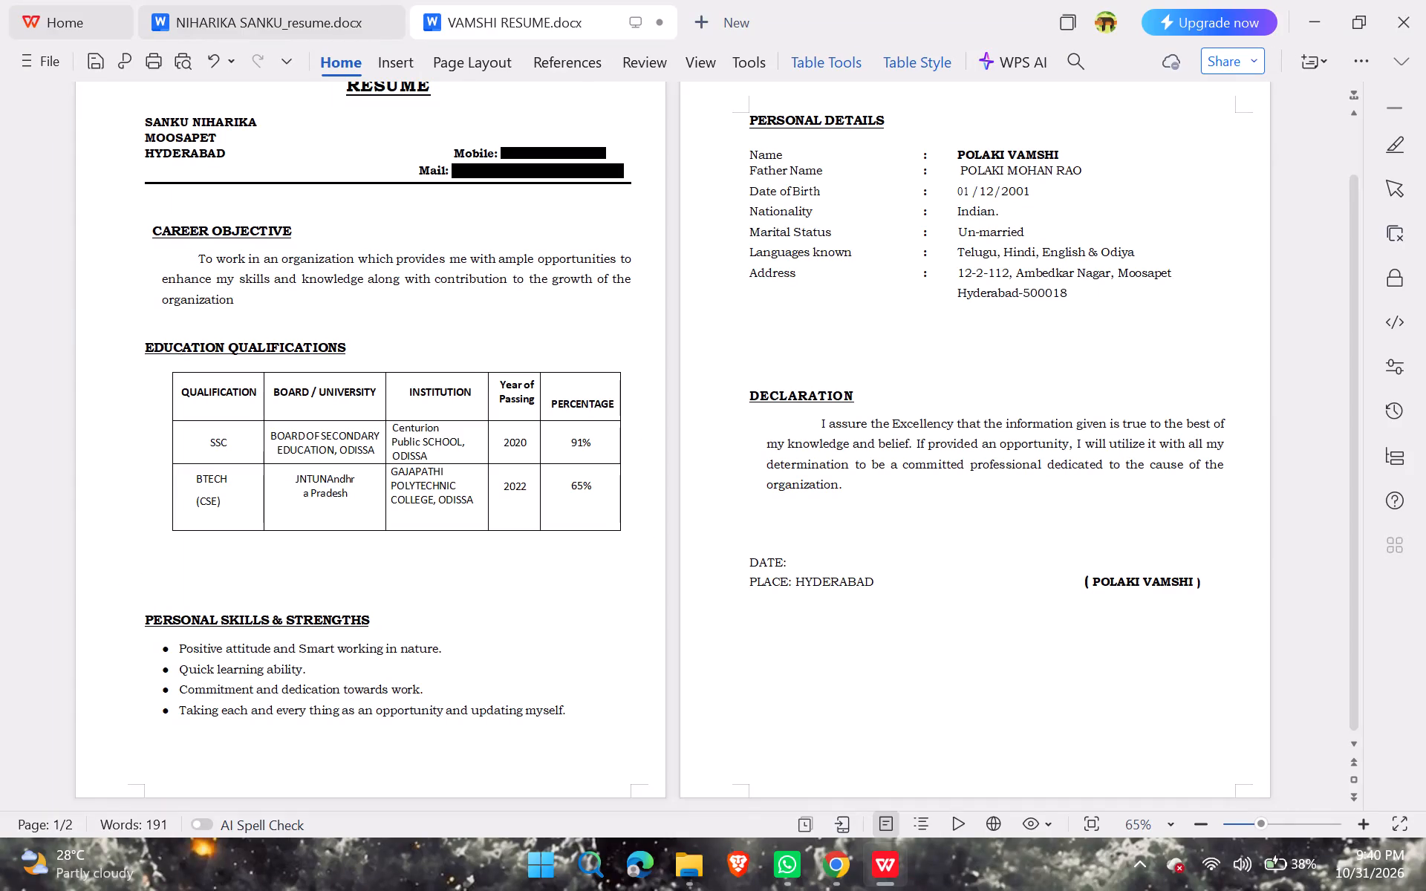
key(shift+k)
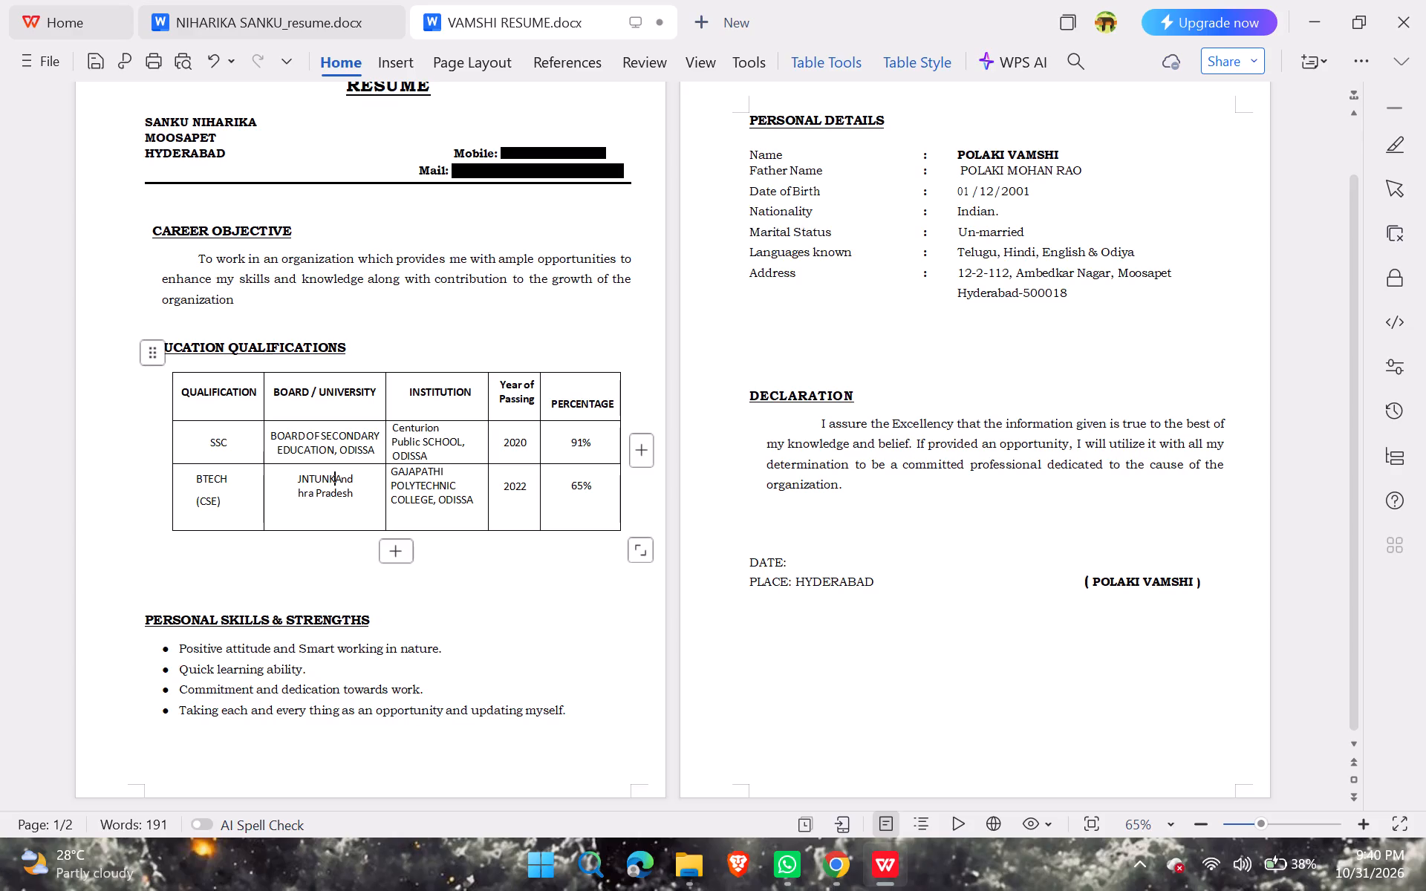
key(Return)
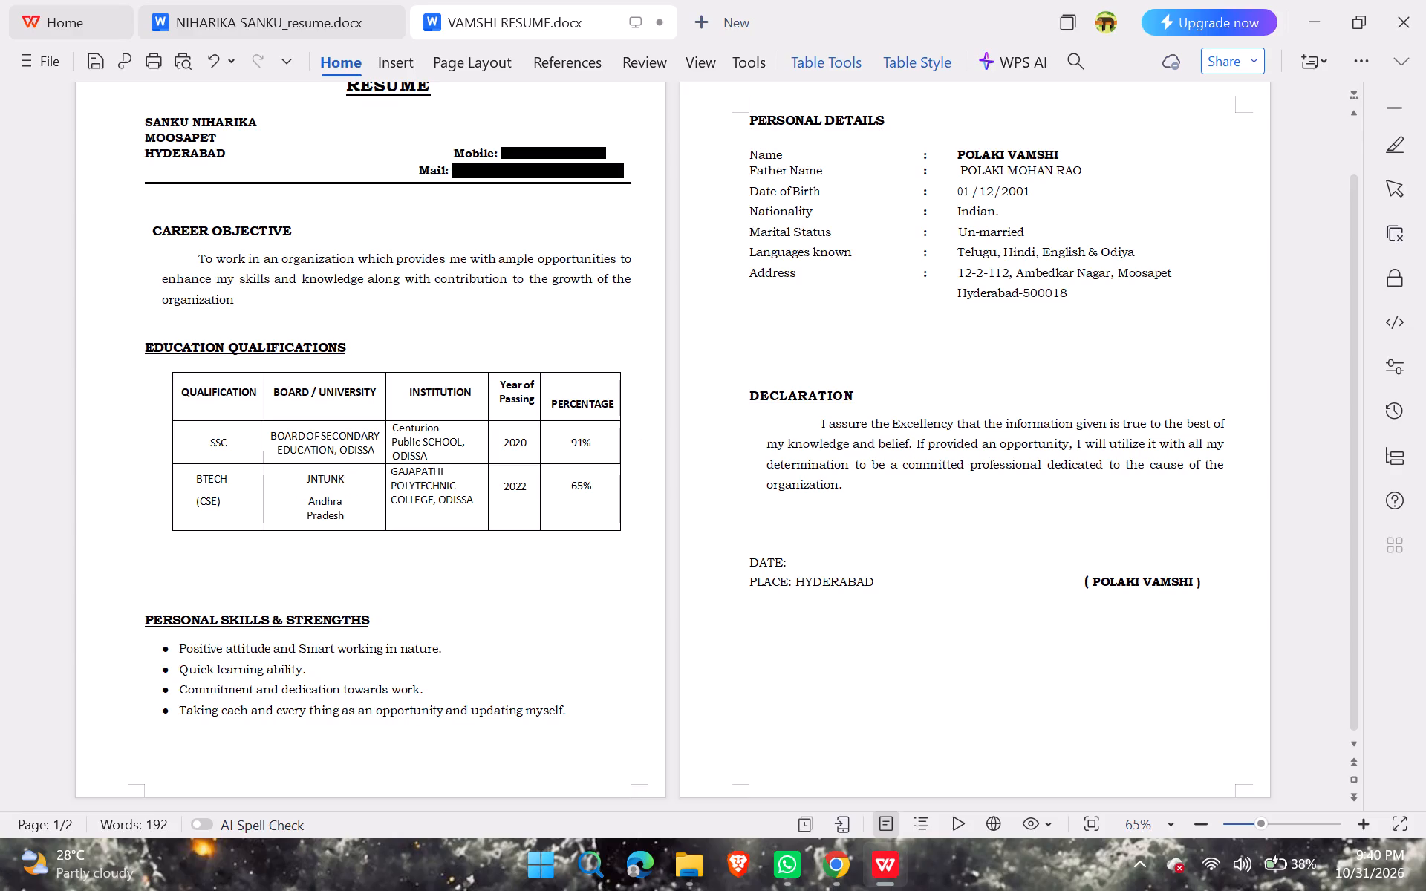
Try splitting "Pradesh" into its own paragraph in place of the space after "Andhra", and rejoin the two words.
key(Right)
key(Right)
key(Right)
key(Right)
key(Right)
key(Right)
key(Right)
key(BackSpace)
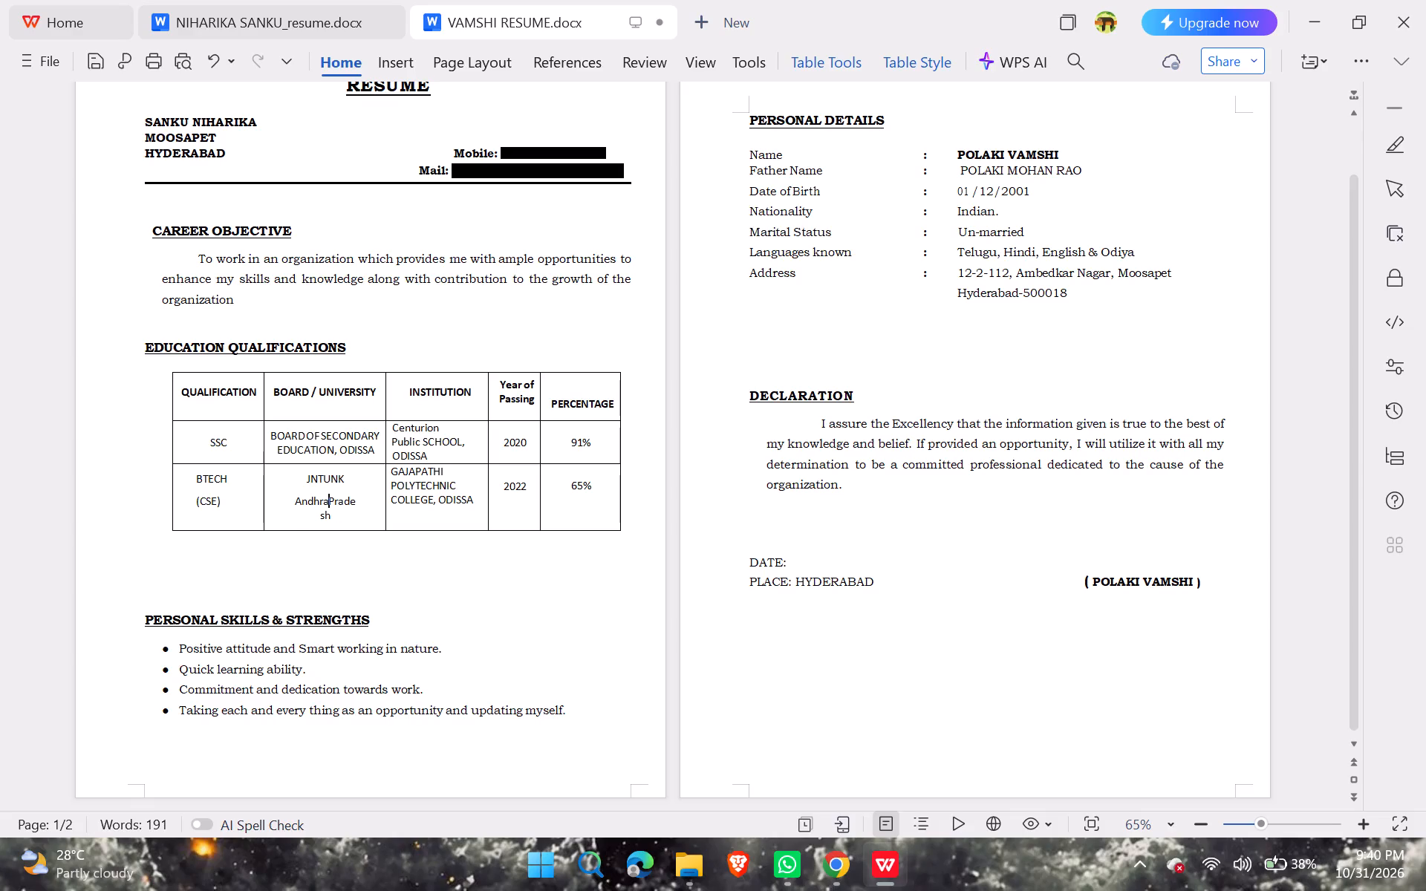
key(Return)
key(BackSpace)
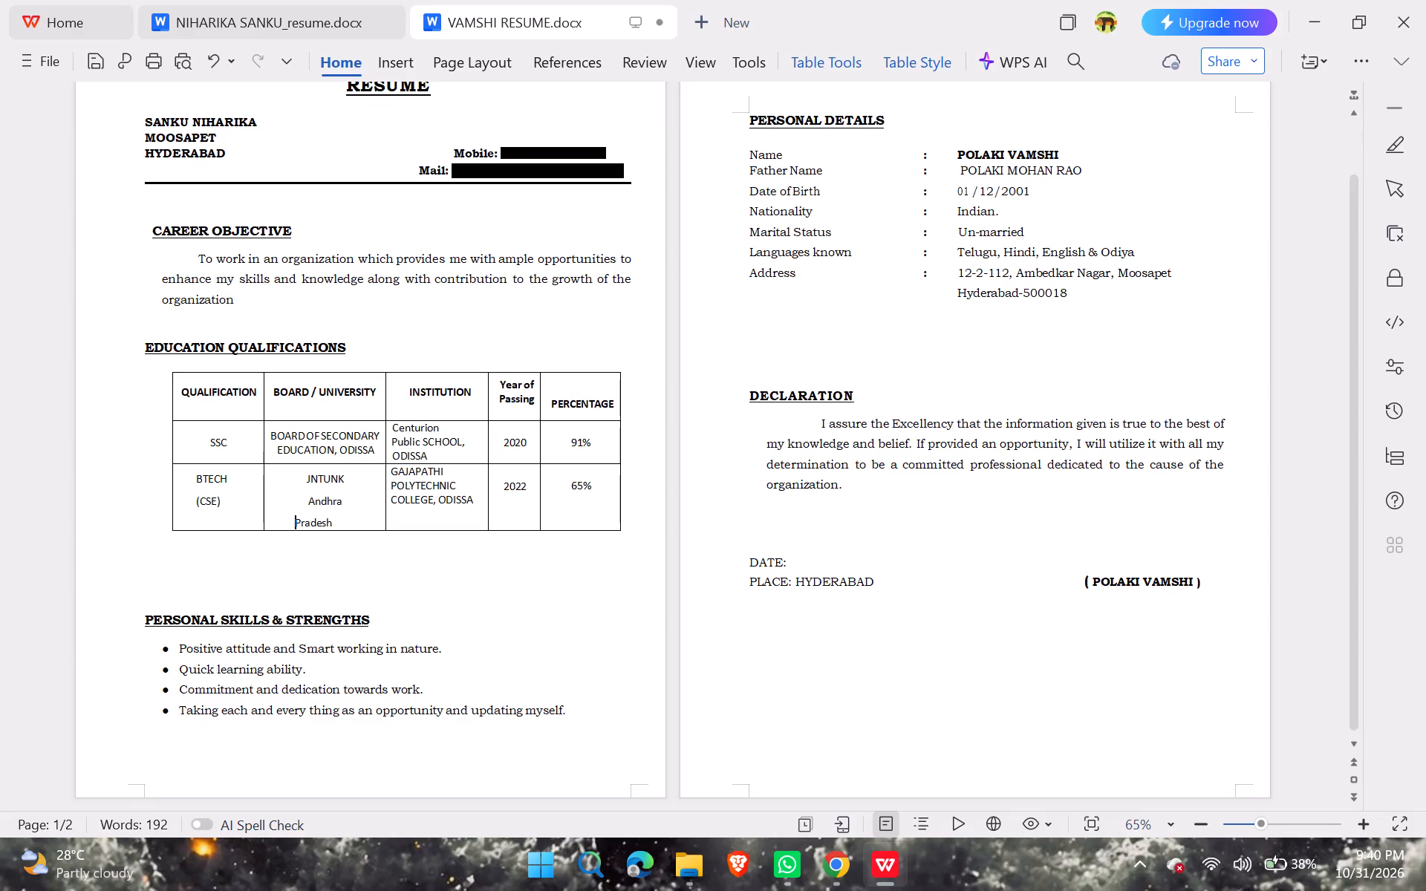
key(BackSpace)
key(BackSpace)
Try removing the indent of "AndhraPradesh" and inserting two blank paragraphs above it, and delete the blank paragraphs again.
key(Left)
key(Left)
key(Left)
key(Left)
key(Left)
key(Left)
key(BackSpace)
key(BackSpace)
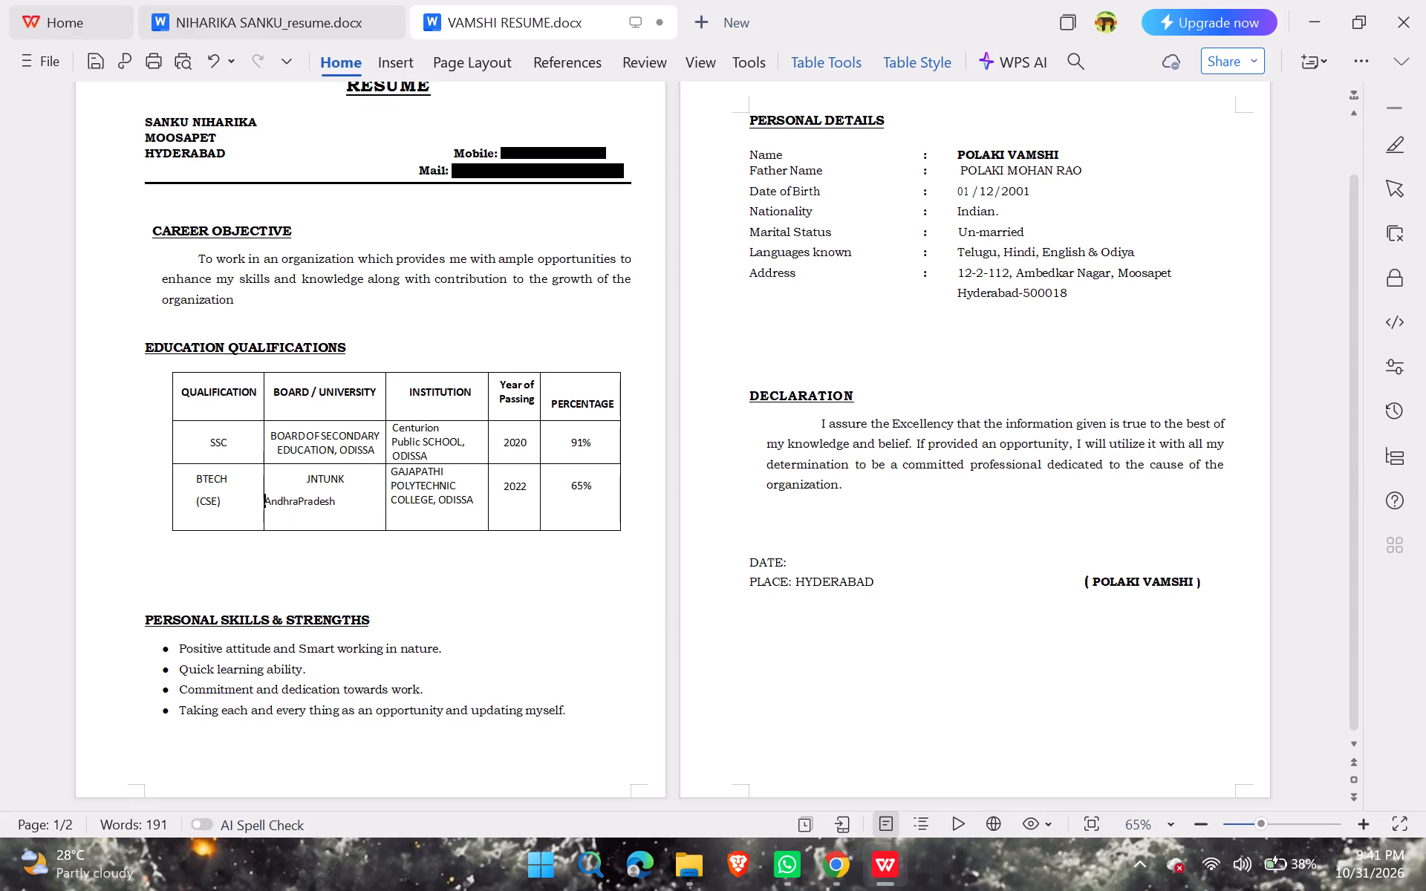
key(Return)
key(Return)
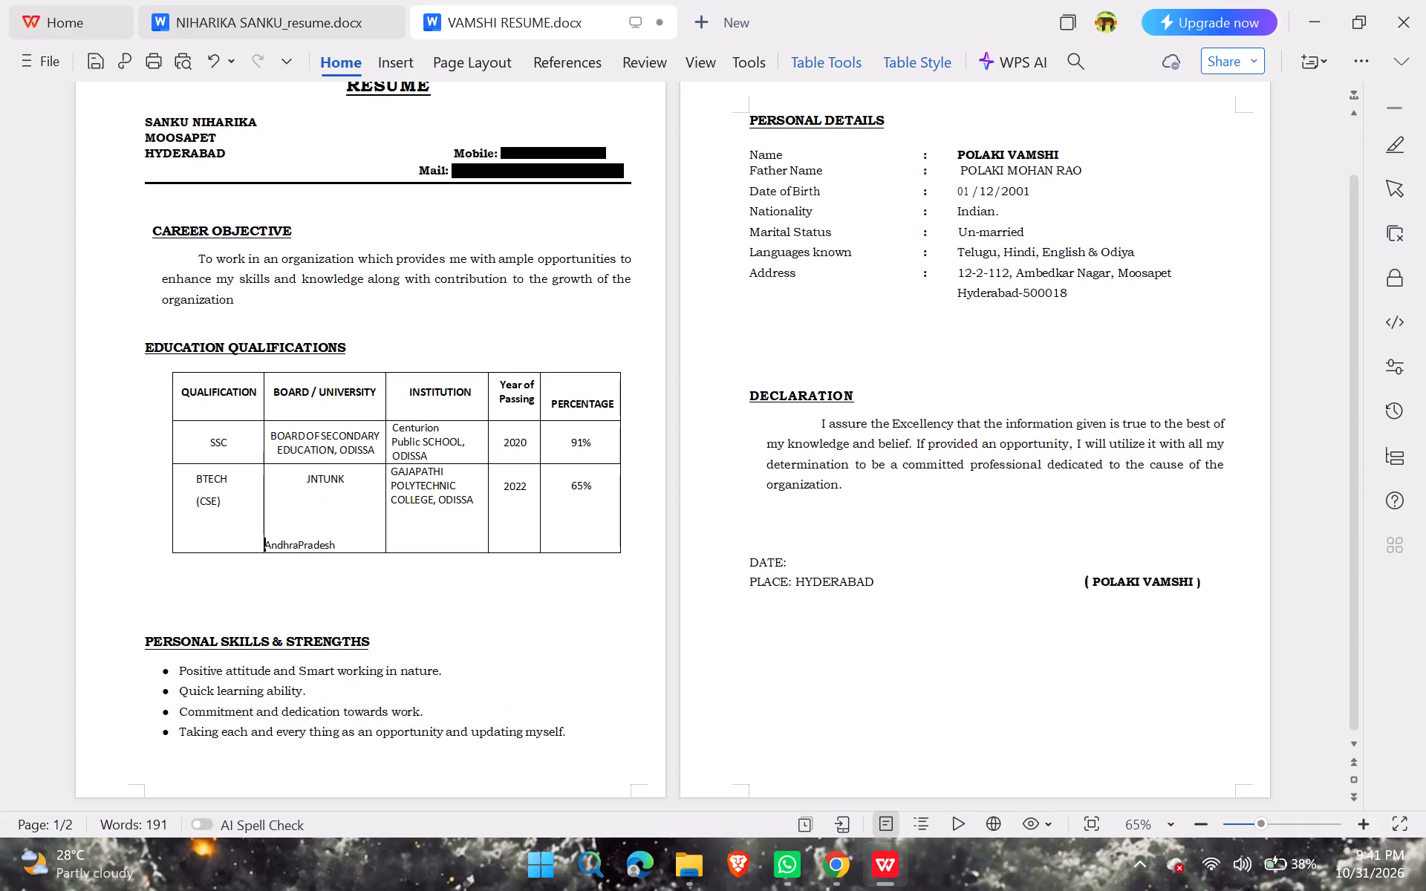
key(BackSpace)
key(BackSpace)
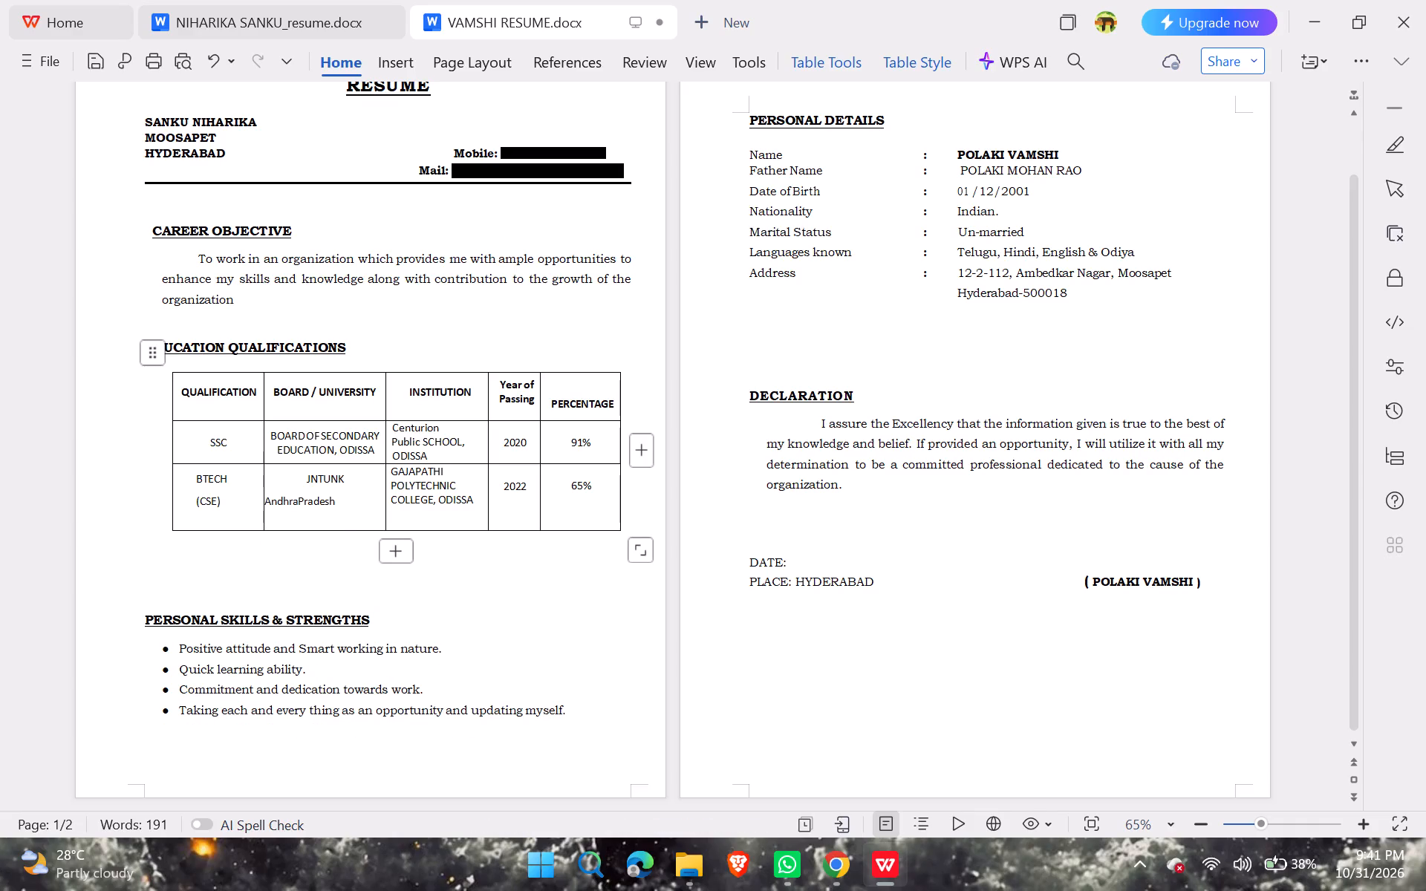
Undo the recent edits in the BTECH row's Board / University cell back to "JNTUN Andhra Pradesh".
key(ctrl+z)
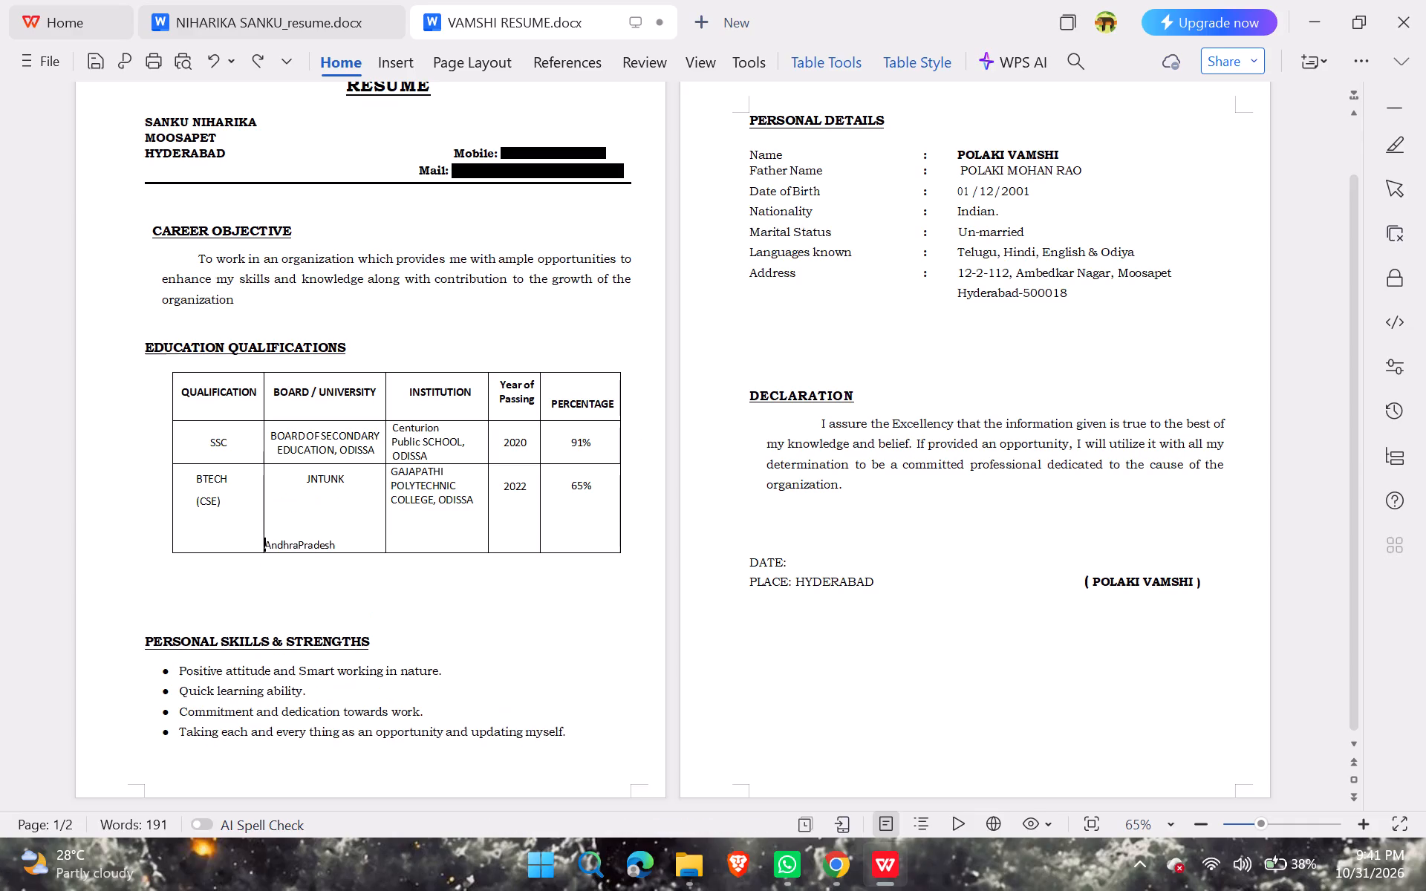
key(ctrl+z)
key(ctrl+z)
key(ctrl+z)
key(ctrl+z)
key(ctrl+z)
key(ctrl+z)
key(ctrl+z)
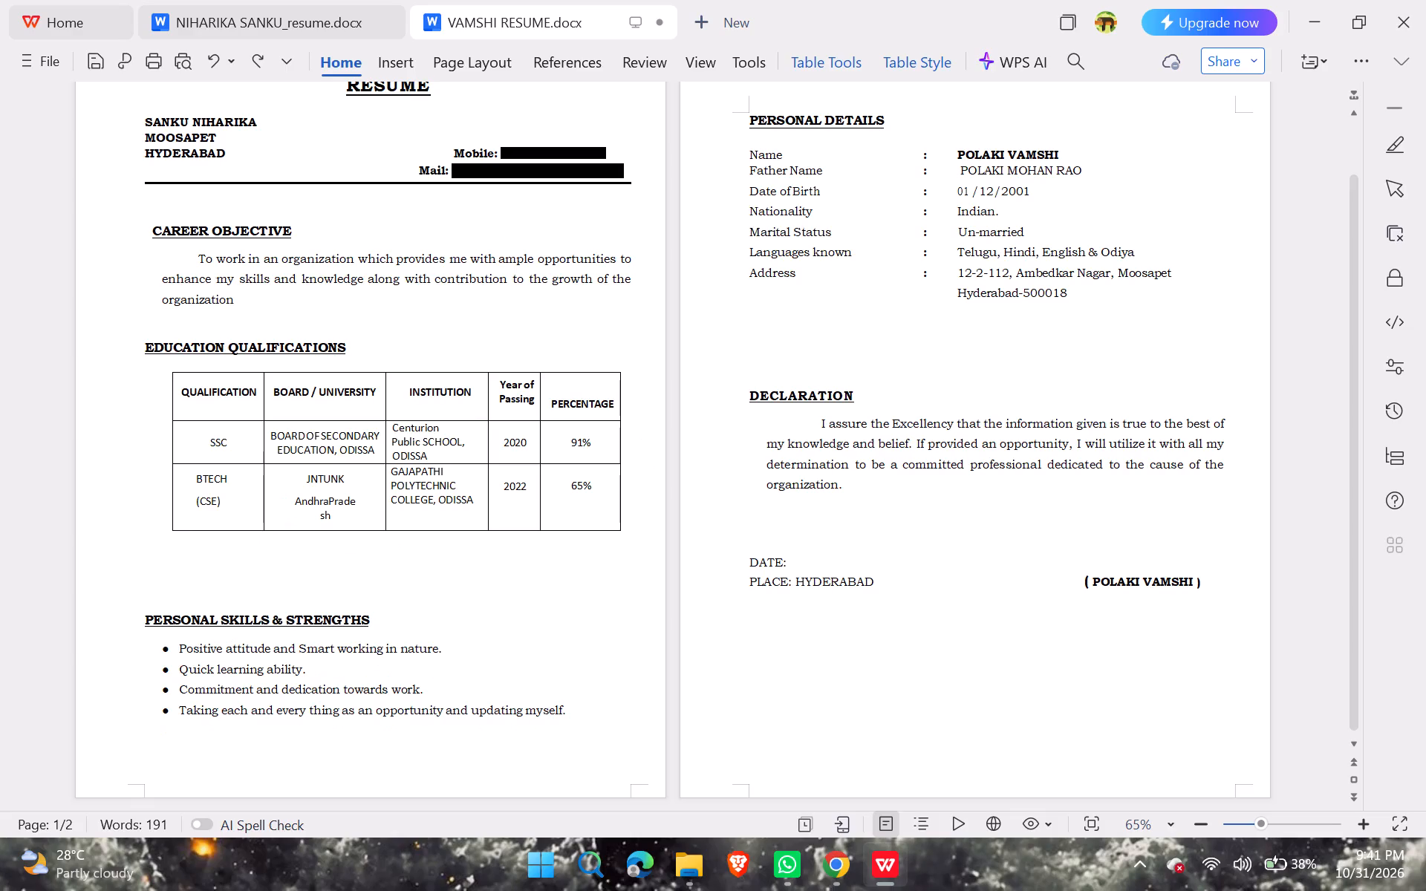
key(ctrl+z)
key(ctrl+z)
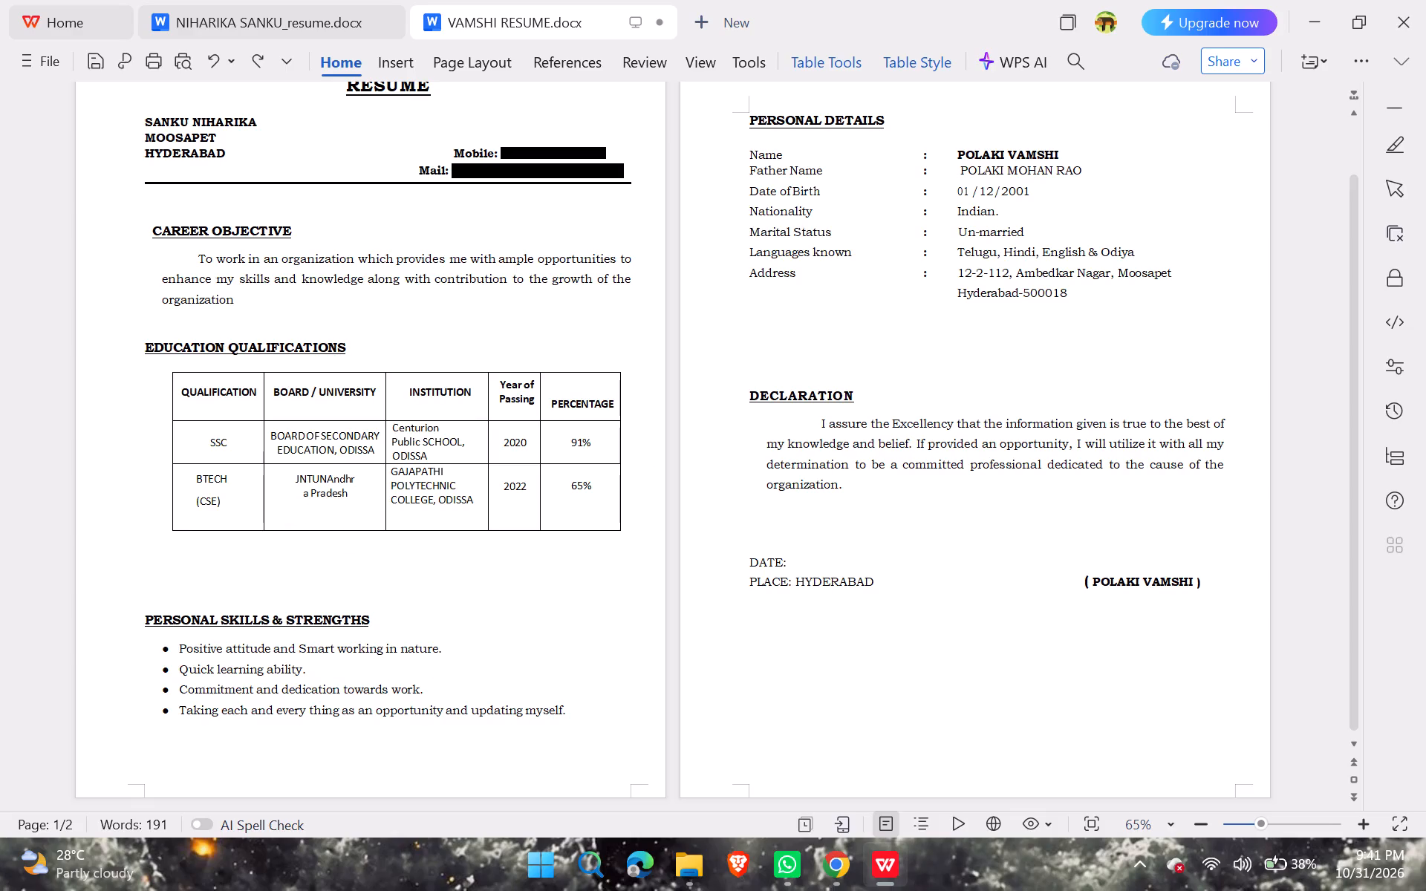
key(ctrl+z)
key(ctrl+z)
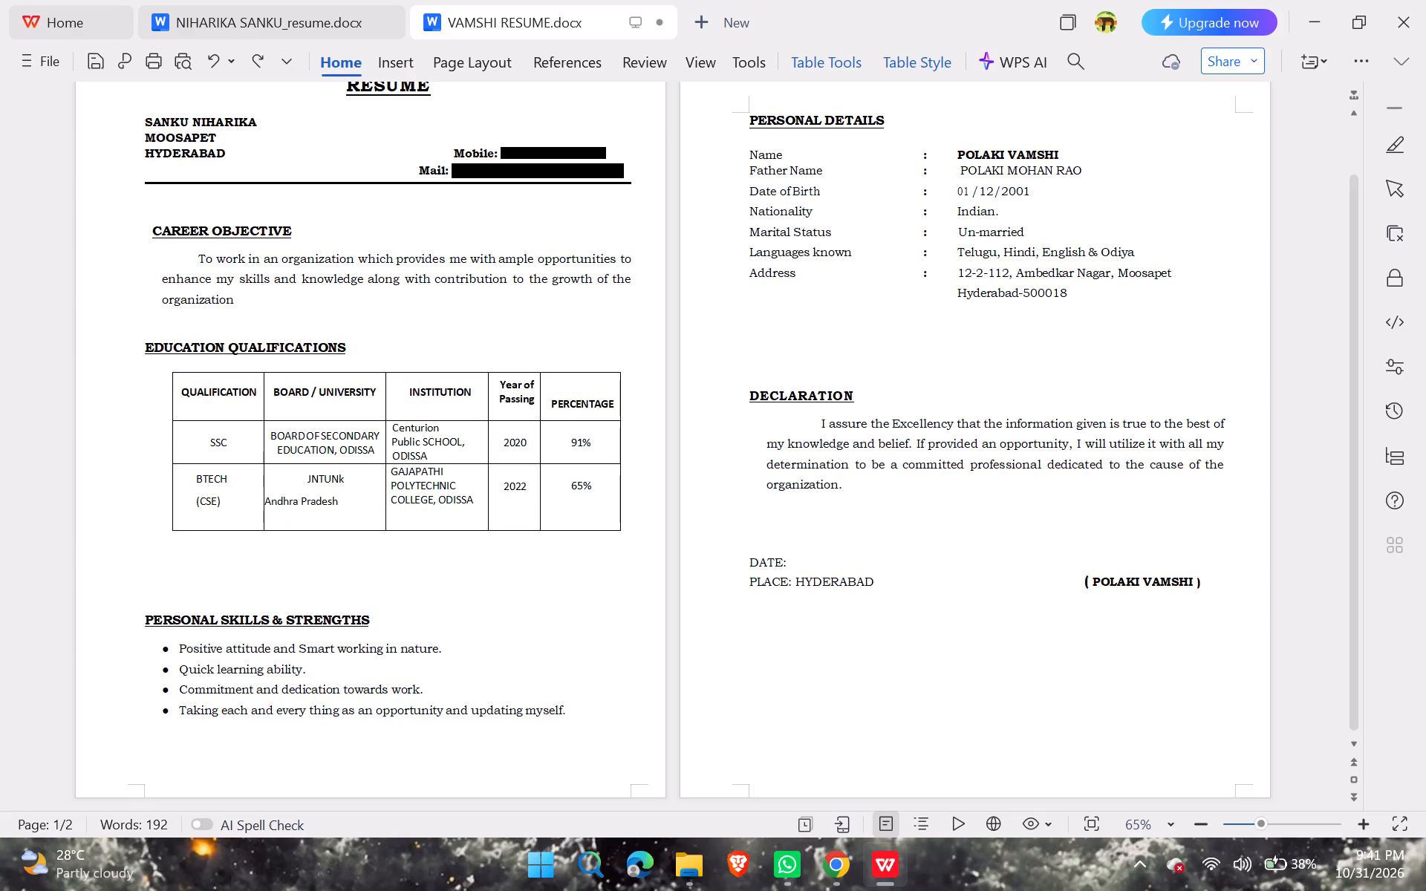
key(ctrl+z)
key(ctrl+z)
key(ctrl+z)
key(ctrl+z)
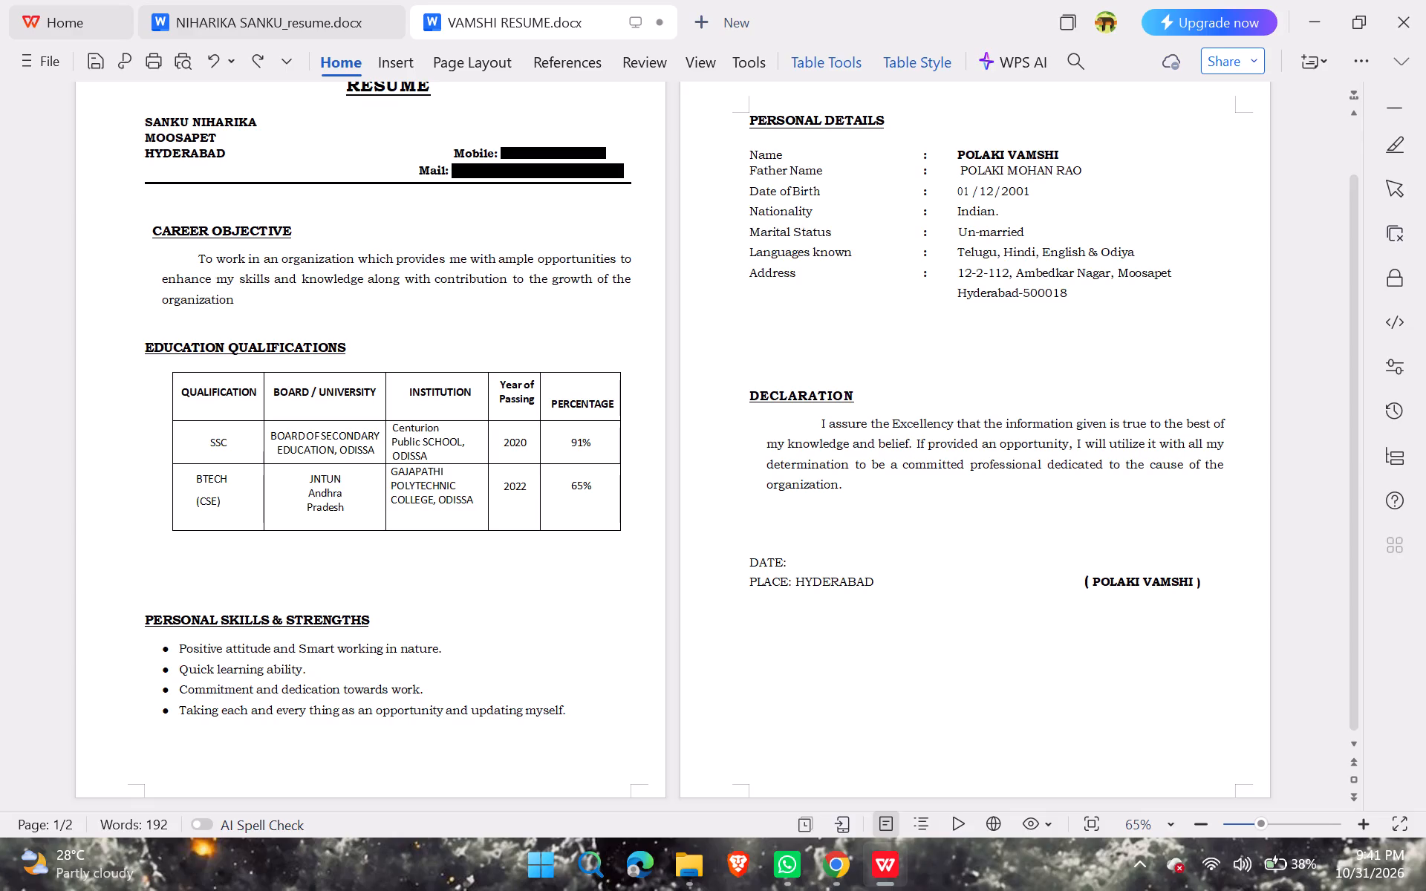
Replace the final "N" of "JNTUN" with "K" in the BTECH row's Board / University cell.
key(Left)
key(Left)
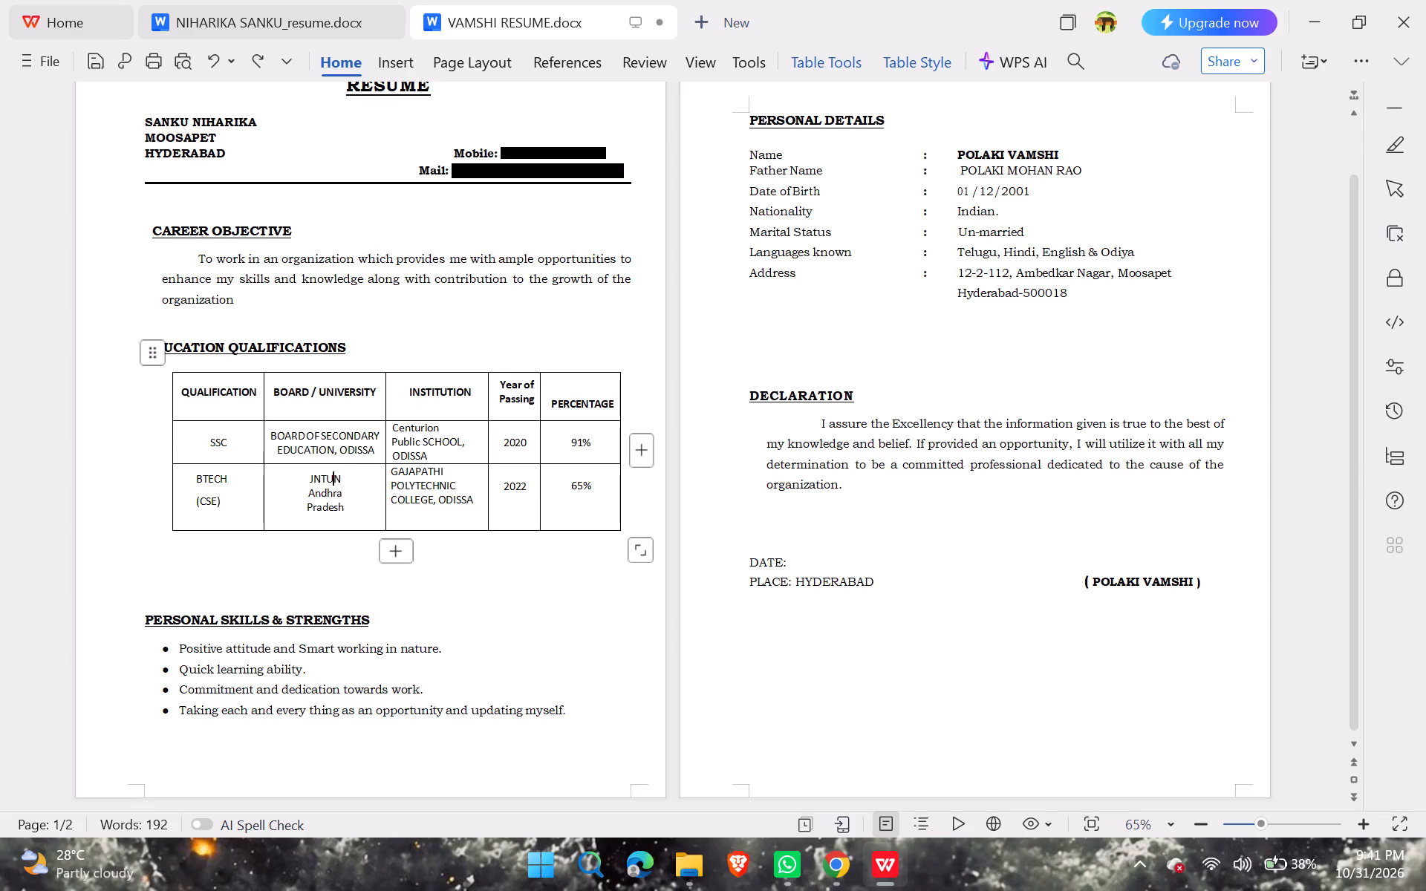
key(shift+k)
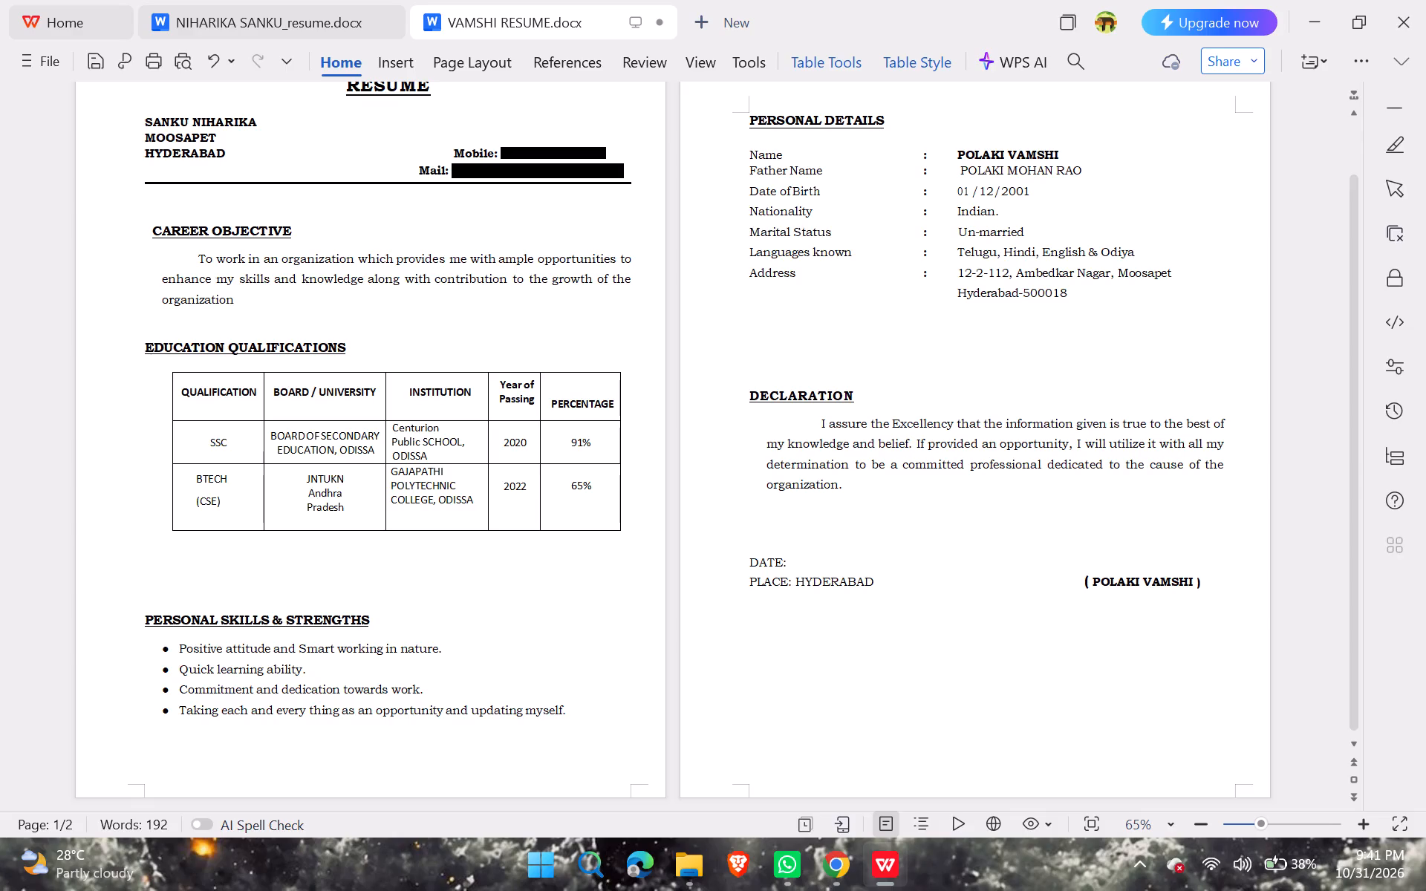
key(Right)
key(BackSpace)
Replace "AJAPATH" inside "GAJAPATHI" in the BTECH row's Institution cell with "University College ".
click(439, 472)
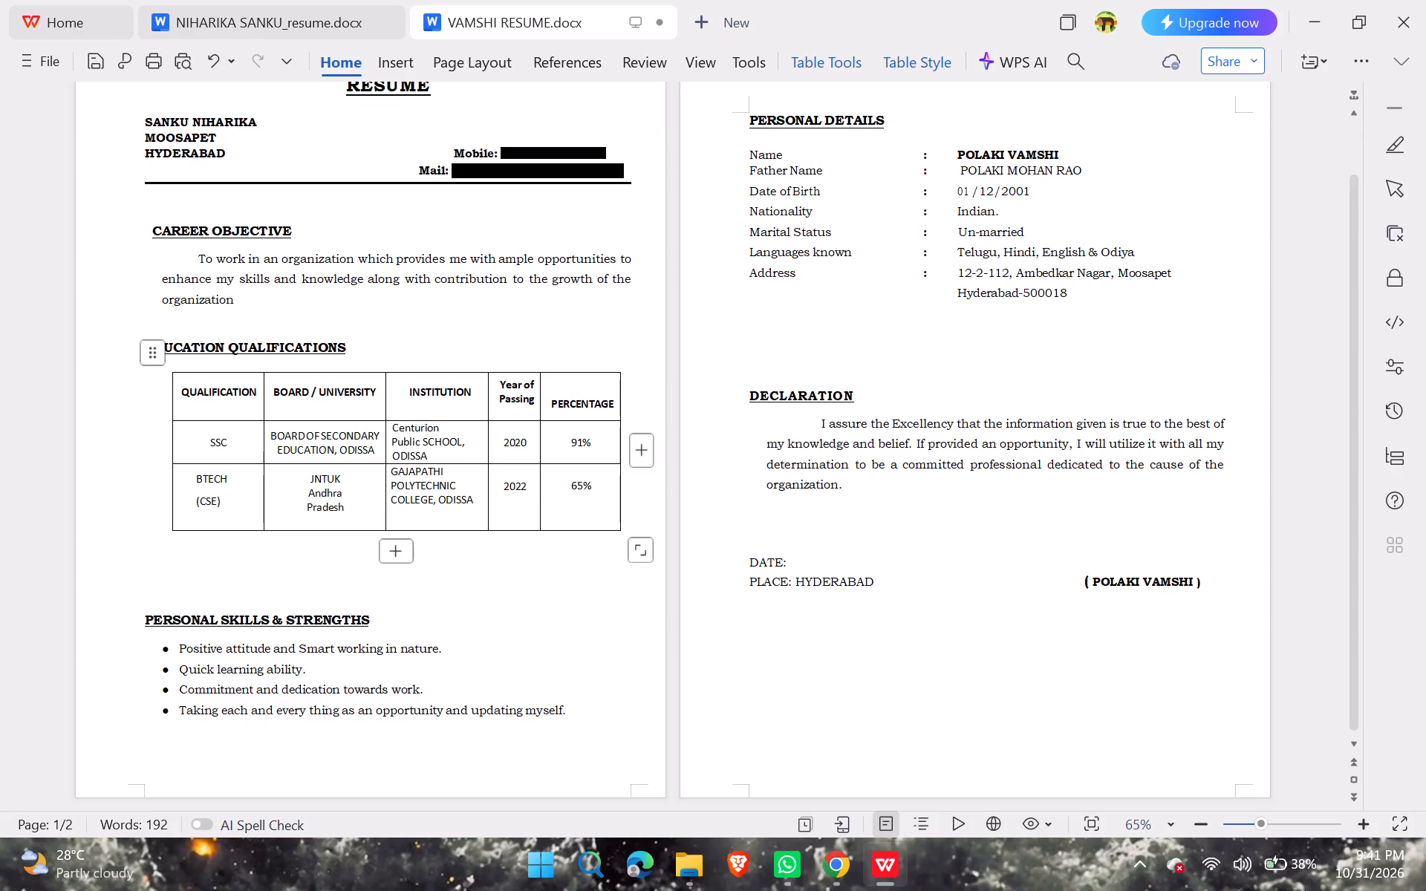
key(BackSpace)
key(BackSpace)
key(BackSpace)
key(BackSpace)
key(BackSpace)
key(BackSpace)
key(BackSpace)
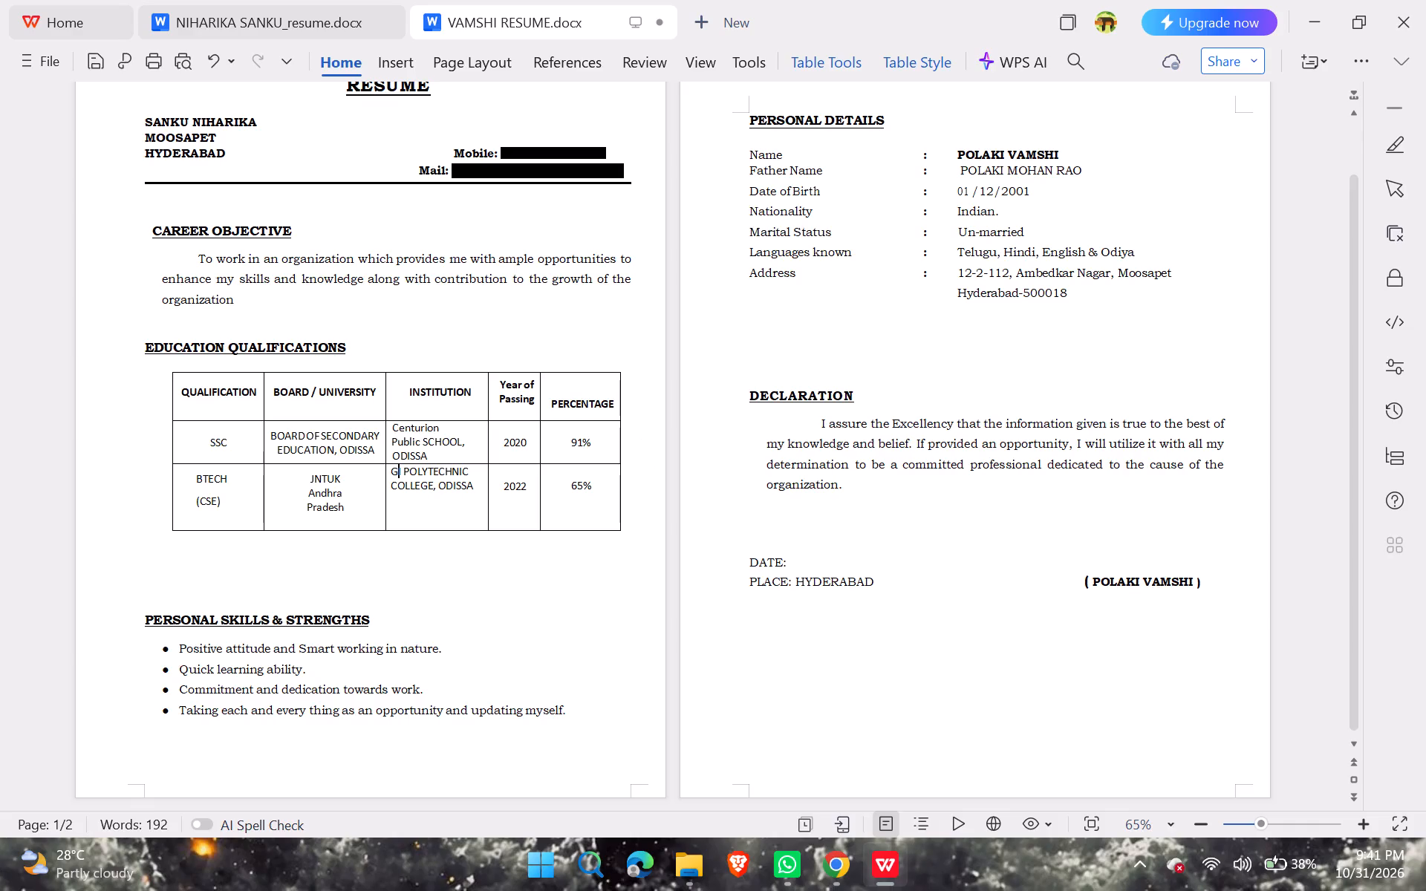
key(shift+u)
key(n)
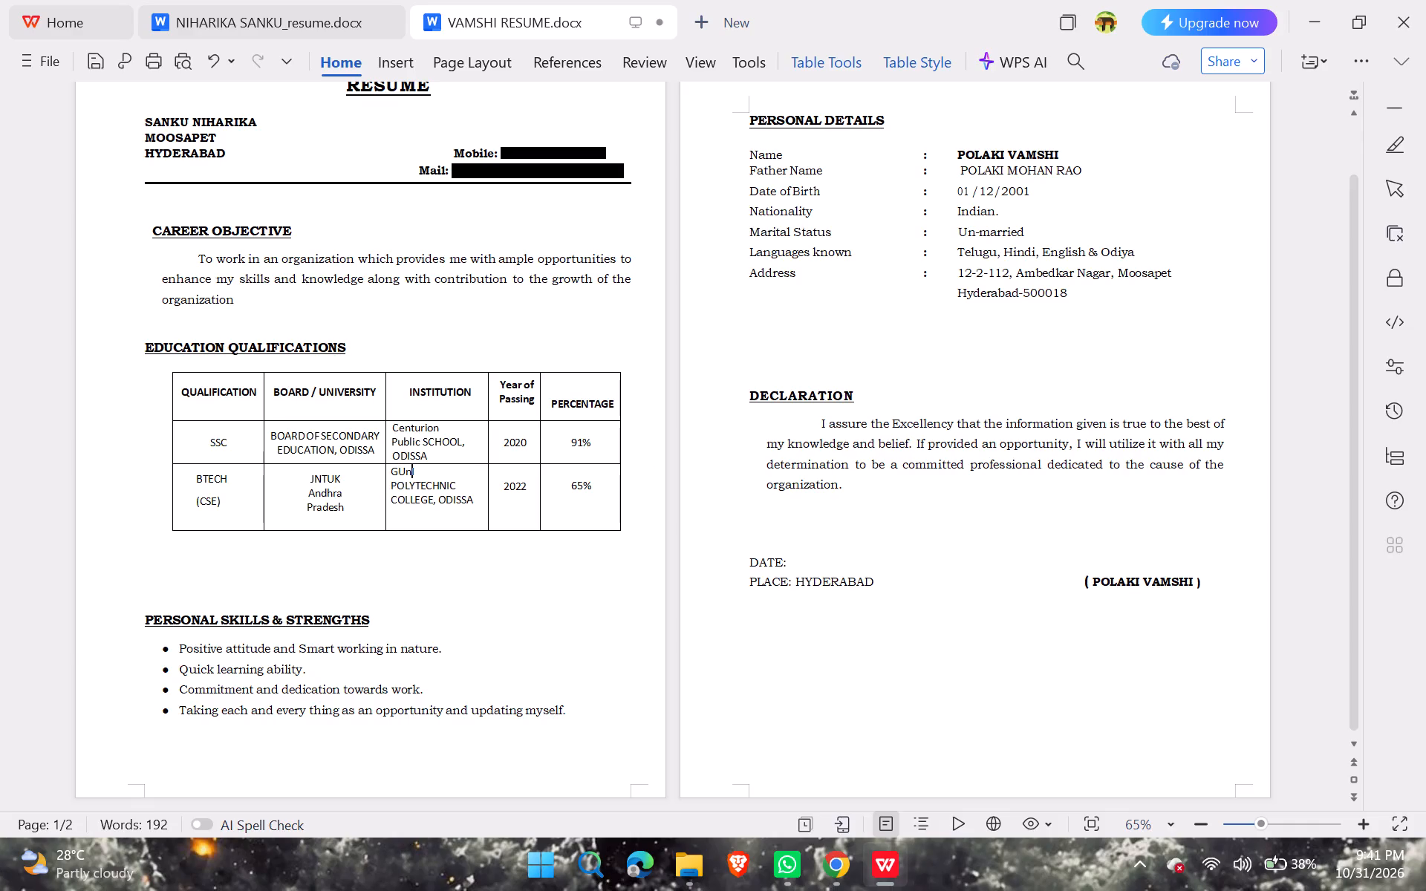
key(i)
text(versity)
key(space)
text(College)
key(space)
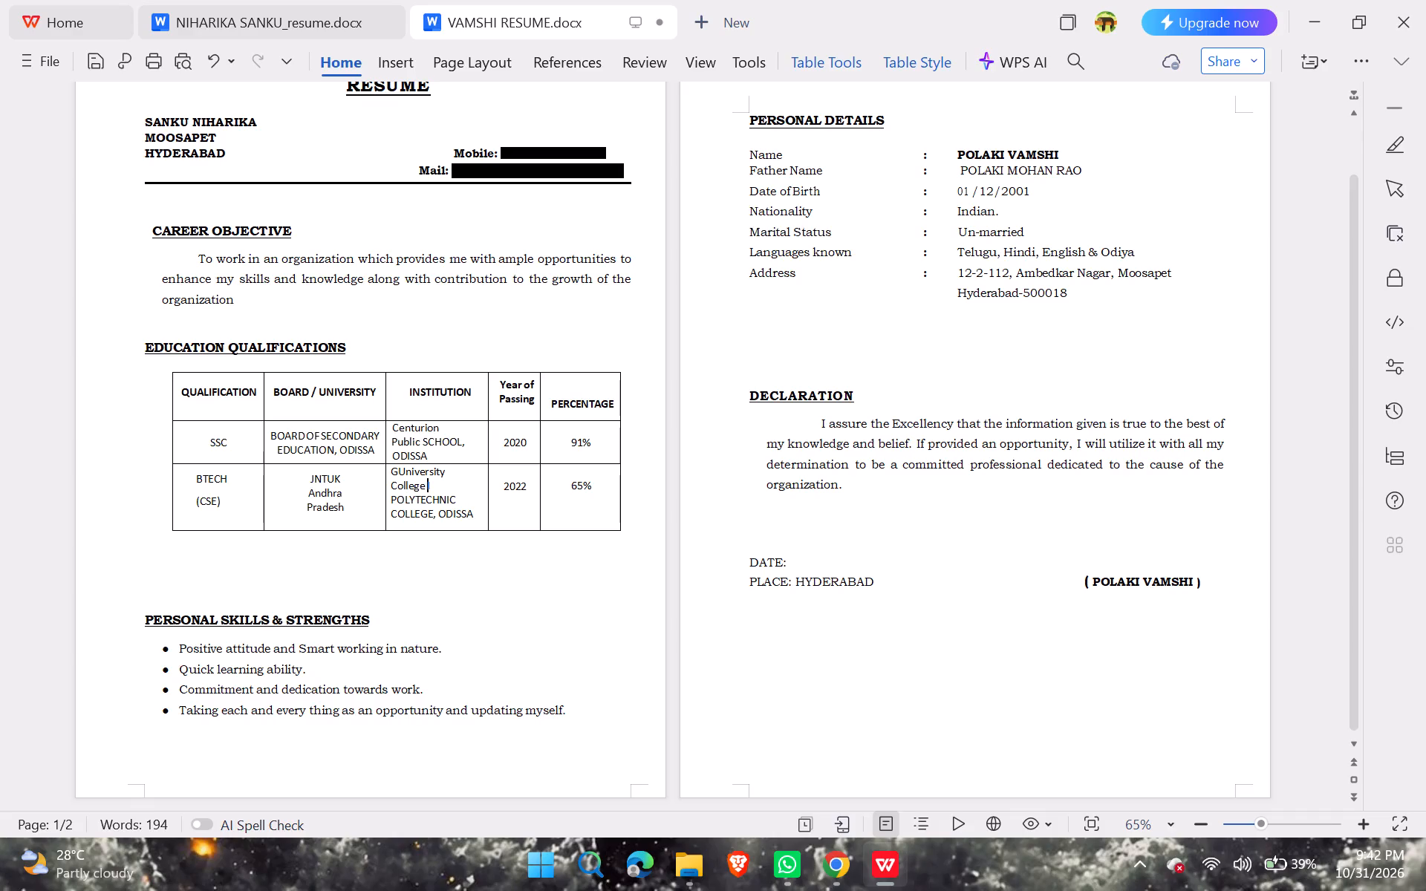
Continue the BTECH row's institution name with "Of Engineering Narasaraopet".
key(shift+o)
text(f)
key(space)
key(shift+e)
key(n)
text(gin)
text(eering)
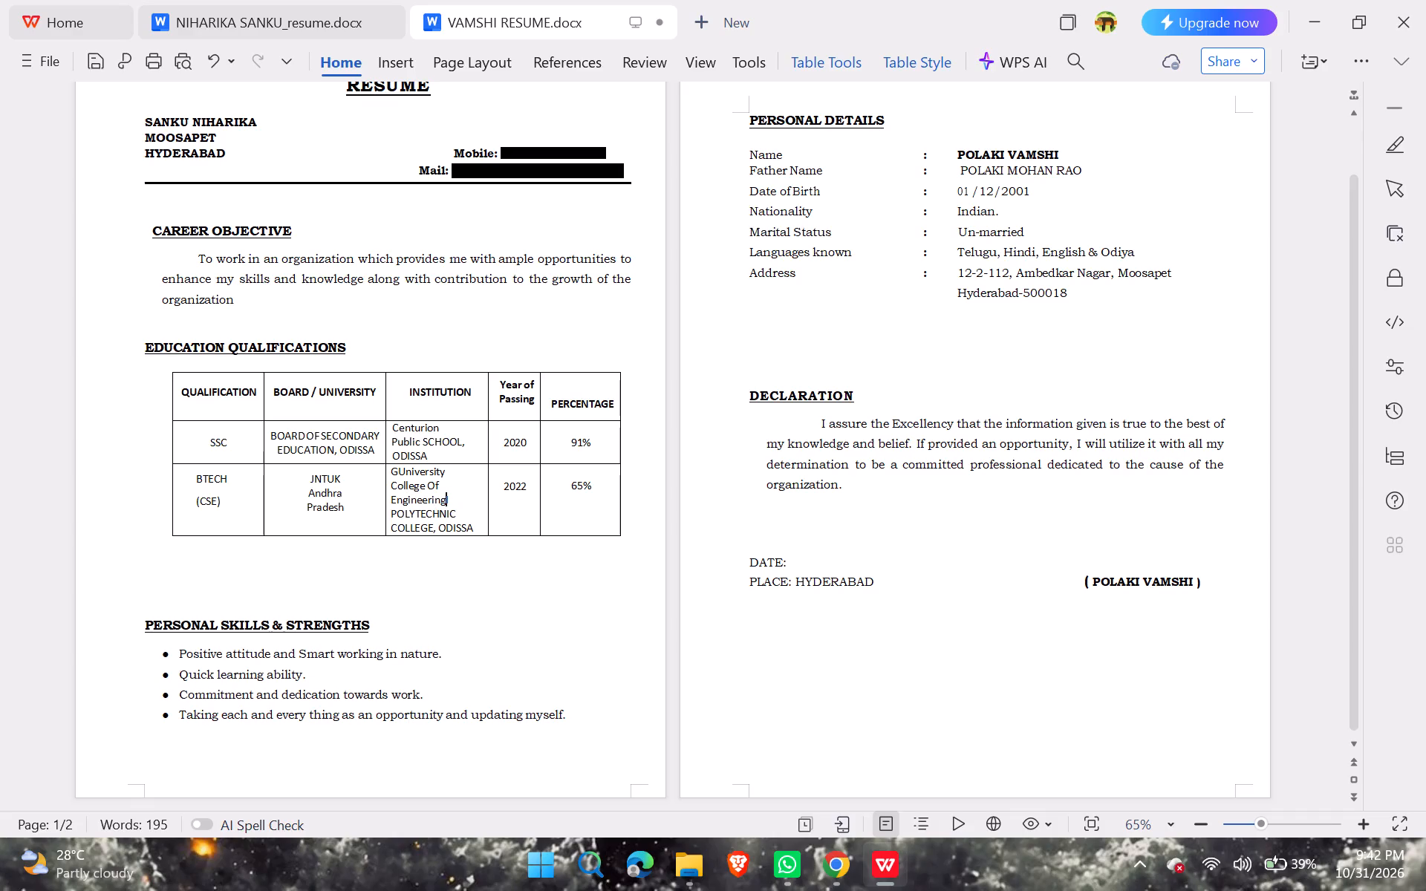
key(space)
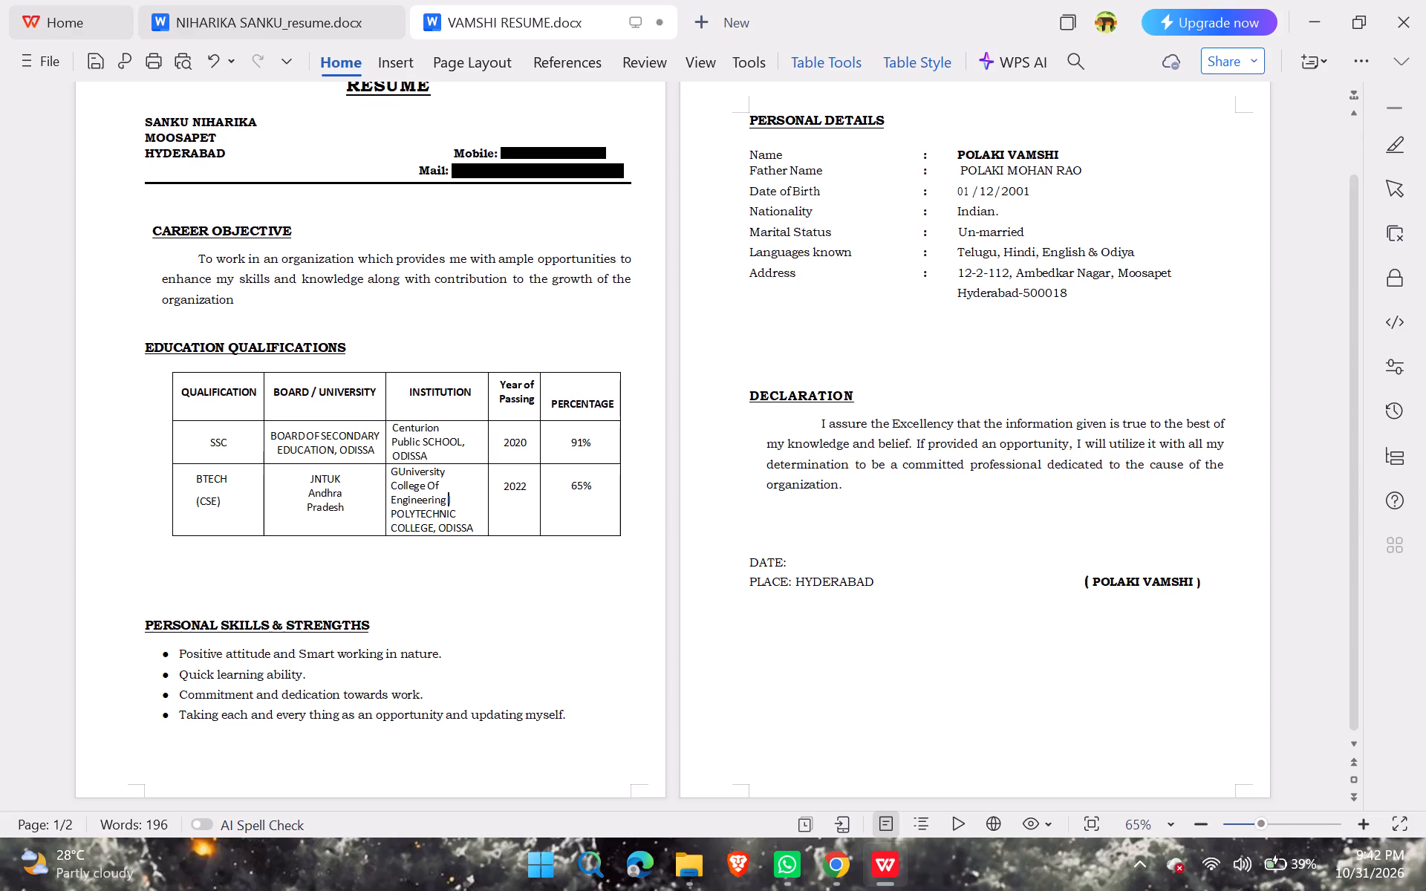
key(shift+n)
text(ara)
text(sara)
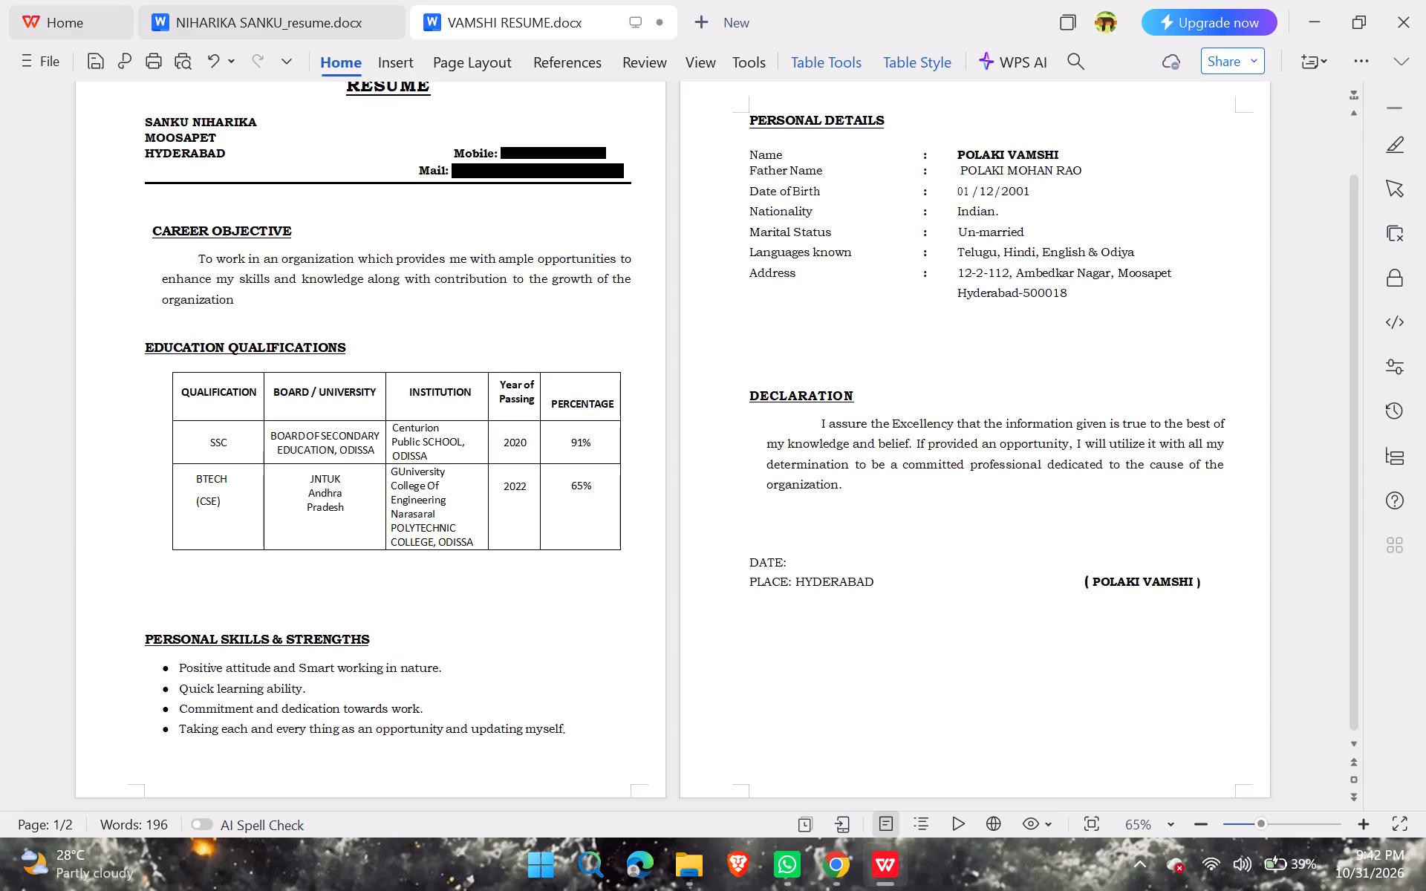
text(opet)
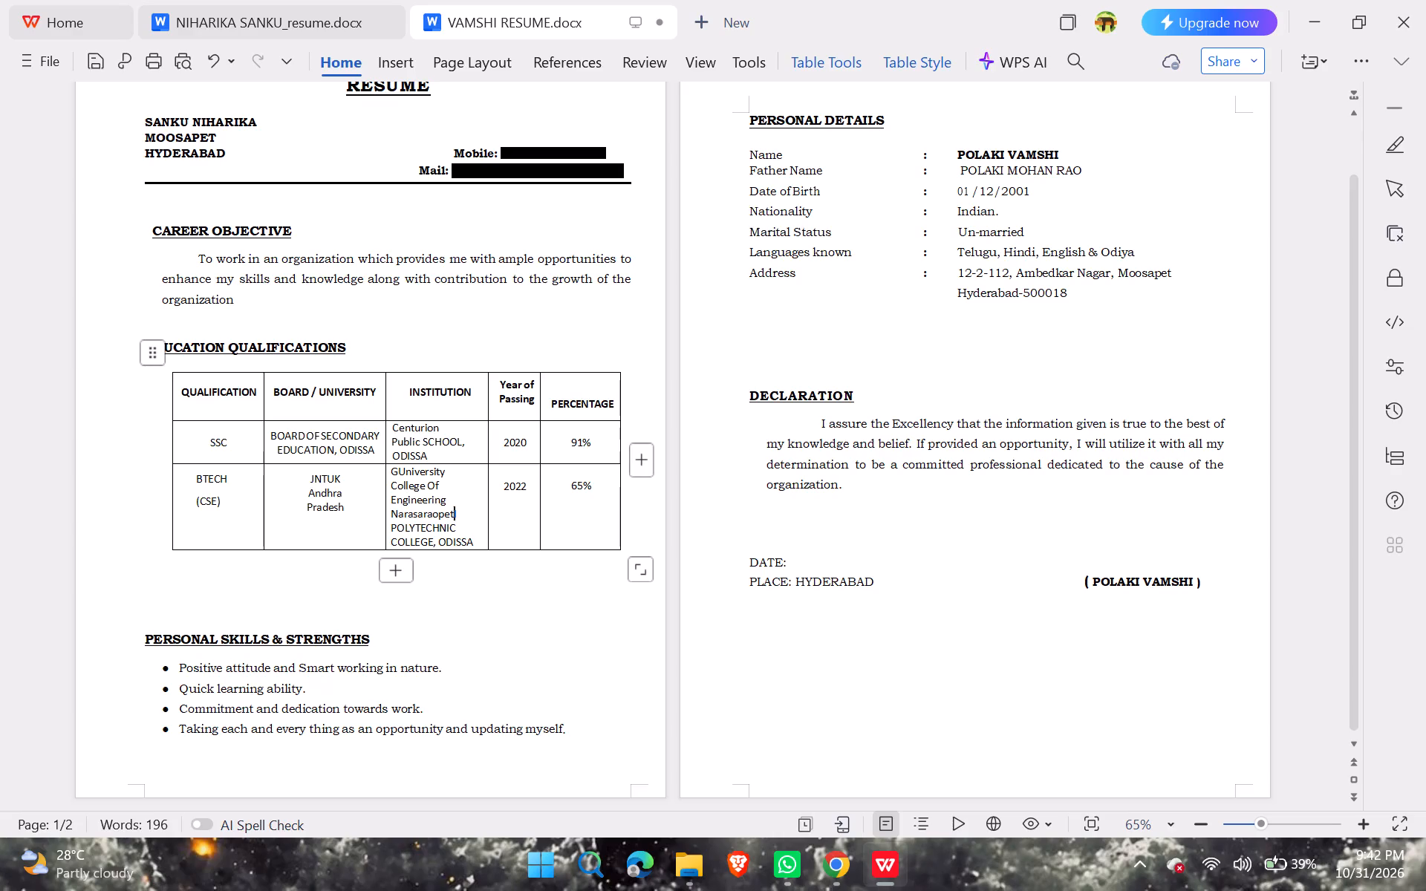
Delete the stray "G" before "University" in the BTECH row's Institution cell.
click(397, 474)
key(BackSpace)
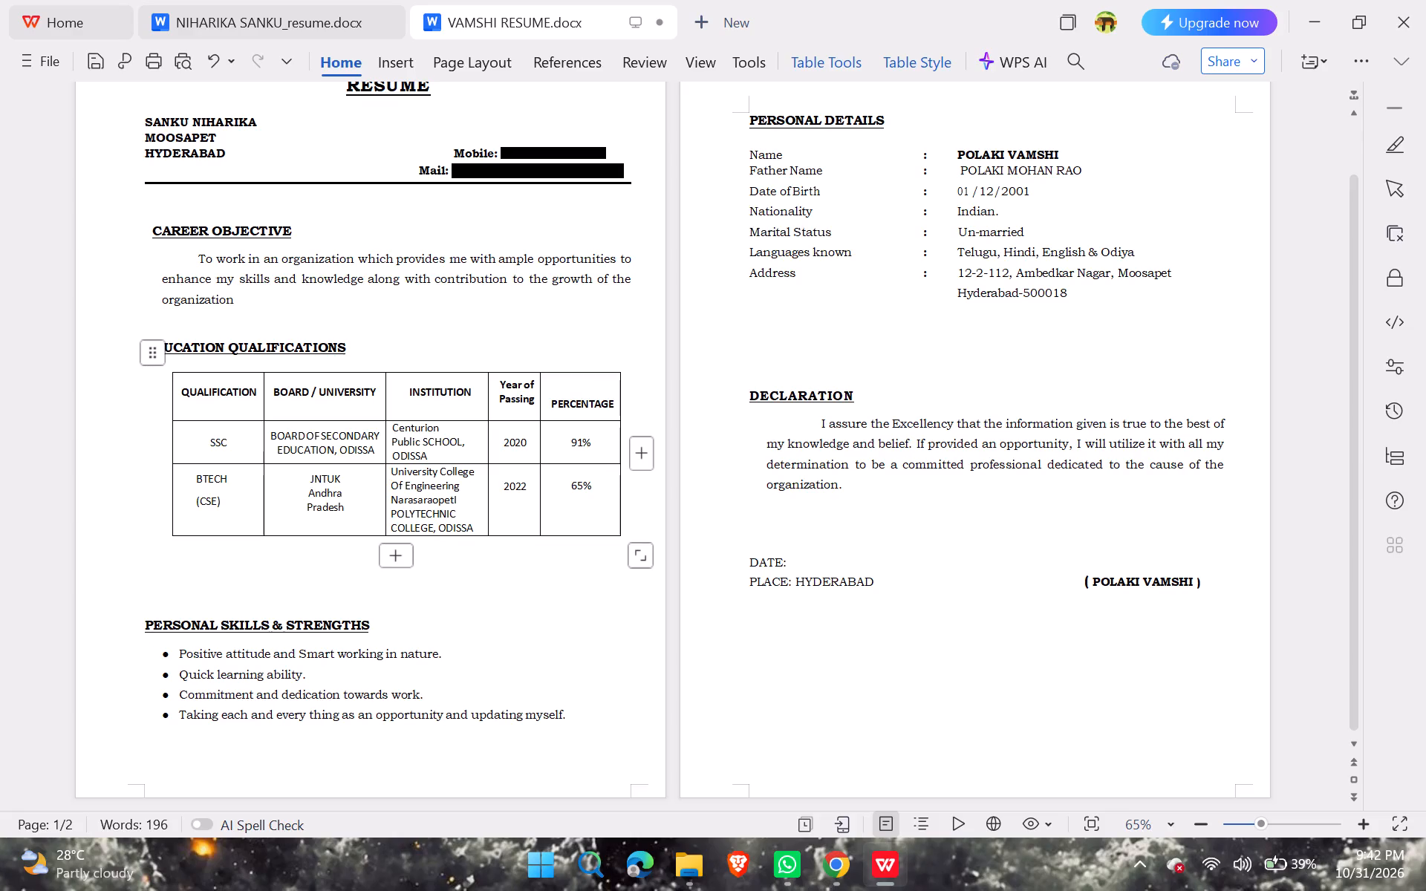
Delete the space before "POLYTECHNIC" in the BTECH row's Institution cell.
click(466, 502)
key(BackSpace)
Delete "LYTECHNIC COLLEGE" from the old institution name in the BTECH row, keeping the "PO" and the comma.
key(Right)
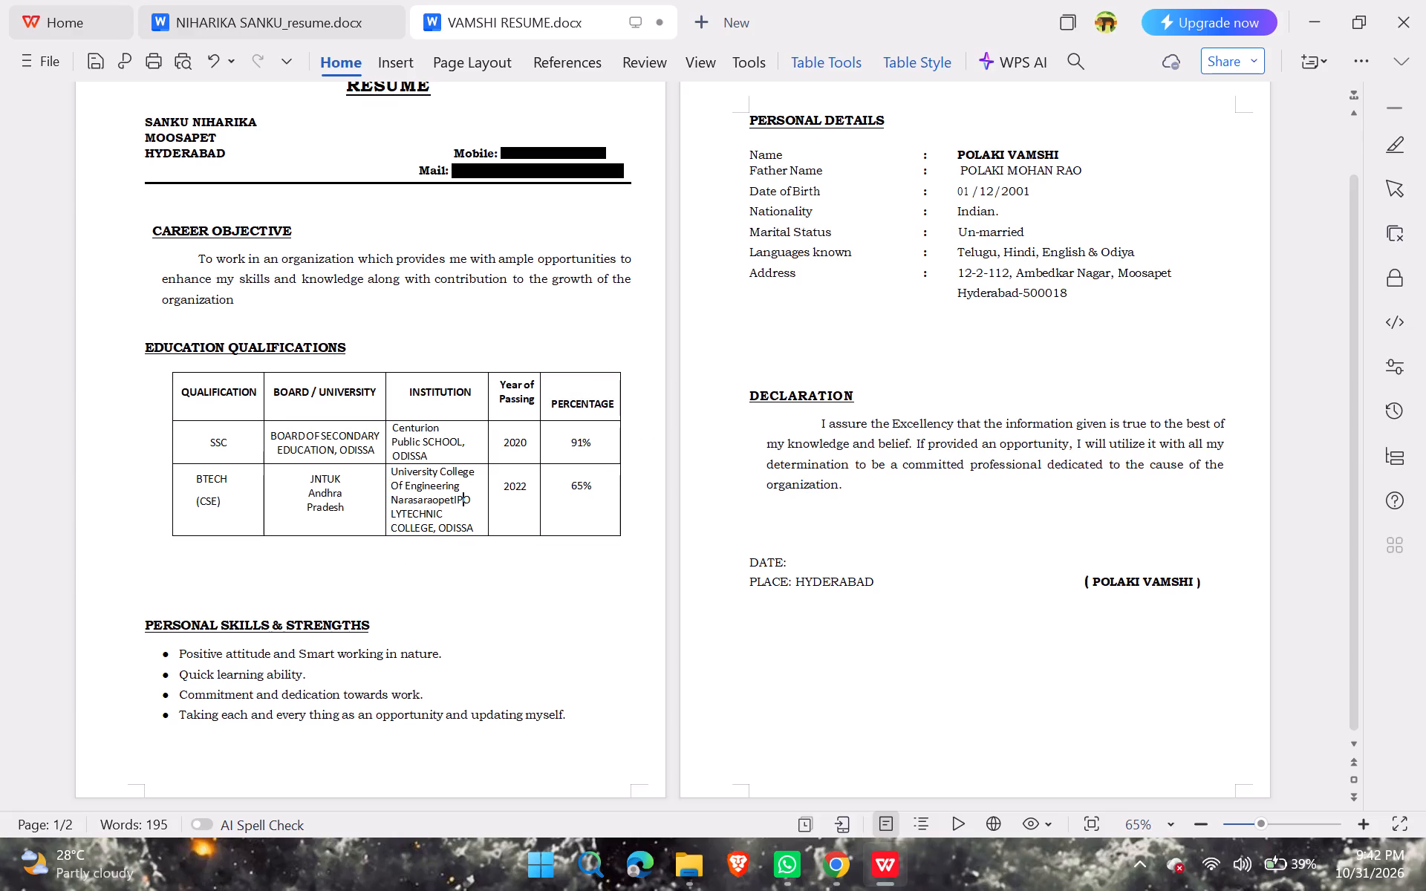
key(Down)
key(Down)
key(Left)
key(Left)
key(Left)
key(Left)
key(Left)
key(Left)
key(BackSpace)
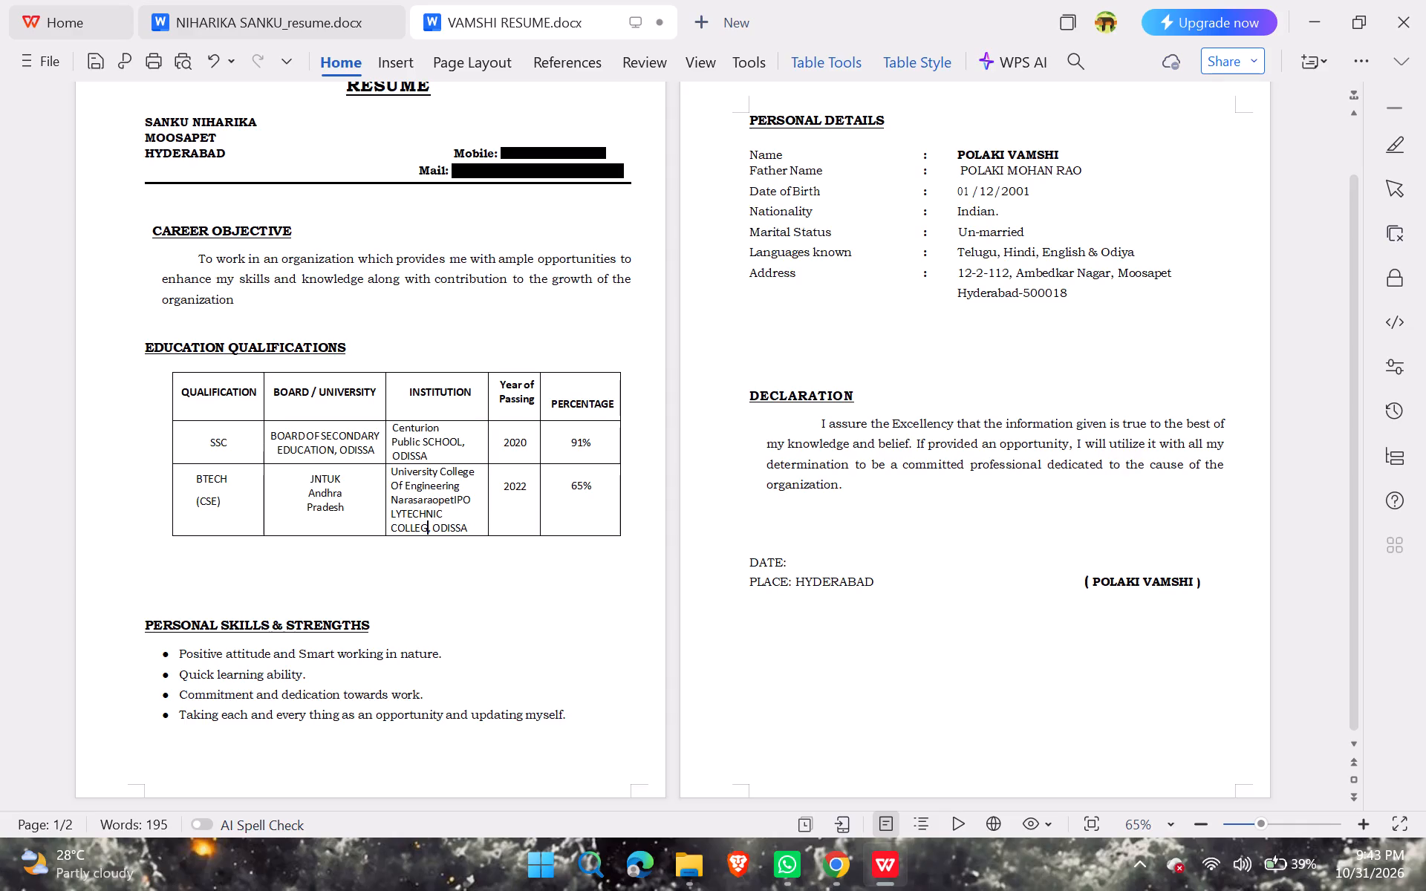
key(BackSpace)
key(BackSpace)
key(BackSpace)
key(BackSpace)
key(BackSpace)
key(BackSpace)
key(BackSpace)
key(BackSpace)
key(BackSpace)
key(BackSpace)
key(BackSpace)
key(BackSpace)
key(BackSpace)
key(BackSpace)
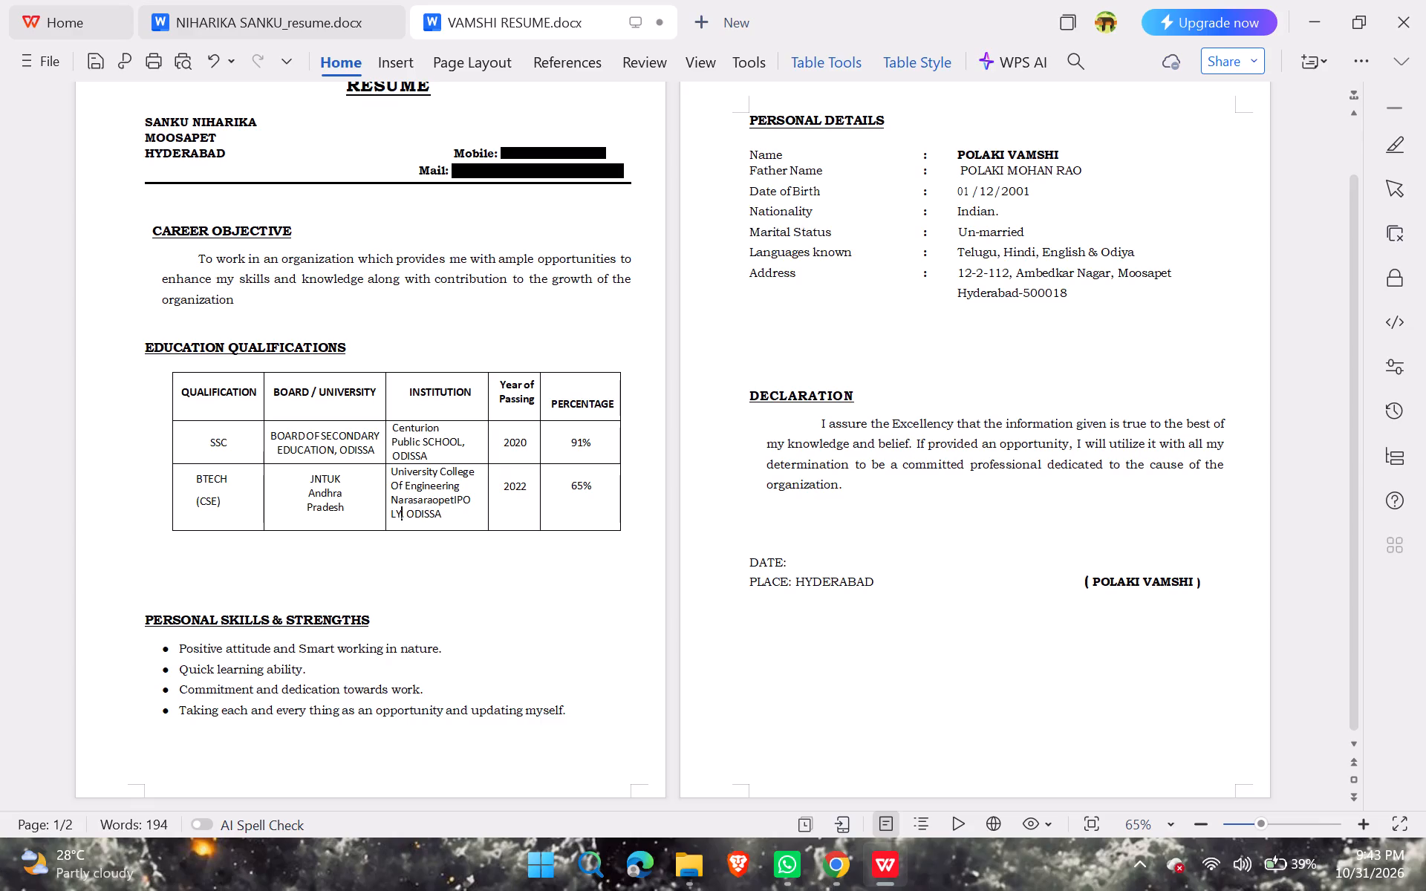
key(BackSpace)
key(BackSpace)
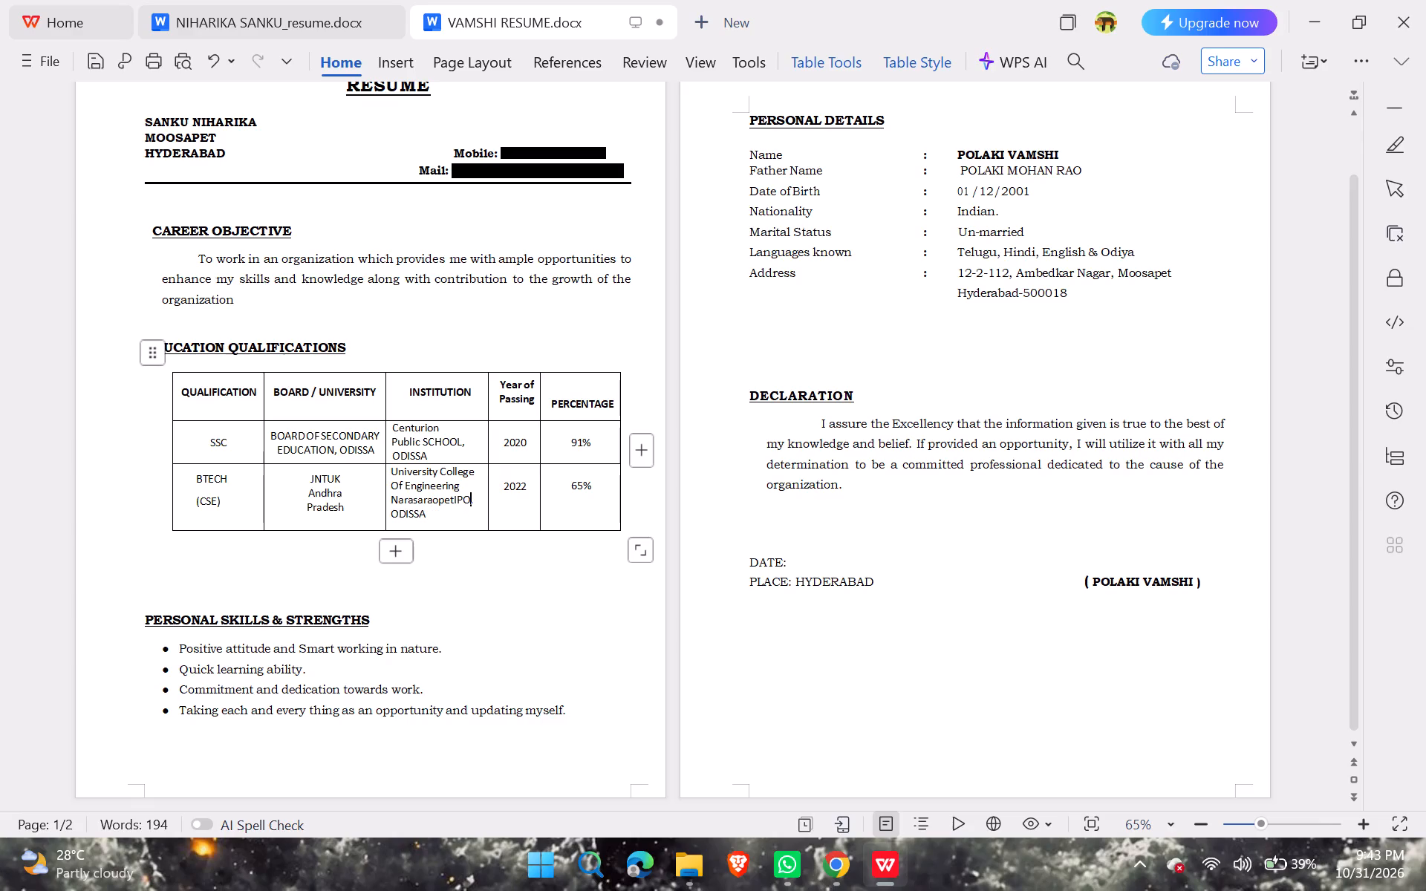
Replace "DISSA" after the "O" of "ODISSA" in the BTECH row's Institution cell with "ANDHRA PRADESH".
click(435, 515)
key(BackSpace)
key(BackSpace)
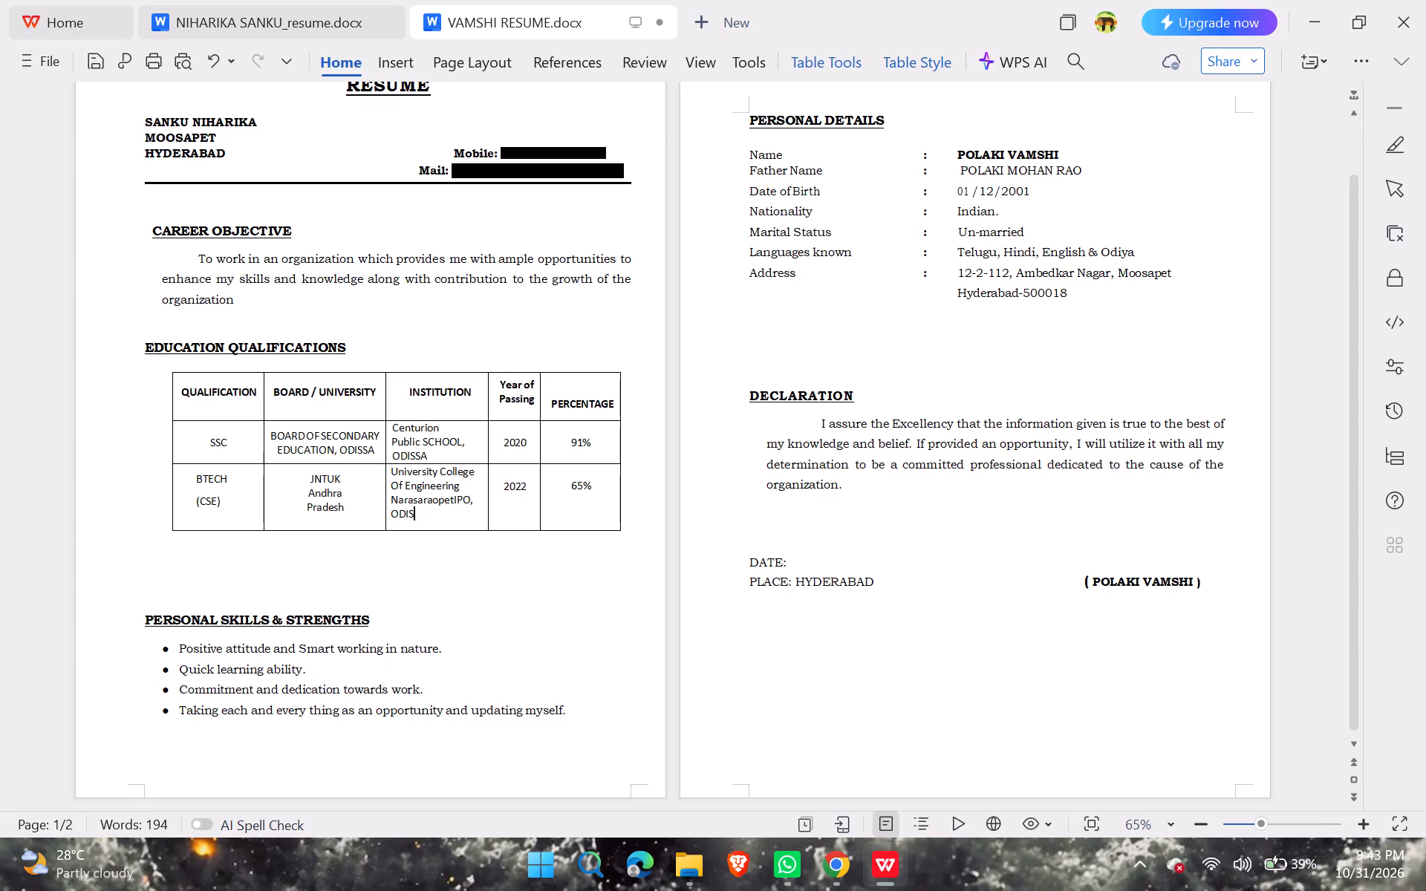
key(BackSpace)
key(BackSpace)
key(BackSpace)
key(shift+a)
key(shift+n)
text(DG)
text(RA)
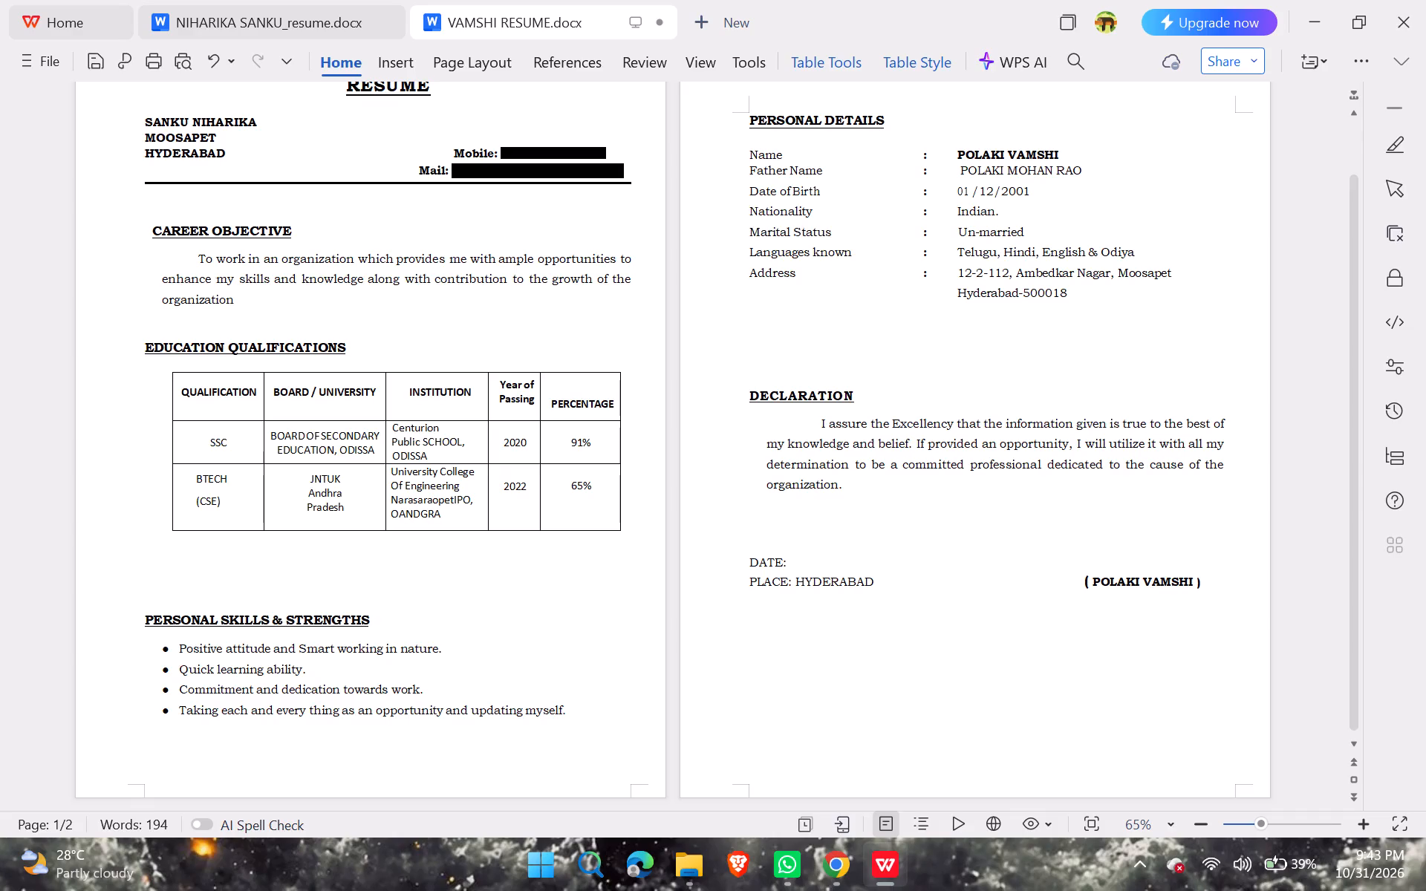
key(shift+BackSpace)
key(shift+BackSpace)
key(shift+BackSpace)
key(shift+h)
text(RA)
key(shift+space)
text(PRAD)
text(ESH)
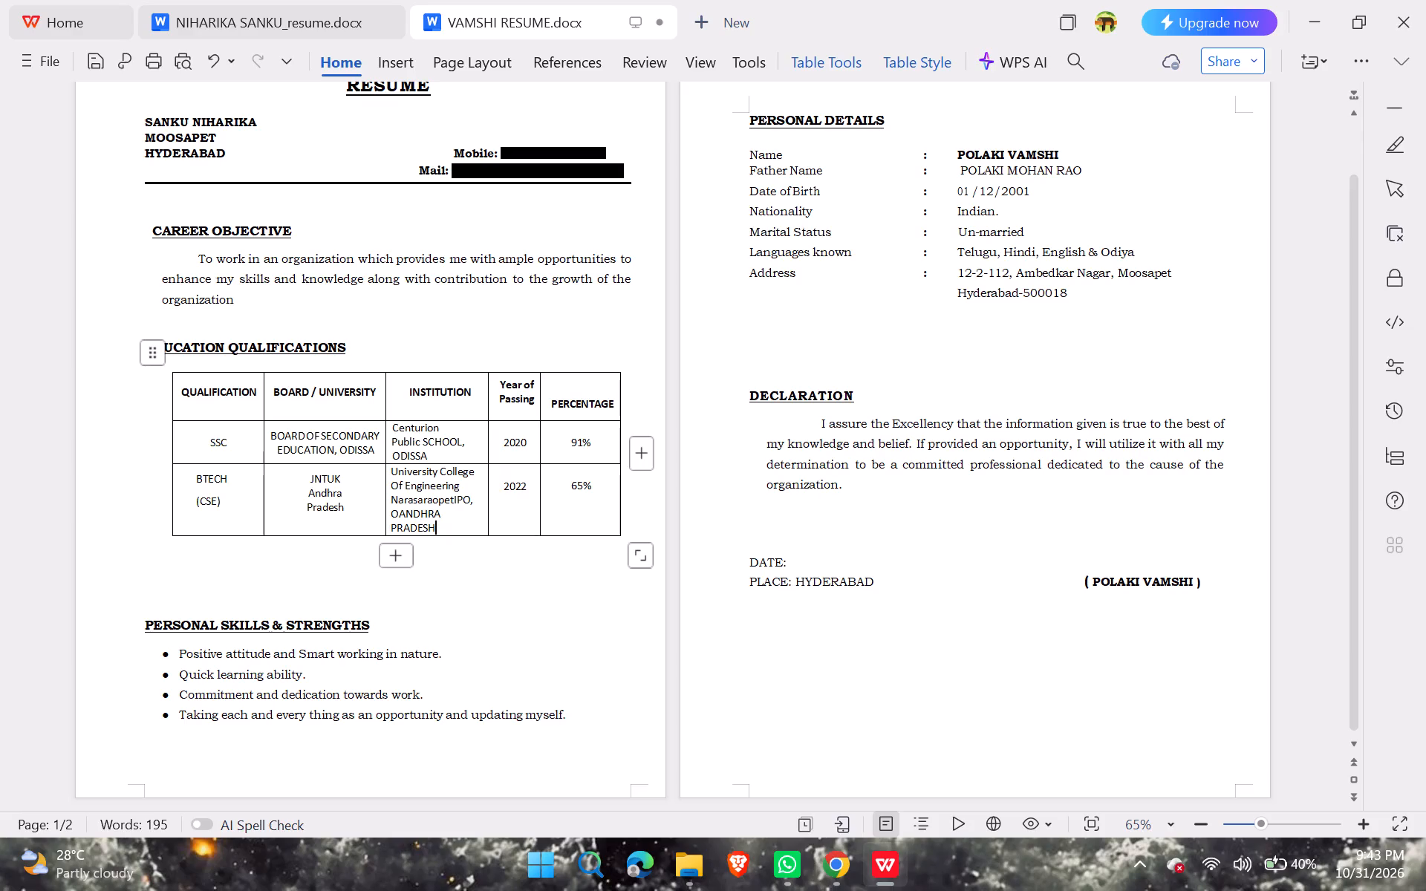
Retype the state name's capitals after its initial "A" in the BTECH row's Institution cell so it reads "Andhra Pradesh".
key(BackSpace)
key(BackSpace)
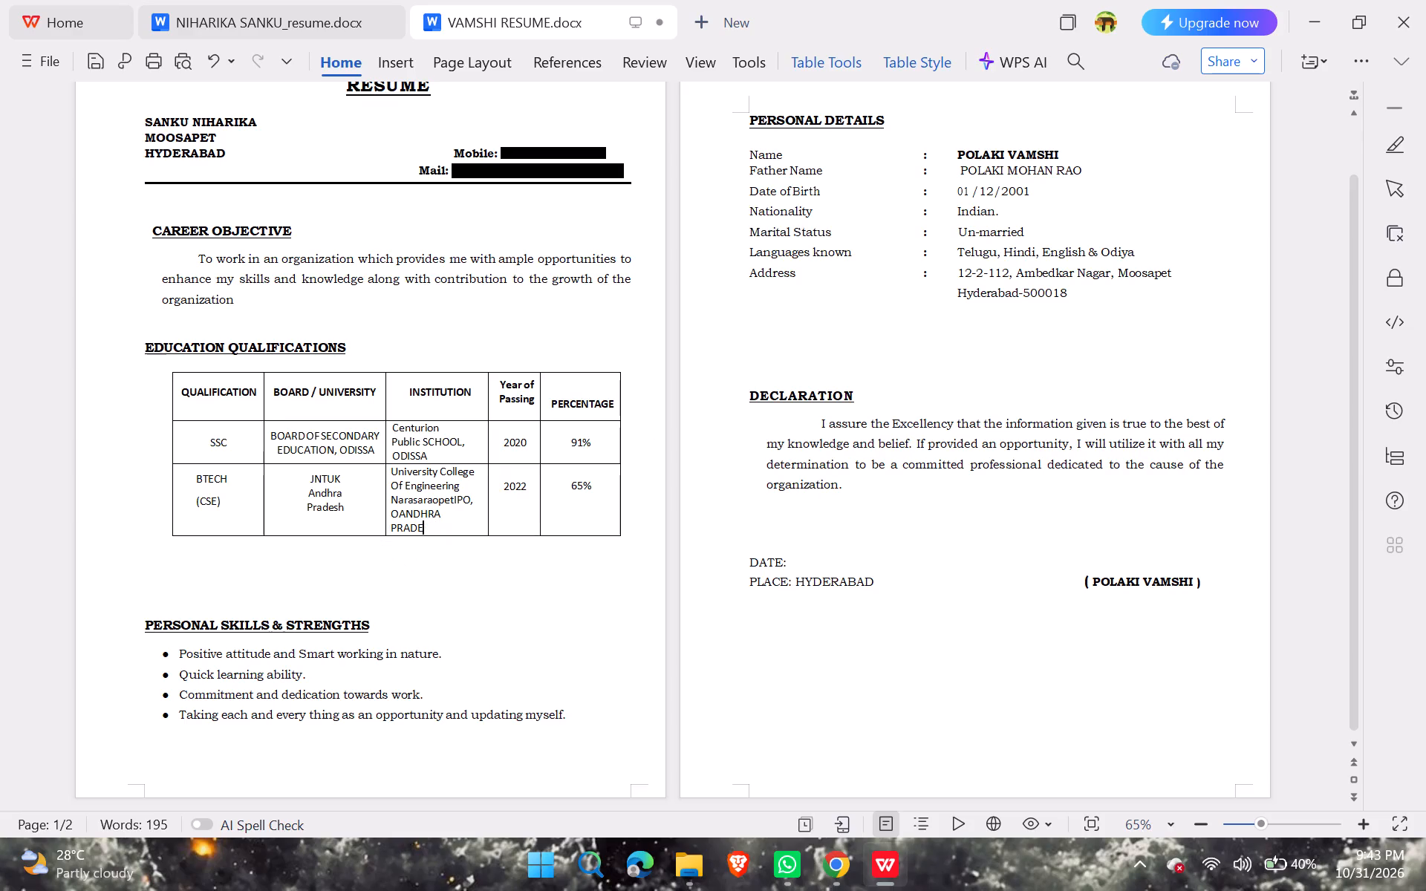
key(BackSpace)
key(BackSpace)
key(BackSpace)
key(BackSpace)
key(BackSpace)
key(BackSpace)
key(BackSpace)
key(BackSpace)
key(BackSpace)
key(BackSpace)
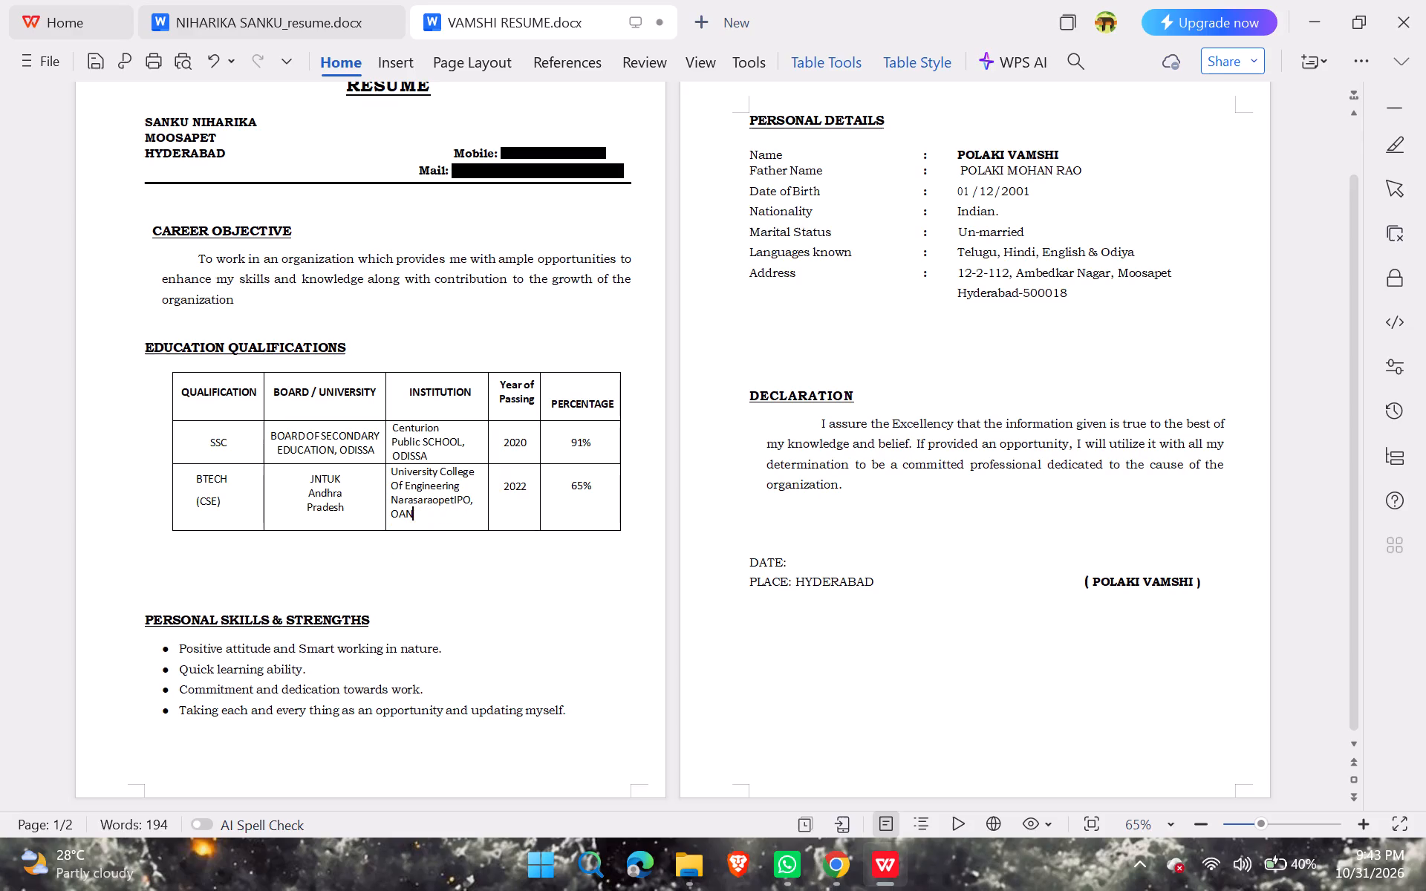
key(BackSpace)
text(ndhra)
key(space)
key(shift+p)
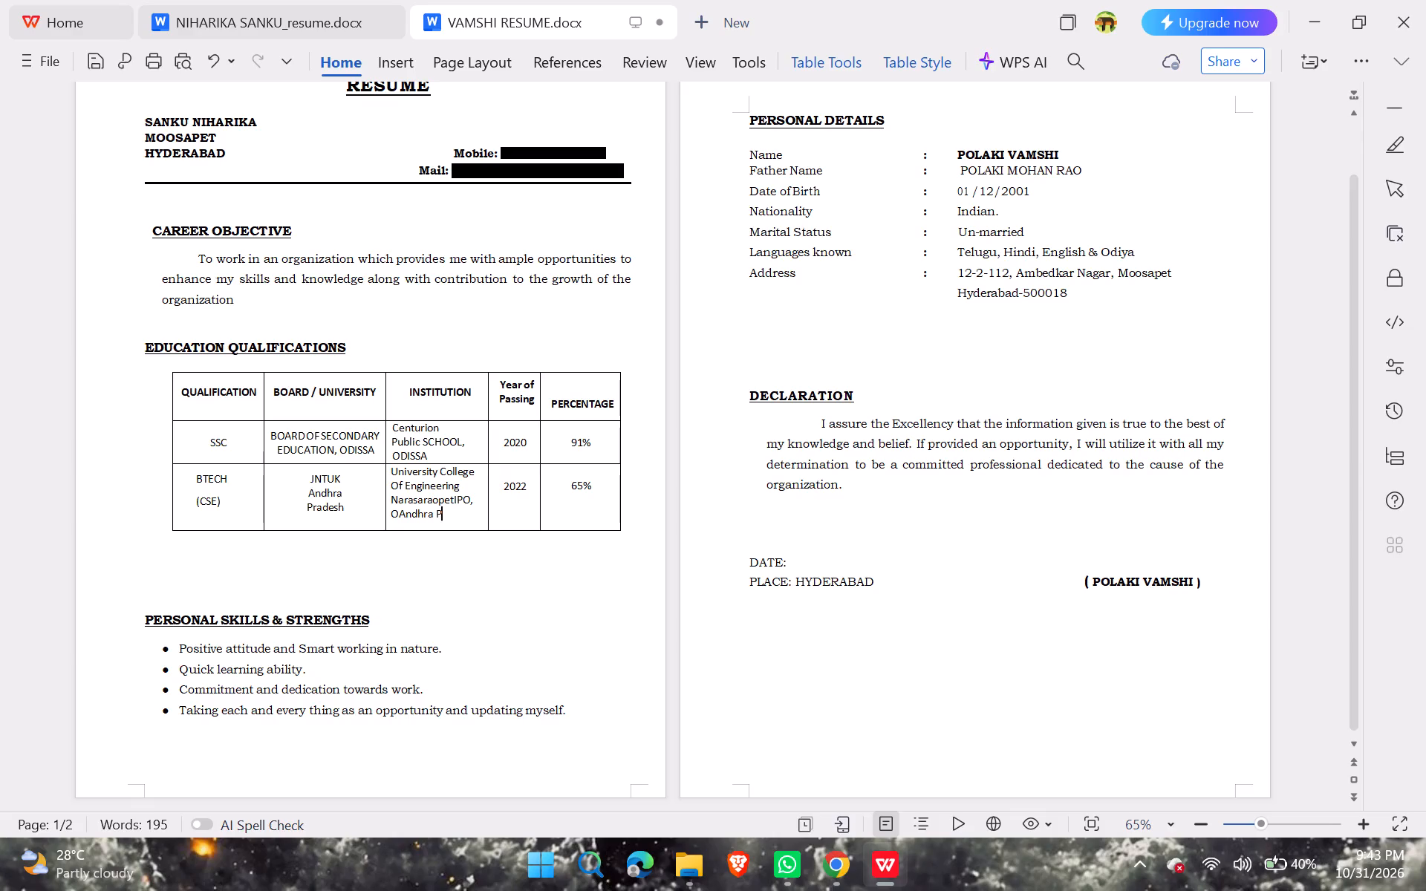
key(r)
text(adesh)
Delete the stray "IPO" between "Narasaraopet" and the comma in the BTECH row's Institution cell.
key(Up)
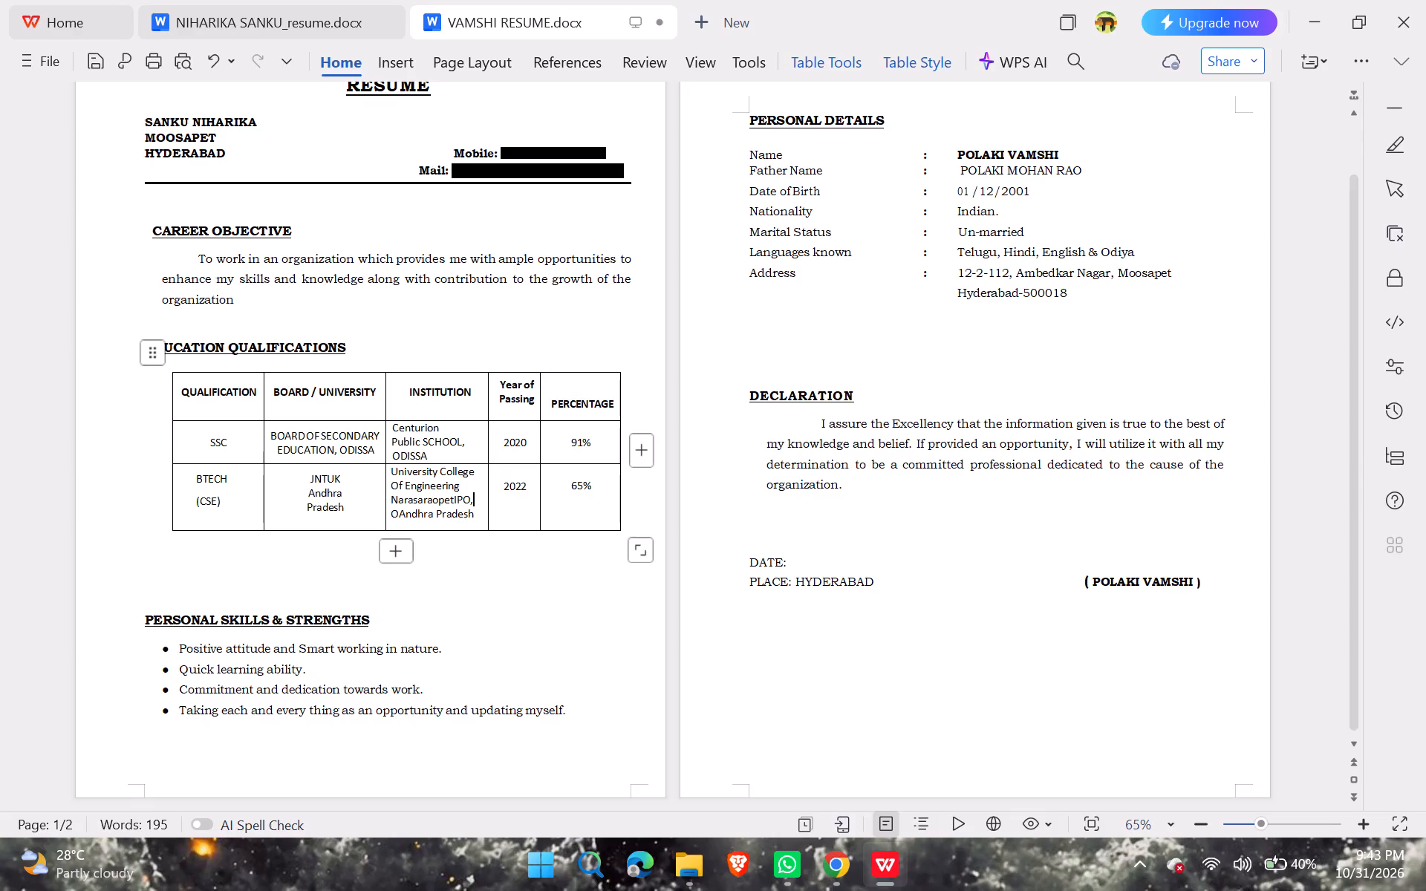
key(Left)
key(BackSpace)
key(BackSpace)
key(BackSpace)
Delete the stray "O" before "Andhra Pradesh" in the BTECH row's Institution cell.
click(402, 519)
key(Left)
key(BackSpace)
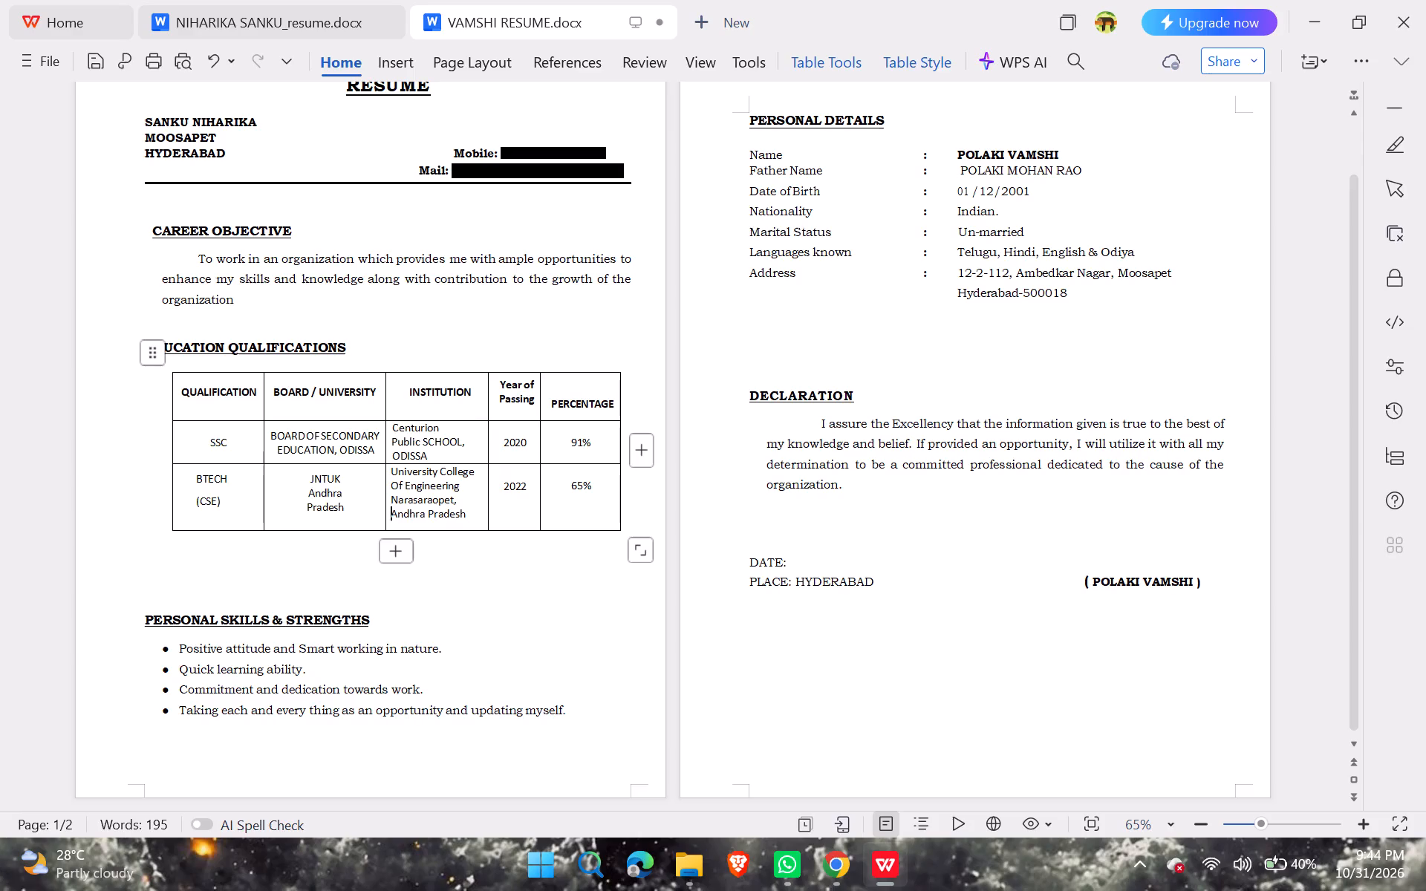
click(496, 603)
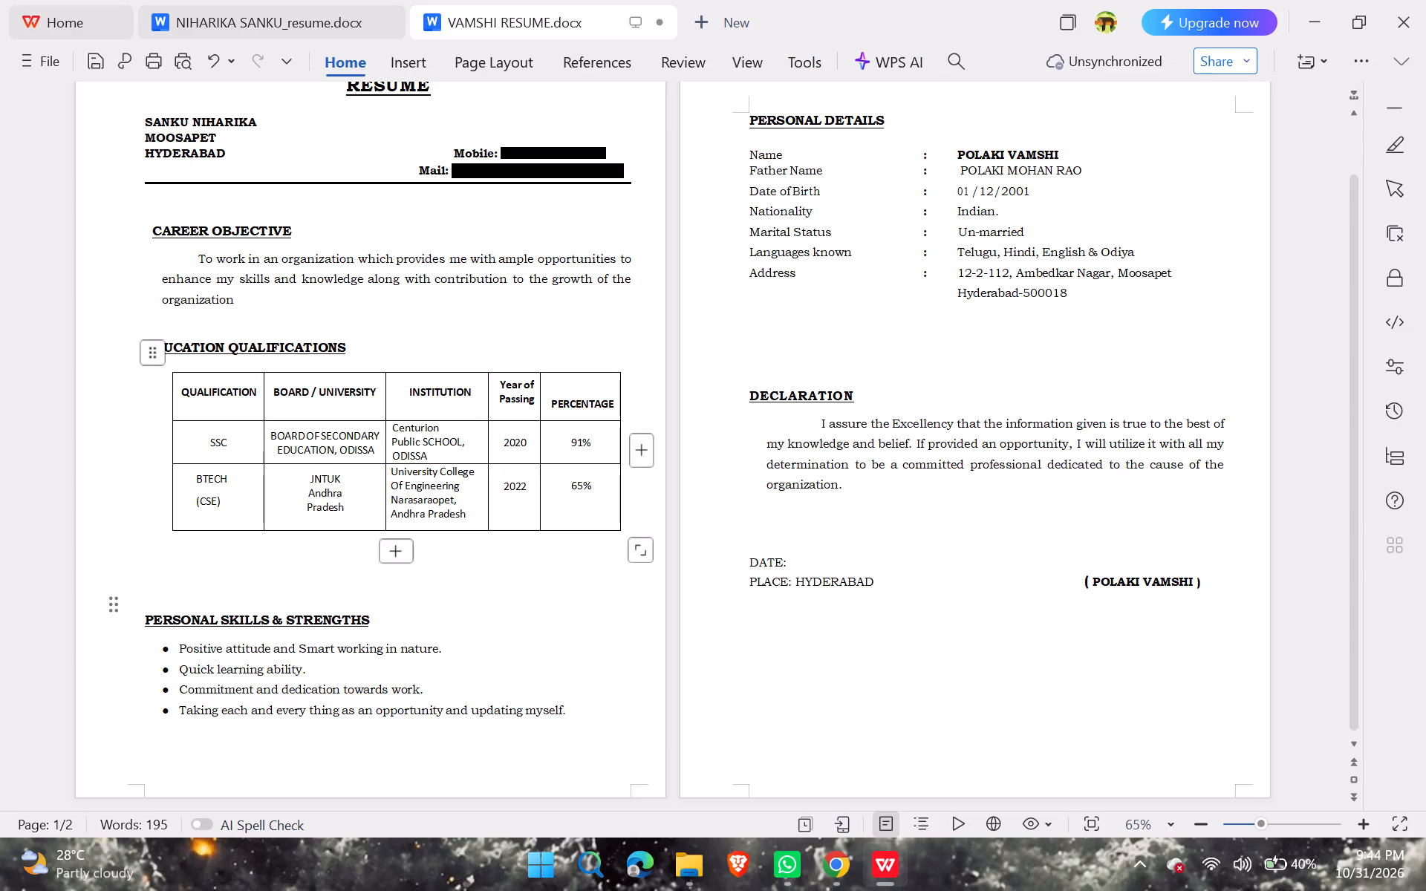
Set the BTECH row's Year of Passing to 2026.
click(533, 492)
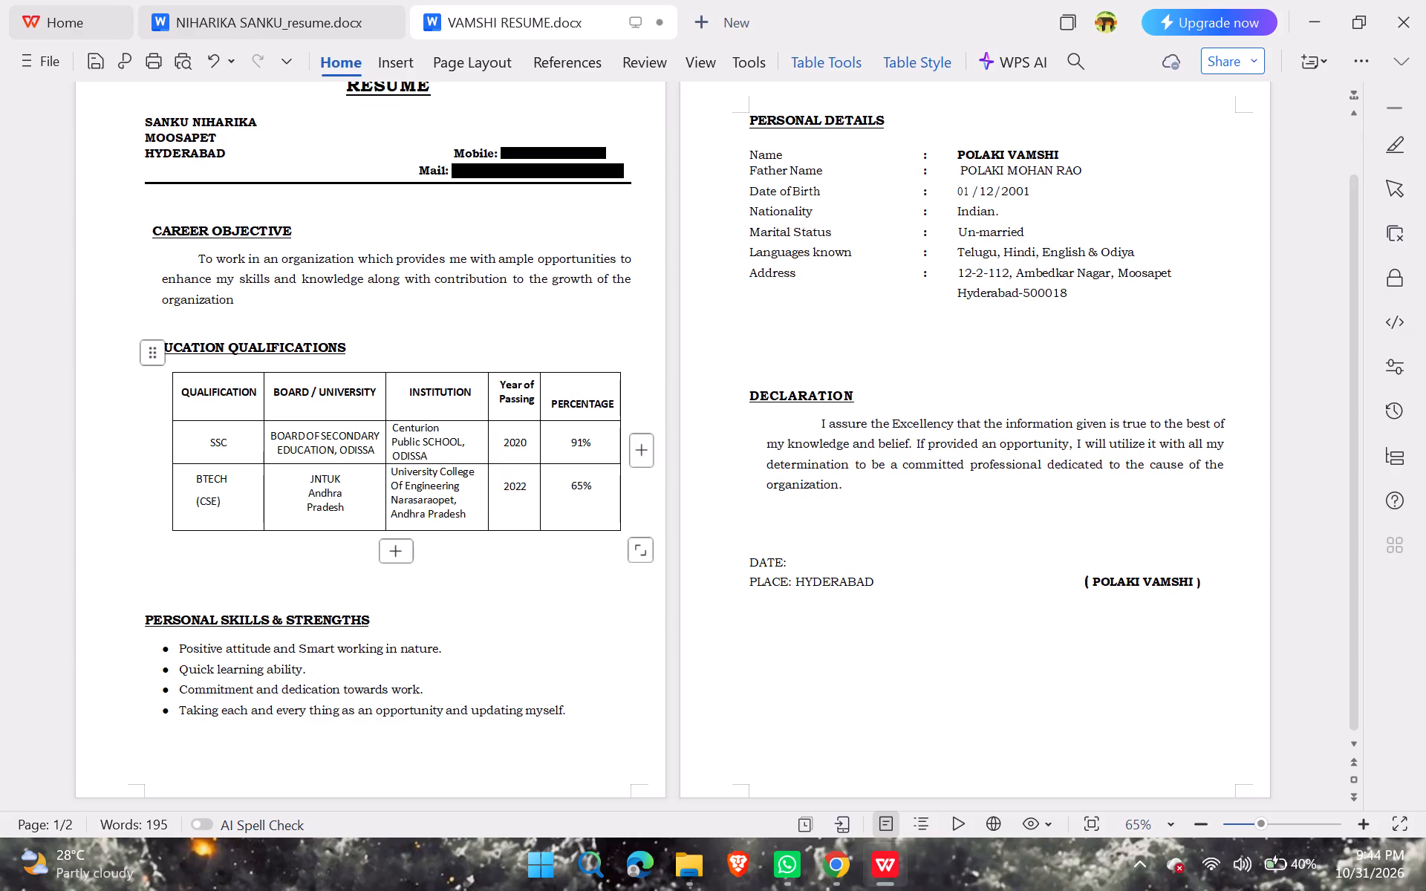
key(BackSpace)
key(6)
Set the BTECH row's percentage to 74.09%.
key(Right)
key(Right)
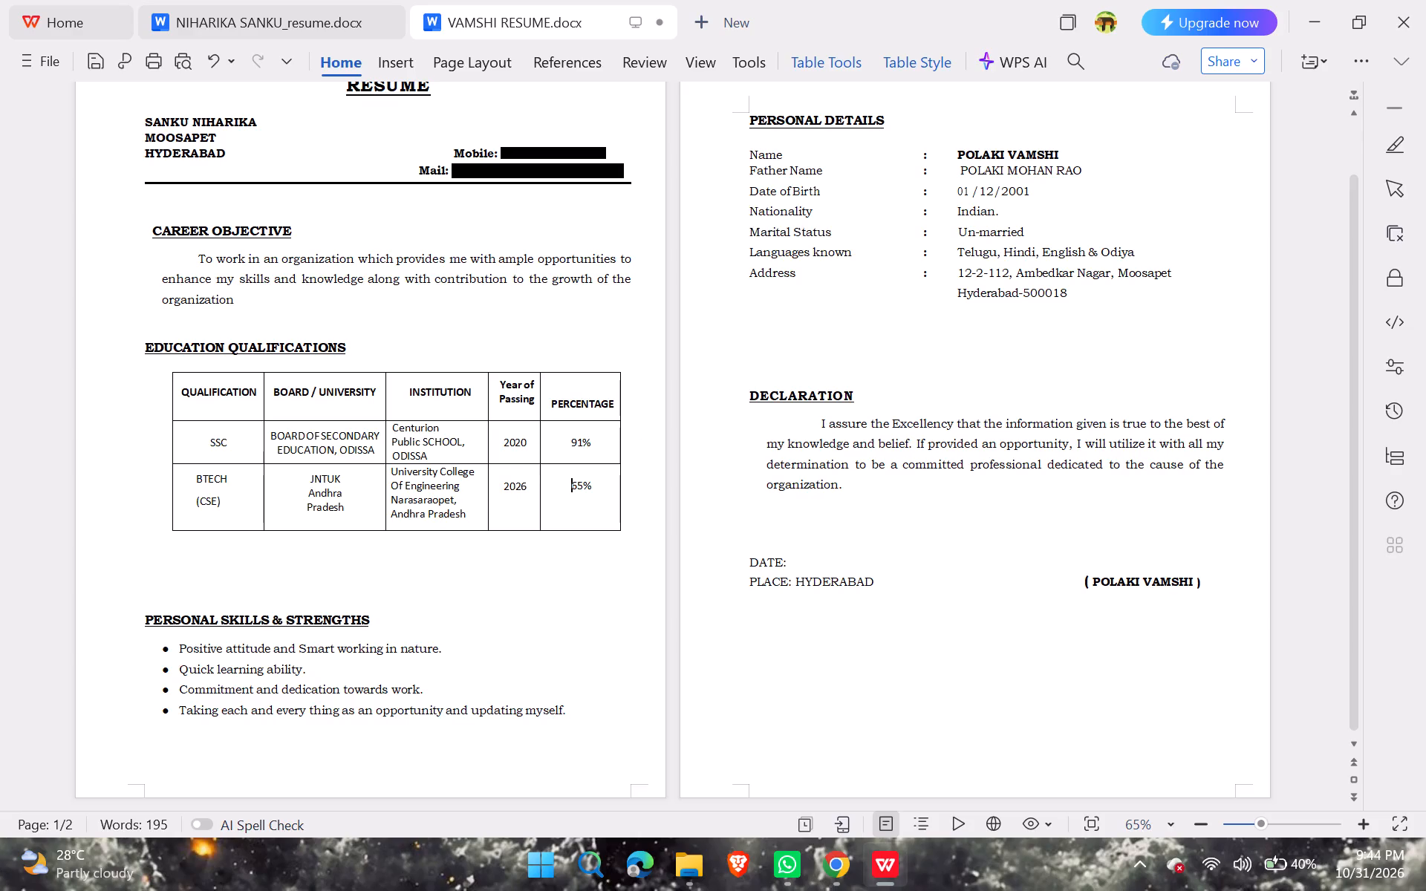
key(Right)
key(BackSpace)
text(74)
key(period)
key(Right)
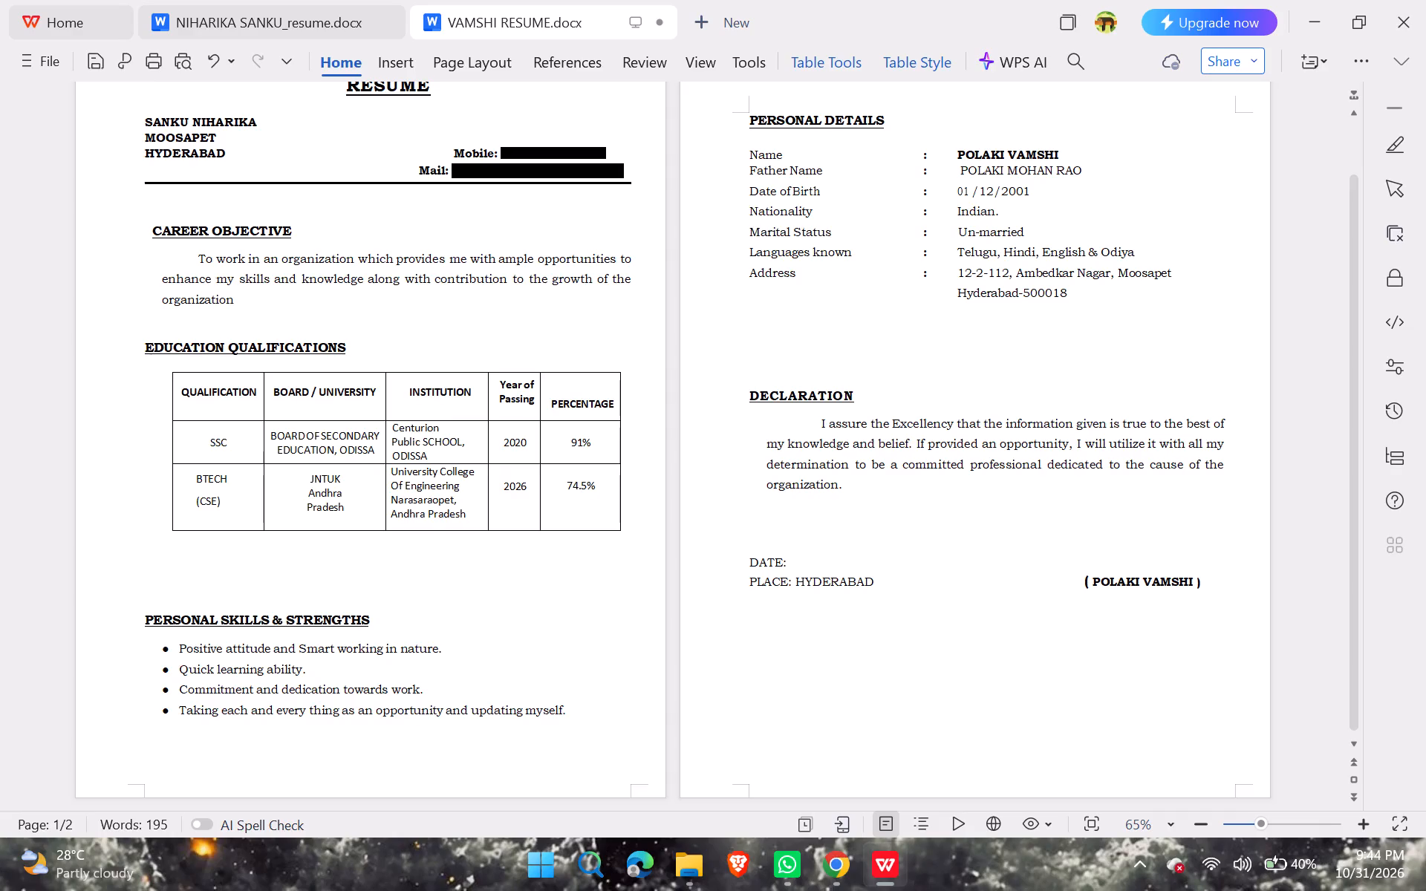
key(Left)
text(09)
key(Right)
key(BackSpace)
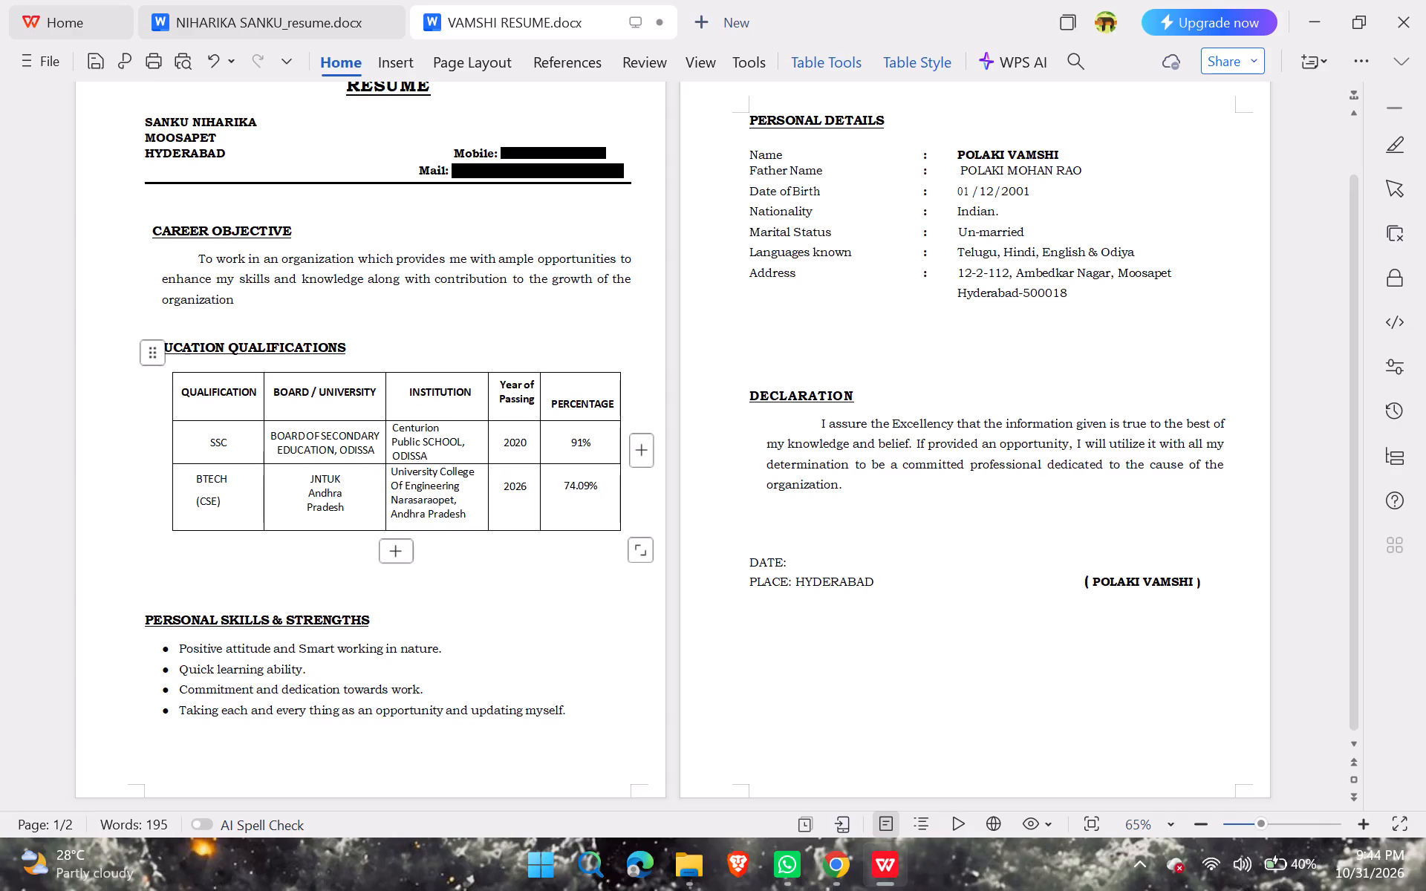
click(574, 518)
click(541, 565)
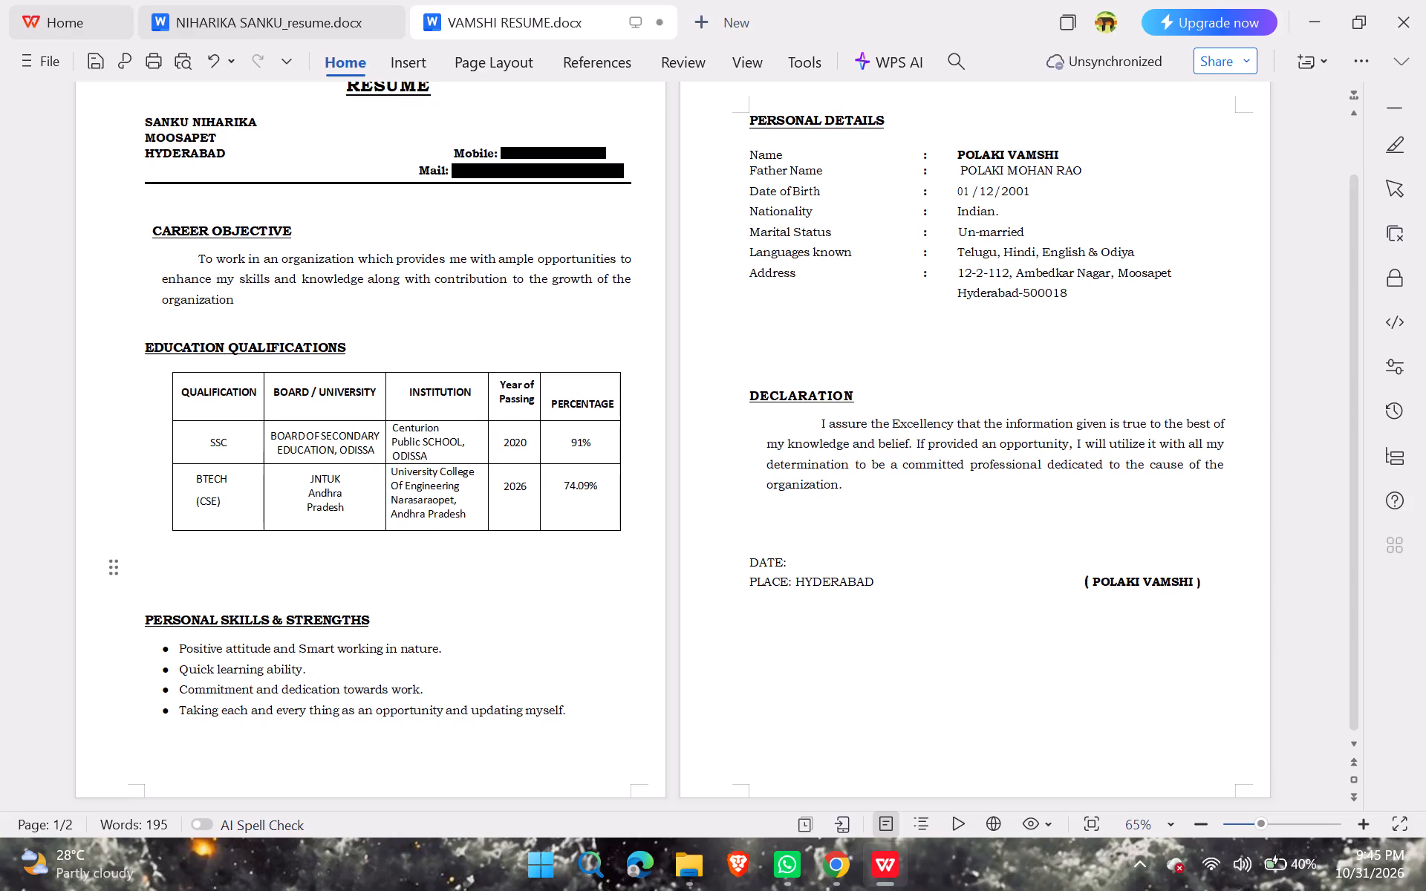
Remove three blank lines between the education table and the PERSONAL SKILLS & STRENGTHS heading.
click(430, 562)
click(180, 590)
key(BackSpace)
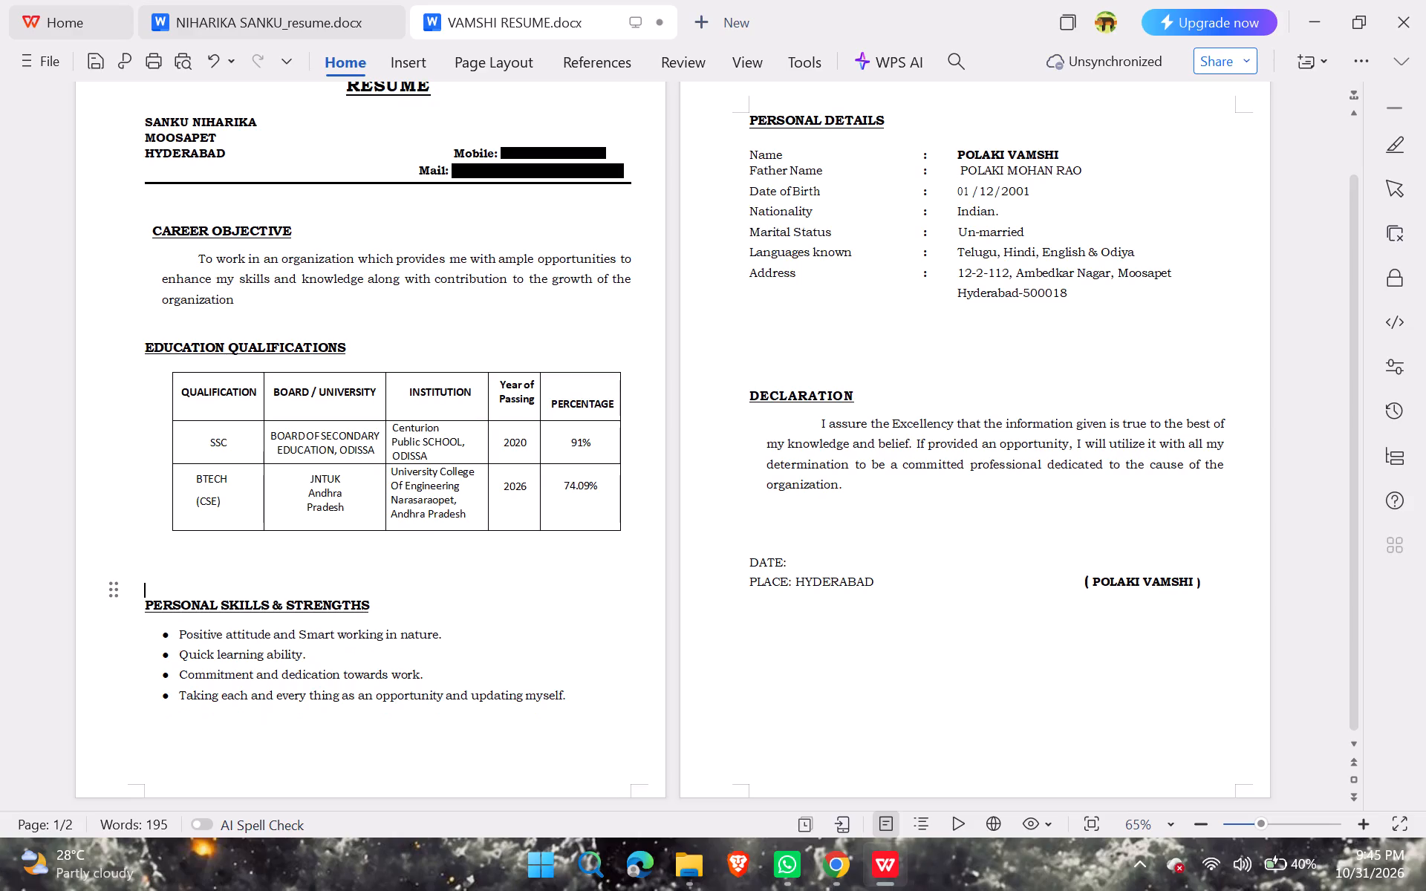
key(BackSpace)
key(BackSpace)
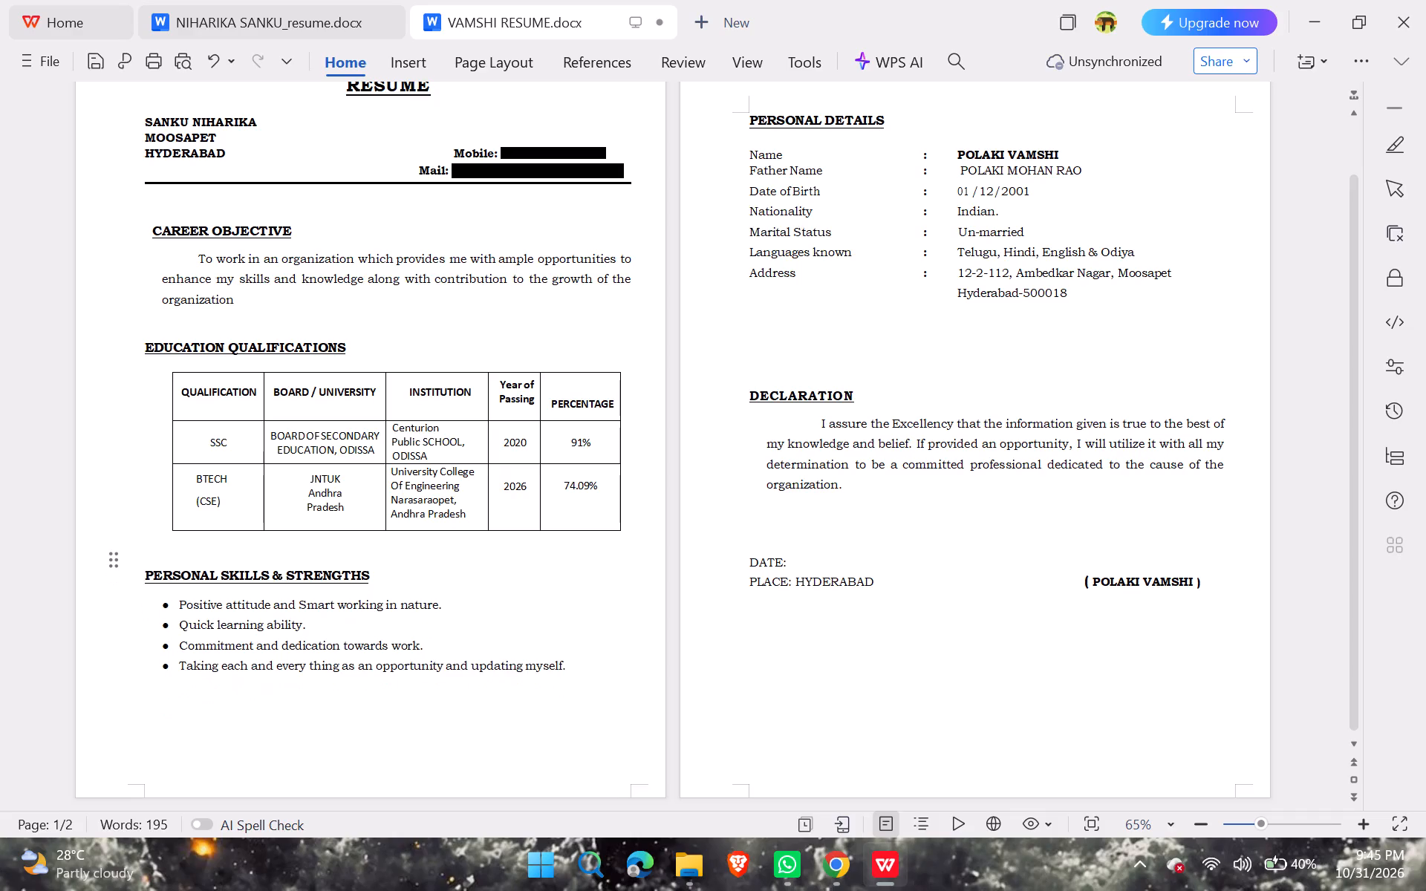
key(Return)
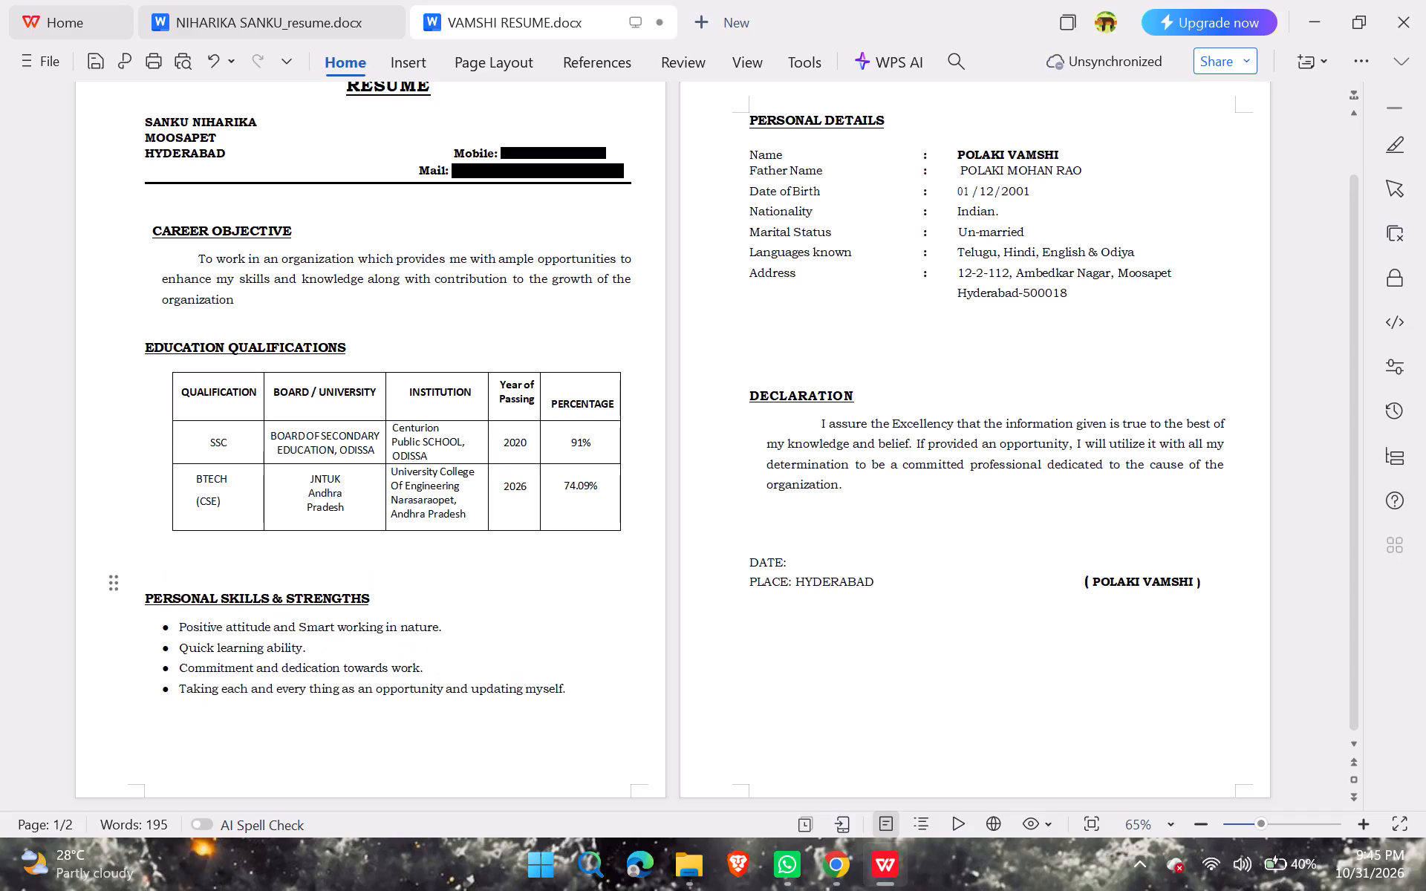
key(BackSpace)
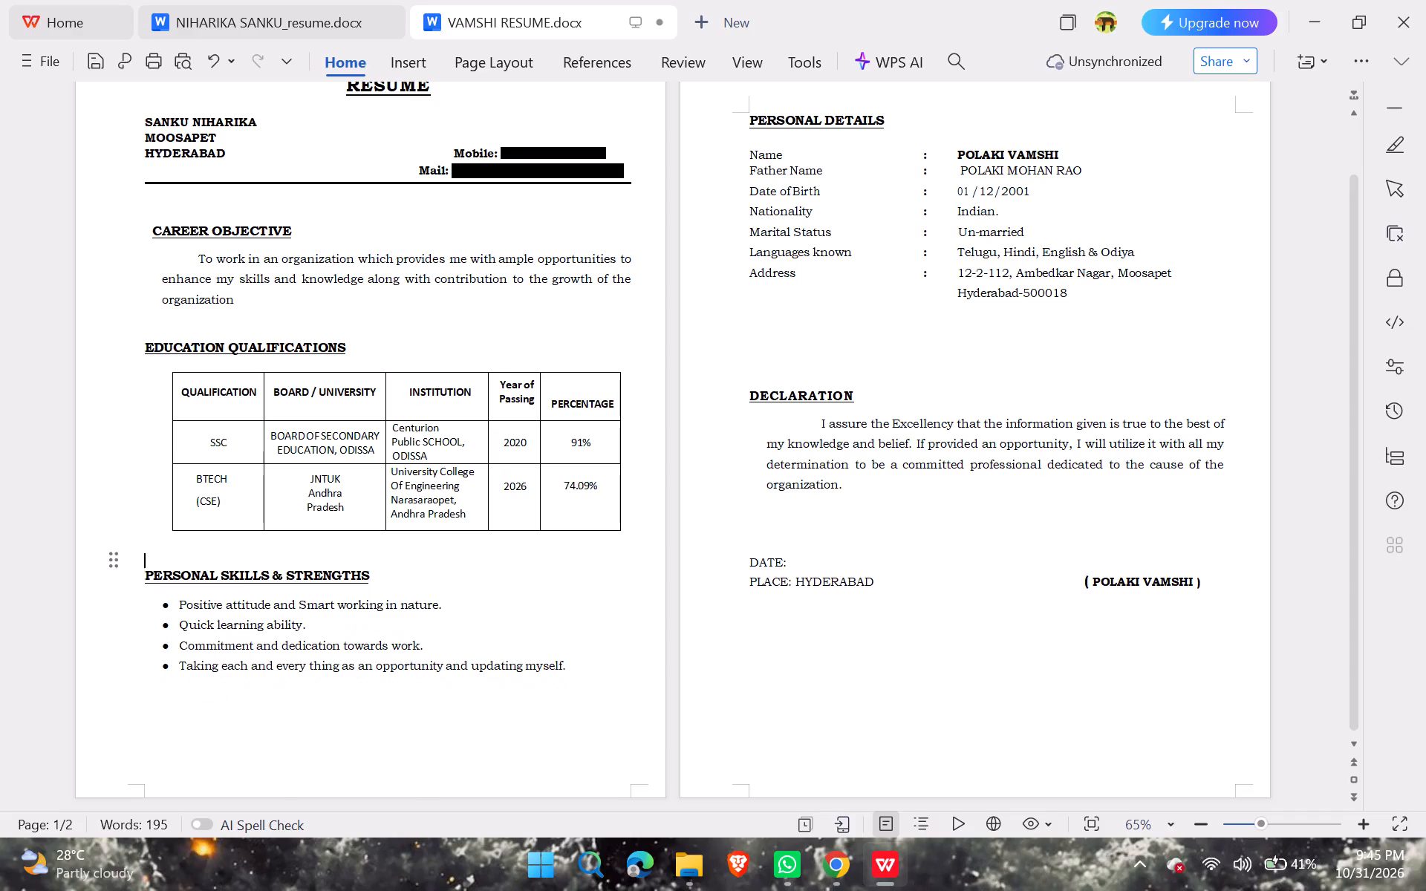
Insert one blank line directly above the PERSONAL SKILLS & STRENGTHS heading.
click(563, 582)
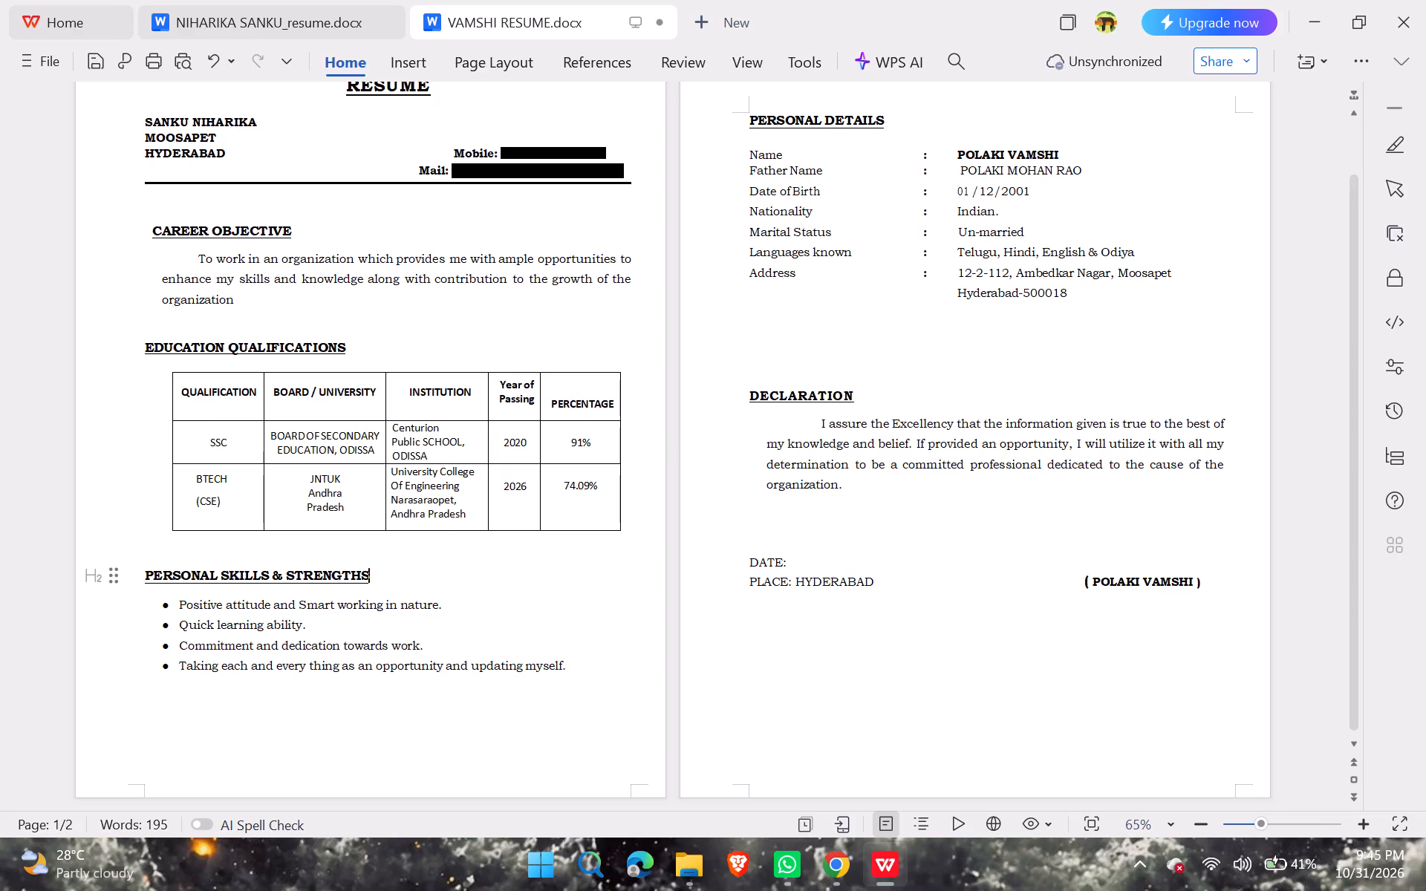
scroll(563, 582, up, 1)
scroll(563, 582, down, 1)
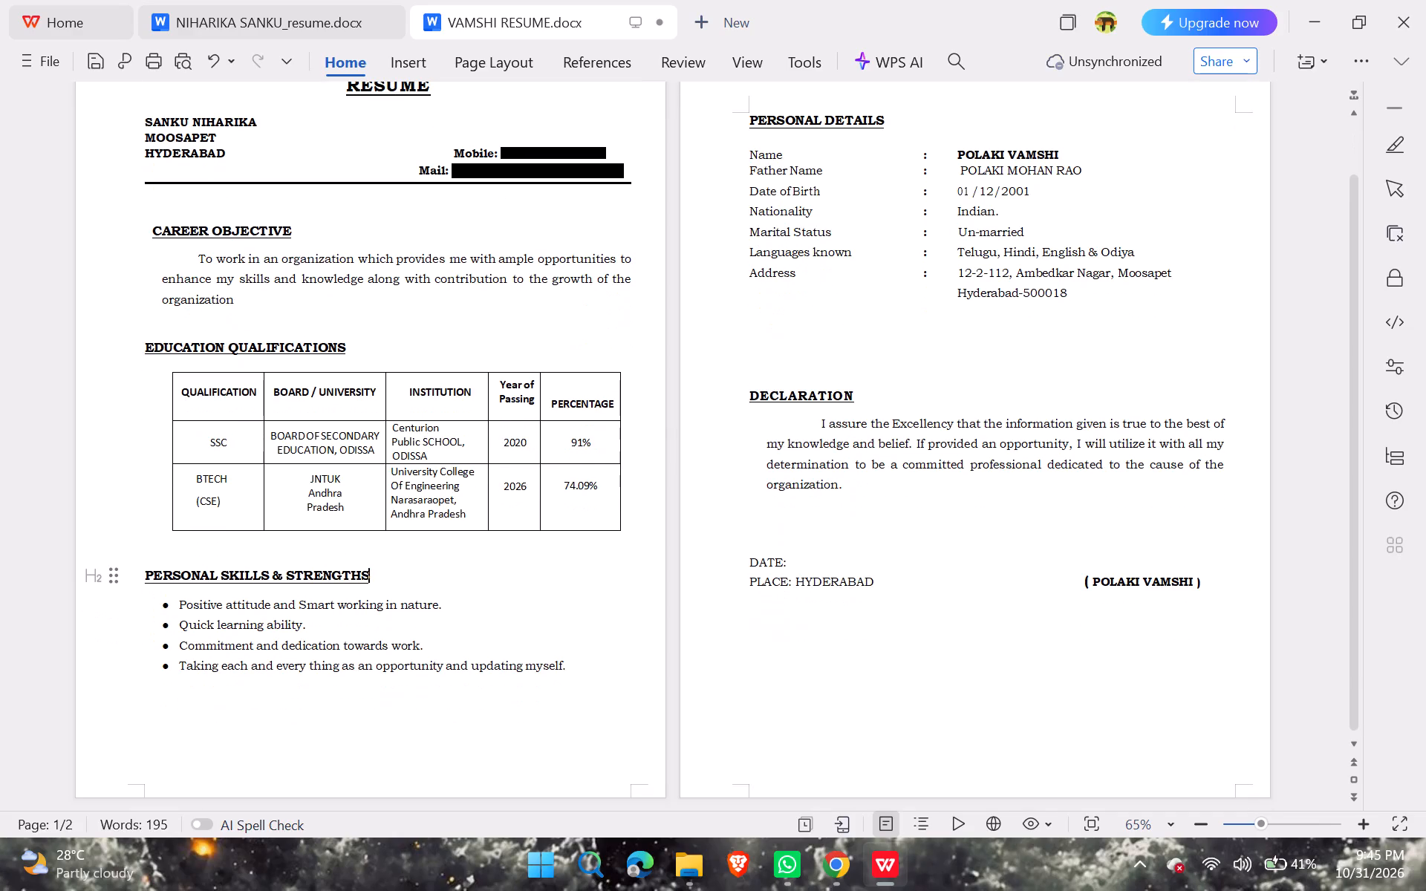
key(Up)
key(Return)
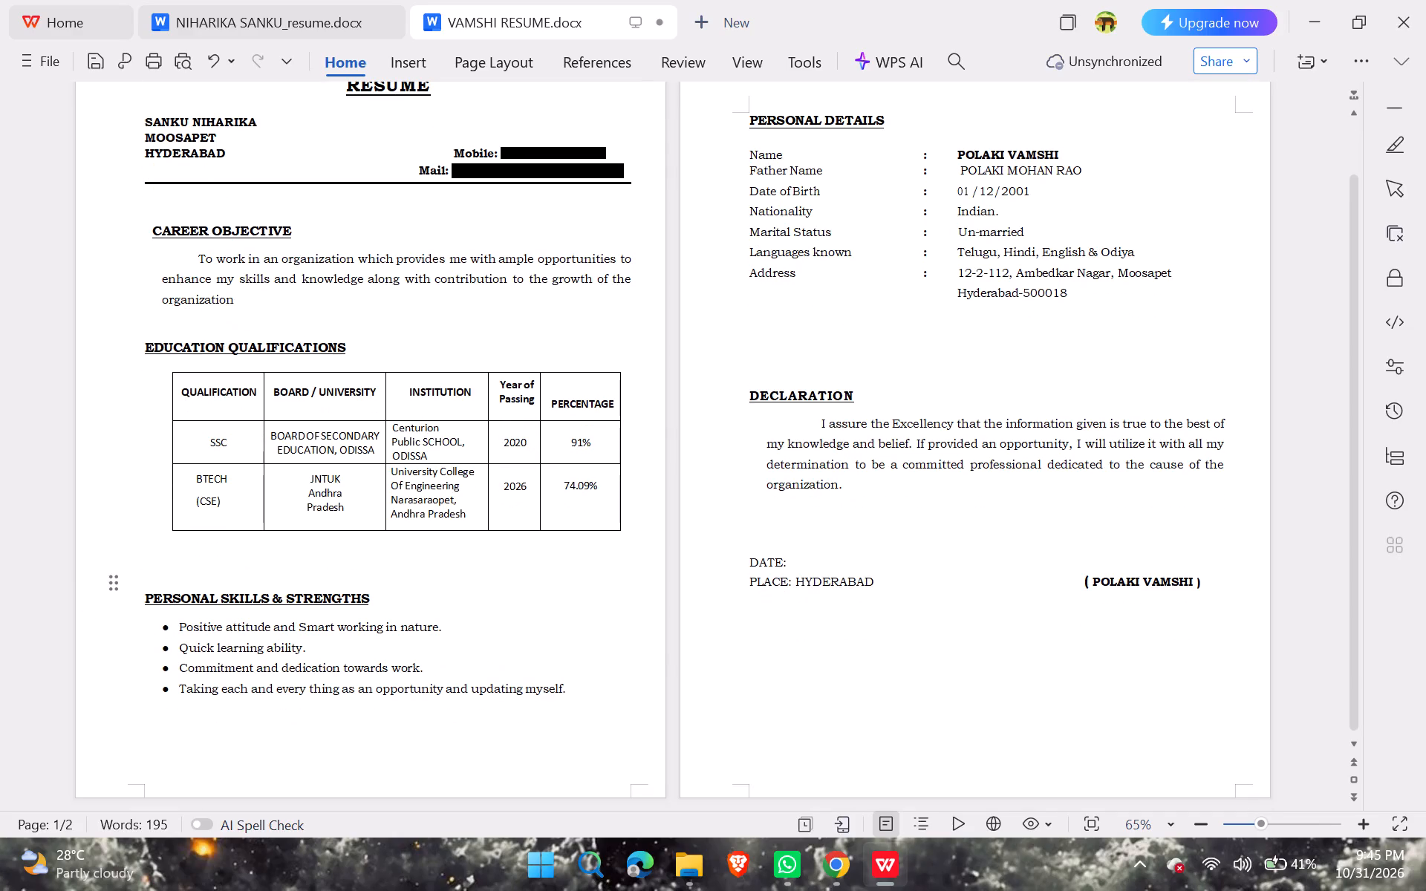
Insert a blank line below the EDUCATION QUALIFICATIONS heading and another below the CAREER OBJECTIVE heading.
click(363, 340)
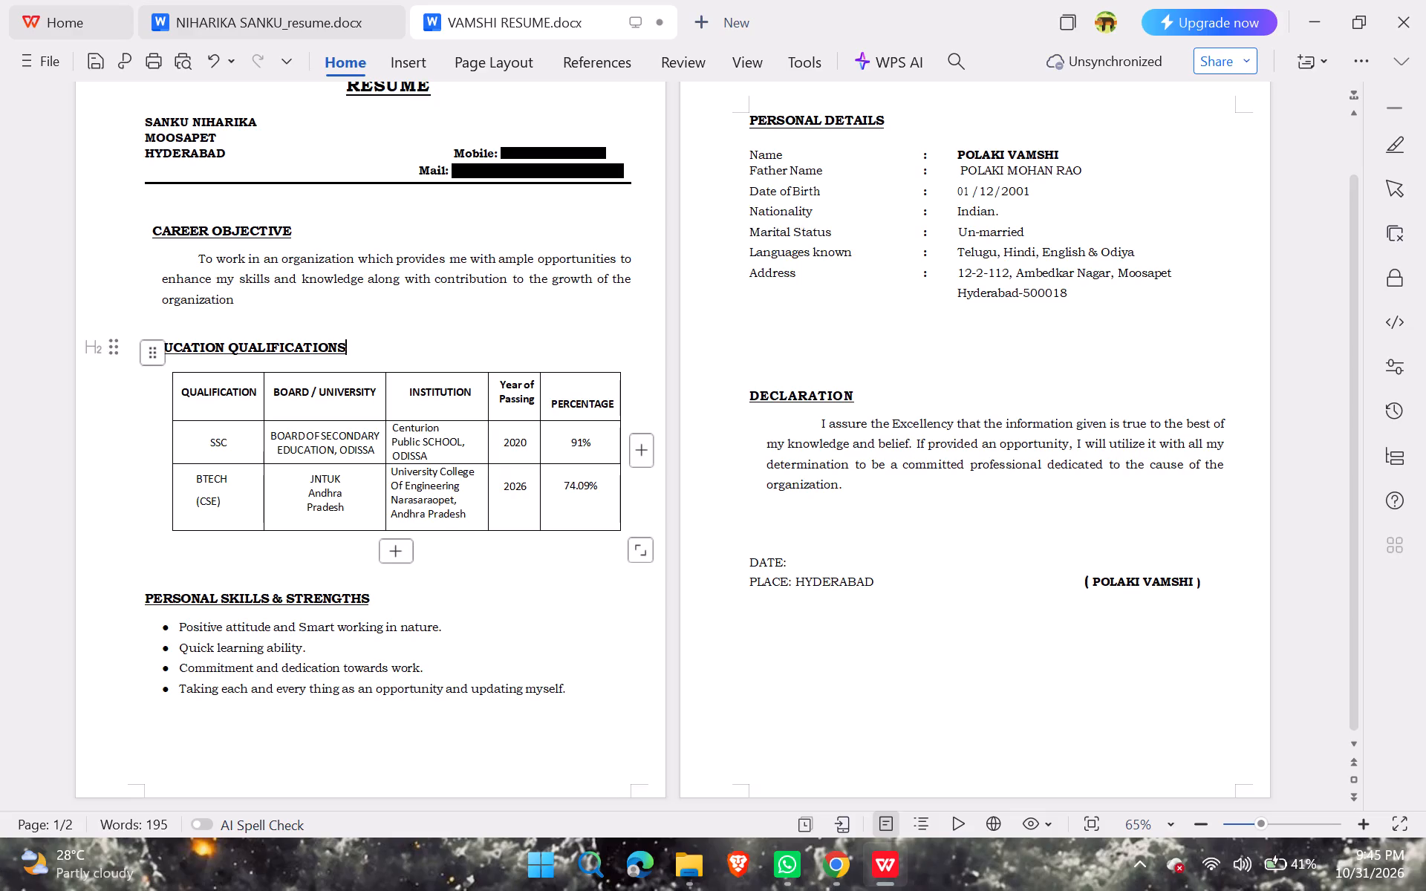
key(Return)
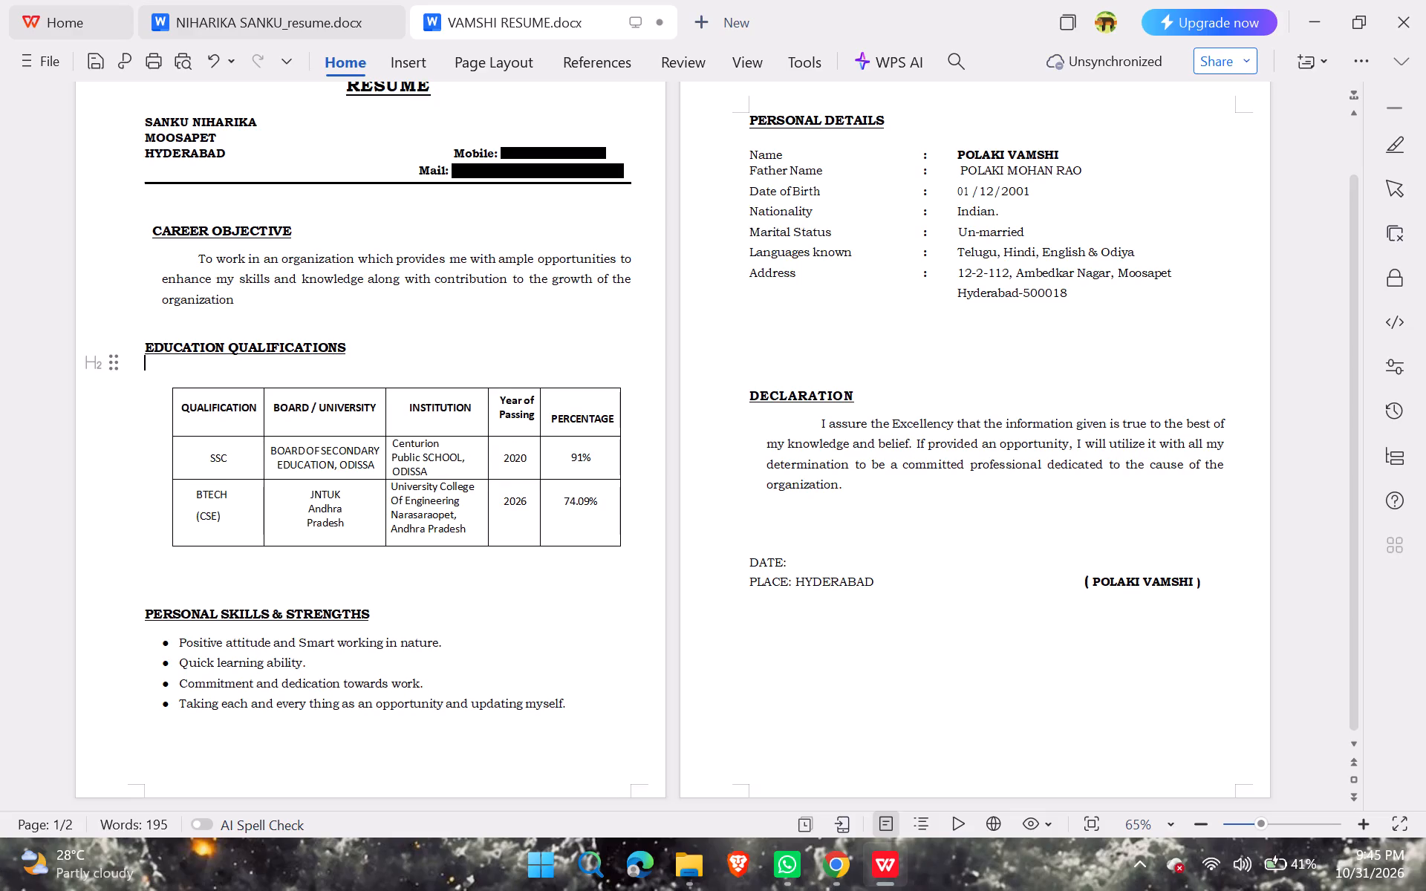
click(329, 234)
key(Return)
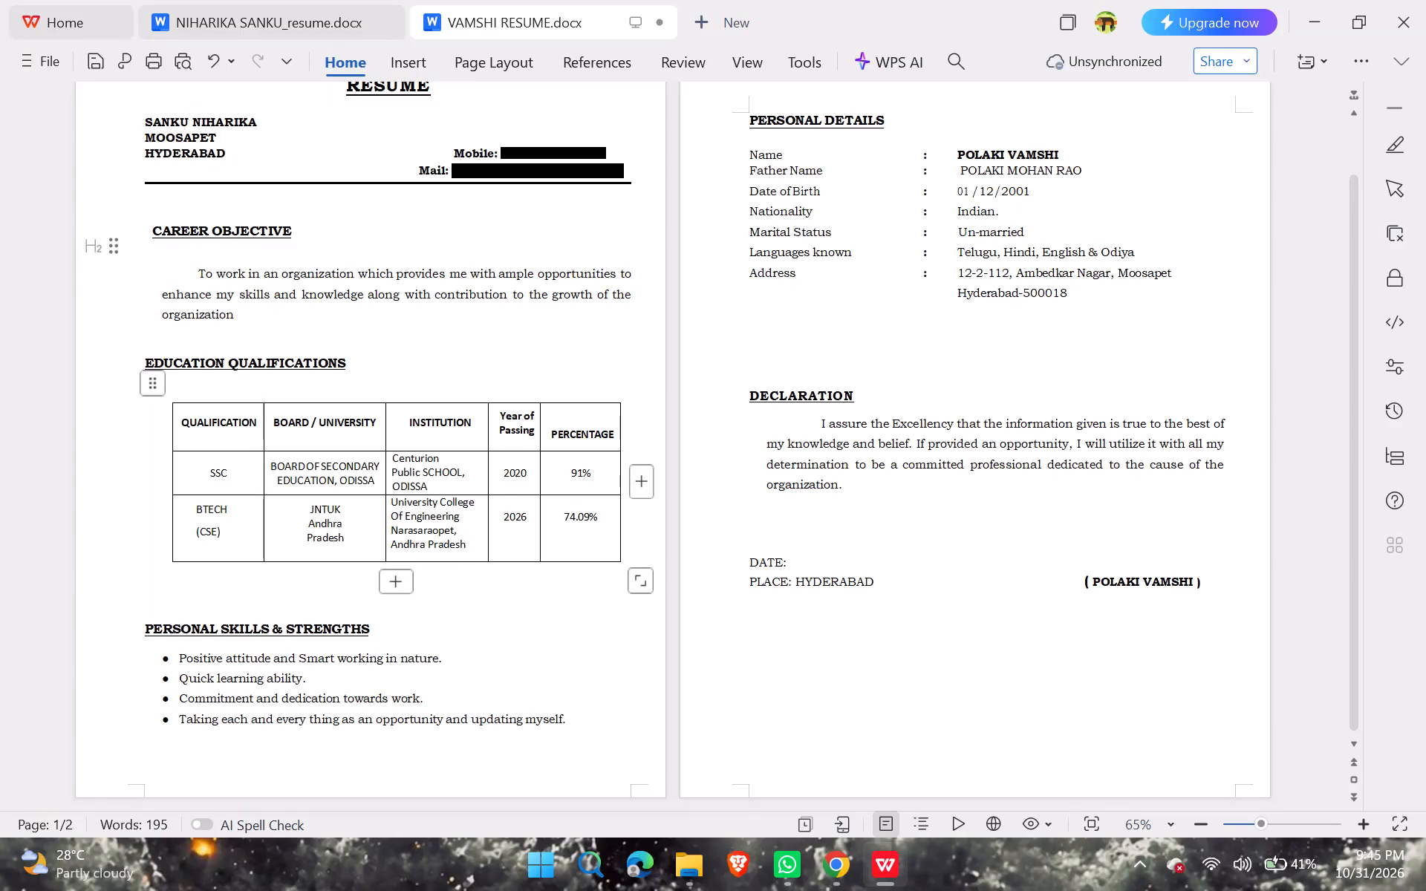
Remove one blank line directly above the PERSONAL SKILLS & STRENGTHS heading.
click(245, 593)
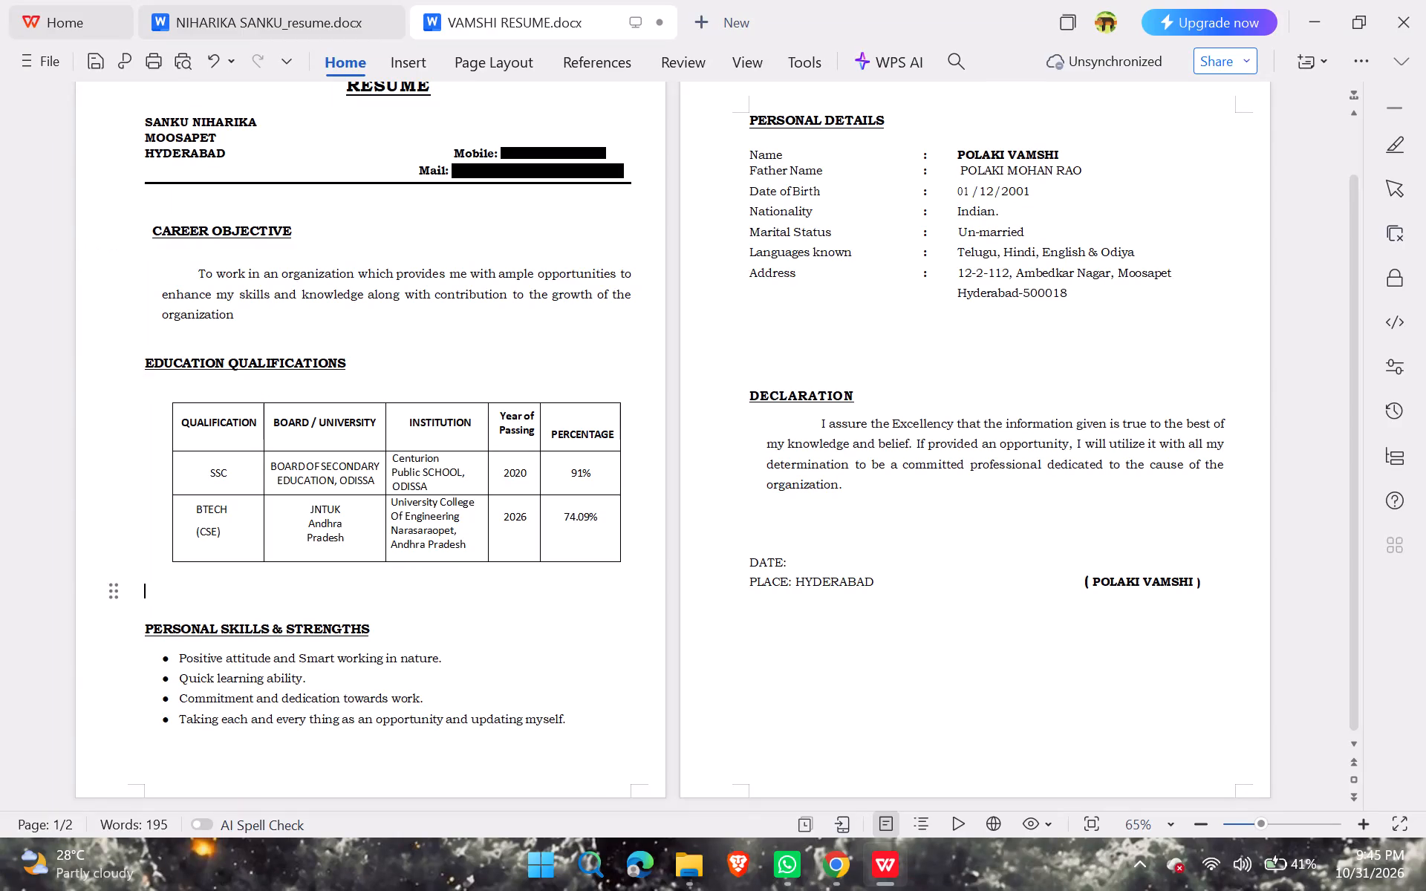
key(Down)
key(BackSpace)
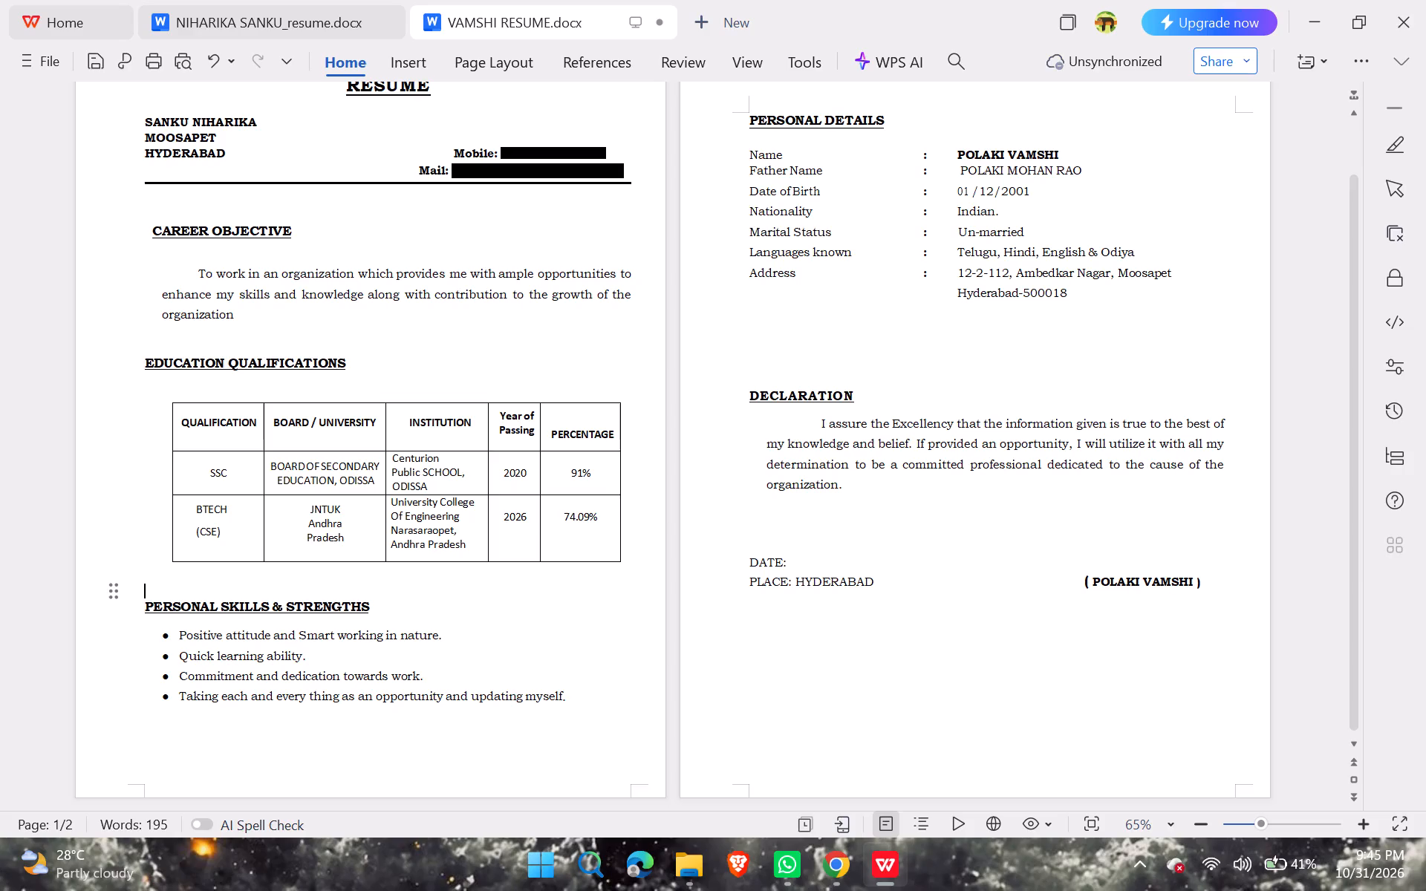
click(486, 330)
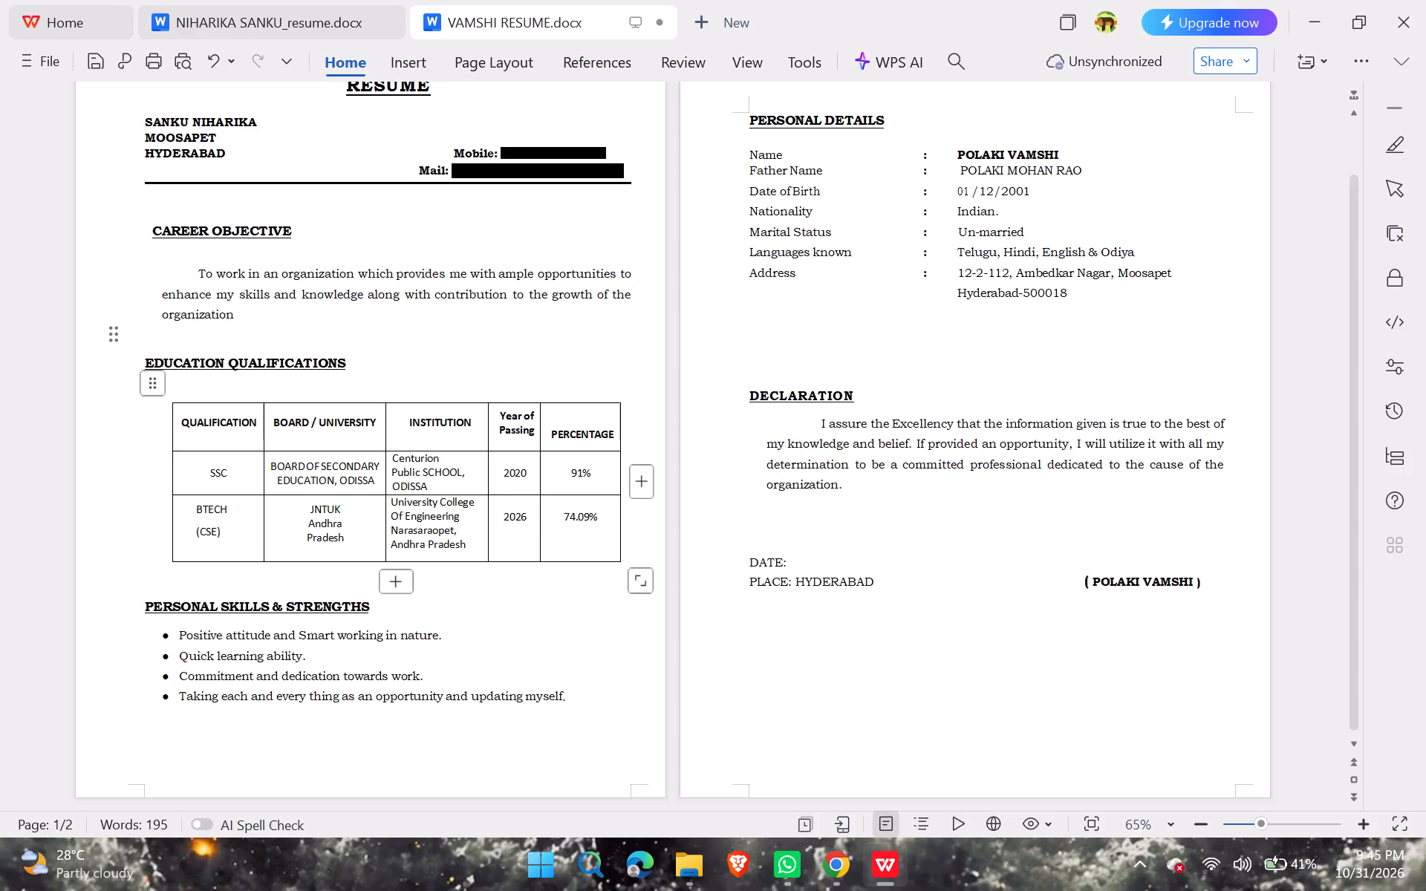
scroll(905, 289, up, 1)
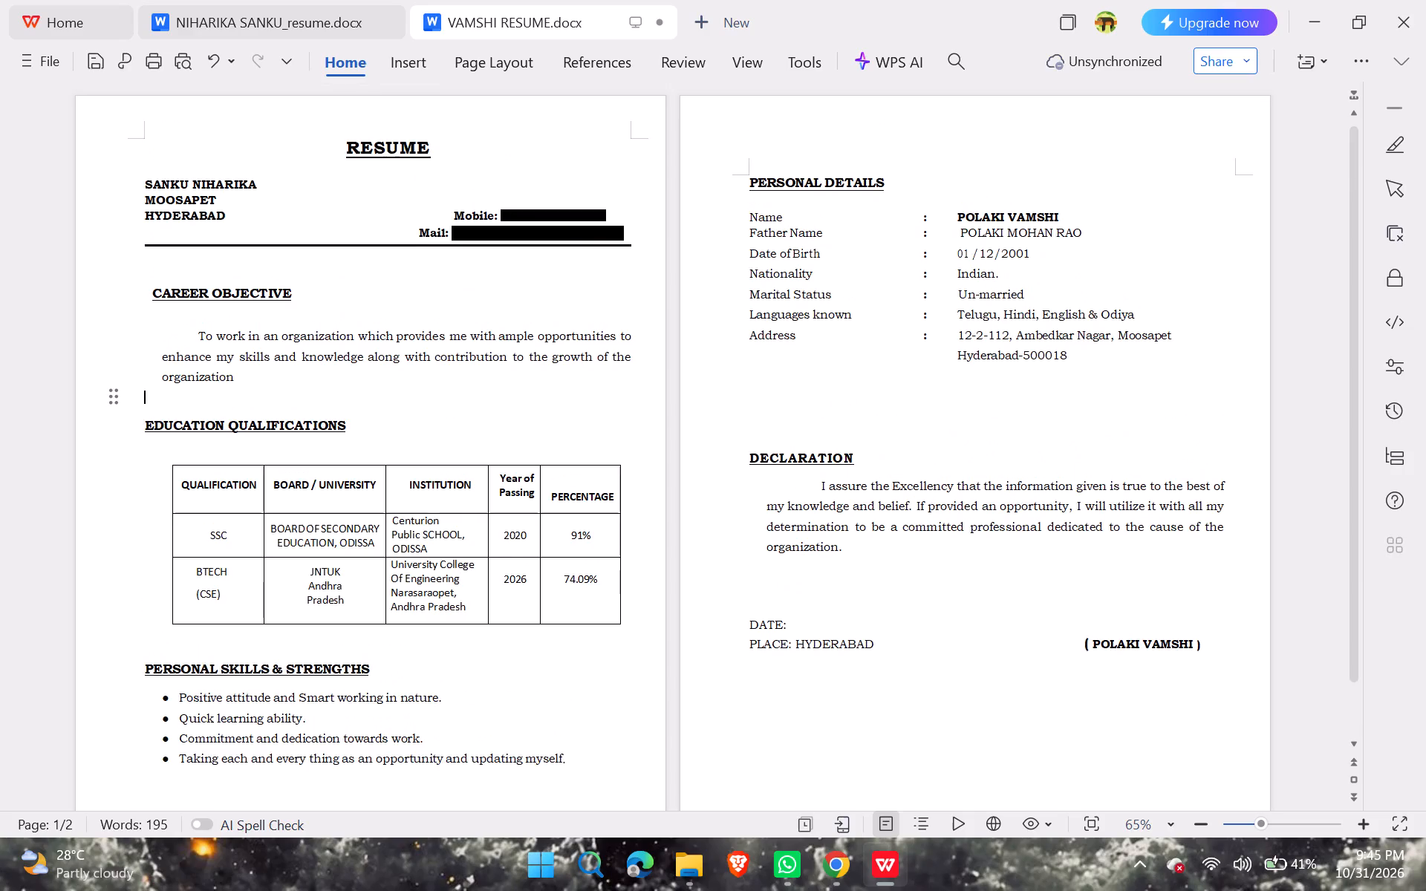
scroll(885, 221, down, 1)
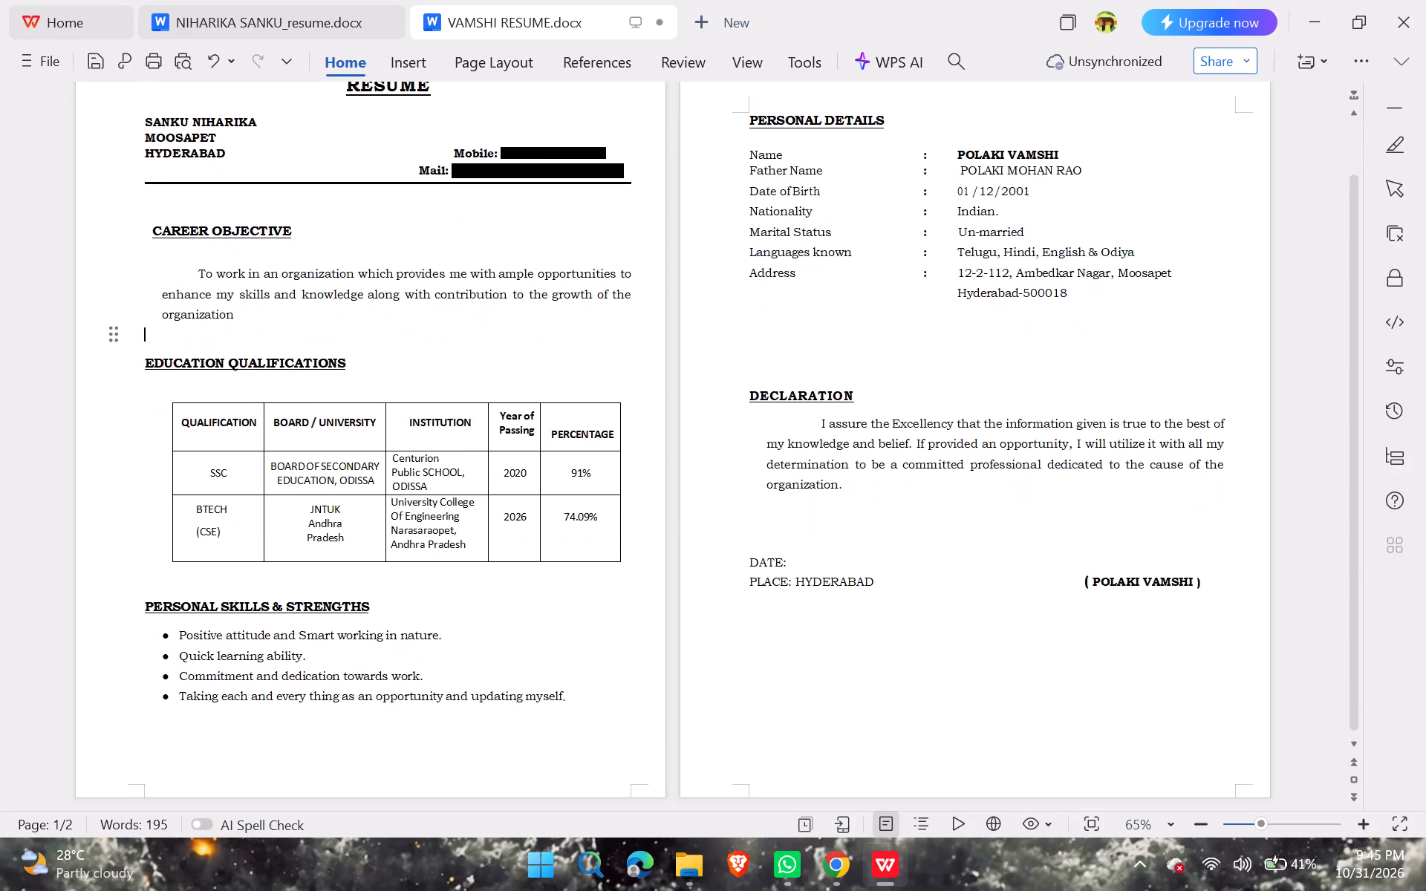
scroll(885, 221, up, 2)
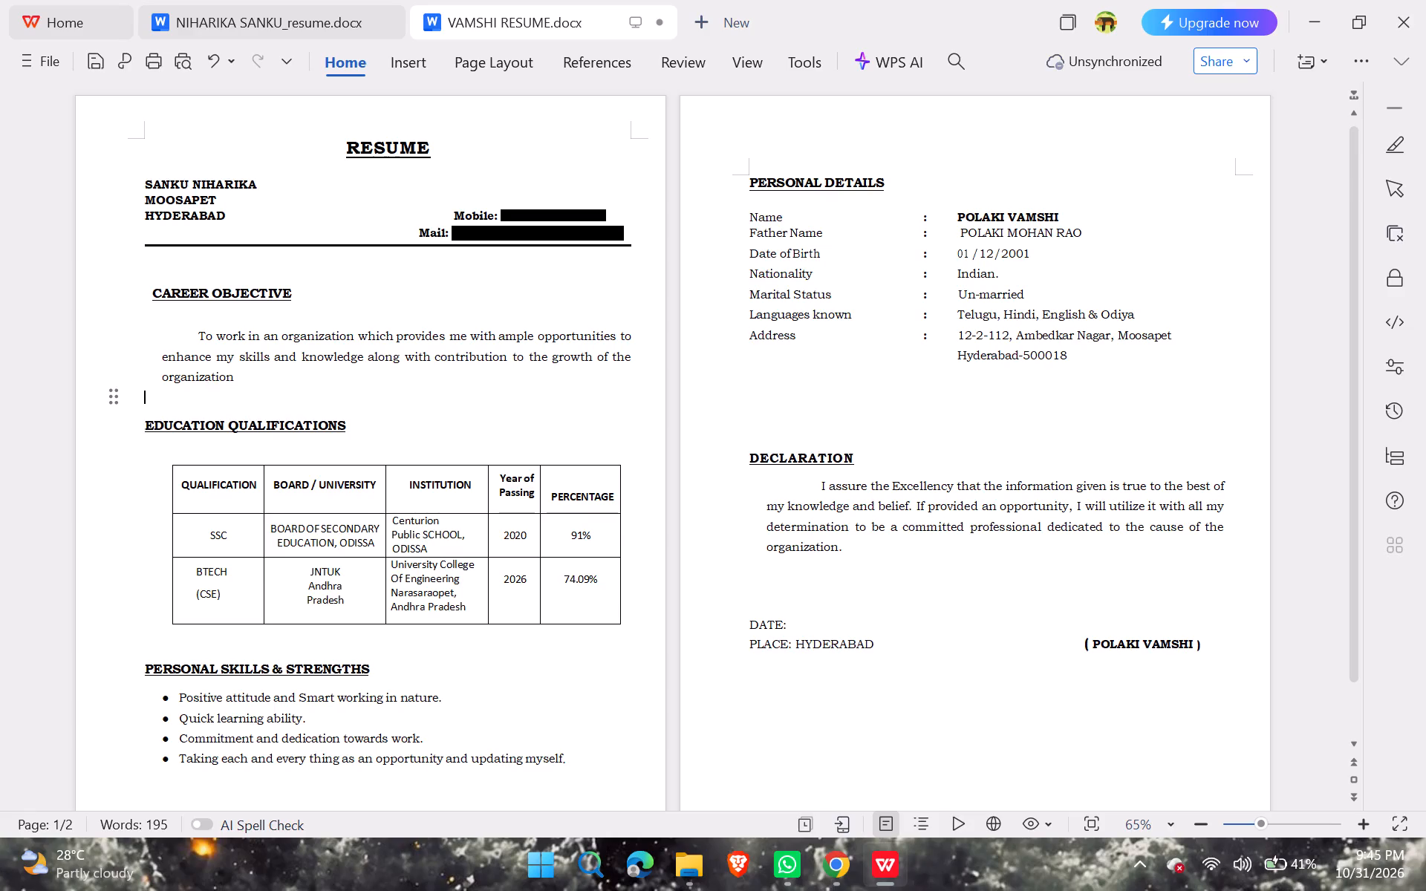
Replace the name in the PERSONAL DETAILS section with the new candidate's full name, matching the resume header.
click(1025, 215)
key(BackSpace)
key(BackSpace)
key(BackSpace)
key(BackSpace)
key(BackSpace)
key(BackSpace)
key(BackSpace)
key(BackSpace)
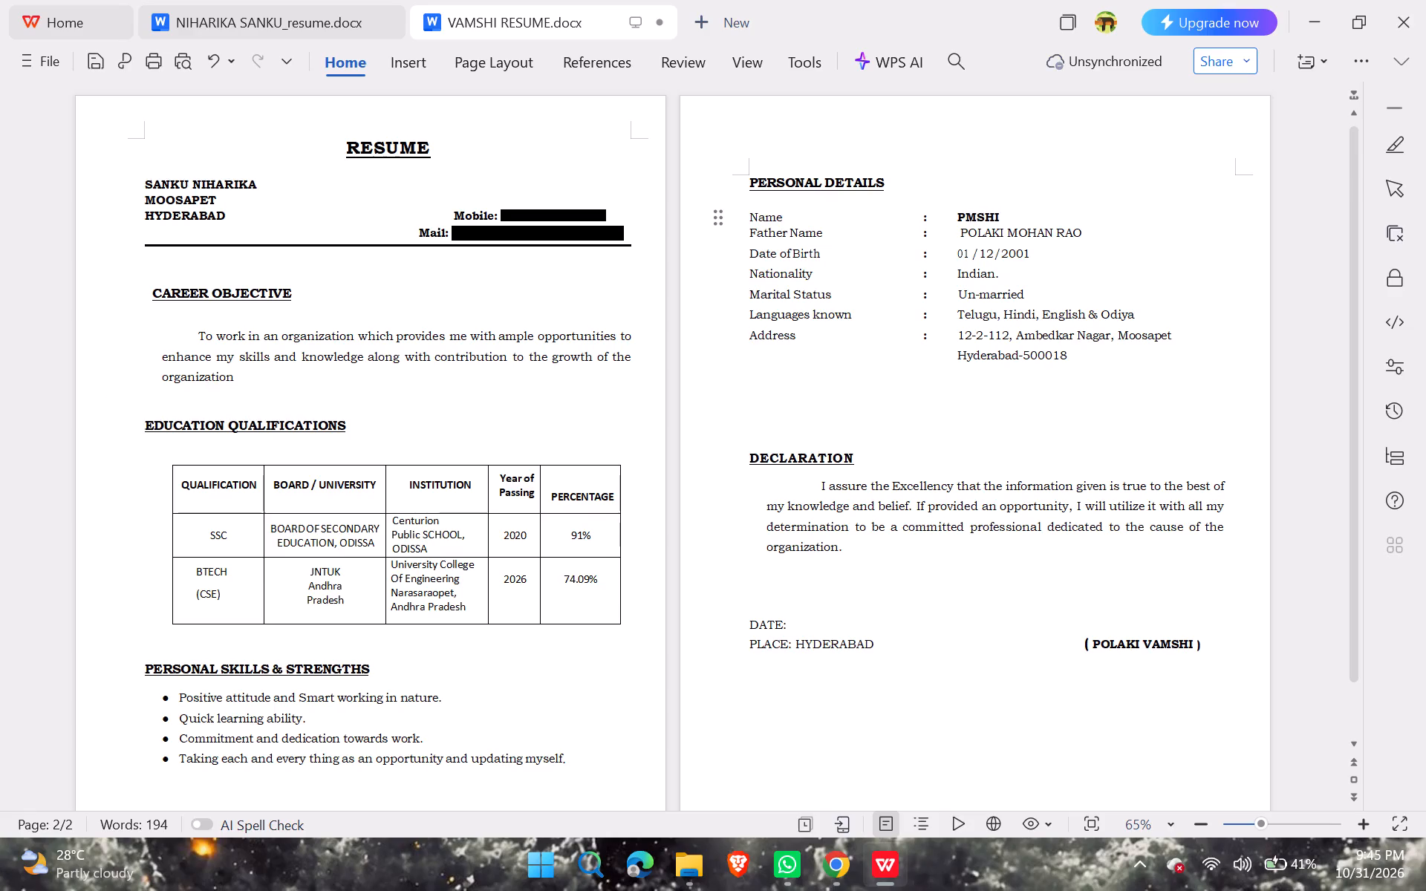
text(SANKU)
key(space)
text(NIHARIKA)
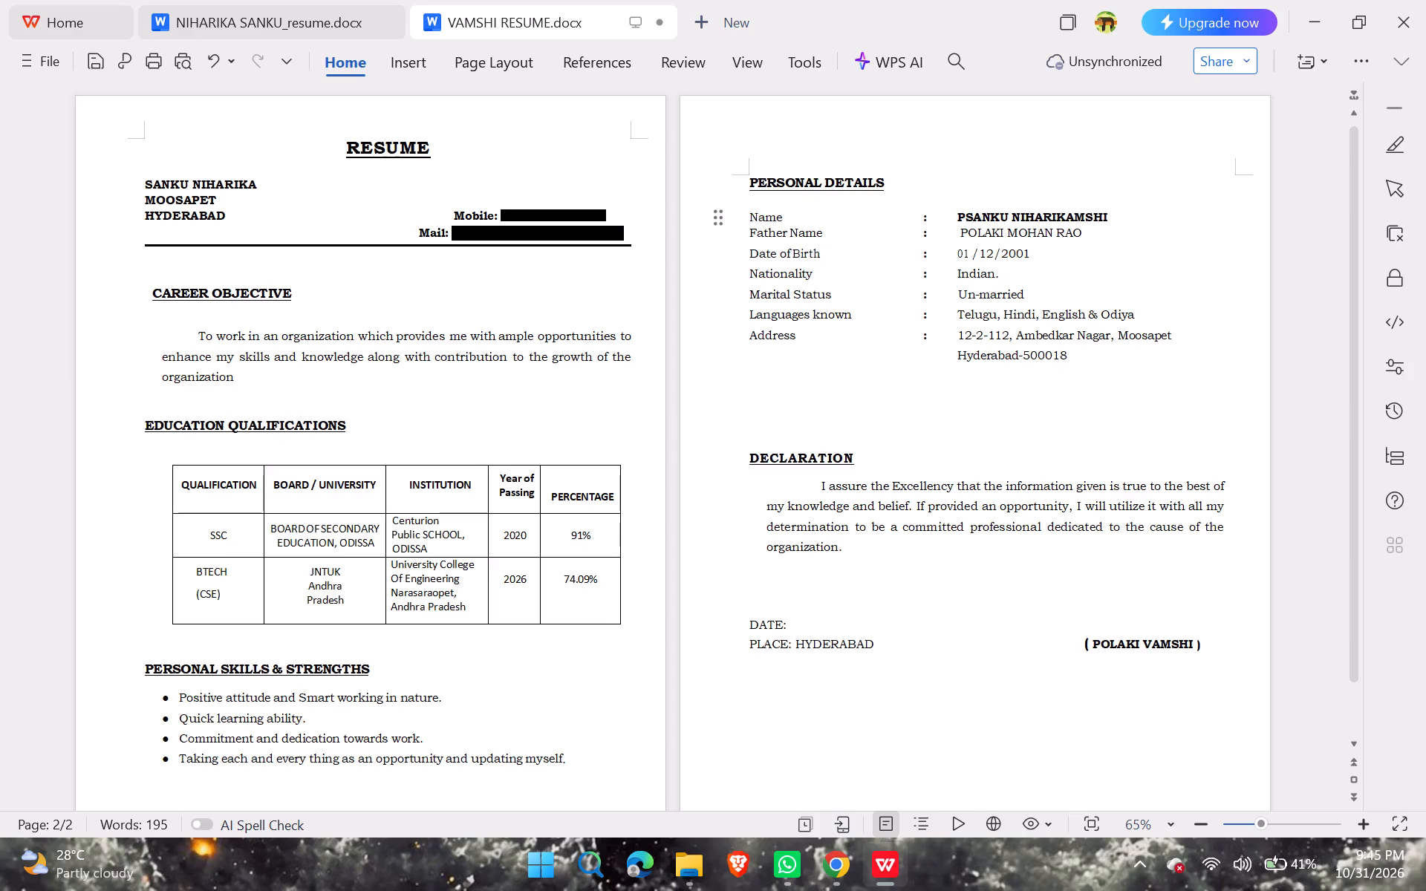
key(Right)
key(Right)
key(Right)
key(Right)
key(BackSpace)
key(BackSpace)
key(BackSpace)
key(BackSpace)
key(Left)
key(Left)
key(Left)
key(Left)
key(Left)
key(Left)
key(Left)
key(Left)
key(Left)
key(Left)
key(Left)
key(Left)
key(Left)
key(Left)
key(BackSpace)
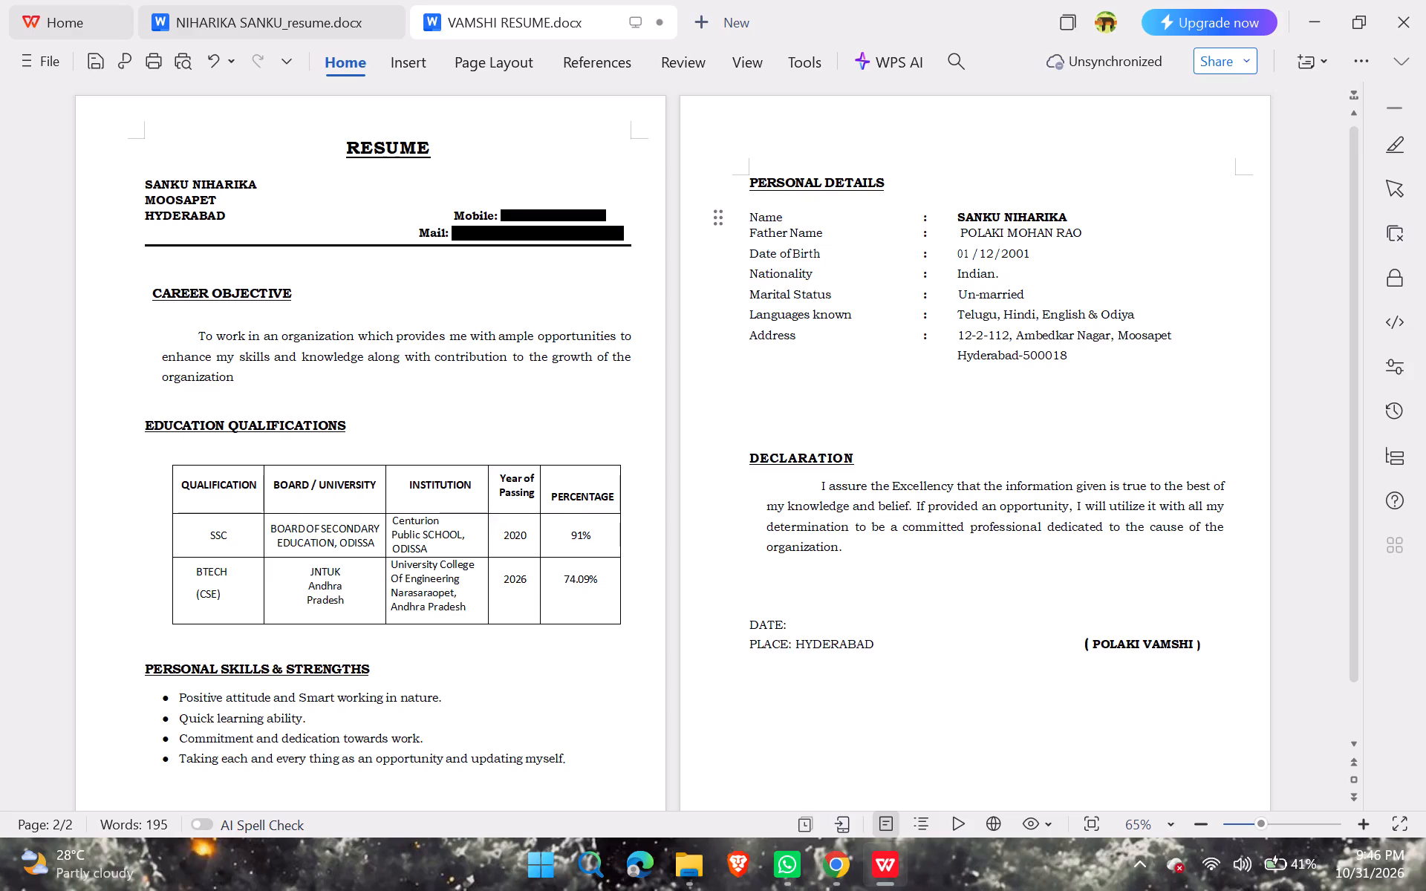
Replace the text of the Father Name entry under PERSONAL DETAILS with the name of the new candidate's father.
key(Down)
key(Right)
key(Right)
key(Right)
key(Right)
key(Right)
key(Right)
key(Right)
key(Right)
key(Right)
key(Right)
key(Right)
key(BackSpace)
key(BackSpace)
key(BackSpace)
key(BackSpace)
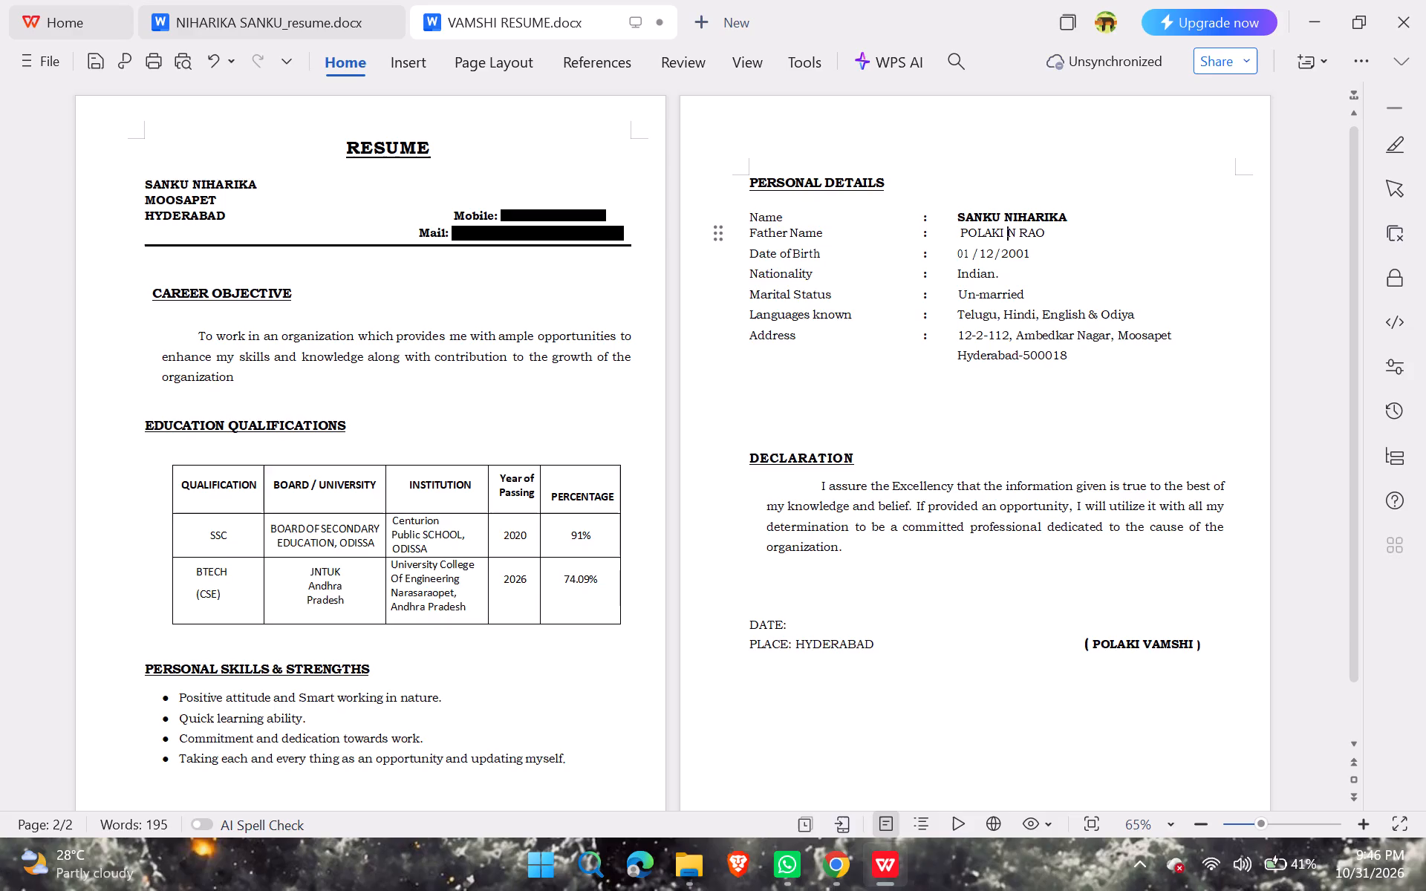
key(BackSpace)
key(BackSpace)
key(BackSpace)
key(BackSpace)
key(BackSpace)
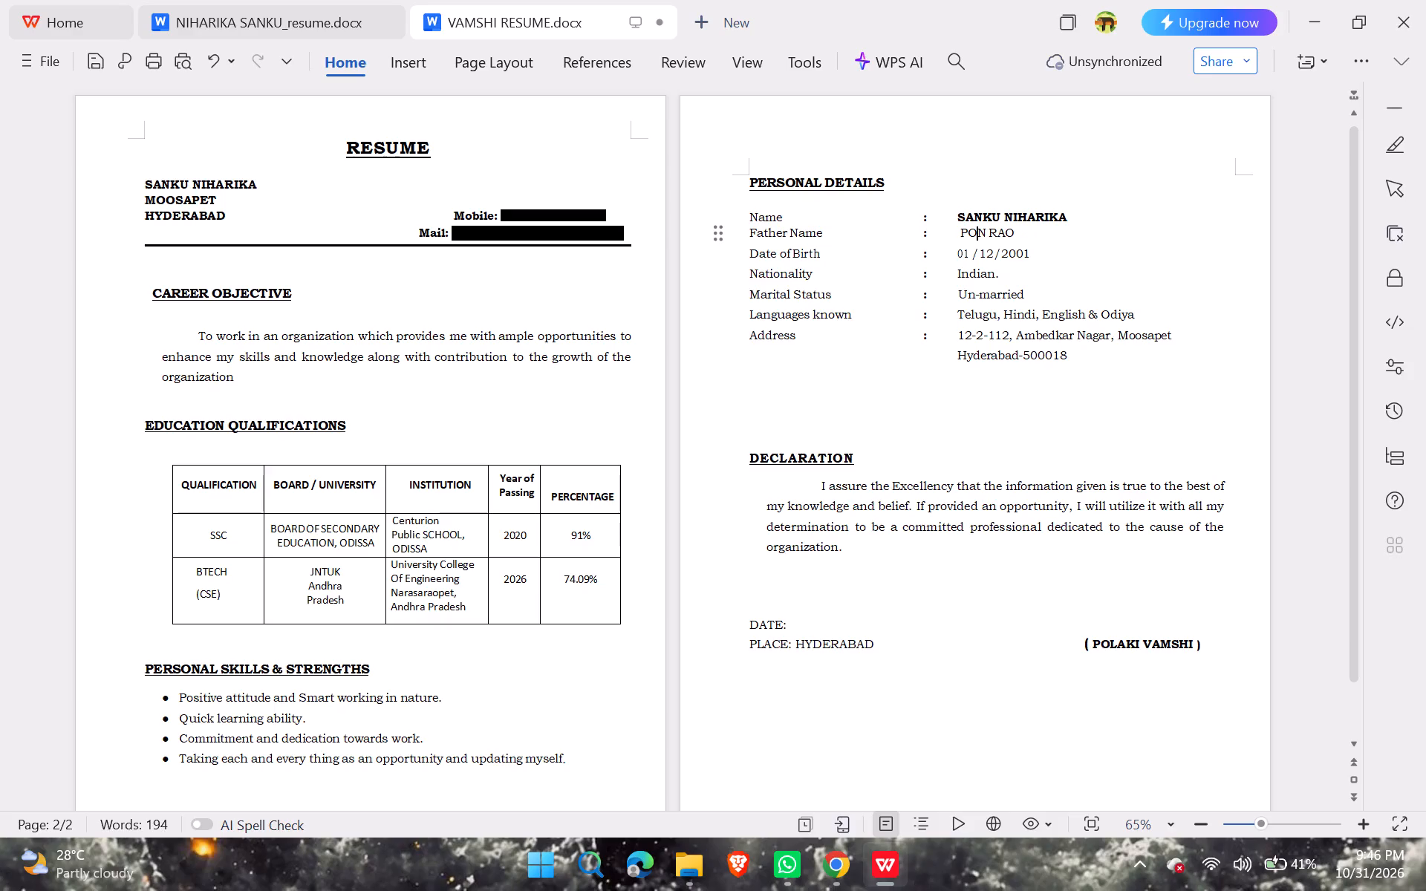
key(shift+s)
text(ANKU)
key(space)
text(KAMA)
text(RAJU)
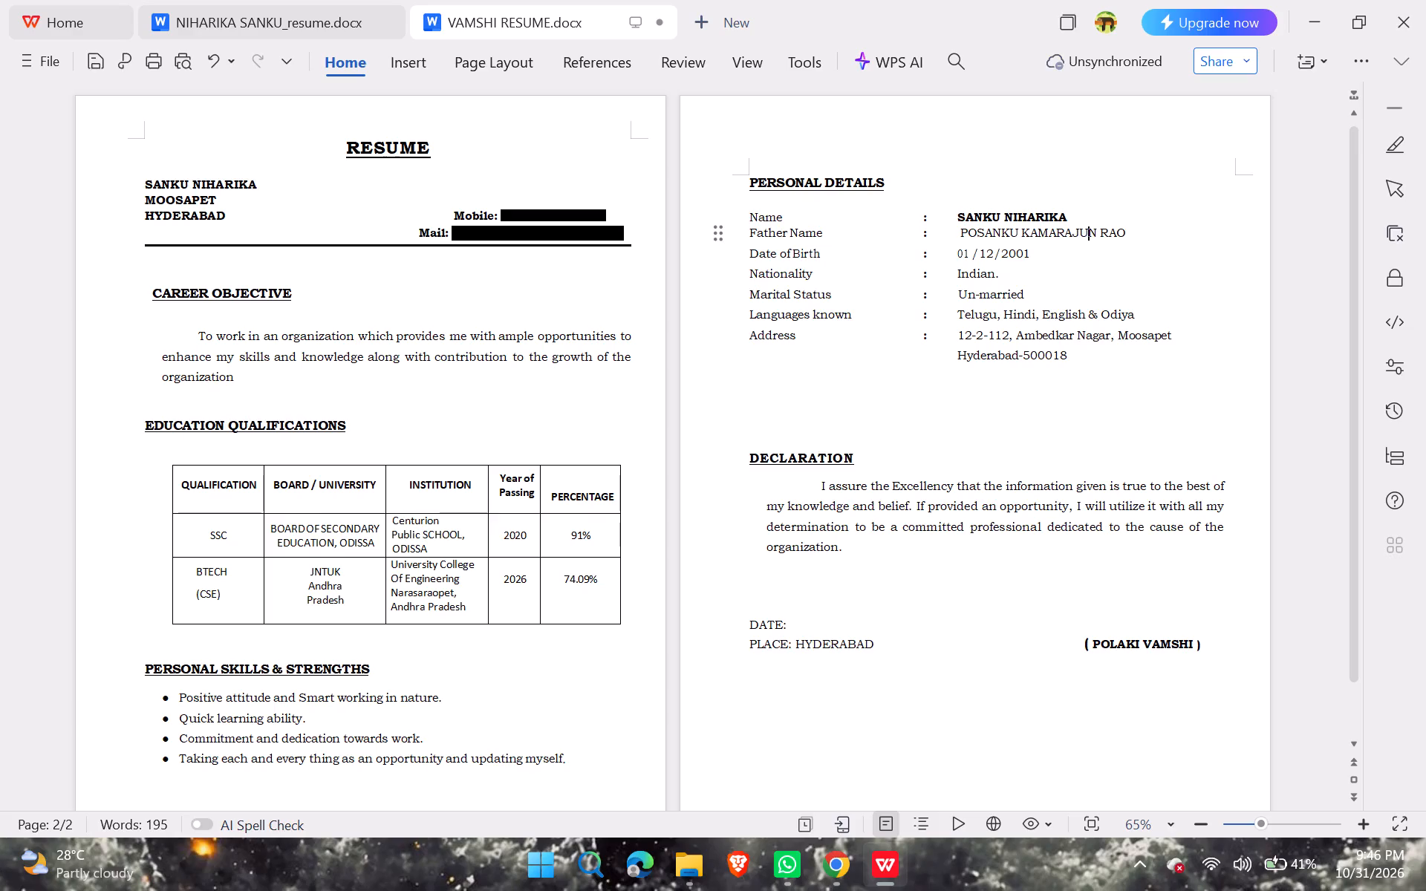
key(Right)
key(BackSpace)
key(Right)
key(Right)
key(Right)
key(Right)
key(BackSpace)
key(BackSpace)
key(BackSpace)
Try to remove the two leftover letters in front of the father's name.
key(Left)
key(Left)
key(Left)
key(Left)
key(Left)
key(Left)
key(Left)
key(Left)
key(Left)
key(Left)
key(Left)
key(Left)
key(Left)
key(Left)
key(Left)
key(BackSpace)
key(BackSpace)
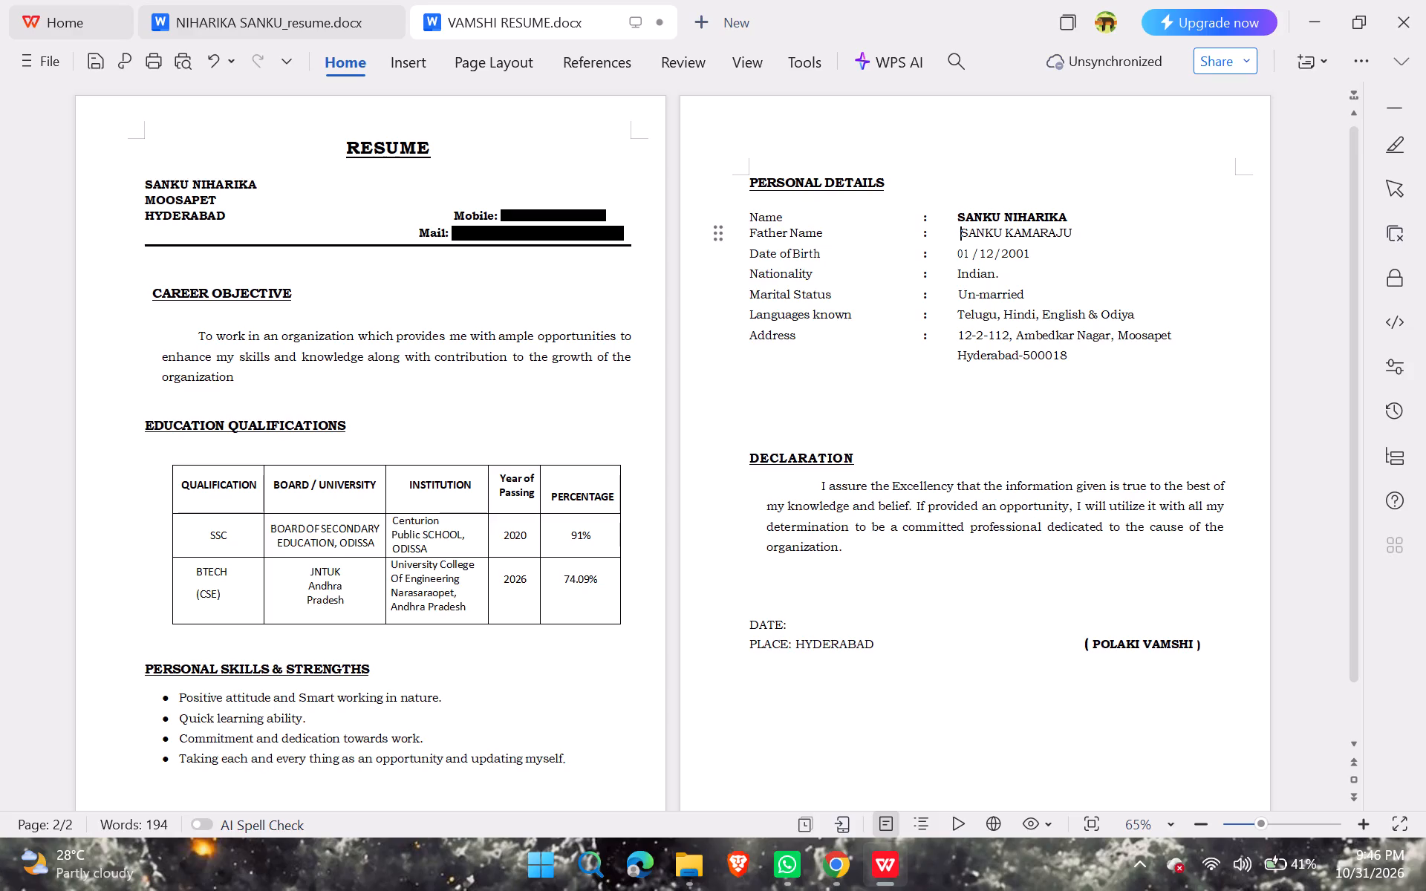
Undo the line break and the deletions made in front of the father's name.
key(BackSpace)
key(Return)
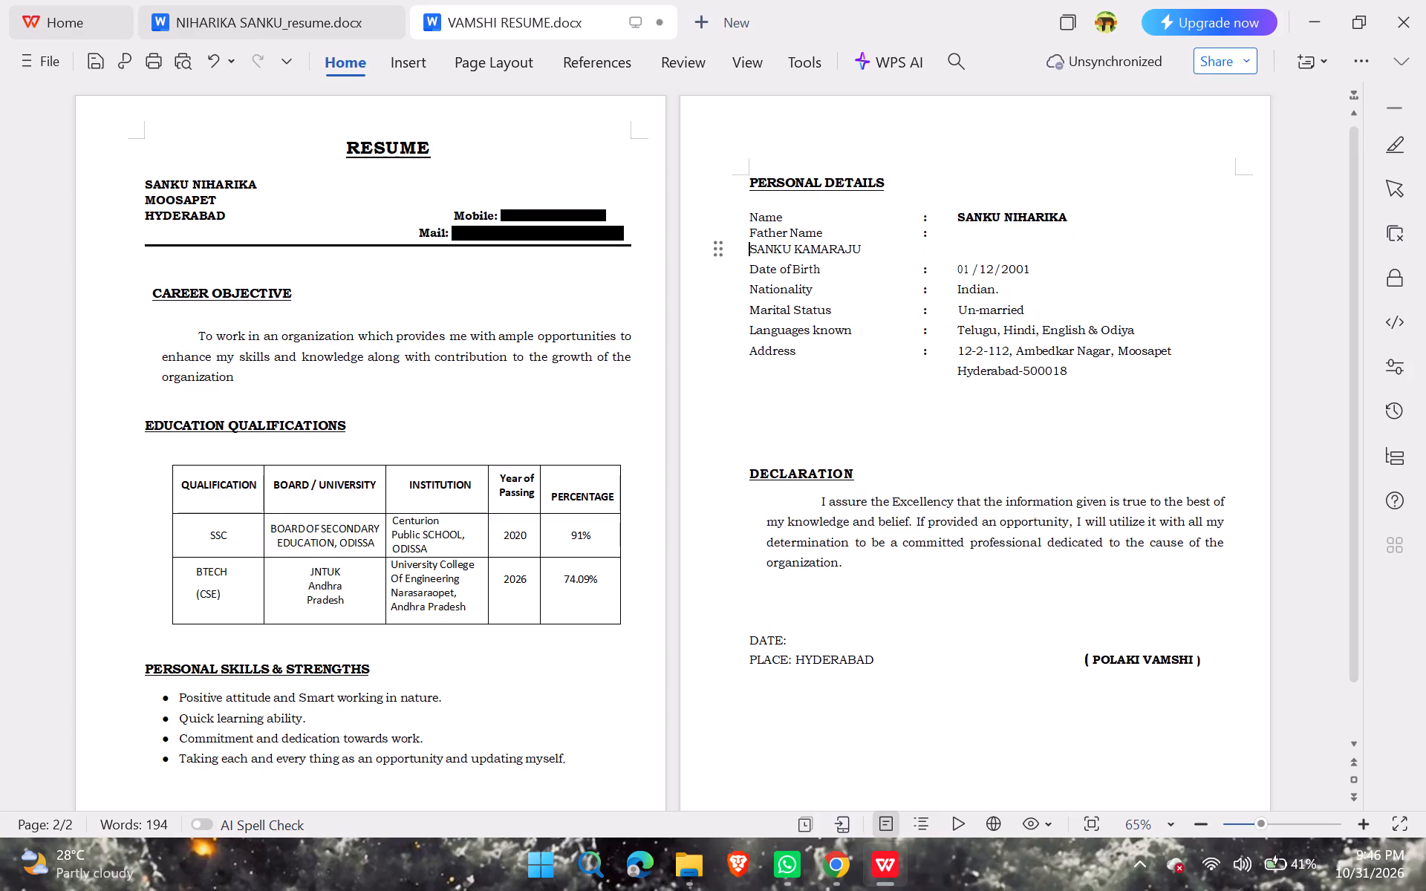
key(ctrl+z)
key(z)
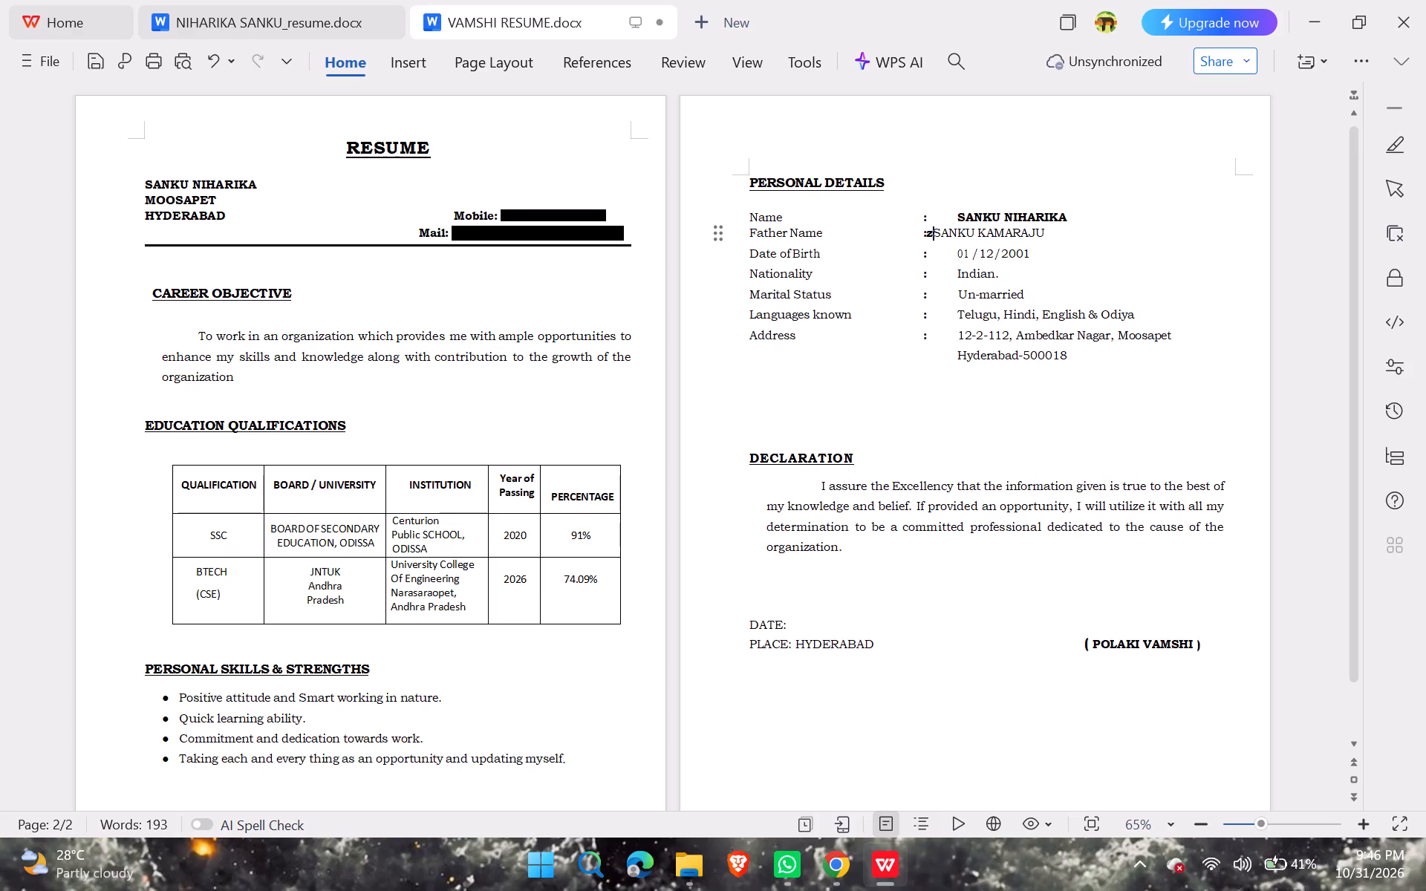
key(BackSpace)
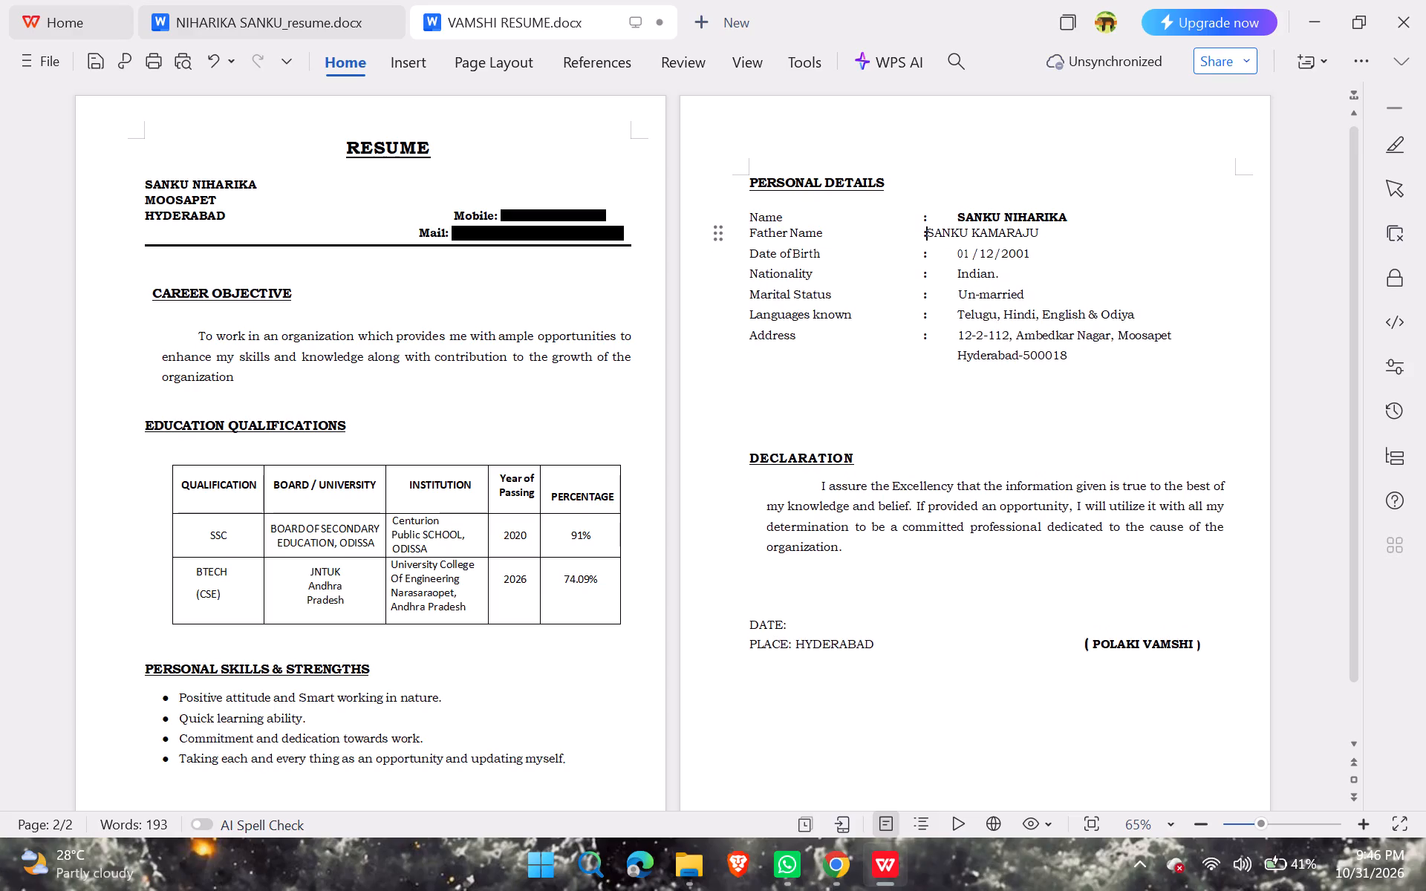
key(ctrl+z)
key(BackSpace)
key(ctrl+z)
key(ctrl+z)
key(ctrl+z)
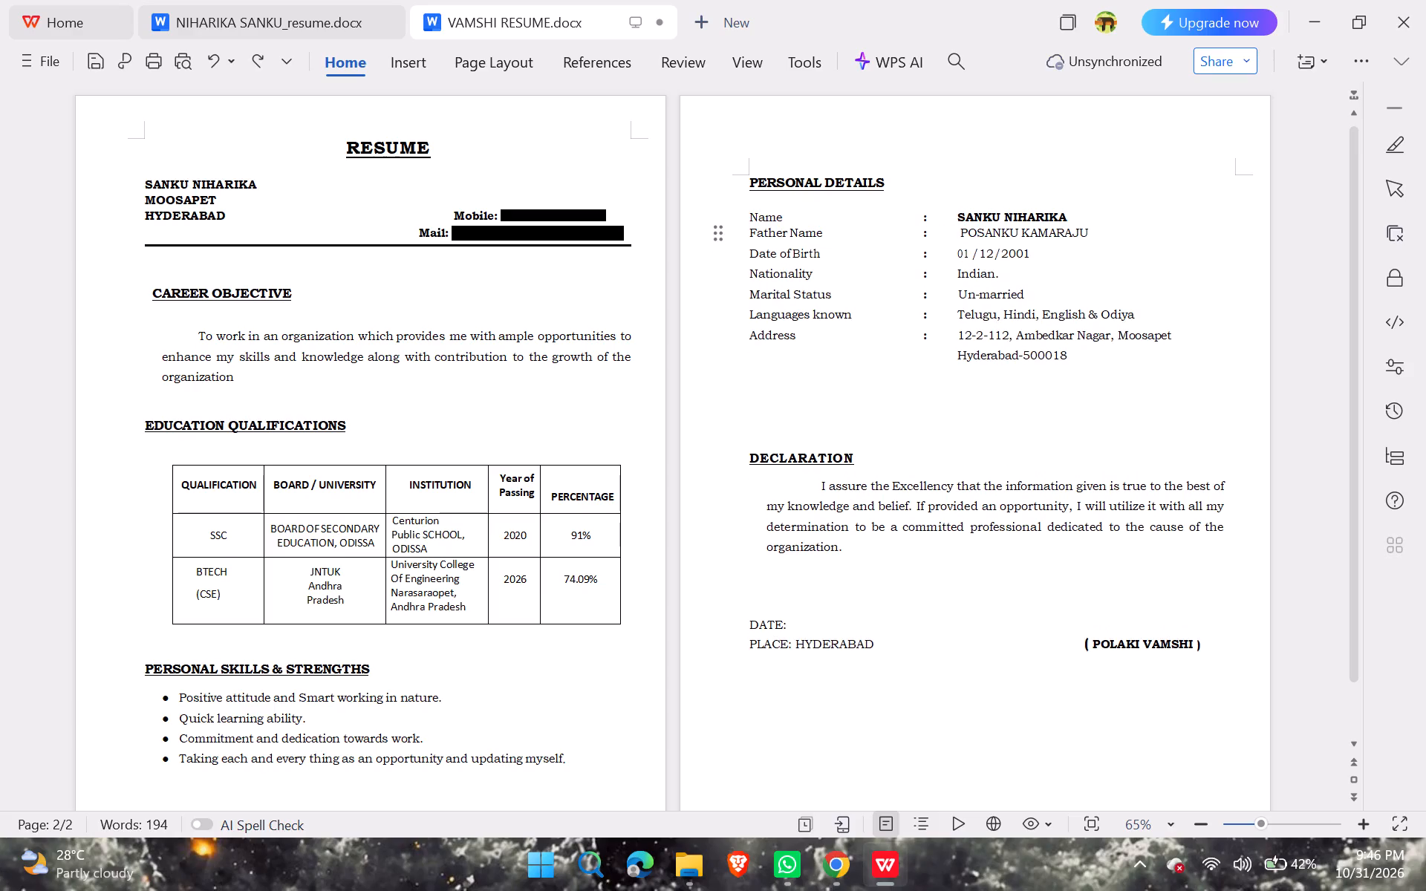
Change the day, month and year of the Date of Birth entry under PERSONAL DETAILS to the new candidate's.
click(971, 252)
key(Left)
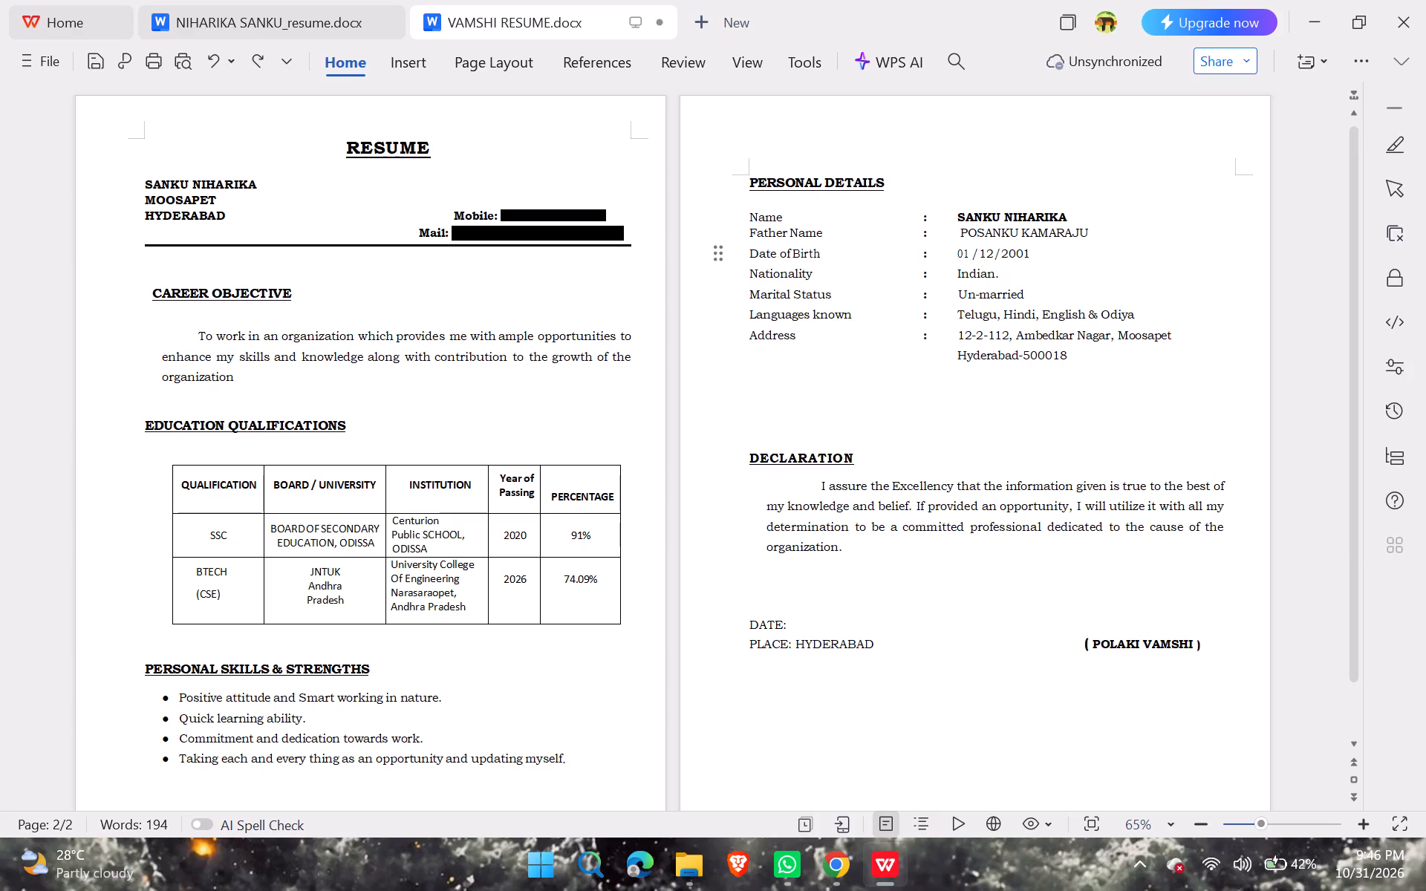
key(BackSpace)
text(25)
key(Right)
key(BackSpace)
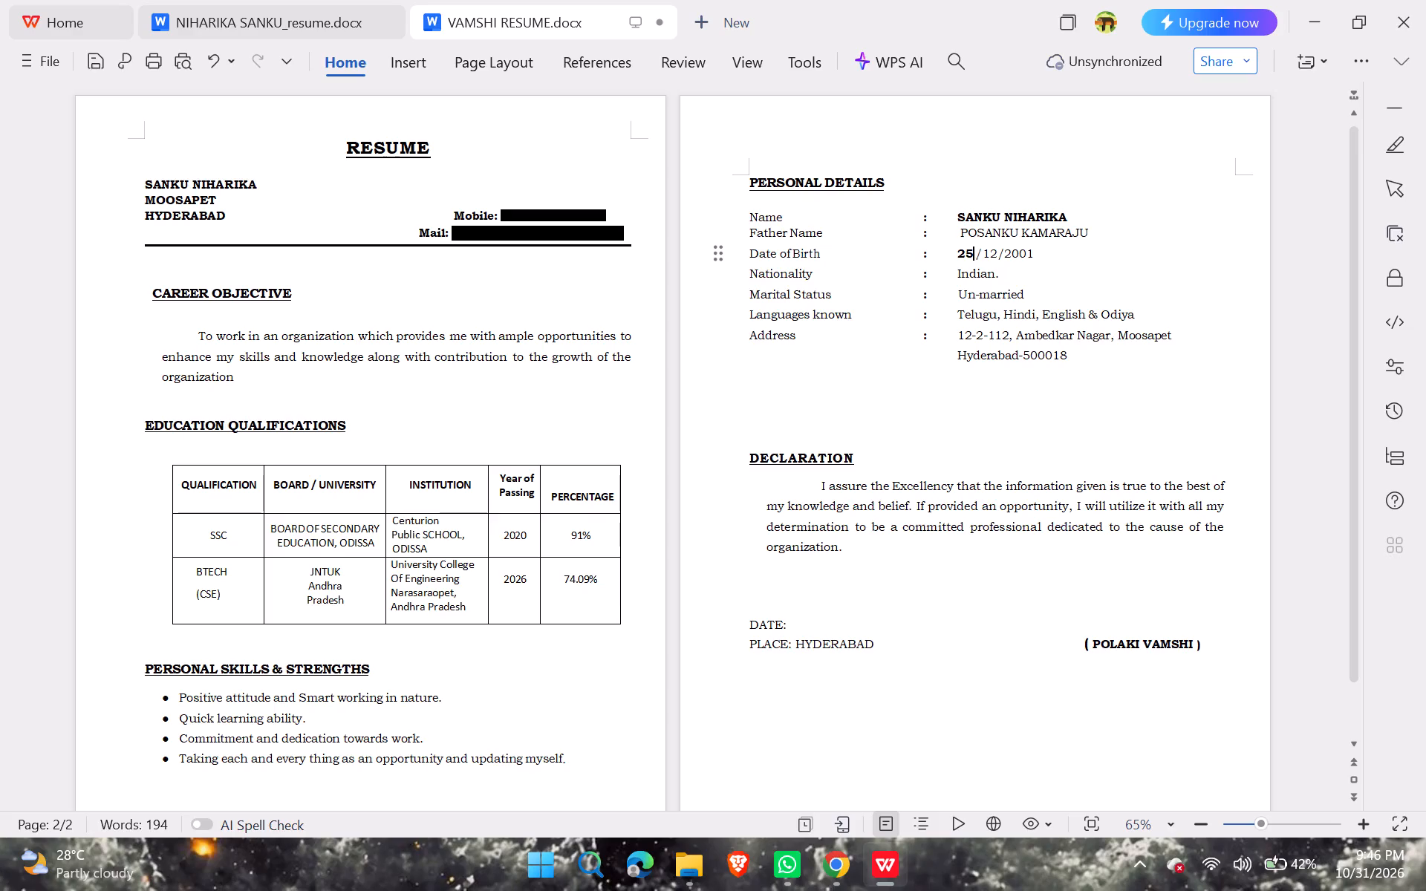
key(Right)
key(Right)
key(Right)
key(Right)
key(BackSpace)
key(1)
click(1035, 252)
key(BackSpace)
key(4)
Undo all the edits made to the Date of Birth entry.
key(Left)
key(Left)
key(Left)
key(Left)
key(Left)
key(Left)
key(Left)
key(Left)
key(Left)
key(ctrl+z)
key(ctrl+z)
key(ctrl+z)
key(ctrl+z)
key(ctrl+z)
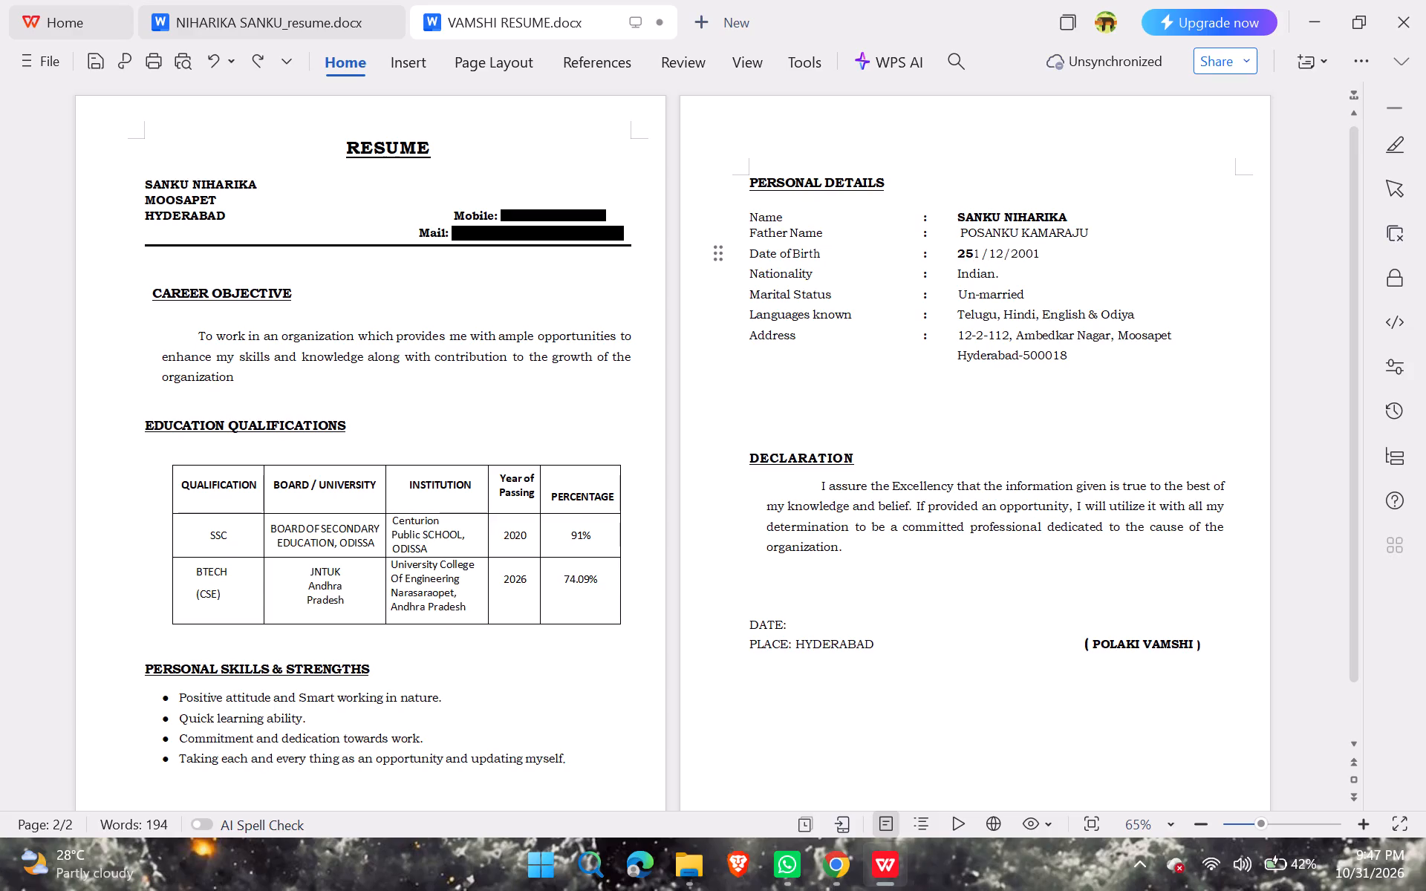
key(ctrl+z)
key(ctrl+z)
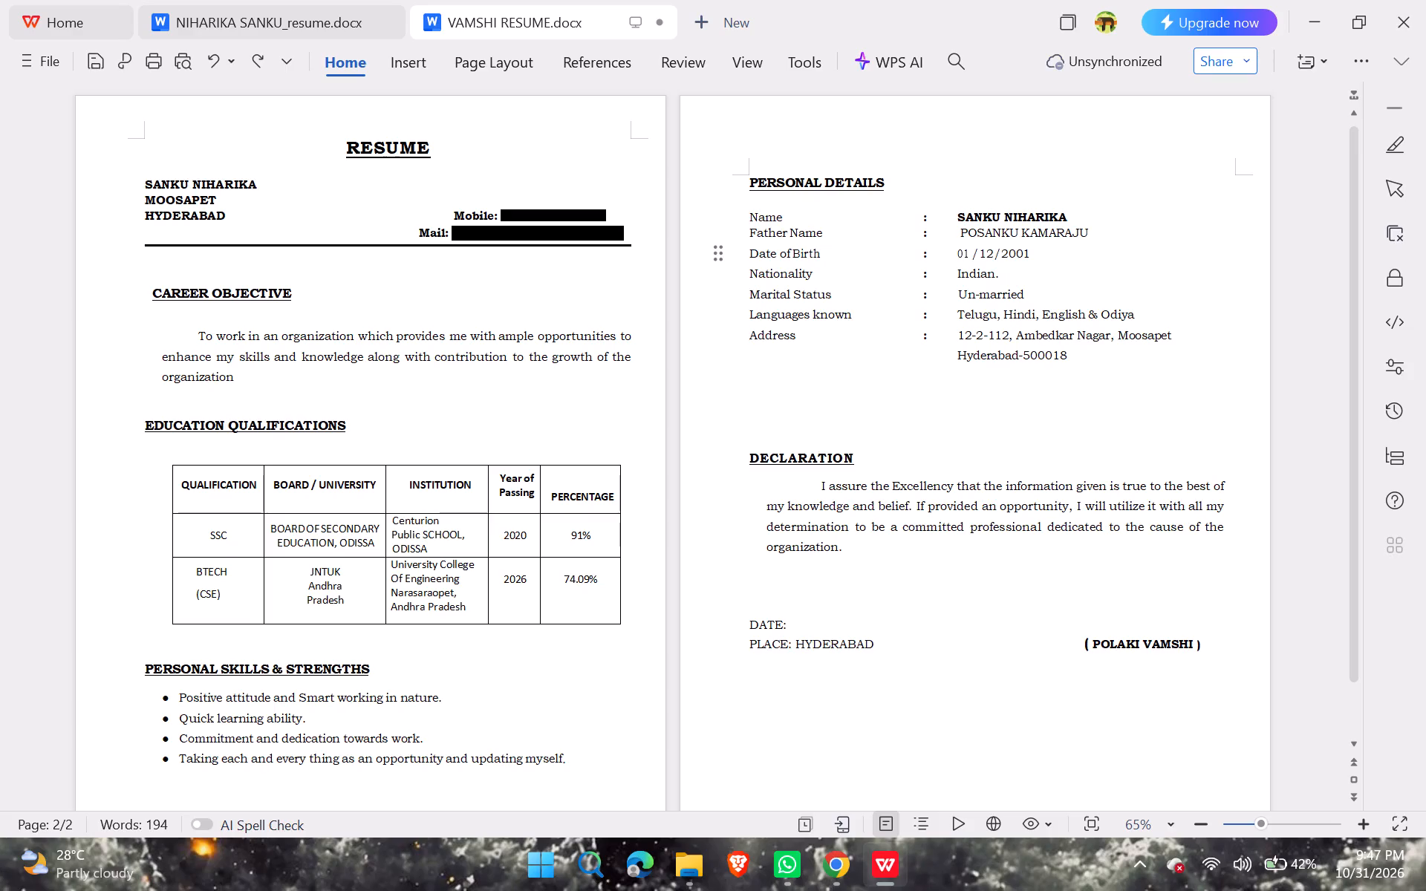
Re-enter the new candidate's date of birth under PERSONAL DETAILS, keeping the day in the entry's regular, non-bold formatting.
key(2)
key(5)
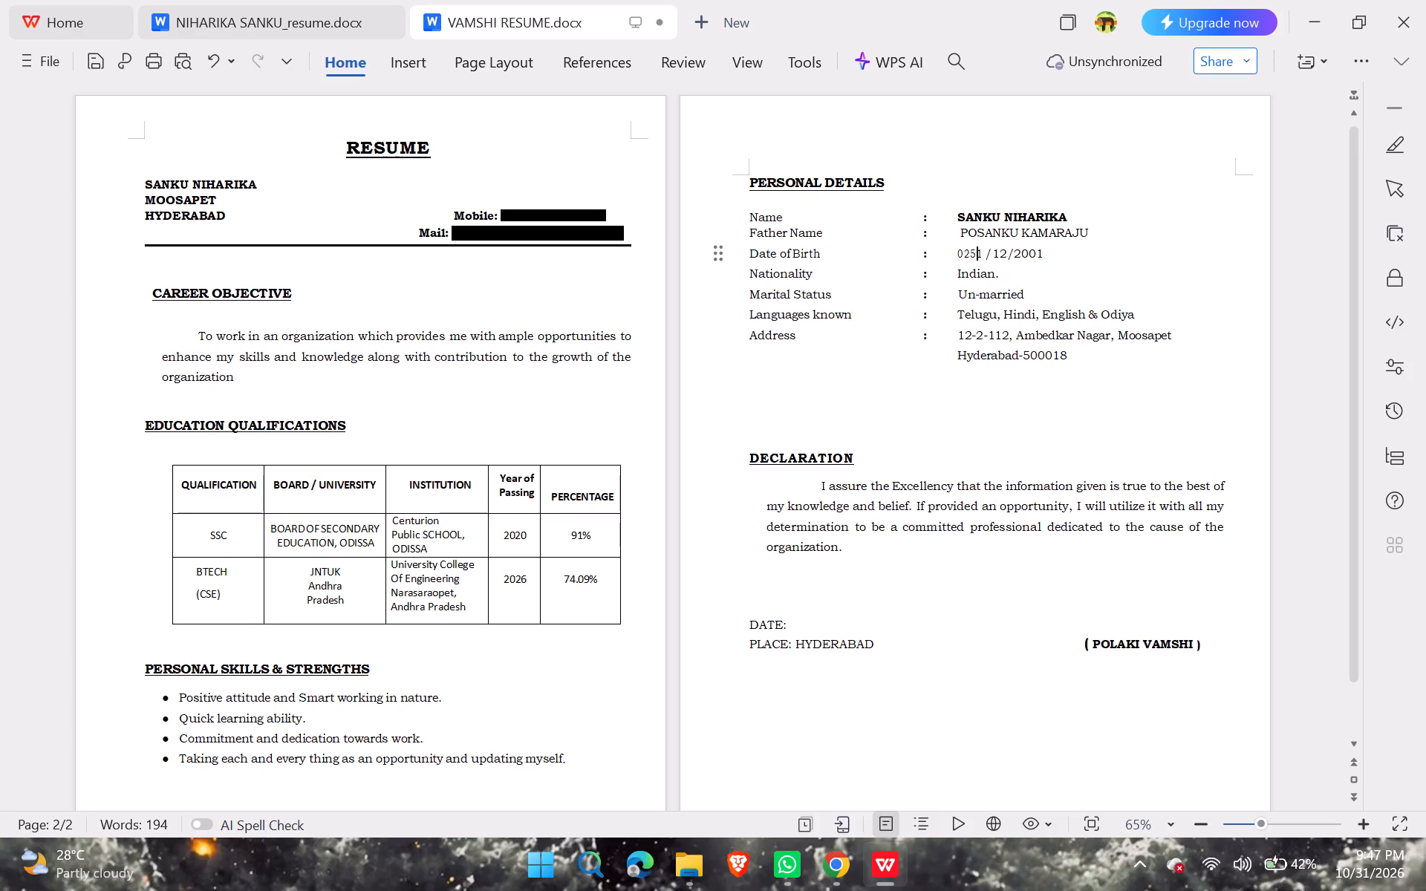
key(Right)
key(BackSpace)
key(Left)
key(Left)
key(Left)
key(Right)
key(BackSpace)
key(Right)
key(Right)
key(Right)
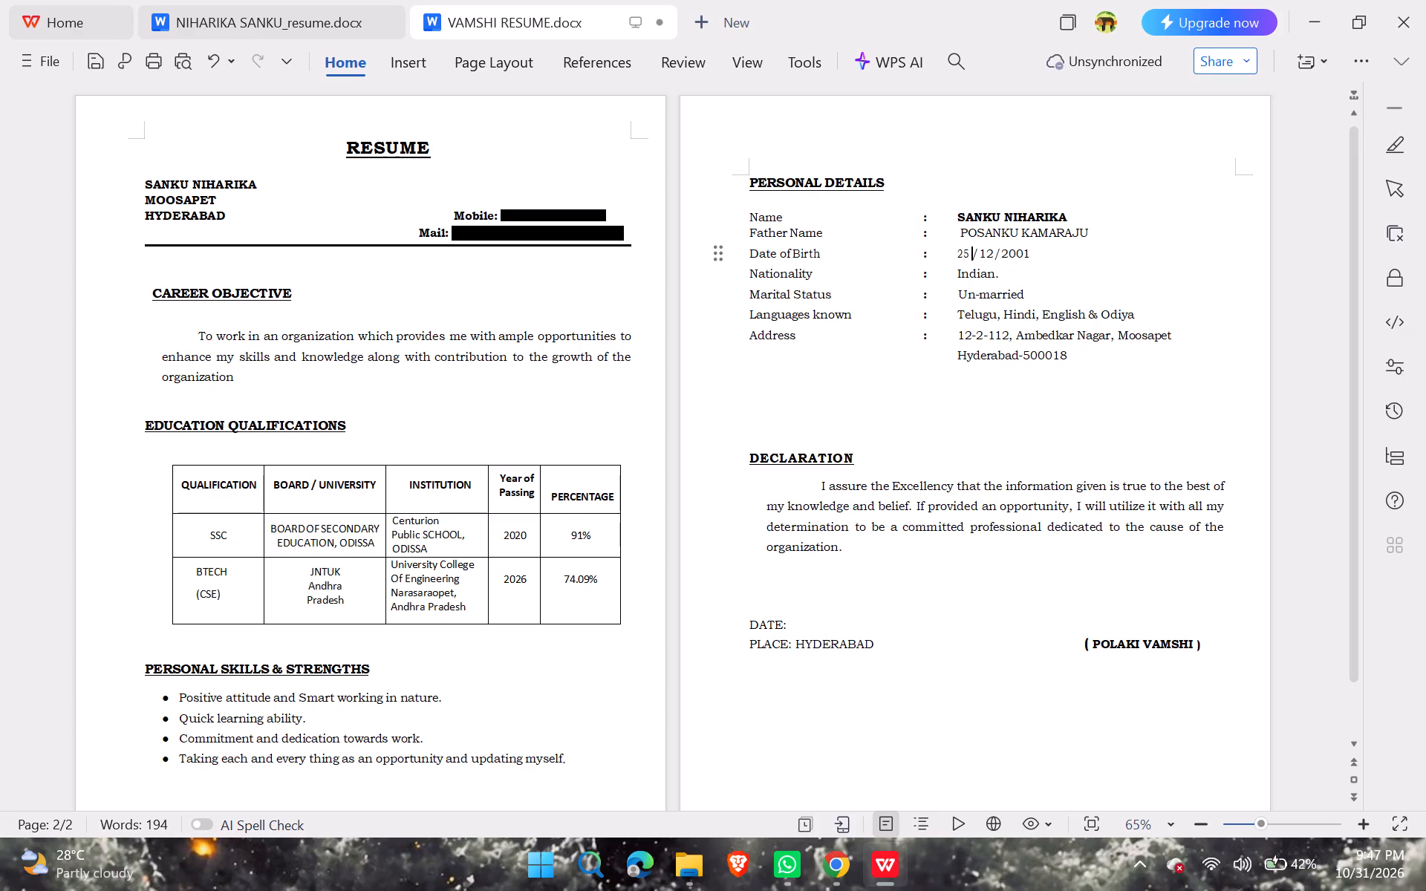
key(Right)
key(Right)
key(Right)
key(BackSpace)
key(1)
key(Right)
key(Right)
key(Right)
key(Right)
key(Right)
key(BackSpace)
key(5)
key(BackSpace)
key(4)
Remove "& Odiya" from the Languages known entry under PERSONAL DETAILS.
click(1136, 318)
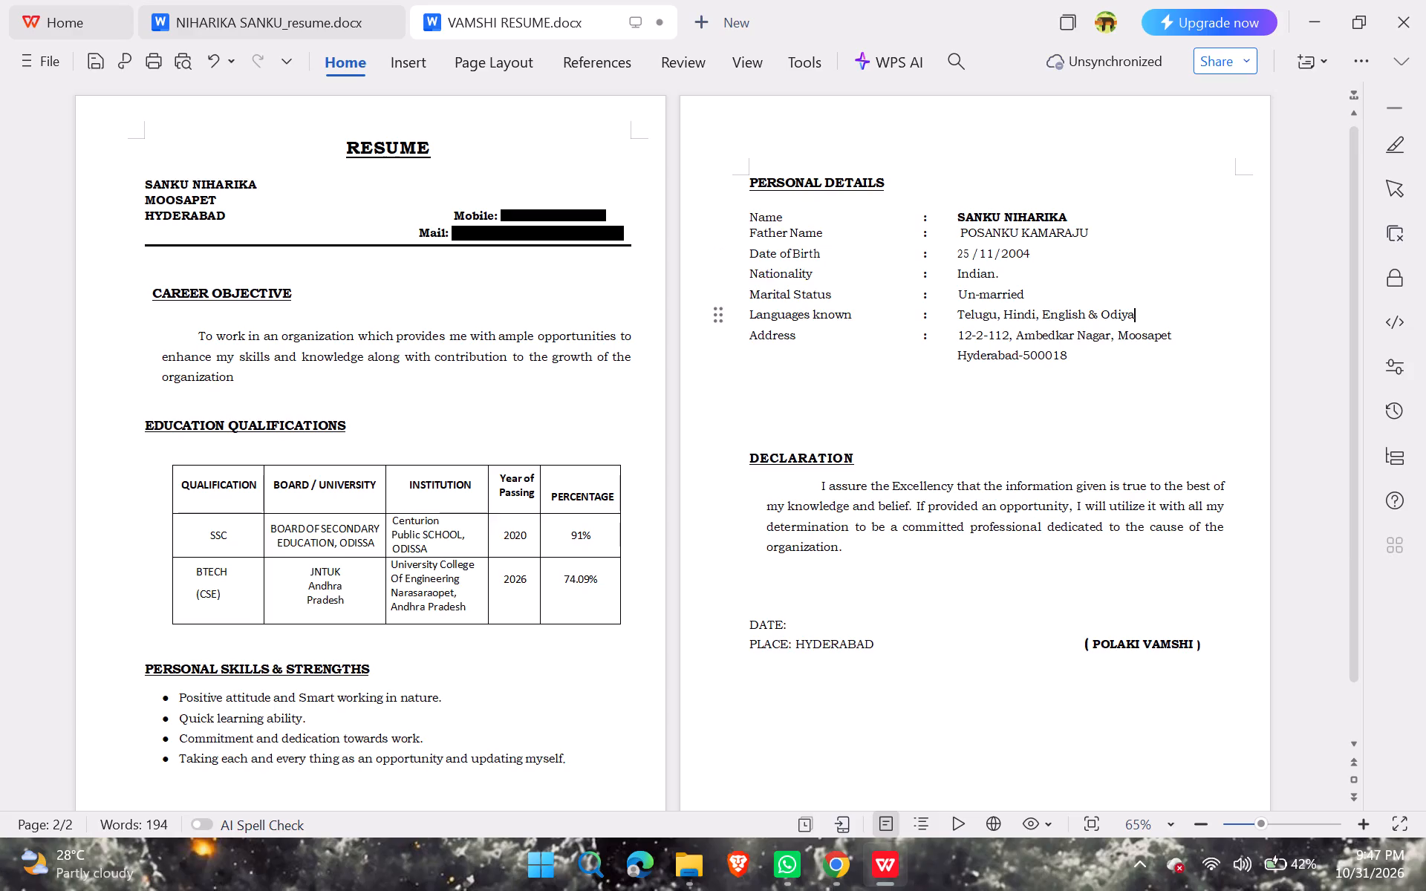
key(BackSpace)
key(BackSpace)
key(BackSpace)
key(BackSpace)
key(BackSpace)
key(BackSpace)
key(BackSpace)
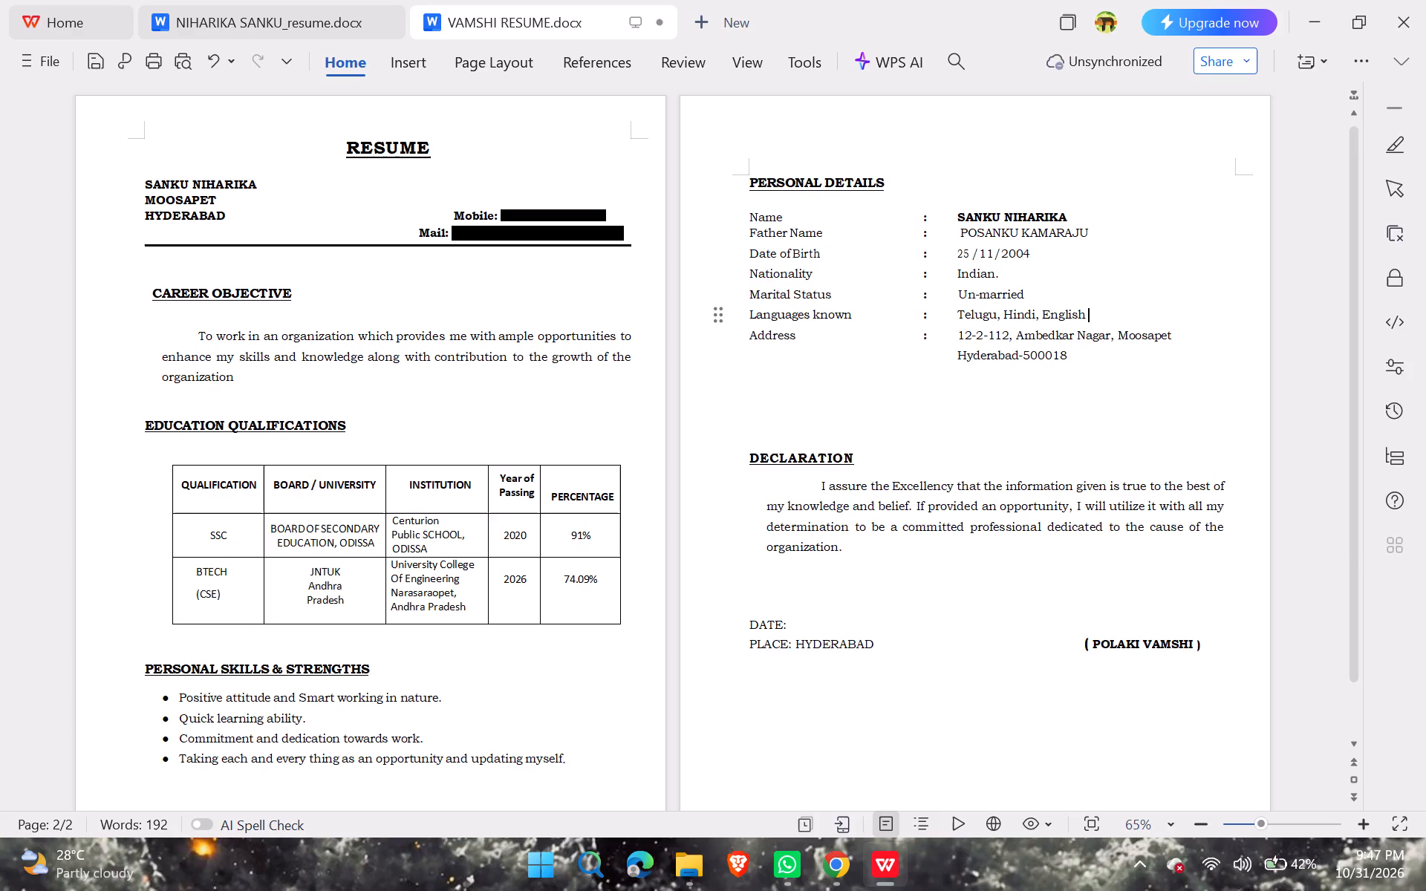
Replace the signature name in parentheses below the DECLARATION section with the new candidate's full name.
scroll(1028, 451, down, 1)
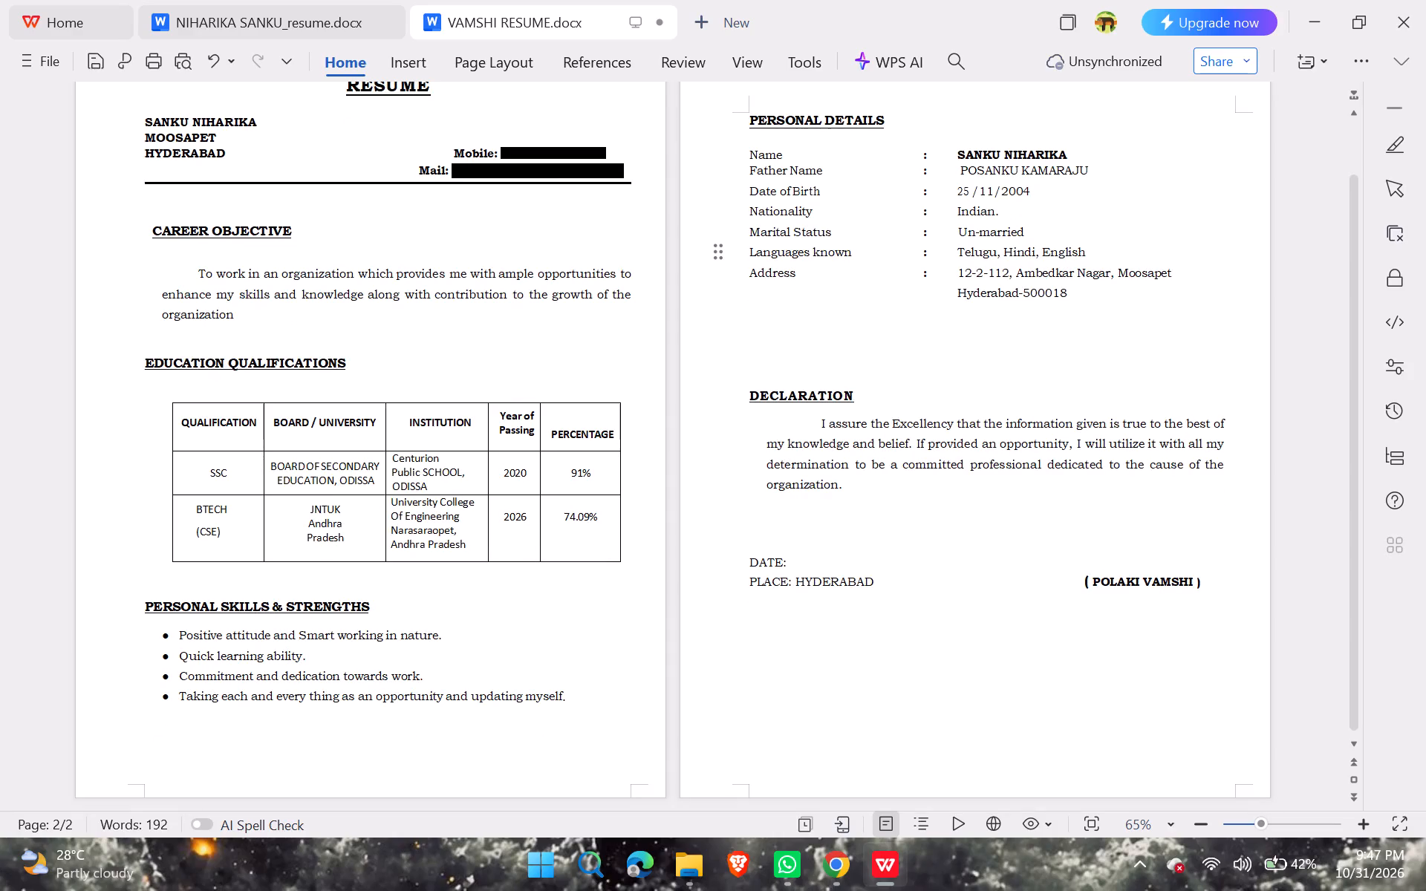
click(1146, 581)
key(Right)
key(Right)
key(Right)
key(Right)
key(Right)
key(Right)
key(BackSpace)
key(BackSpace)
key(BackSpace)
key(BackSpace)
key(BackSpace)
key(BackSpace)
key(BackSpace)
key(BackSpace)
key(BackSpace)
key(BackSpace)
key(BackSpace)
key(BackSpace)
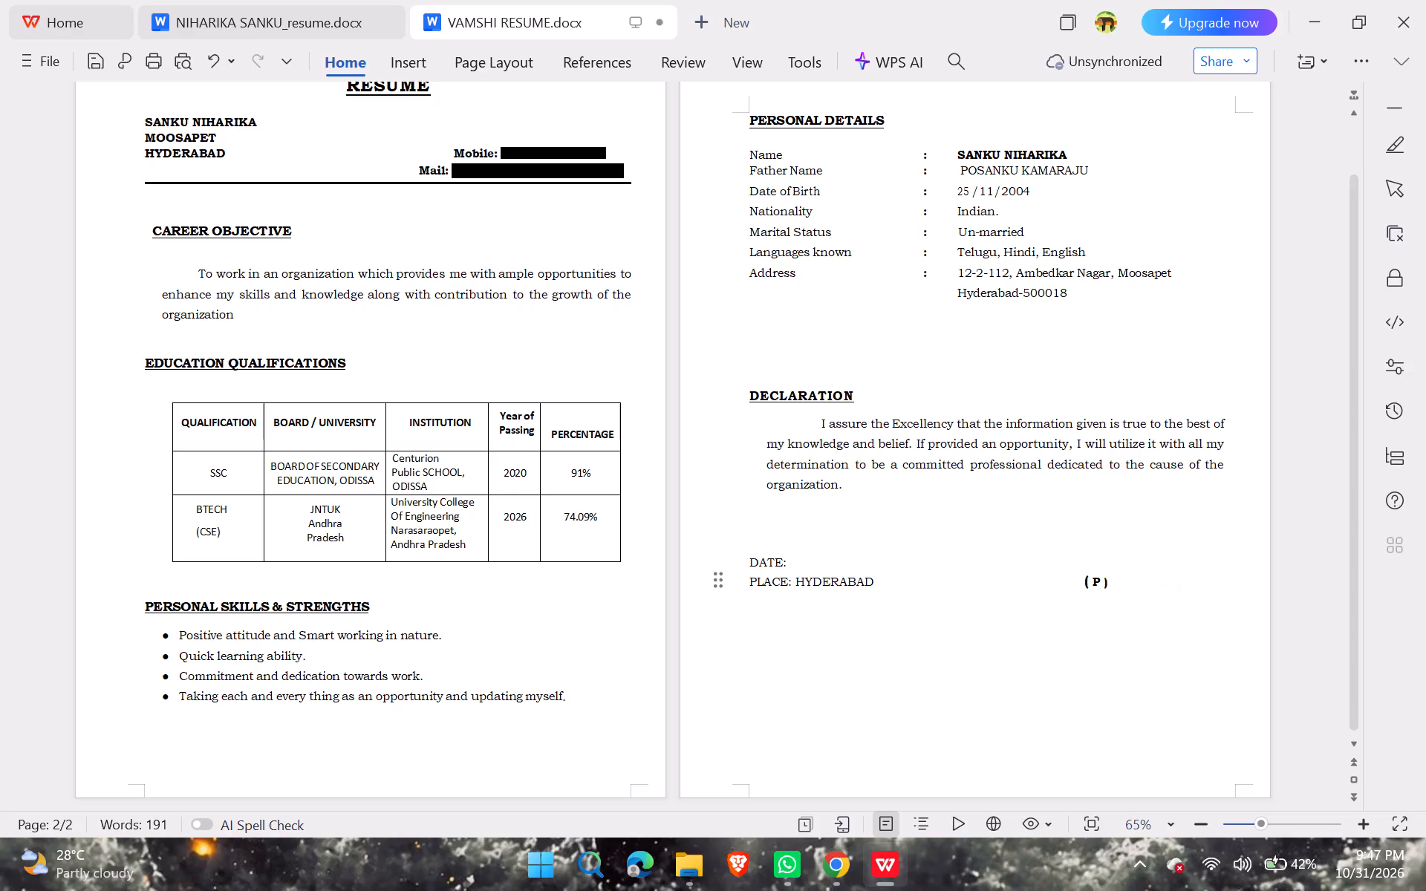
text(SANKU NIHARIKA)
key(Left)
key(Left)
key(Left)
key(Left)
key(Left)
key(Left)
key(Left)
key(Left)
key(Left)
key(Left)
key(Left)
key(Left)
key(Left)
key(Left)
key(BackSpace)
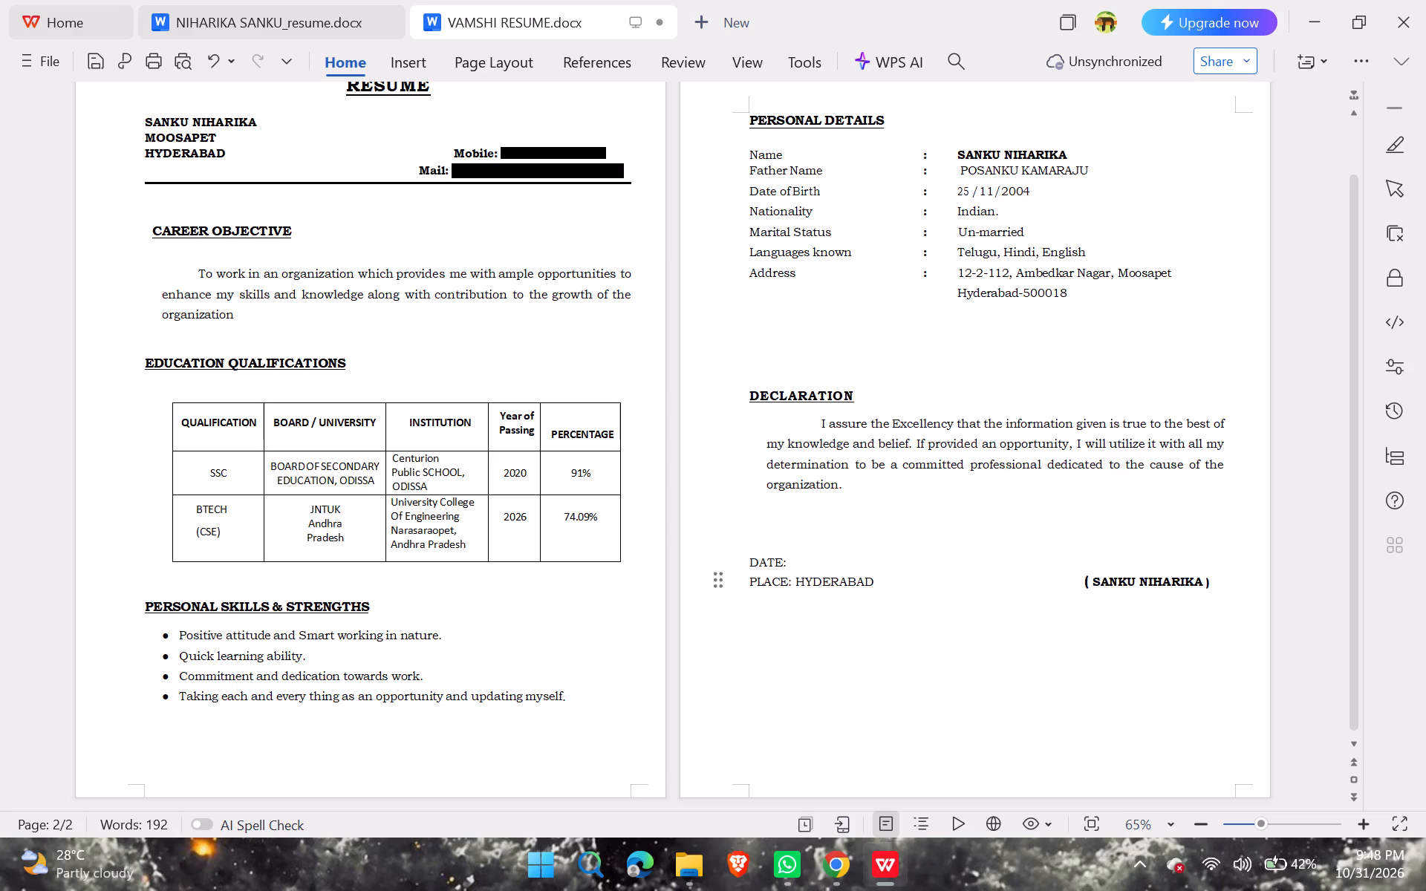
Export the edited resume to the Desktop in PDF format under the file name "niha RESUME".
click(613, 317)
scroll(613, 317, up, 1)
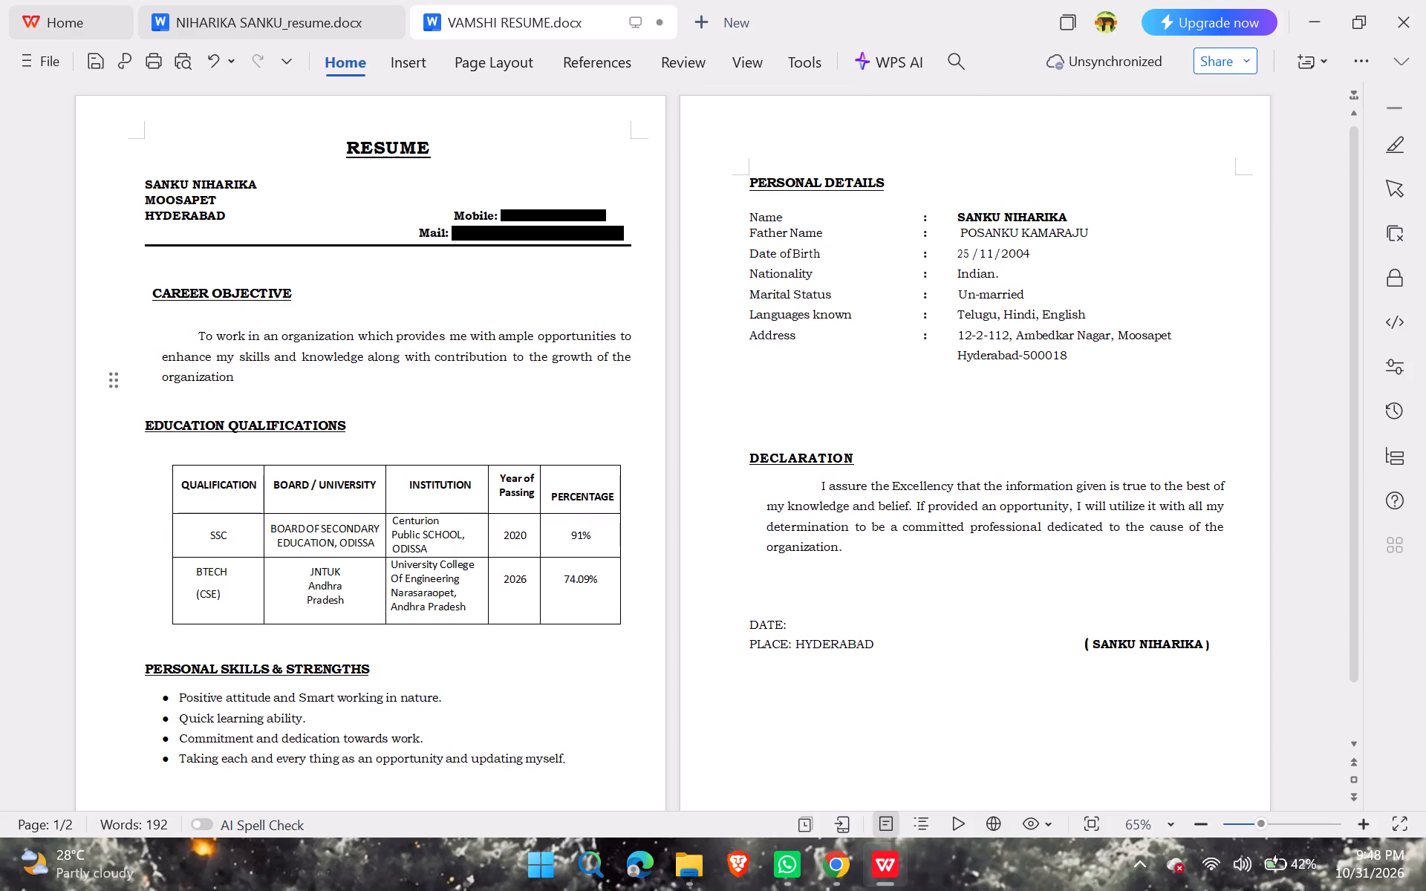
click(45, 67)
click(88, 252)
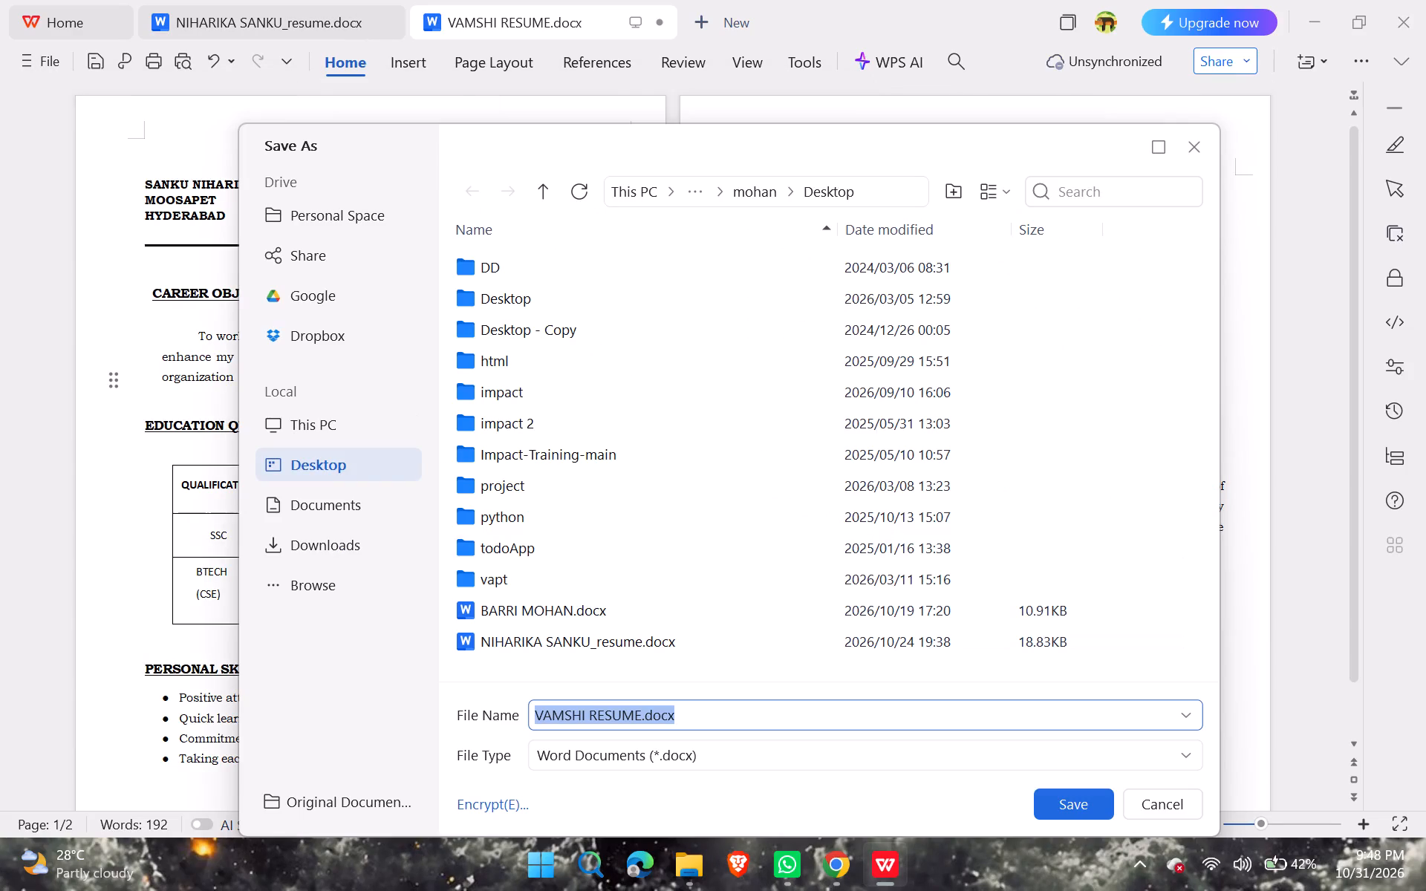
click(697, 752)
scroll(699, 712, down, 1)
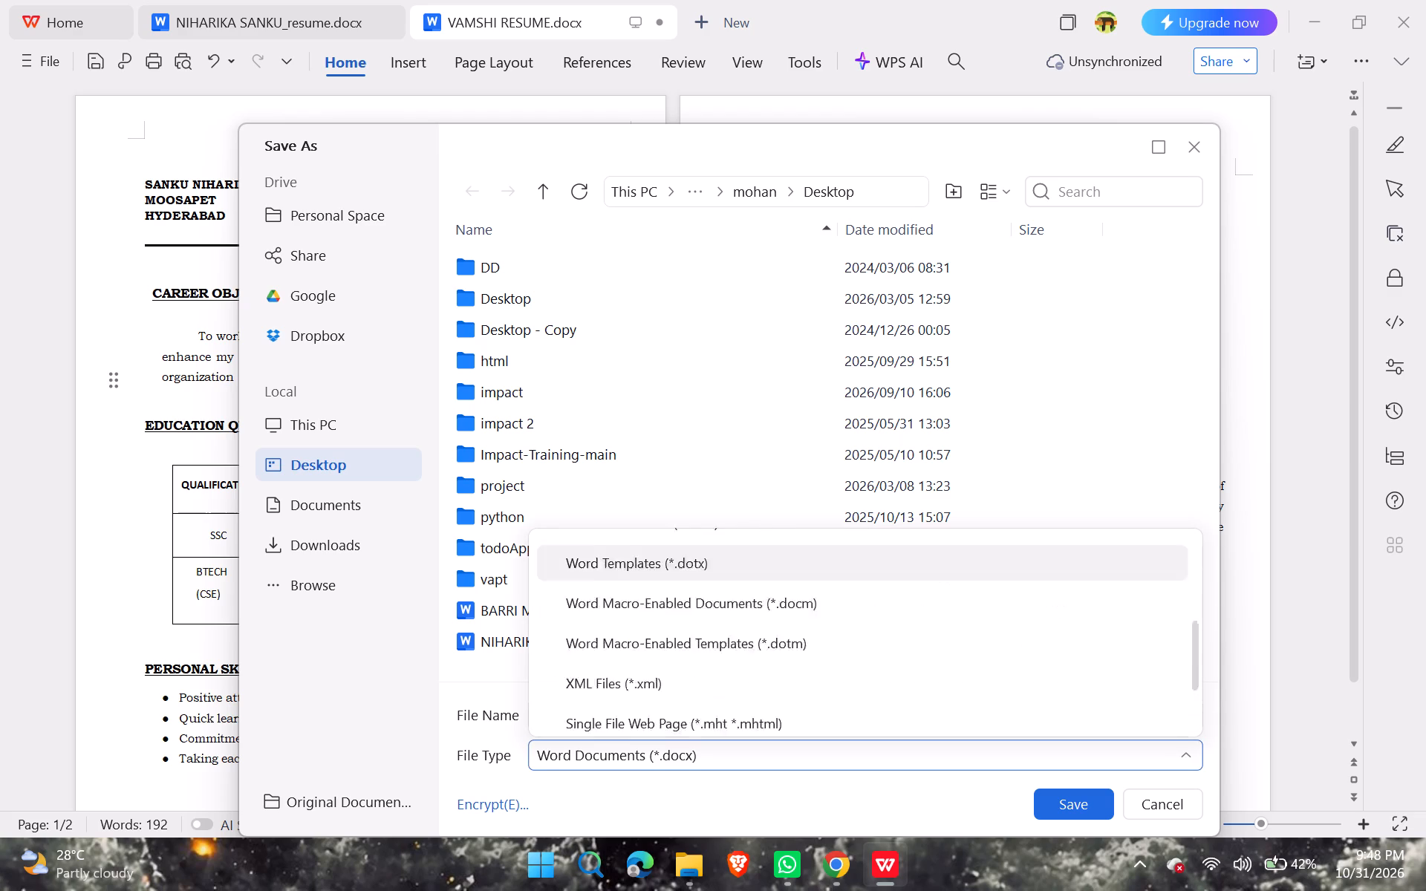
scroll(699, 712, down, 2)
click(675, 705)
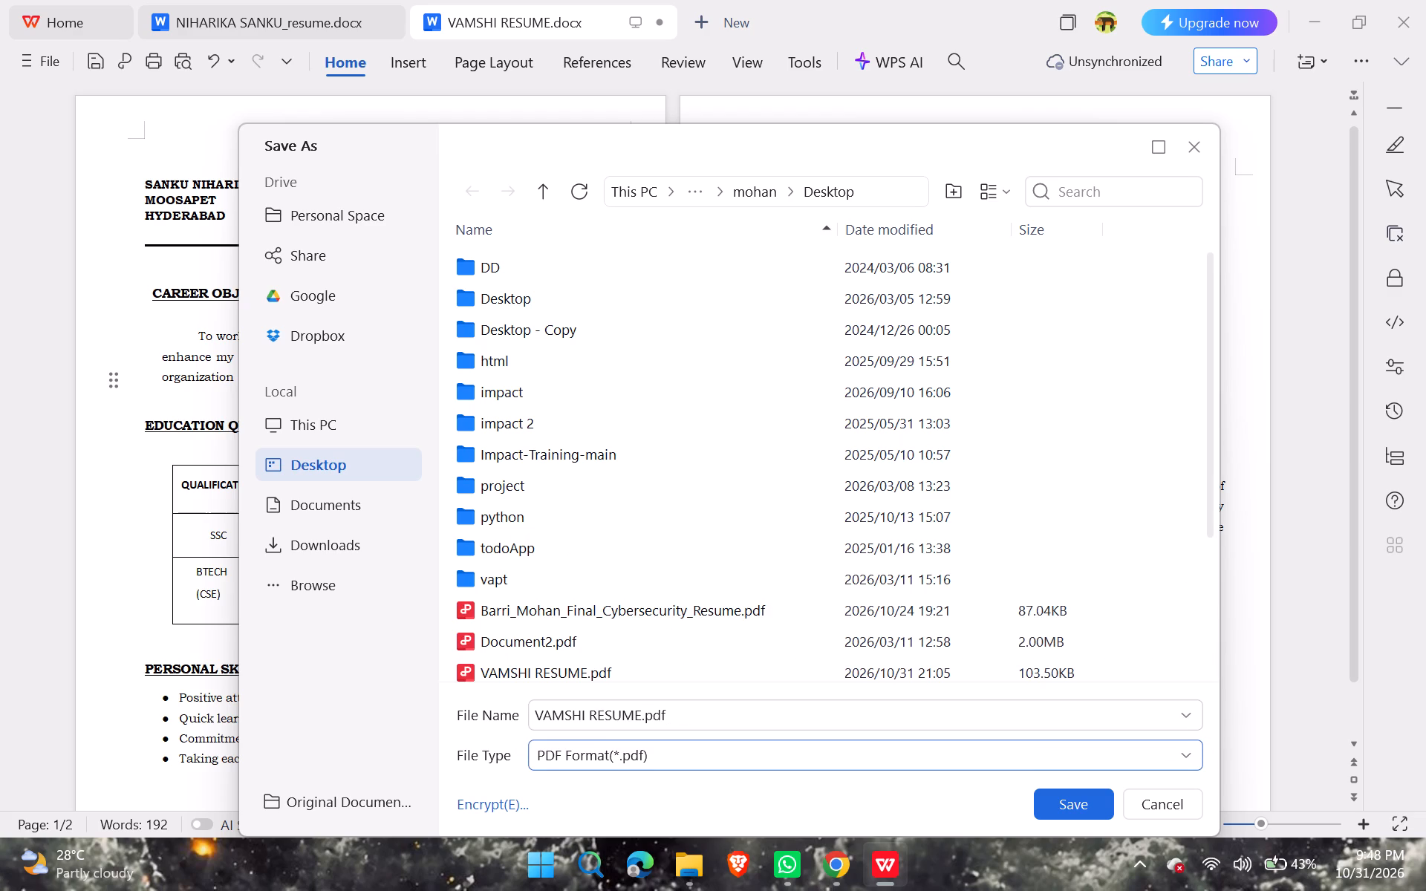
click(584, 712)
key(BackSpace)
key(BackSpace)
key(BackSpace)
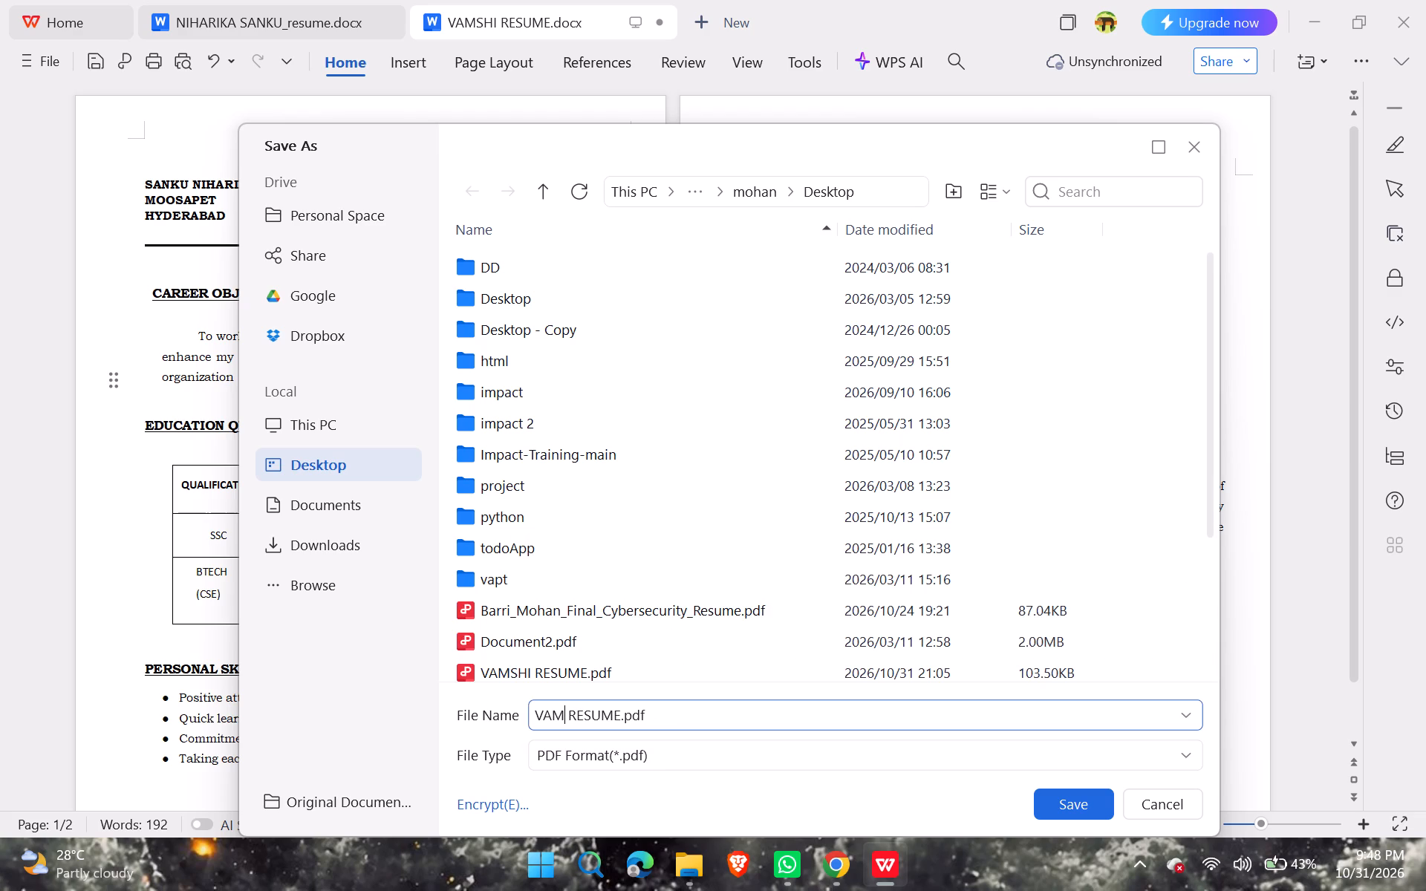
key(BackSpace)
key(BackSpace)
key(BackSpace)
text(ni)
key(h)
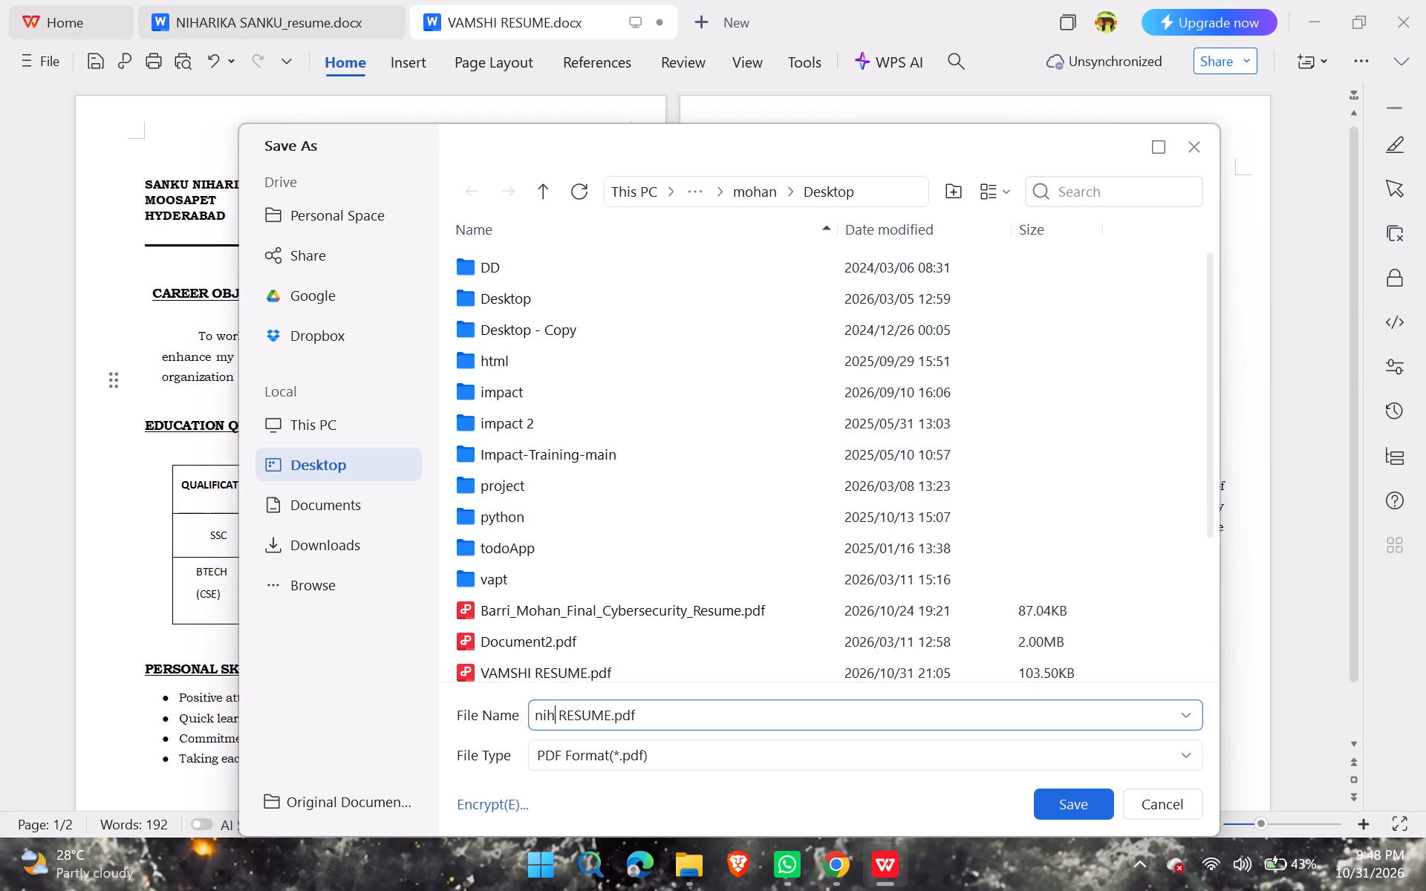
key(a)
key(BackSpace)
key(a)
click(1050, 801)
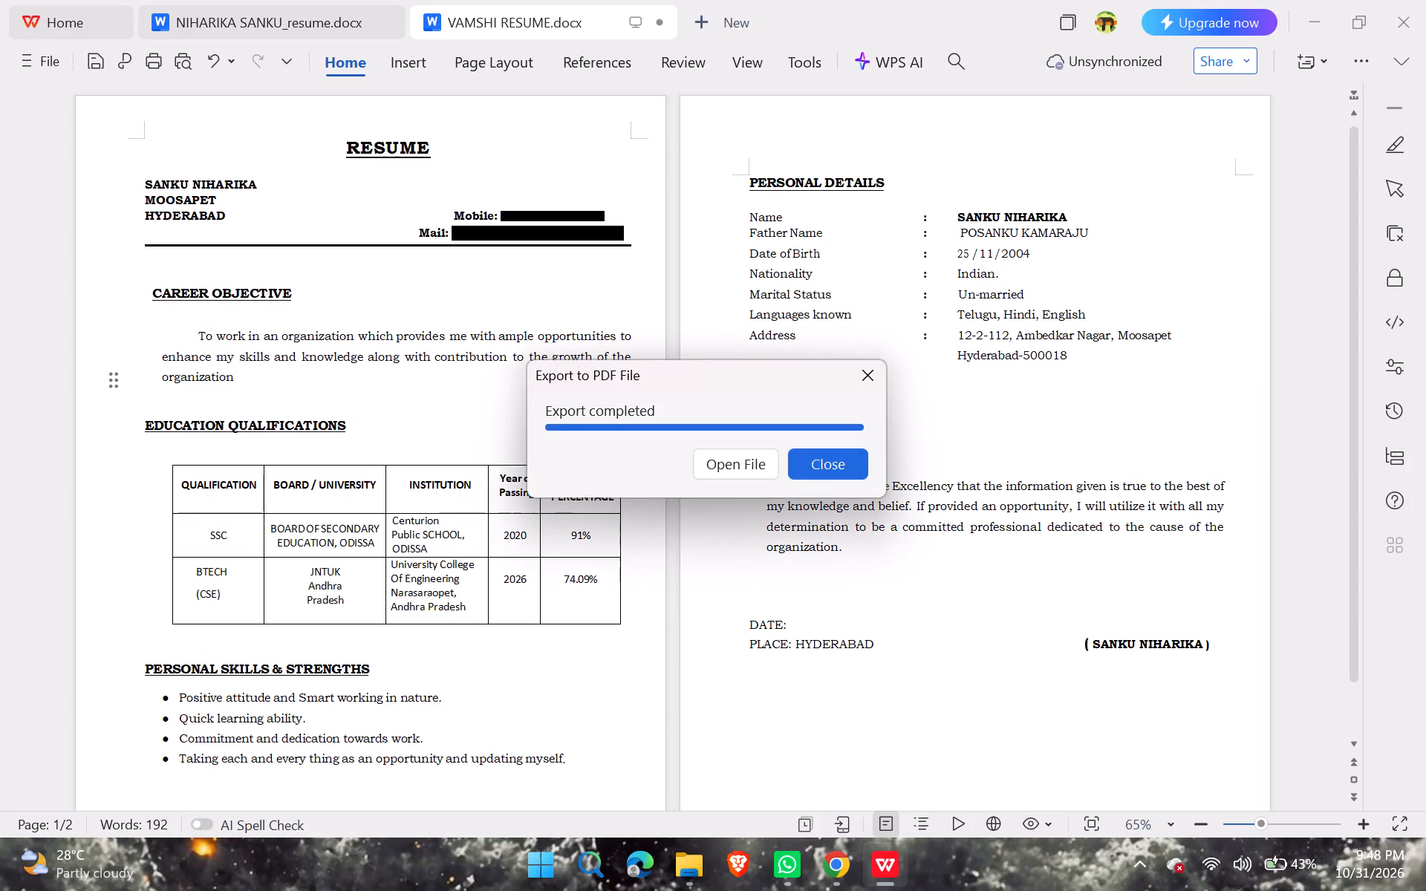
Open the exported PDF, check the content of both pages, and return to VAMSHI RESUME.docx.
click(715, 472)
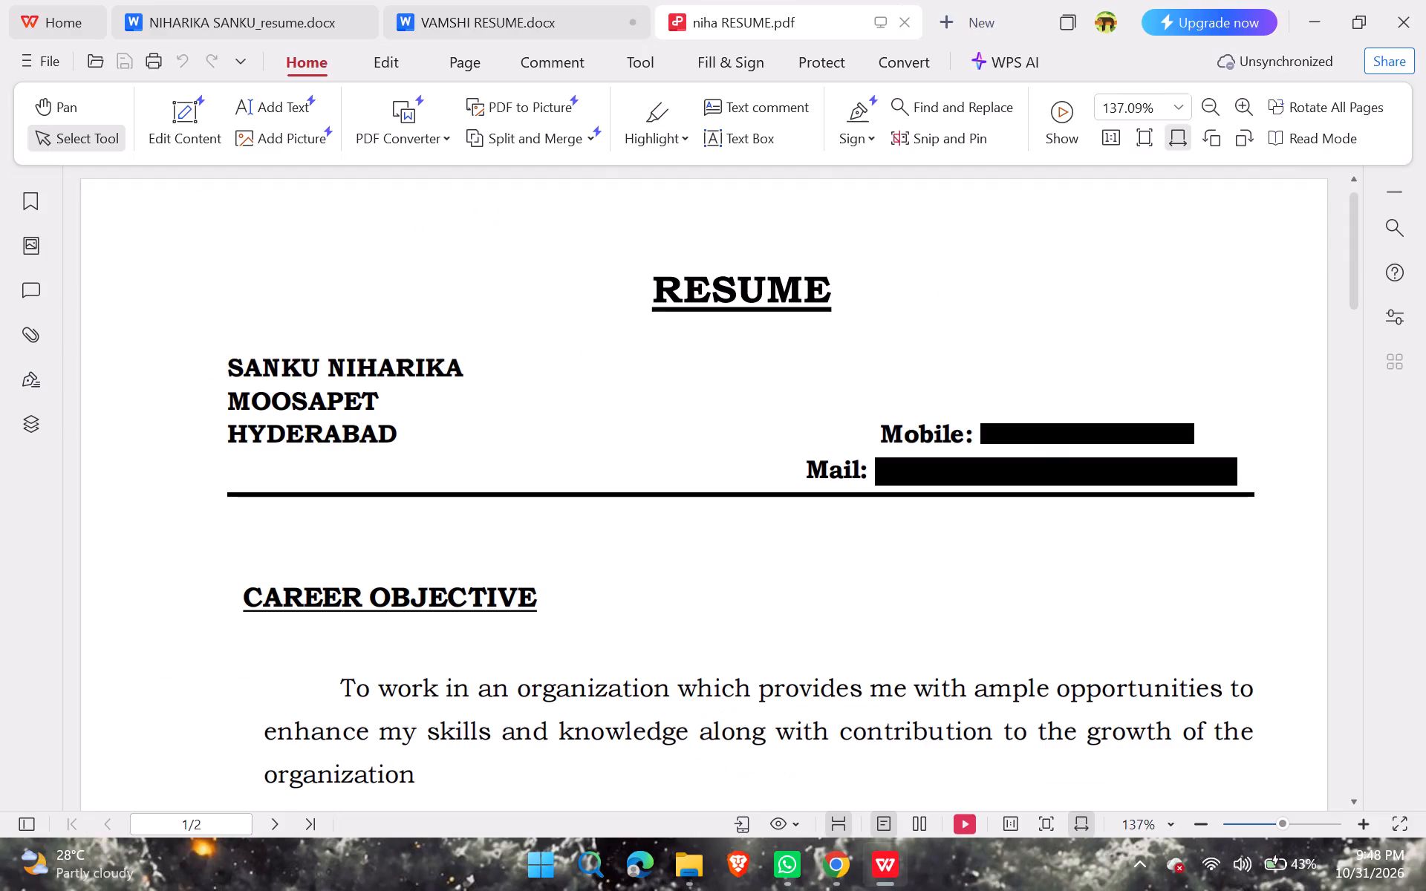
scroll(715, 472, down, 4)
scroll(715, 472, up, 1)
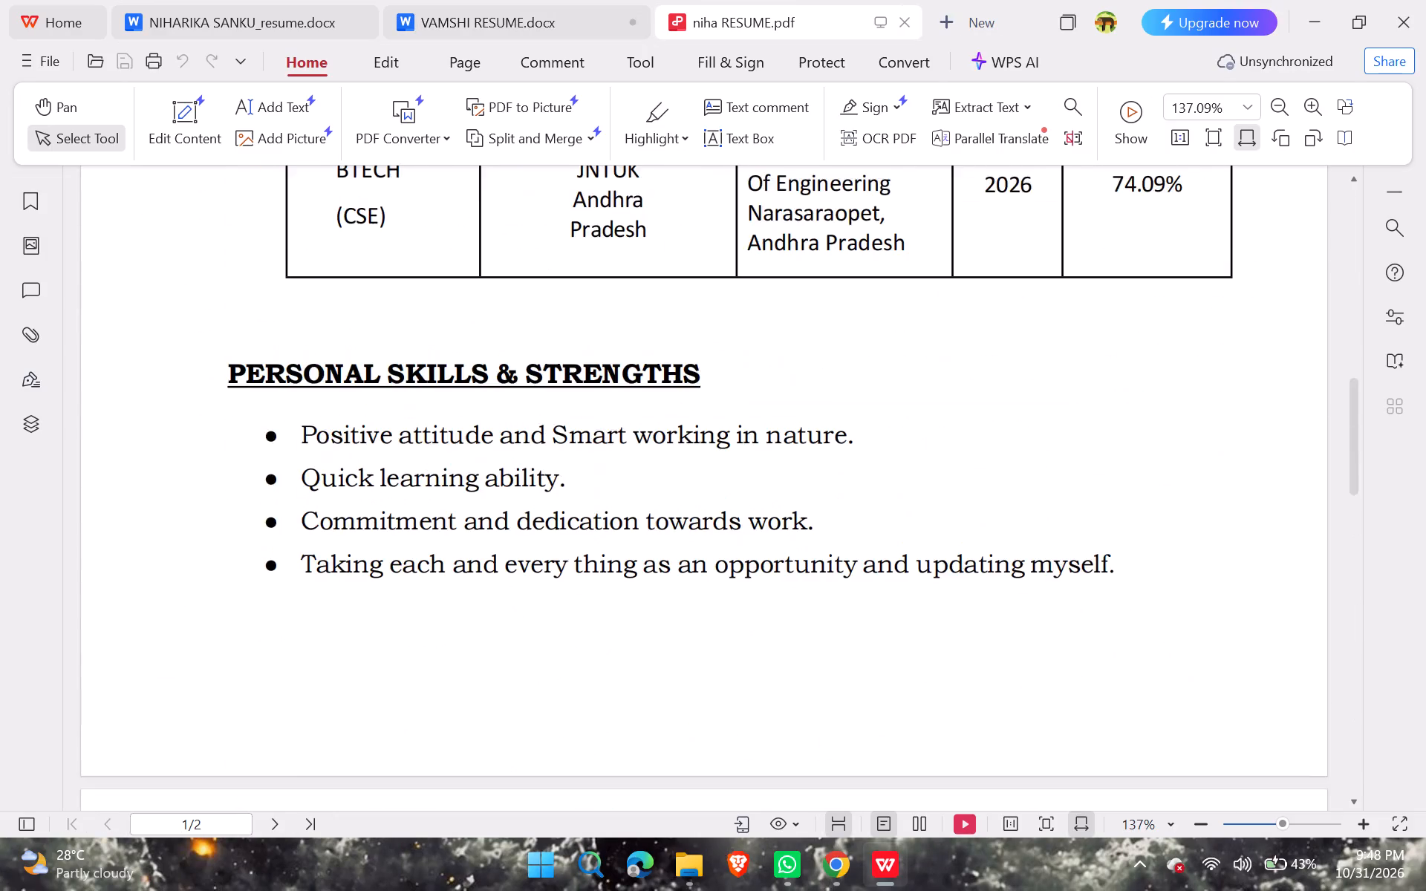
scroll(715, 472, down, 4)
scroll(715, 472, up, 5)
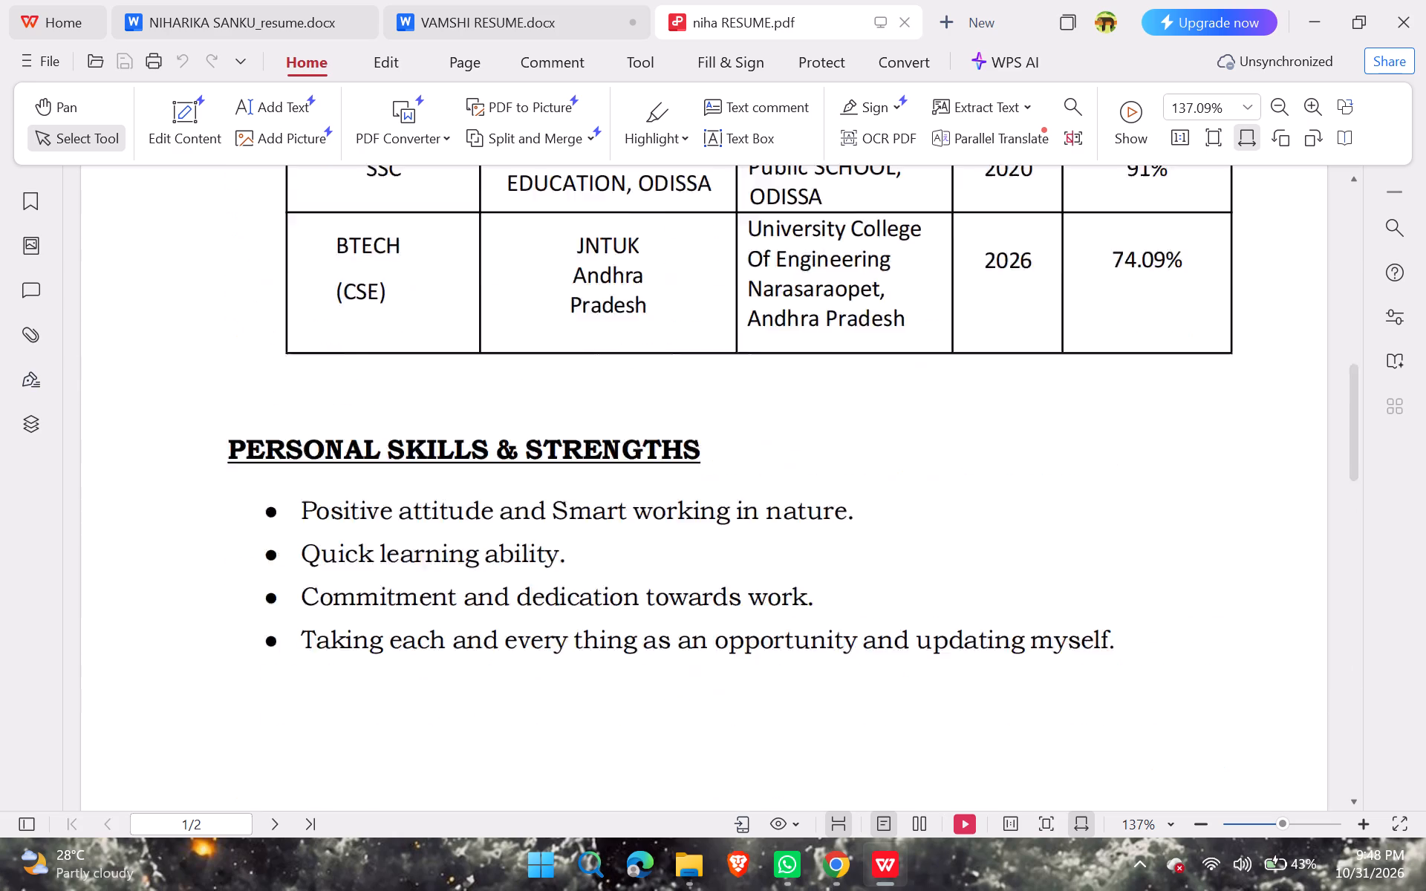
scroll(715, 472, down, 1)
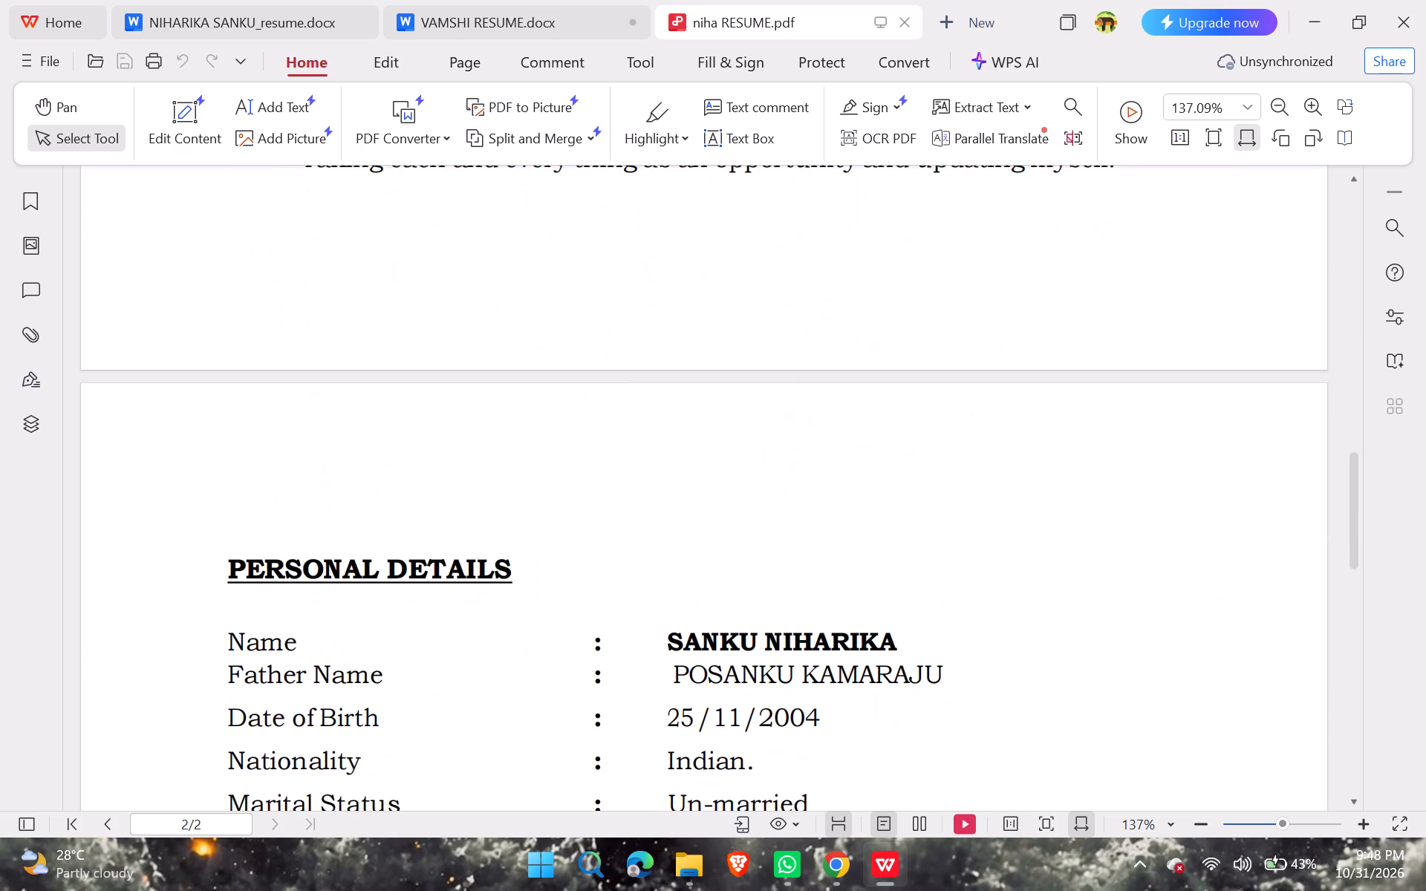
scroll(715, 472, down, 1)
click(546, 8)
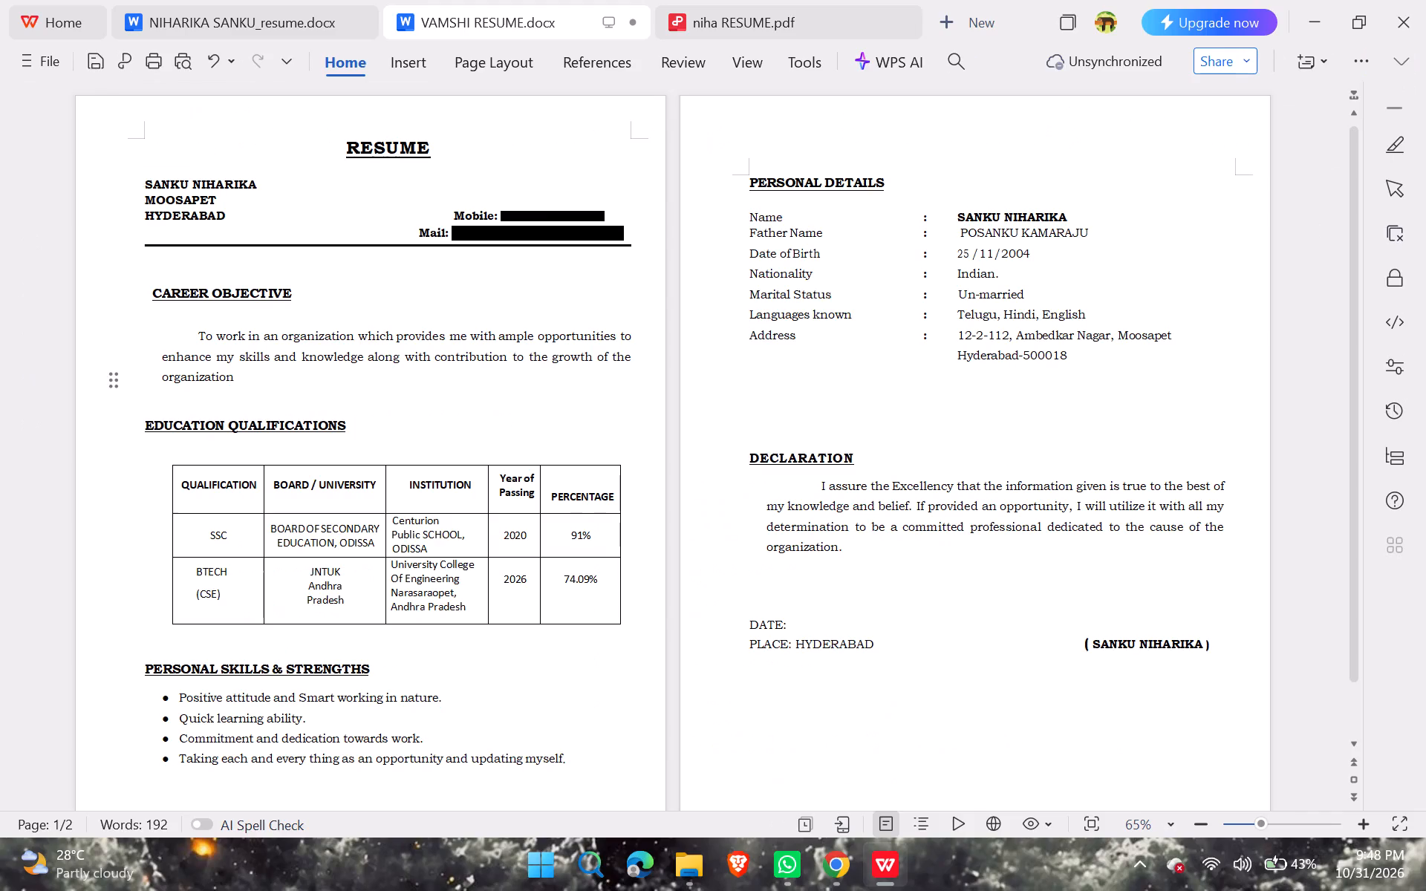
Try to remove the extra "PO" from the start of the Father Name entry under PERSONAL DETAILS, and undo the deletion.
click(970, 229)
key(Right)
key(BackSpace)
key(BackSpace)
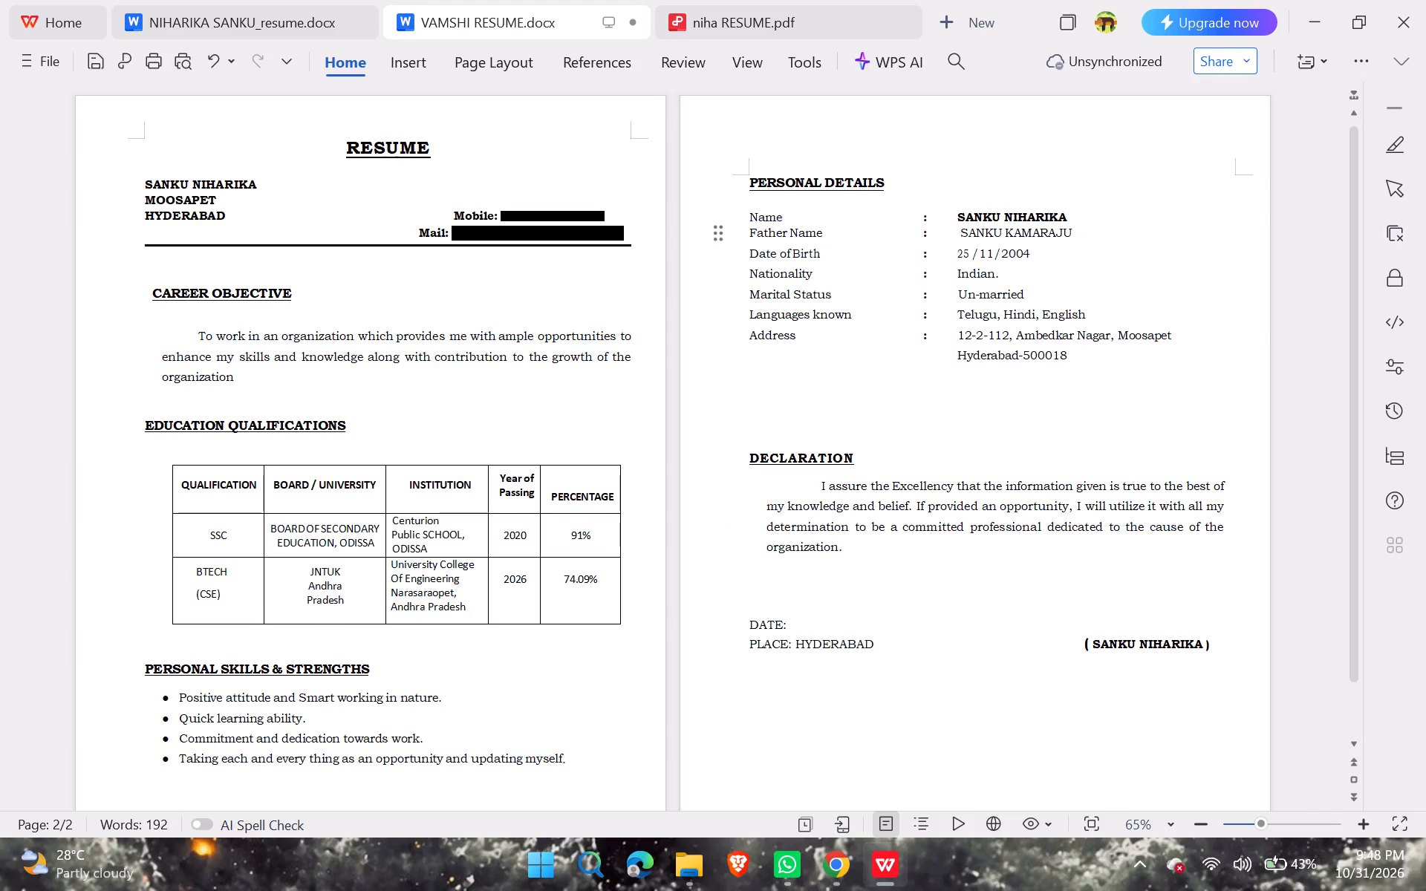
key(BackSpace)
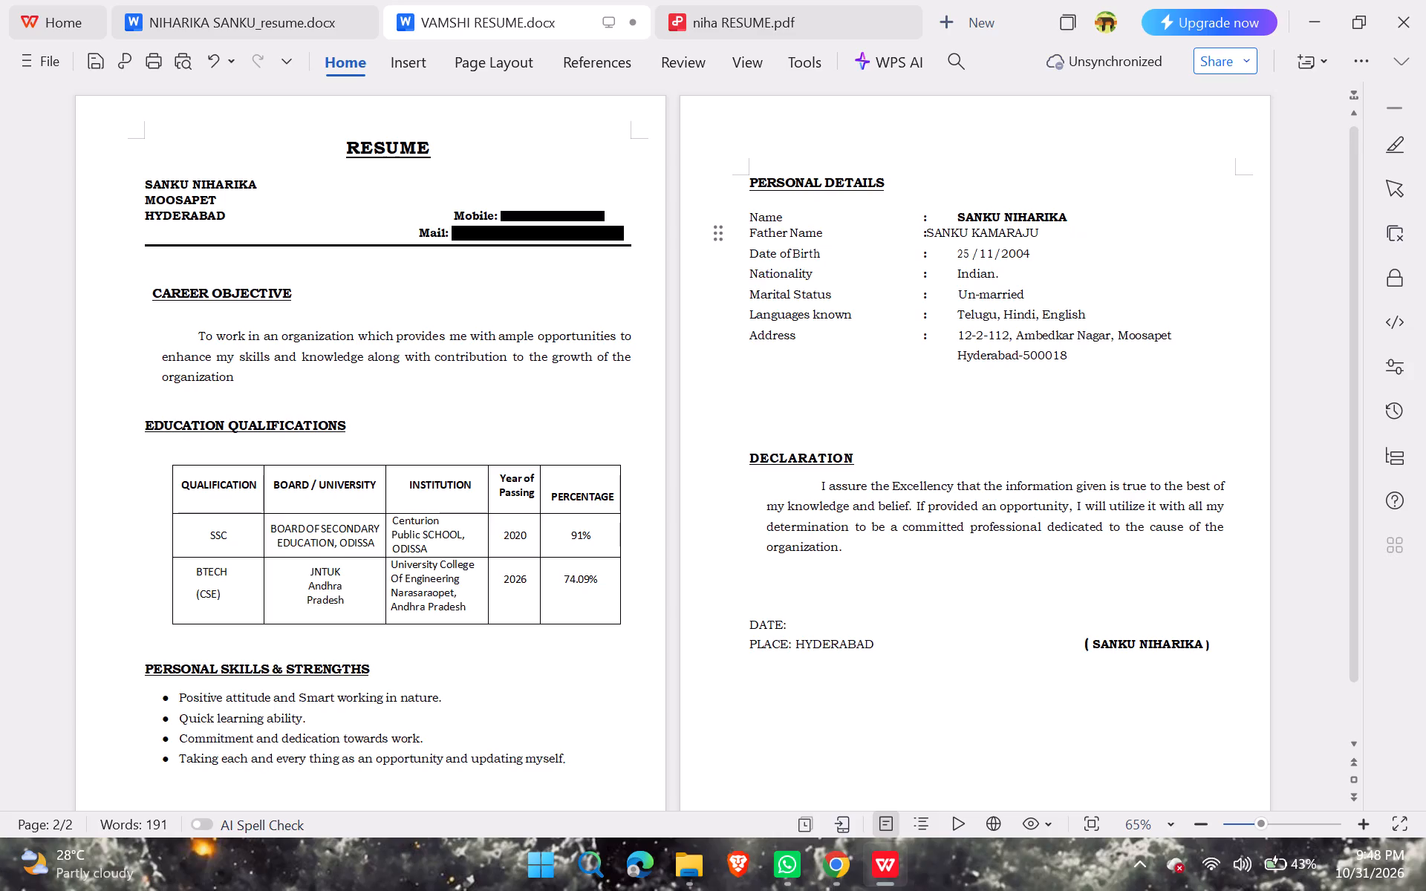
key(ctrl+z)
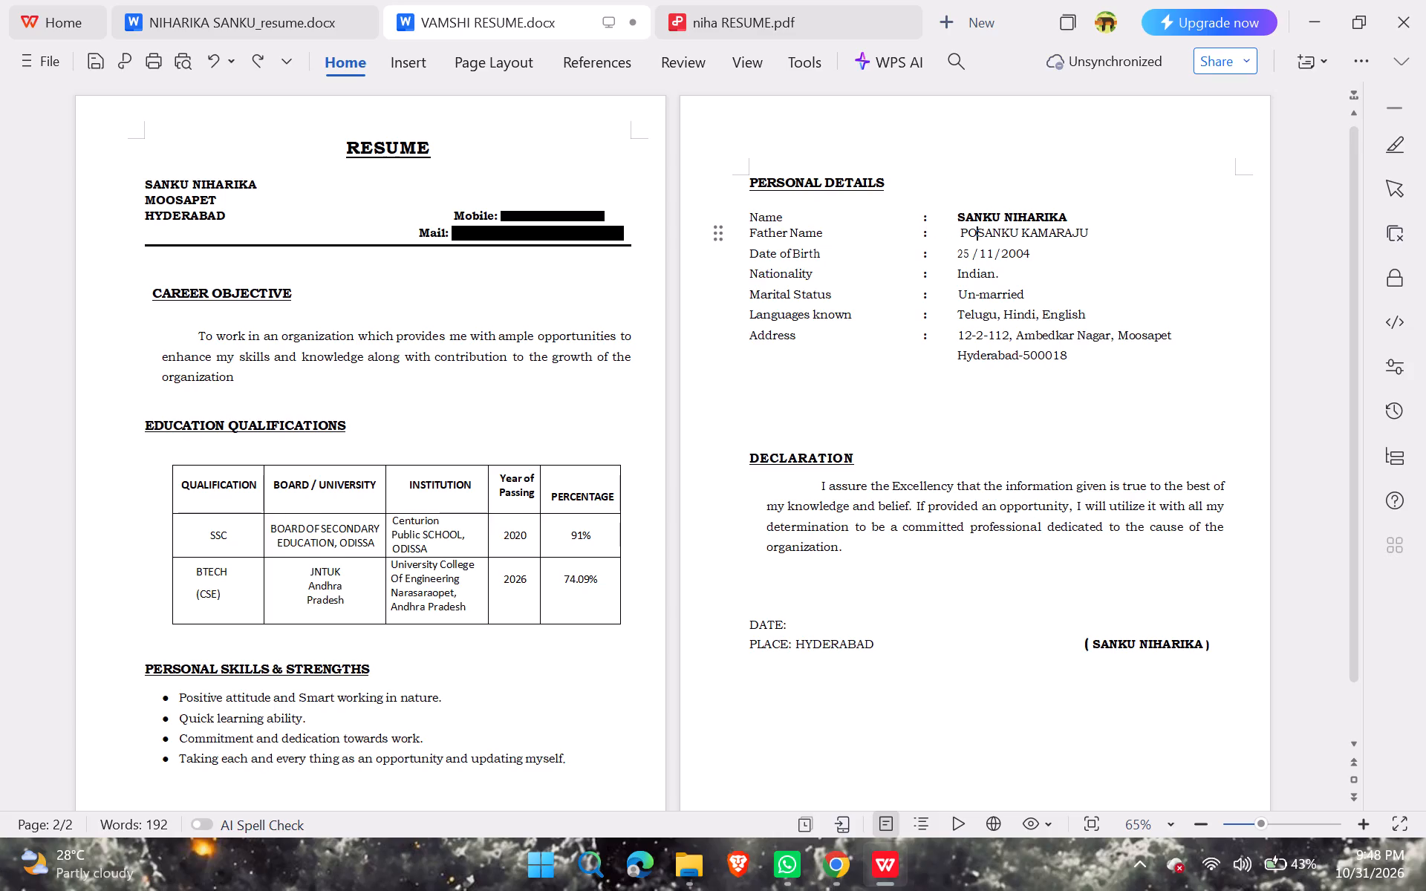
Delete the extra "PO" at the start of the Father Name entry under PERSONAL DETAILS, keeping the entry's alignment.
click(1103, 267)
key(Up)
key(Up)
key(Left)
key(Left)
key(Left)
key(BackSpace)
key(BackSpace)
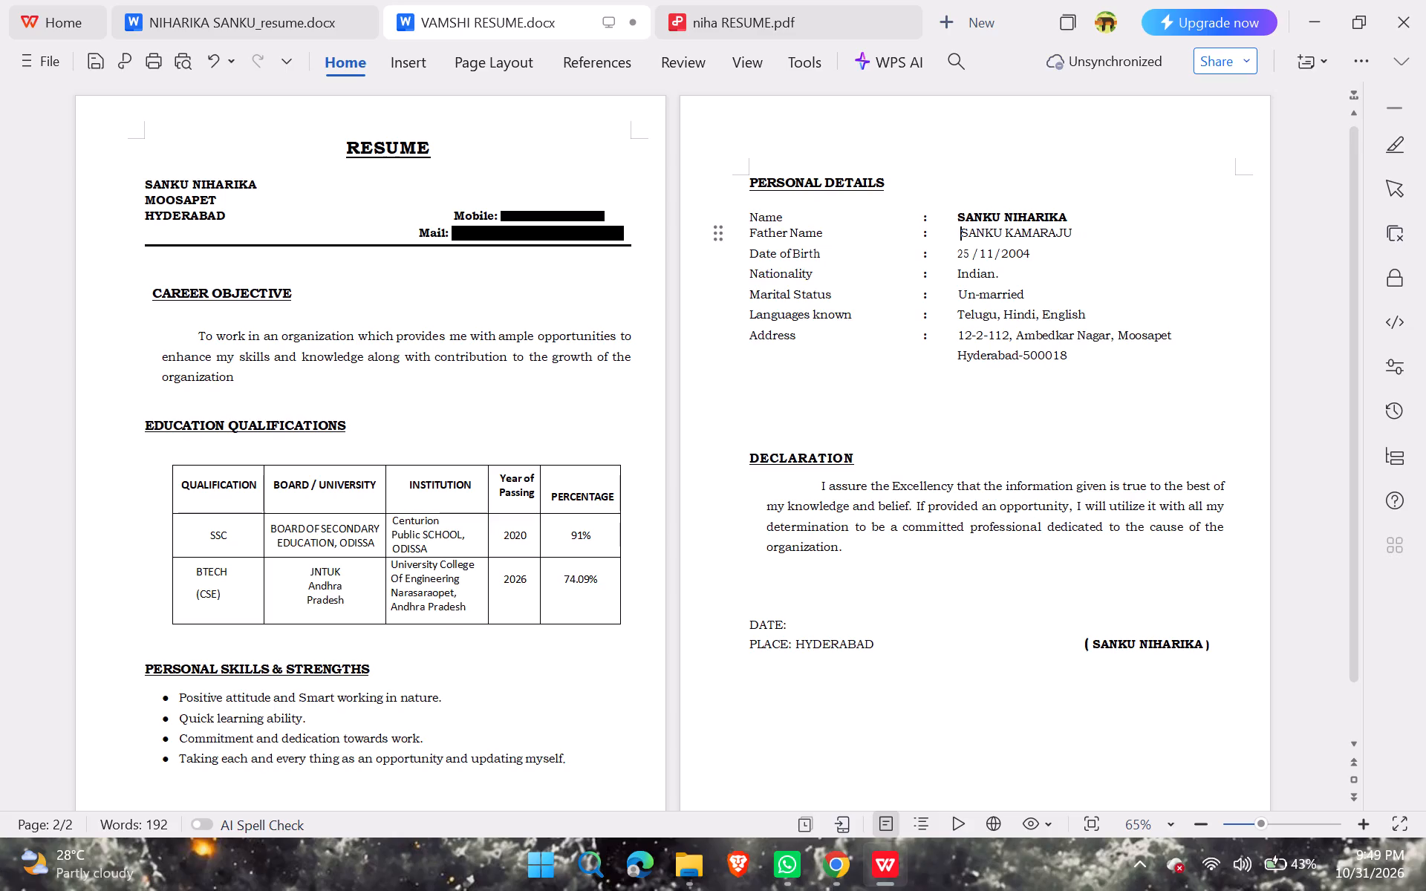
click(1092, 385)
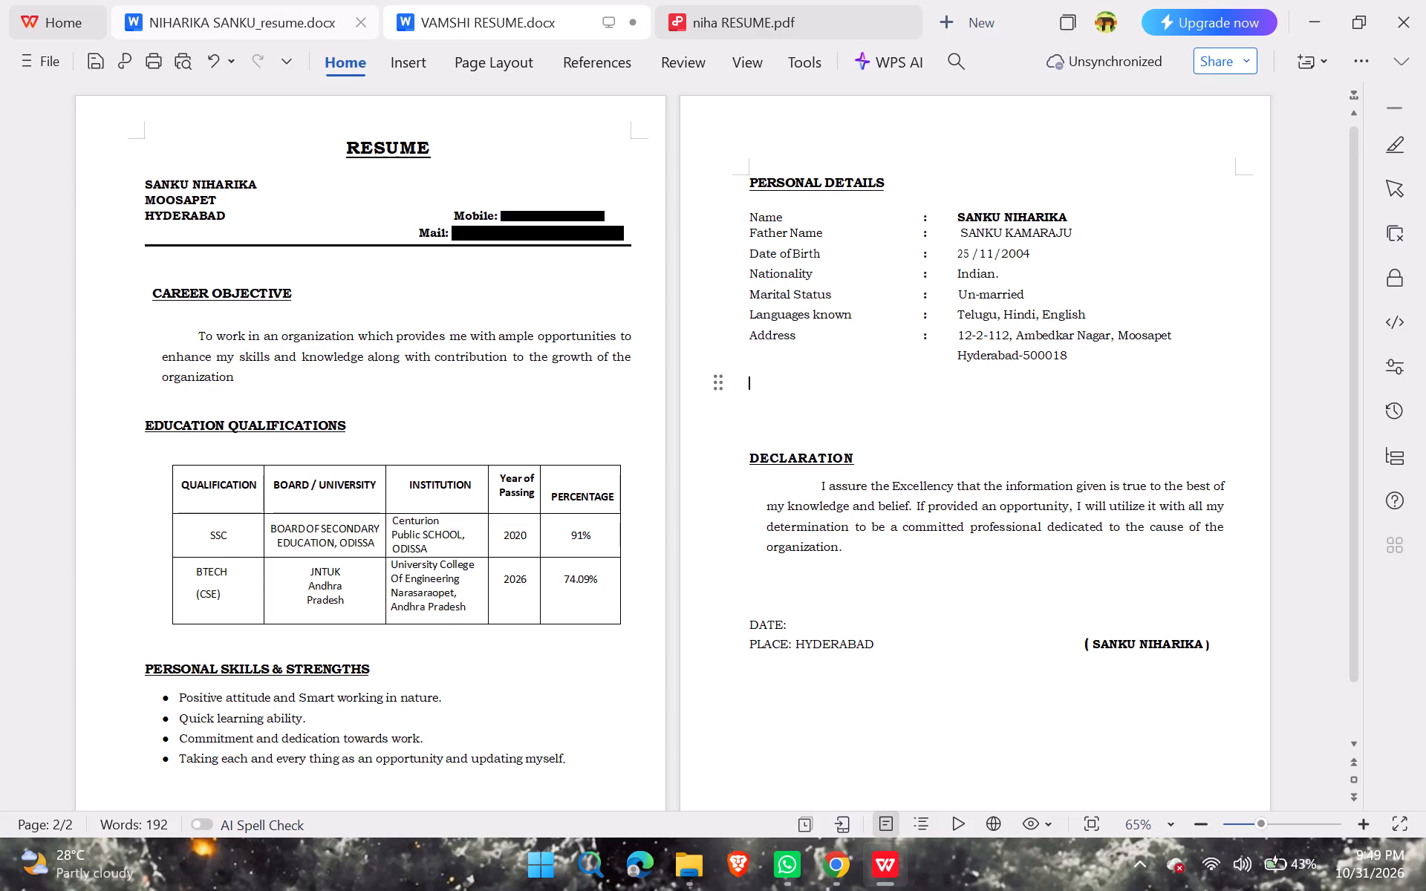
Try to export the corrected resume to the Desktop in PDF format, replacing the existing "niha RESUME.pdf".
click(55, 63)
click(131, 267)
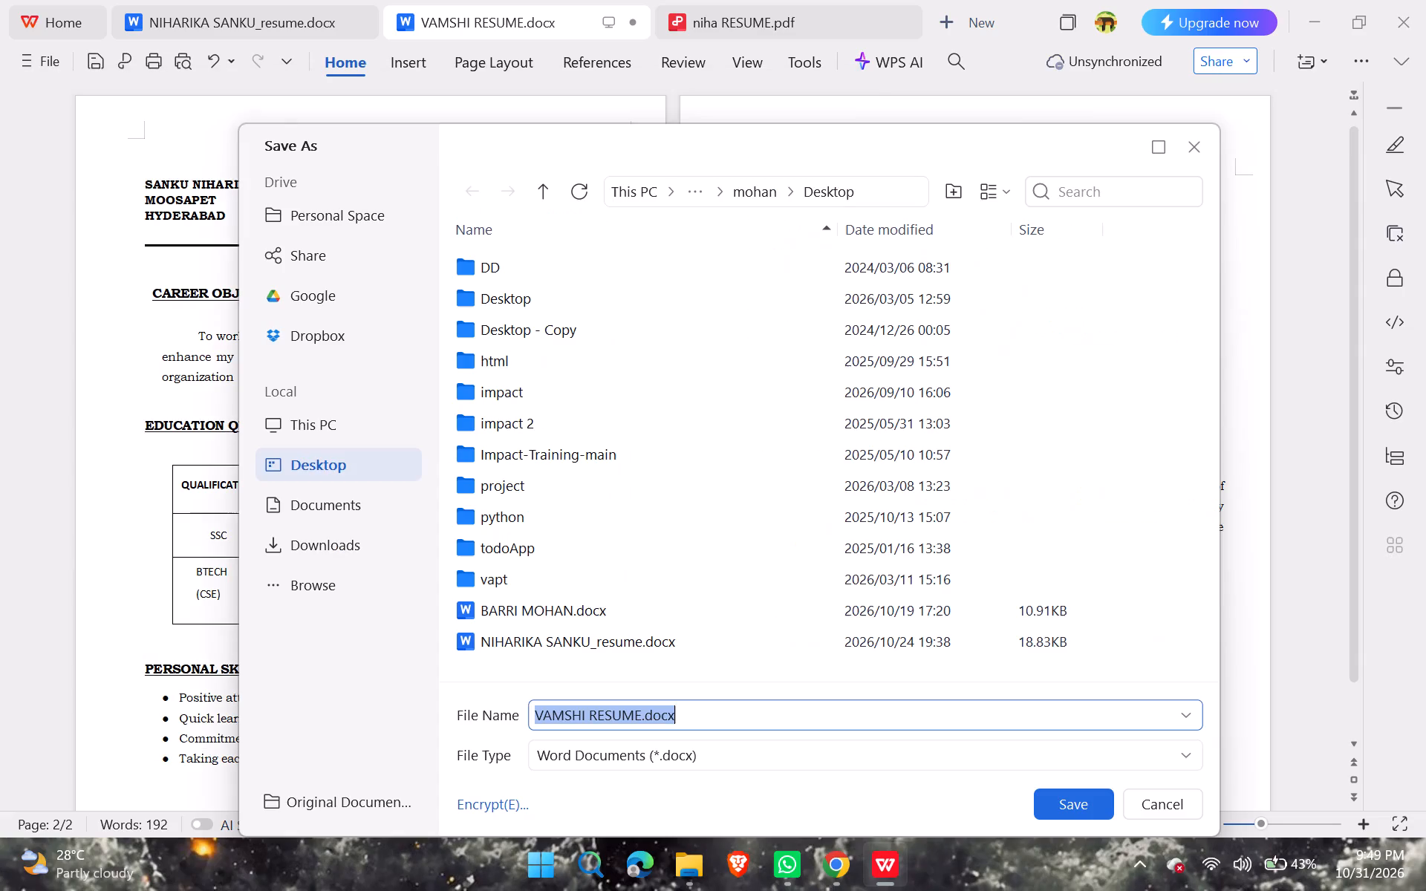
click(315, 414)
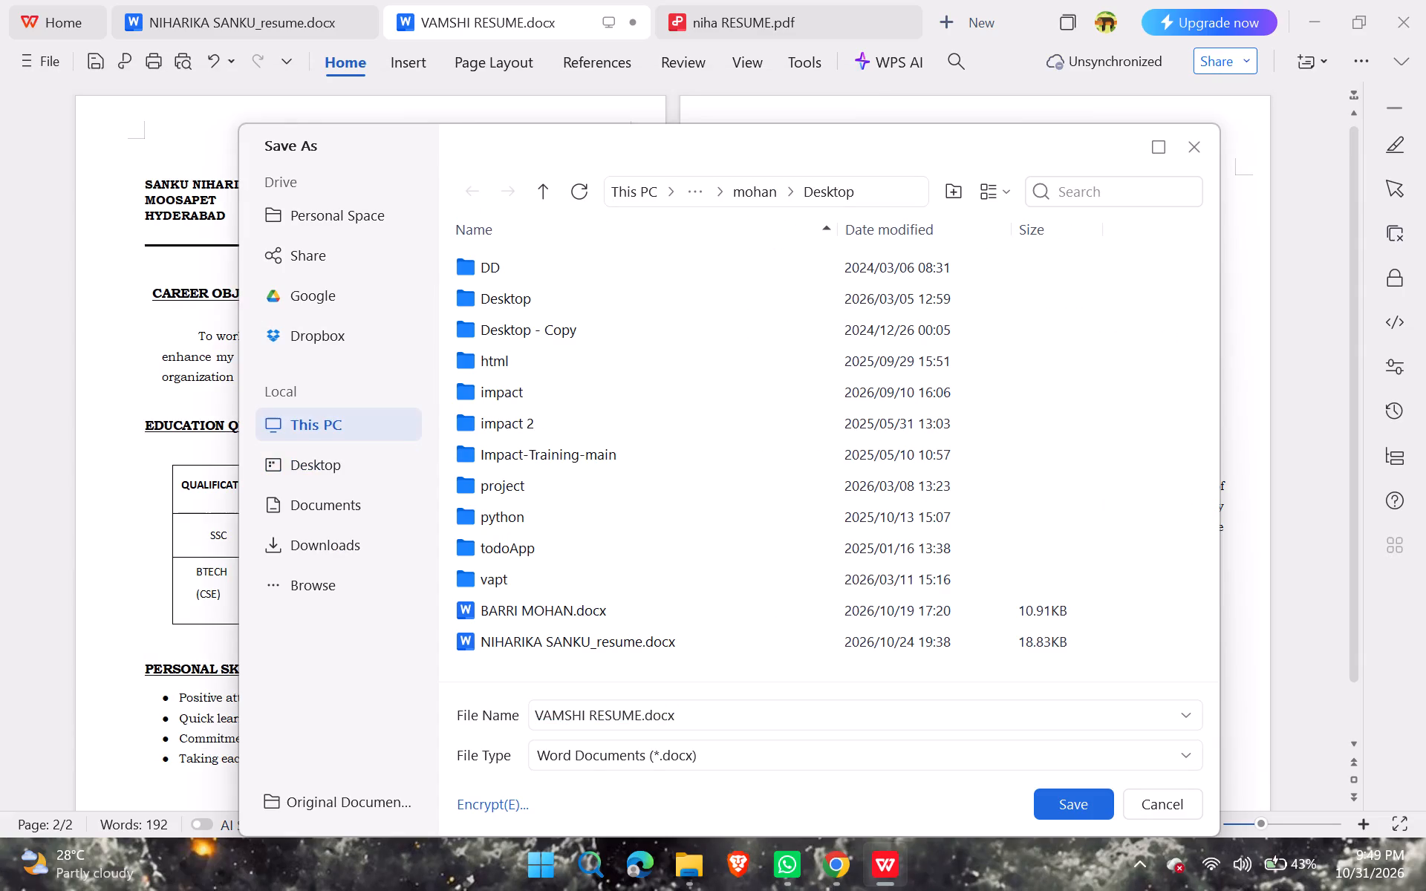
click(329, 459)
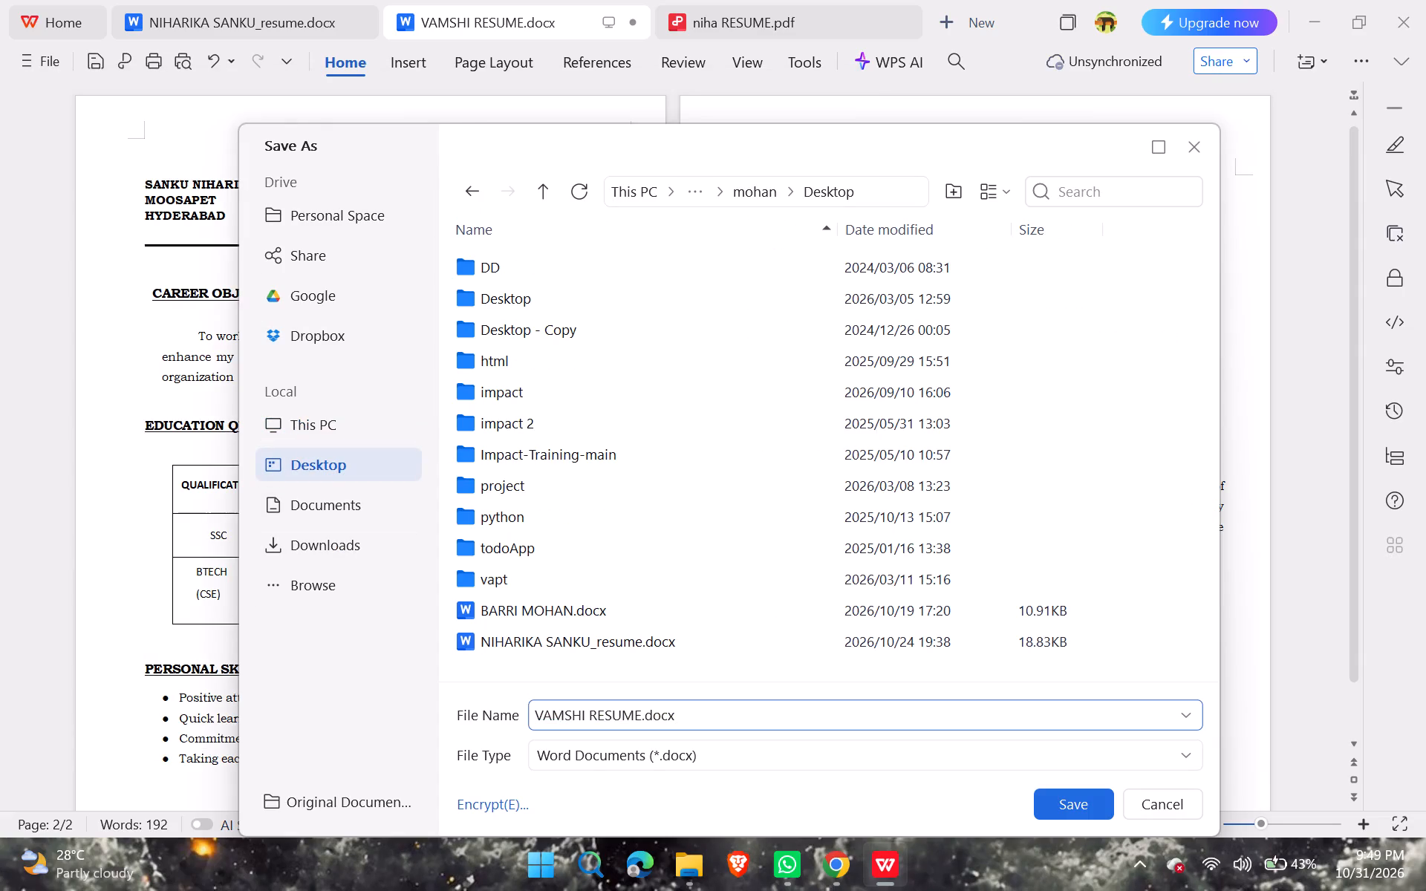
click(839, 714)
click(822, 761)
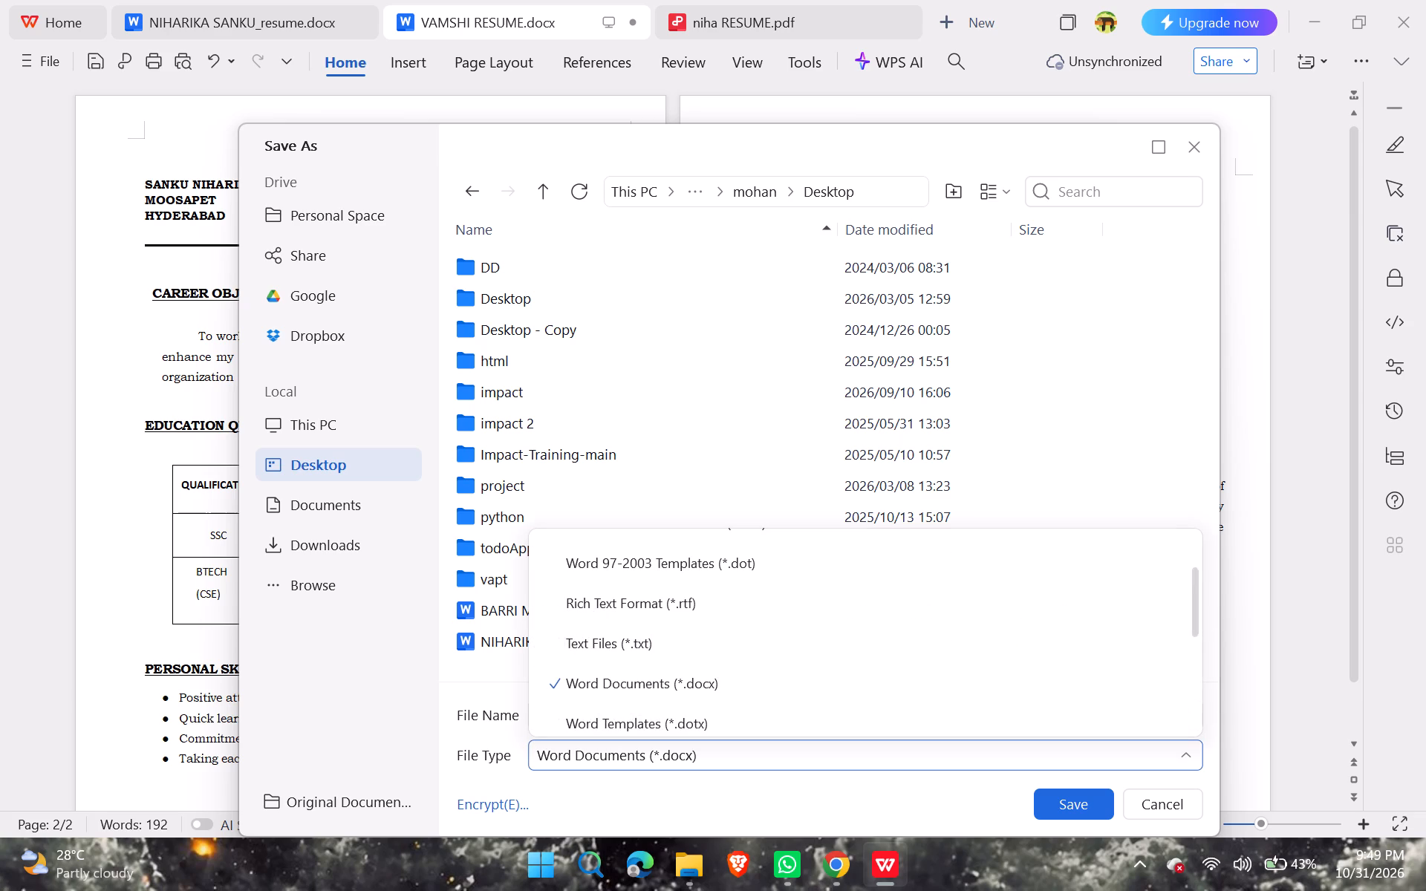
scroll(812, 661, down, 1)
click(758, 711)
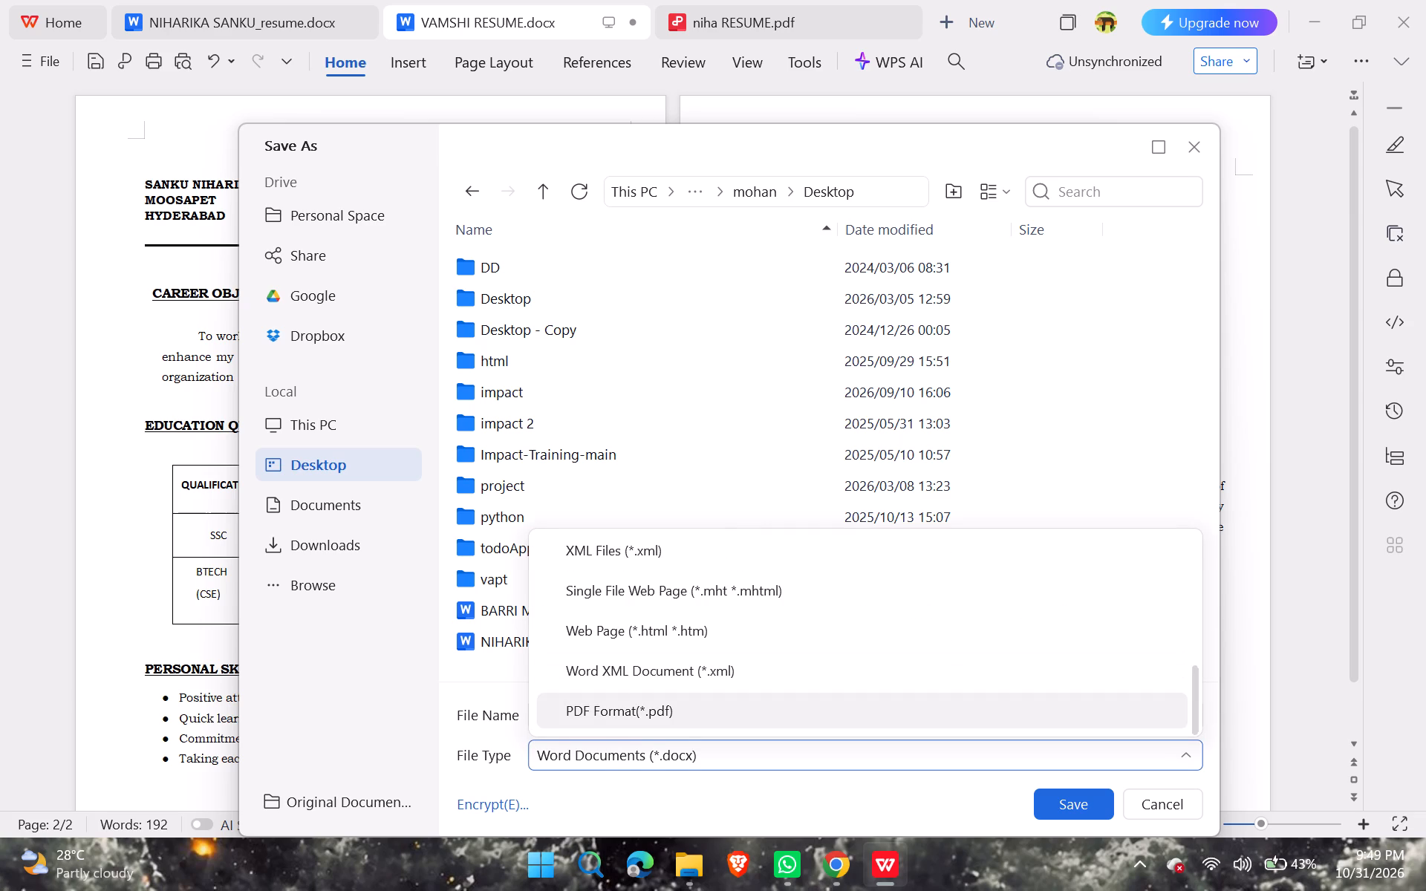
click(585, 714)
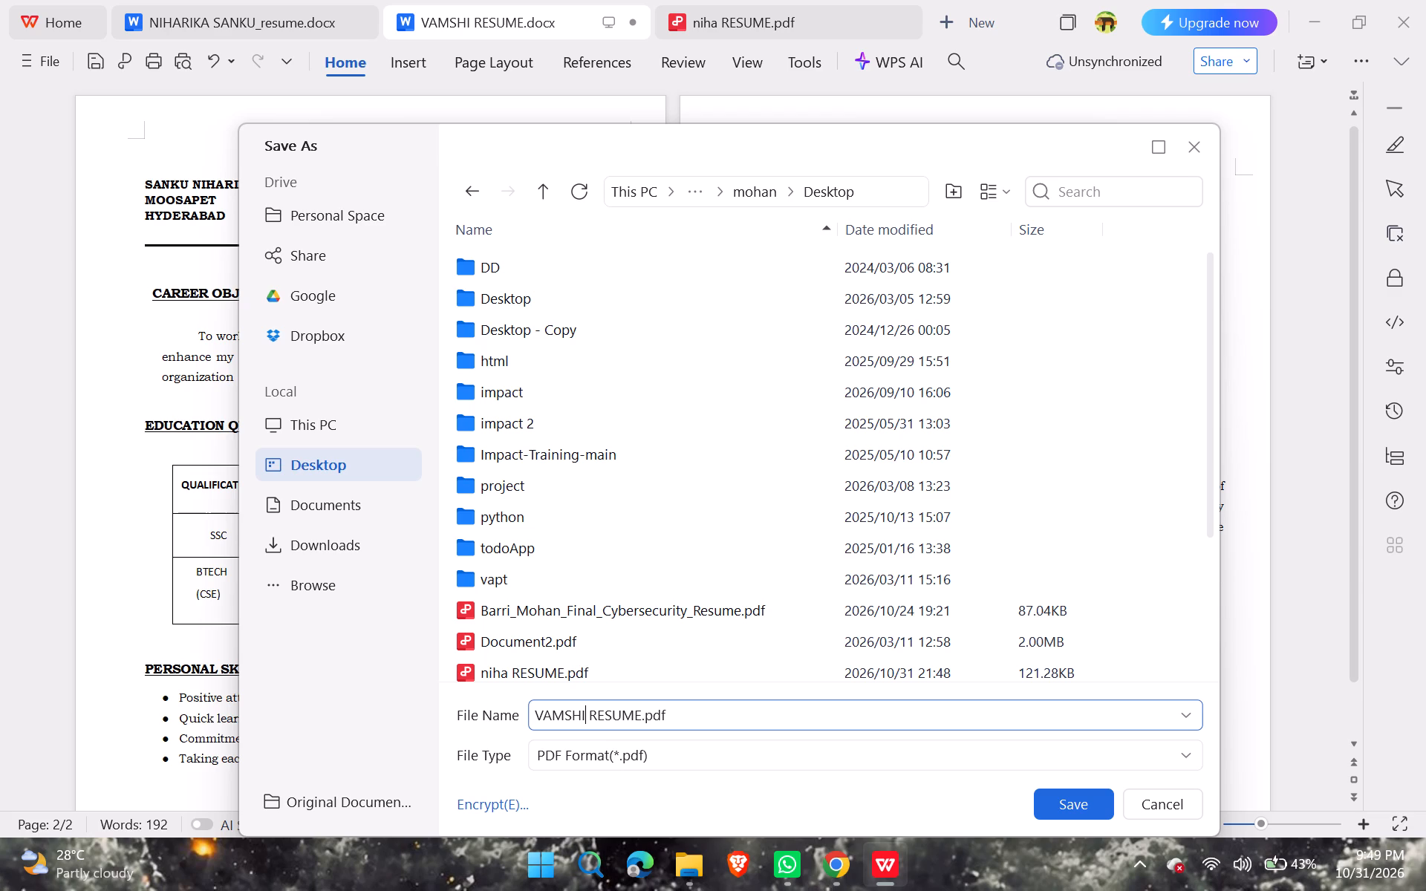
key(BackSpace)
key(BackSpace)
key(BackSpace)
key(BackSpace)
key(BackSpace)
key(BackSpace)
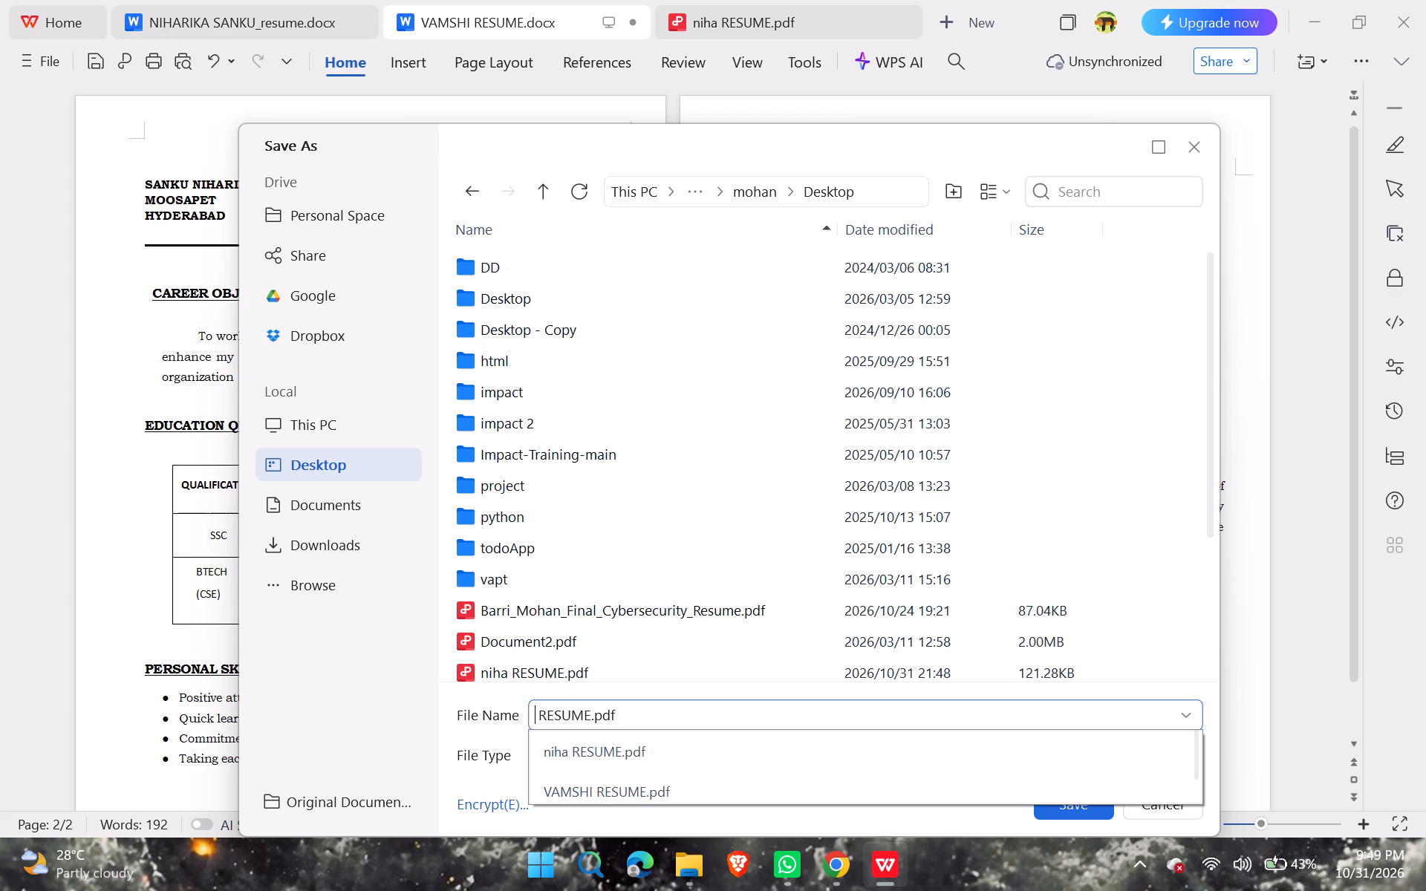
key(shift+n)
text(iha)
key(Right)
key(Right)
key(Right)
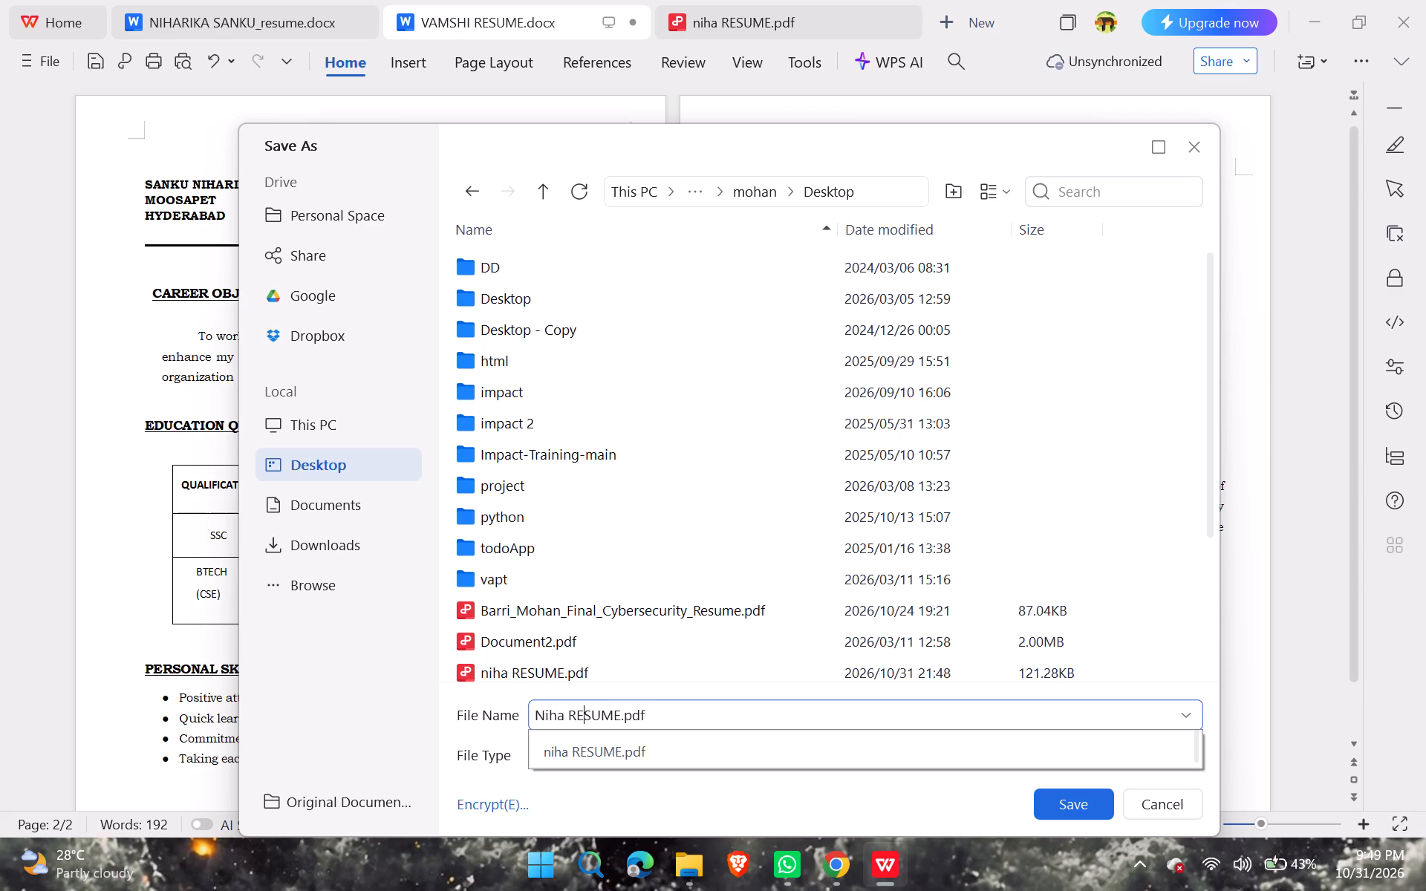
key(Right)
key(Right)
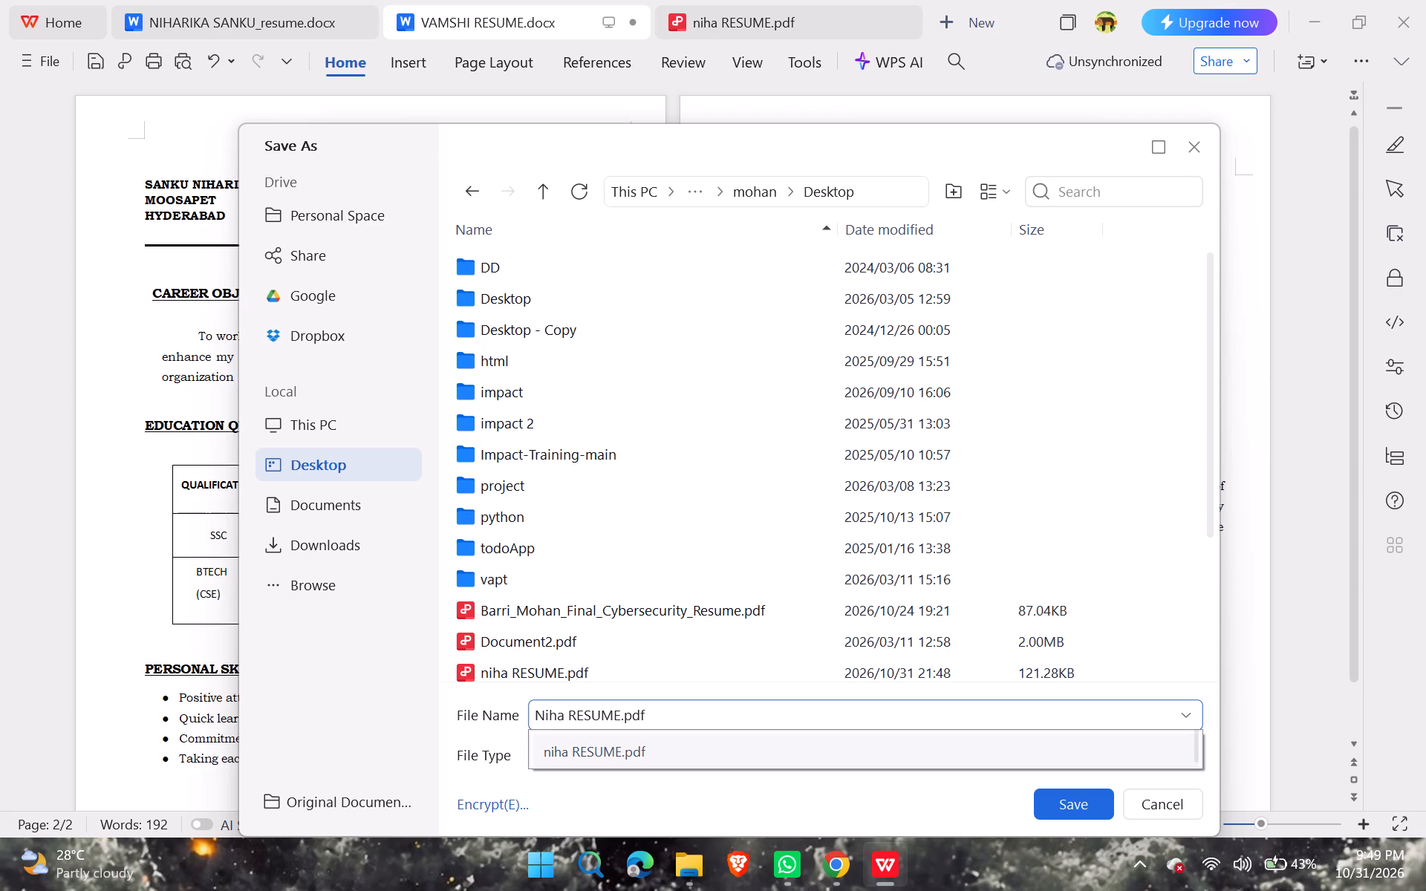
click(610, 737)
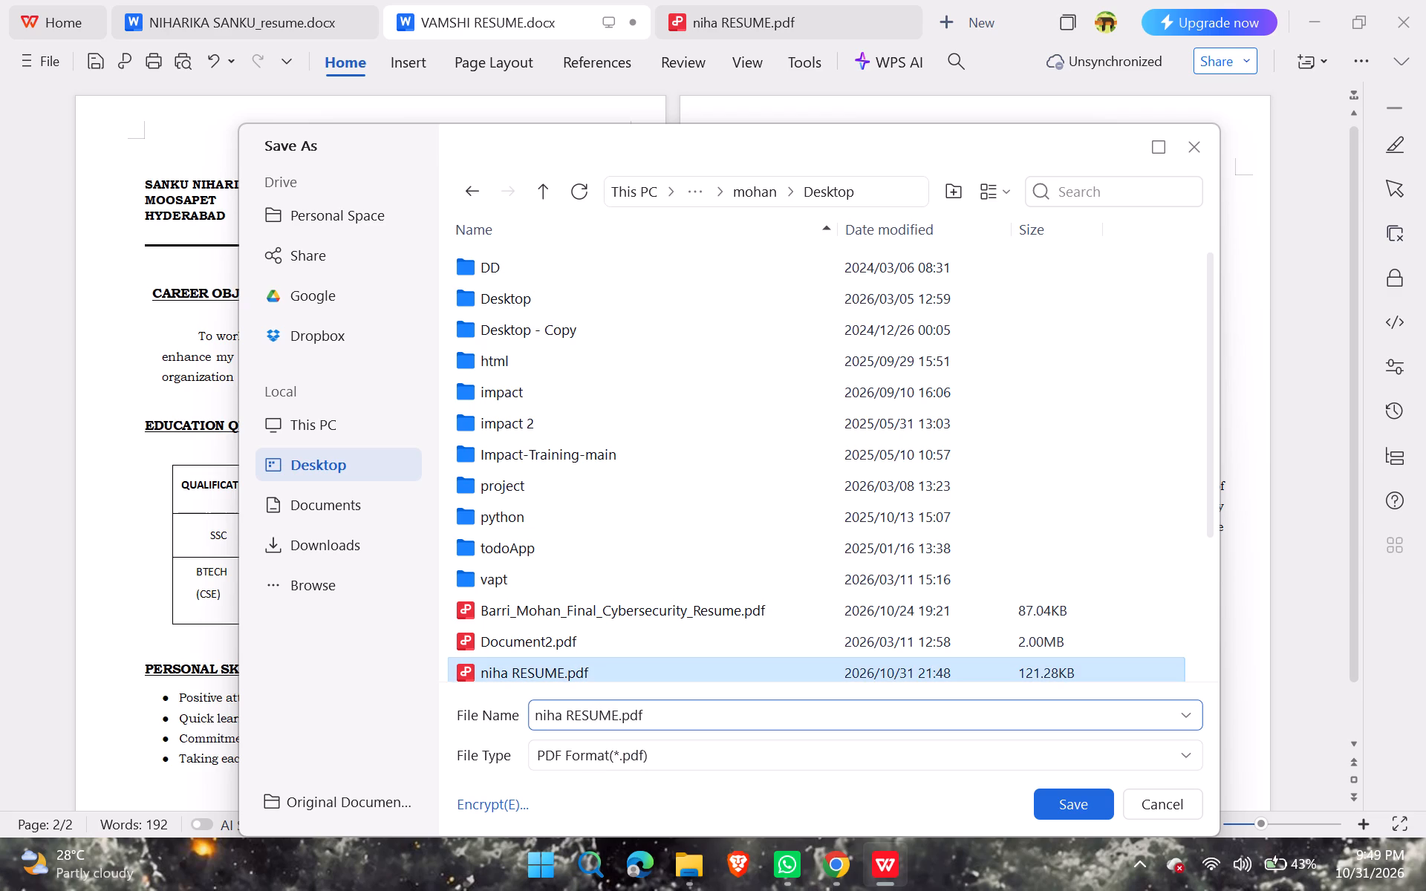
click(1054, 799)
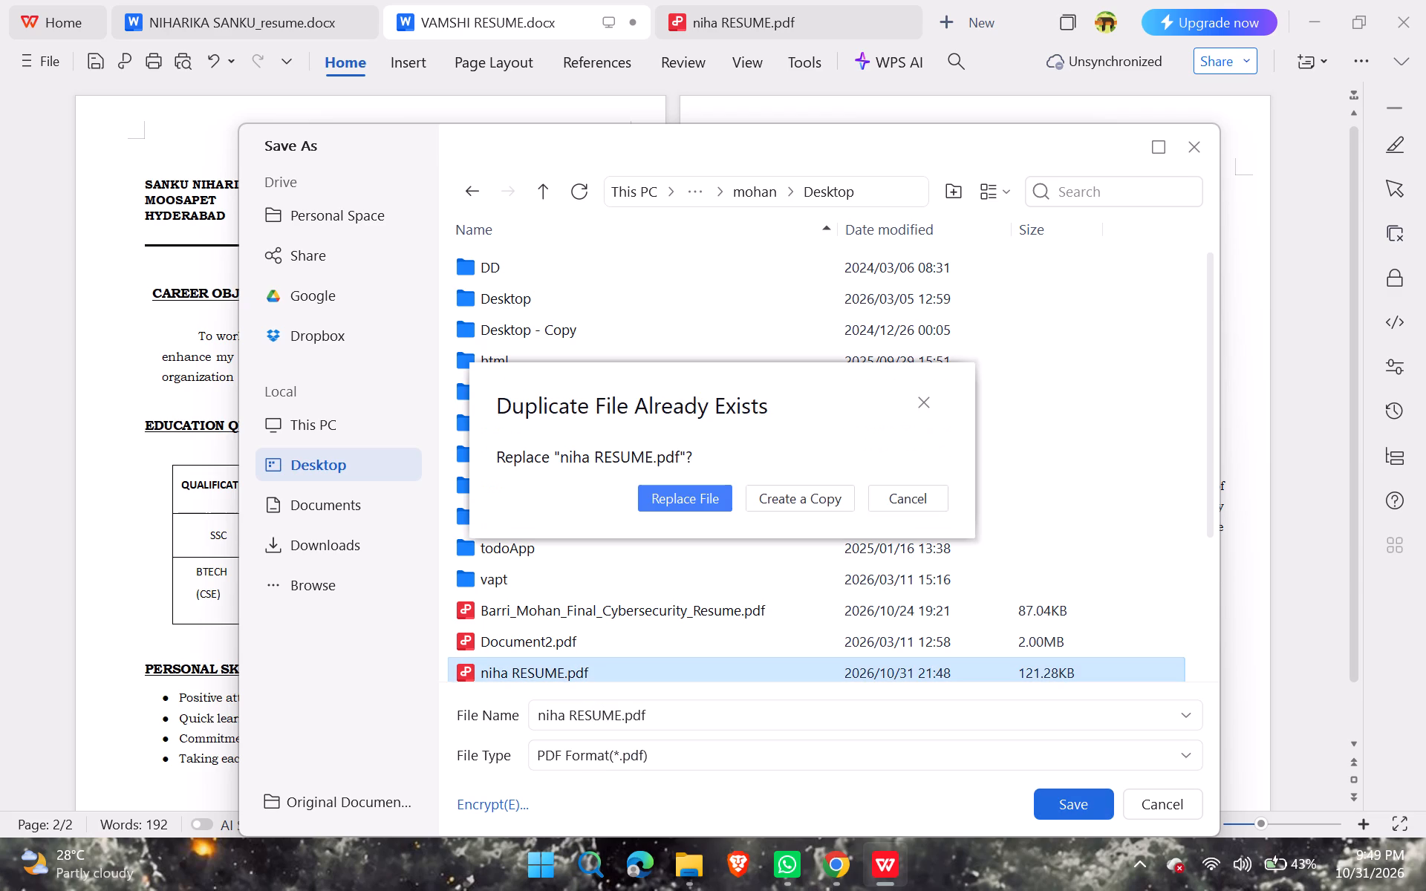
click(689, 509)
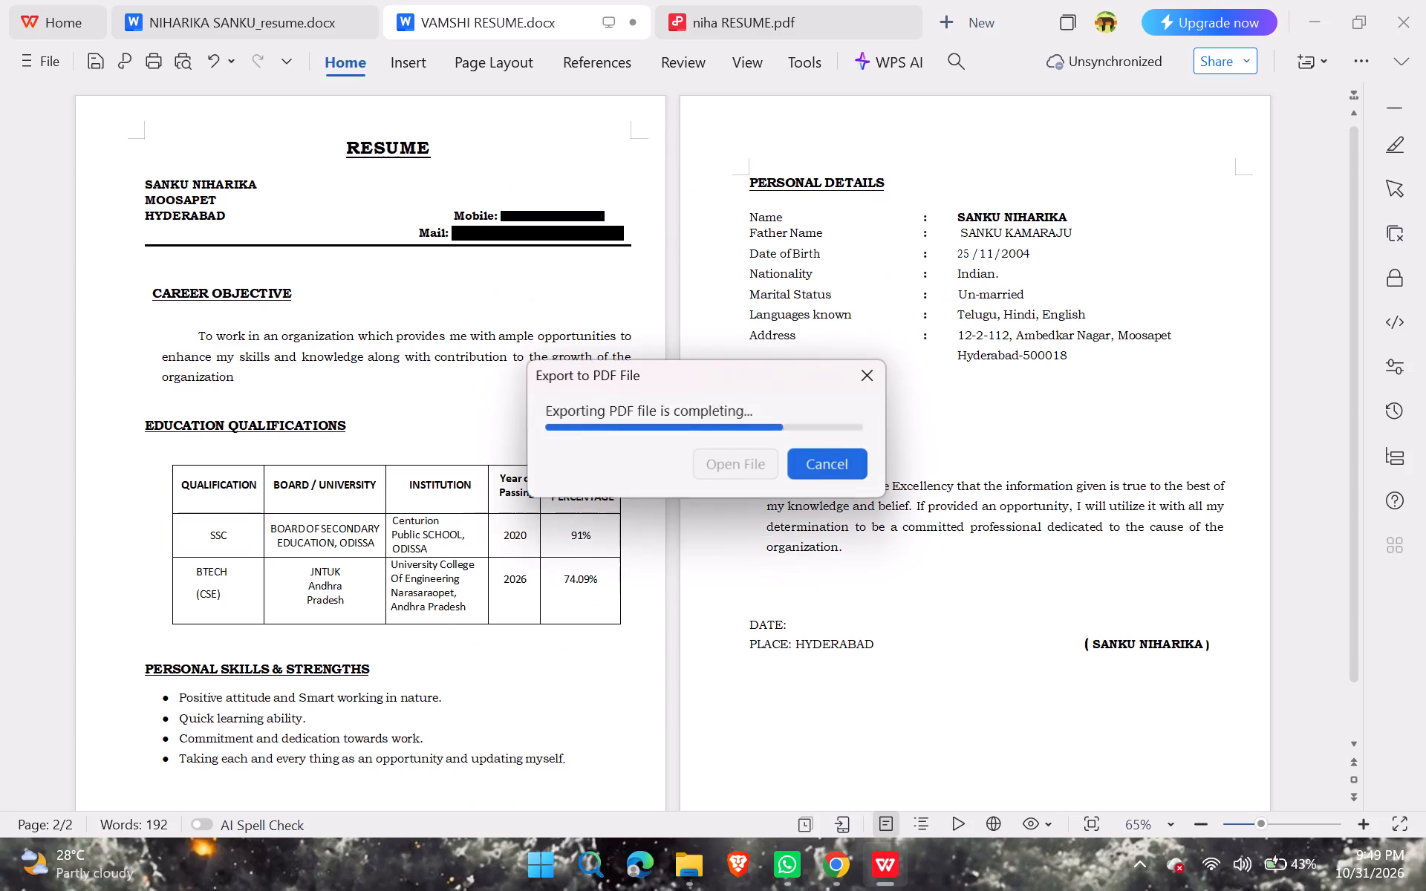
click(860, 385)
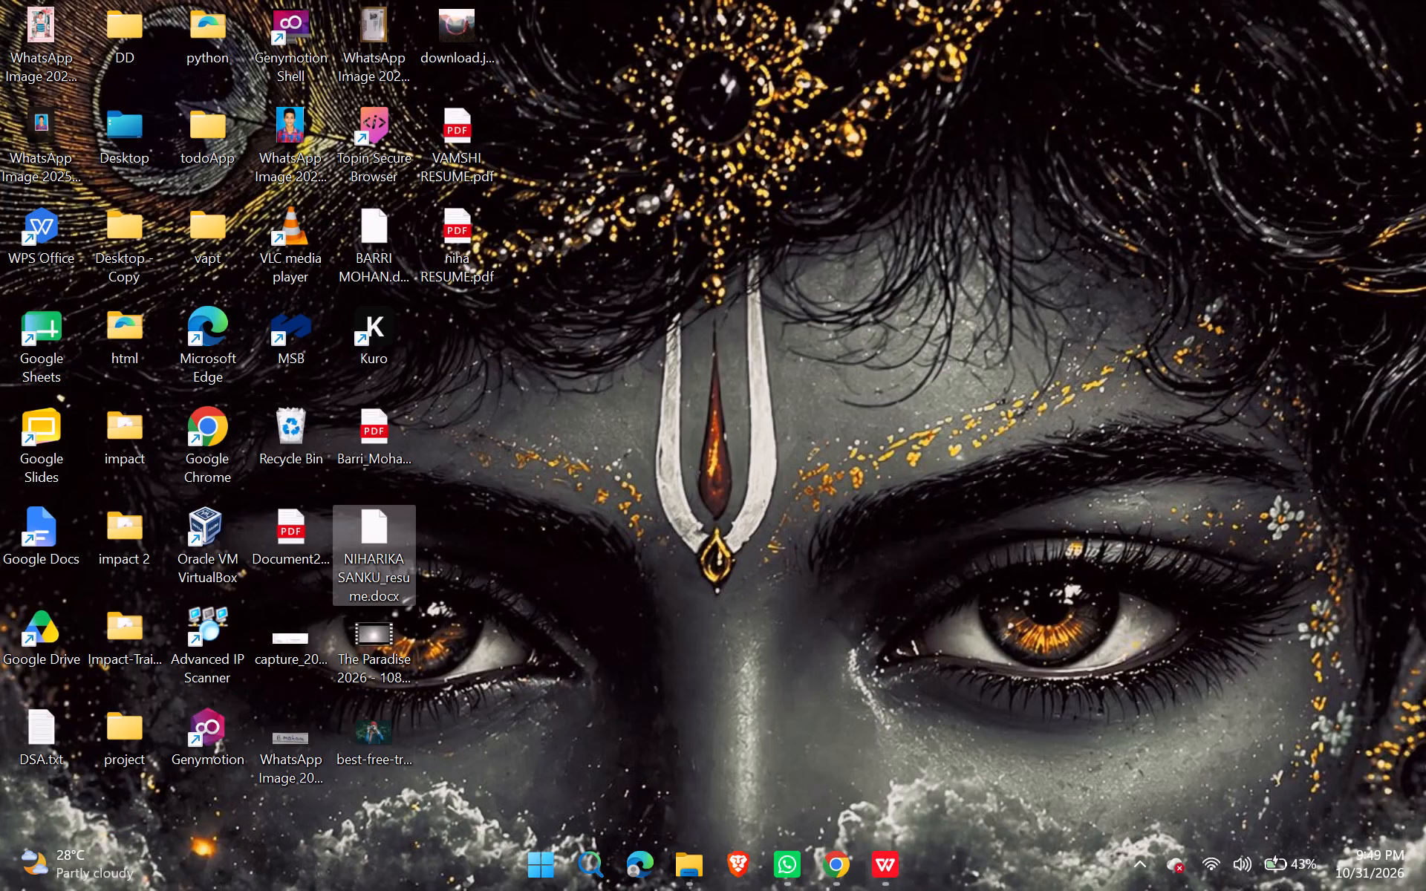
double_click(483, 237)
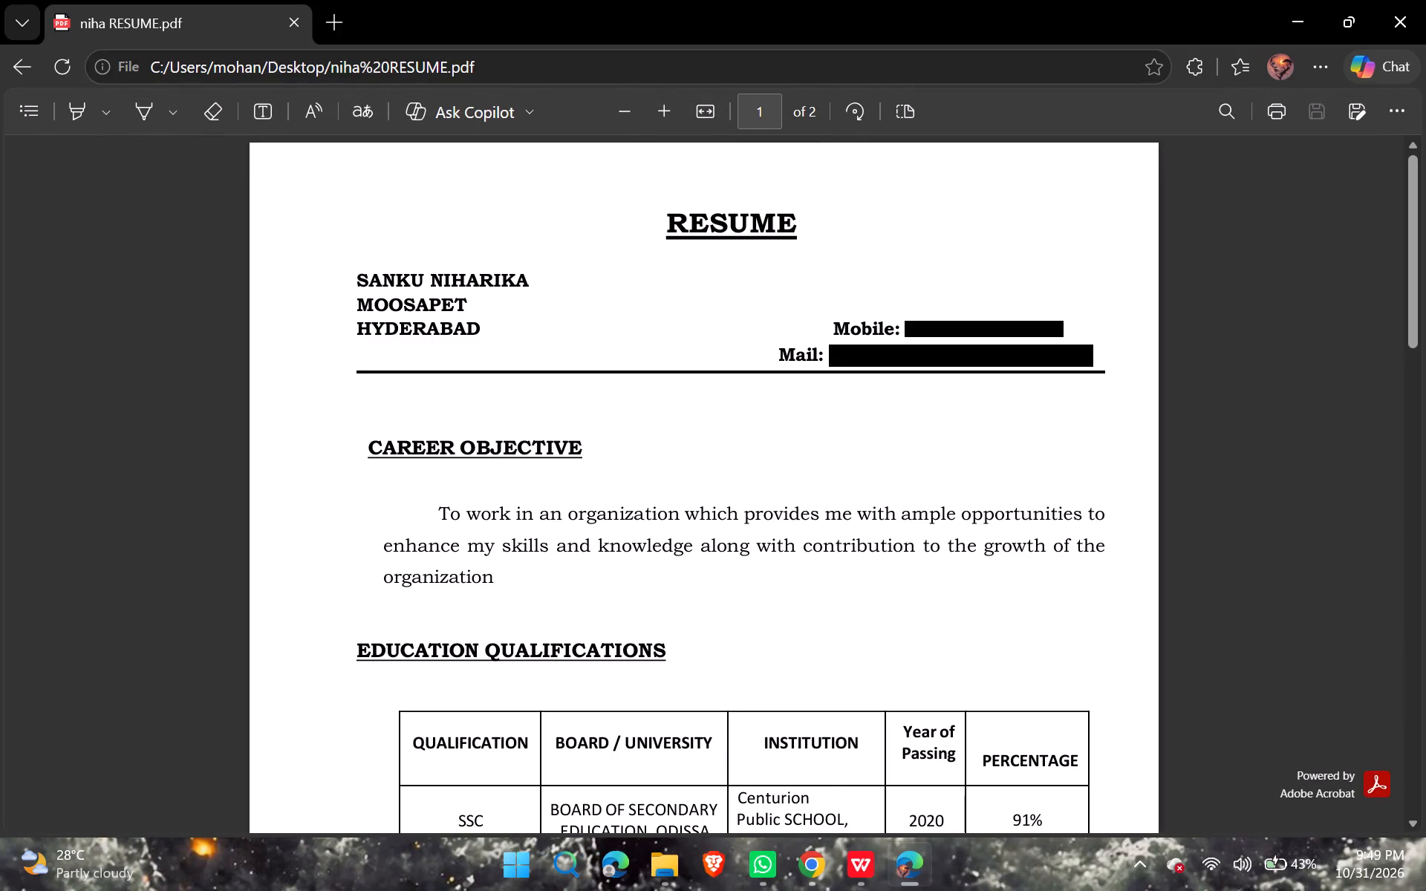
scroll(700, 508, down, 2)
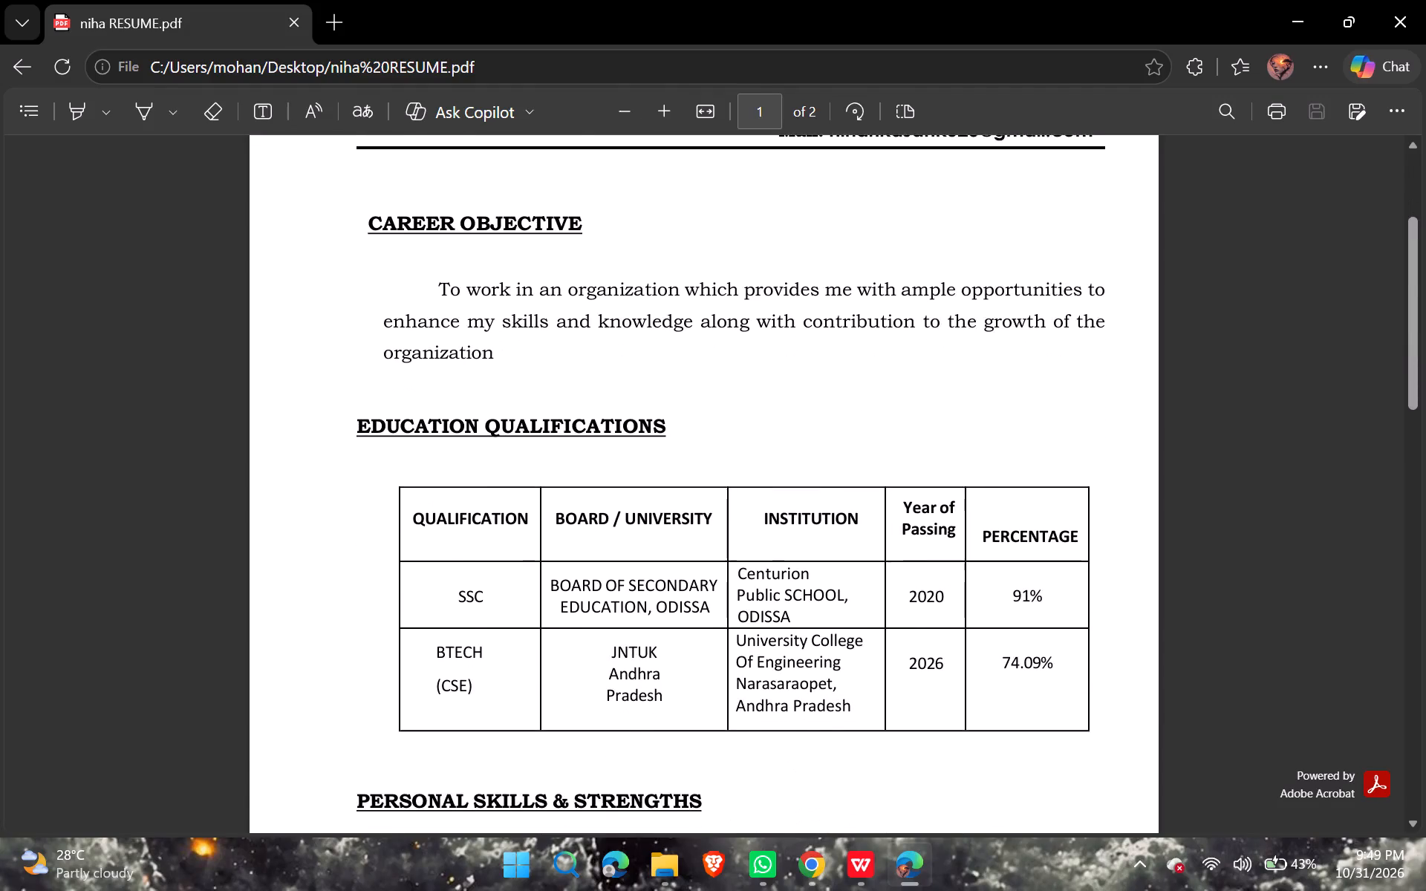
scroll(700, 508, down, 2)
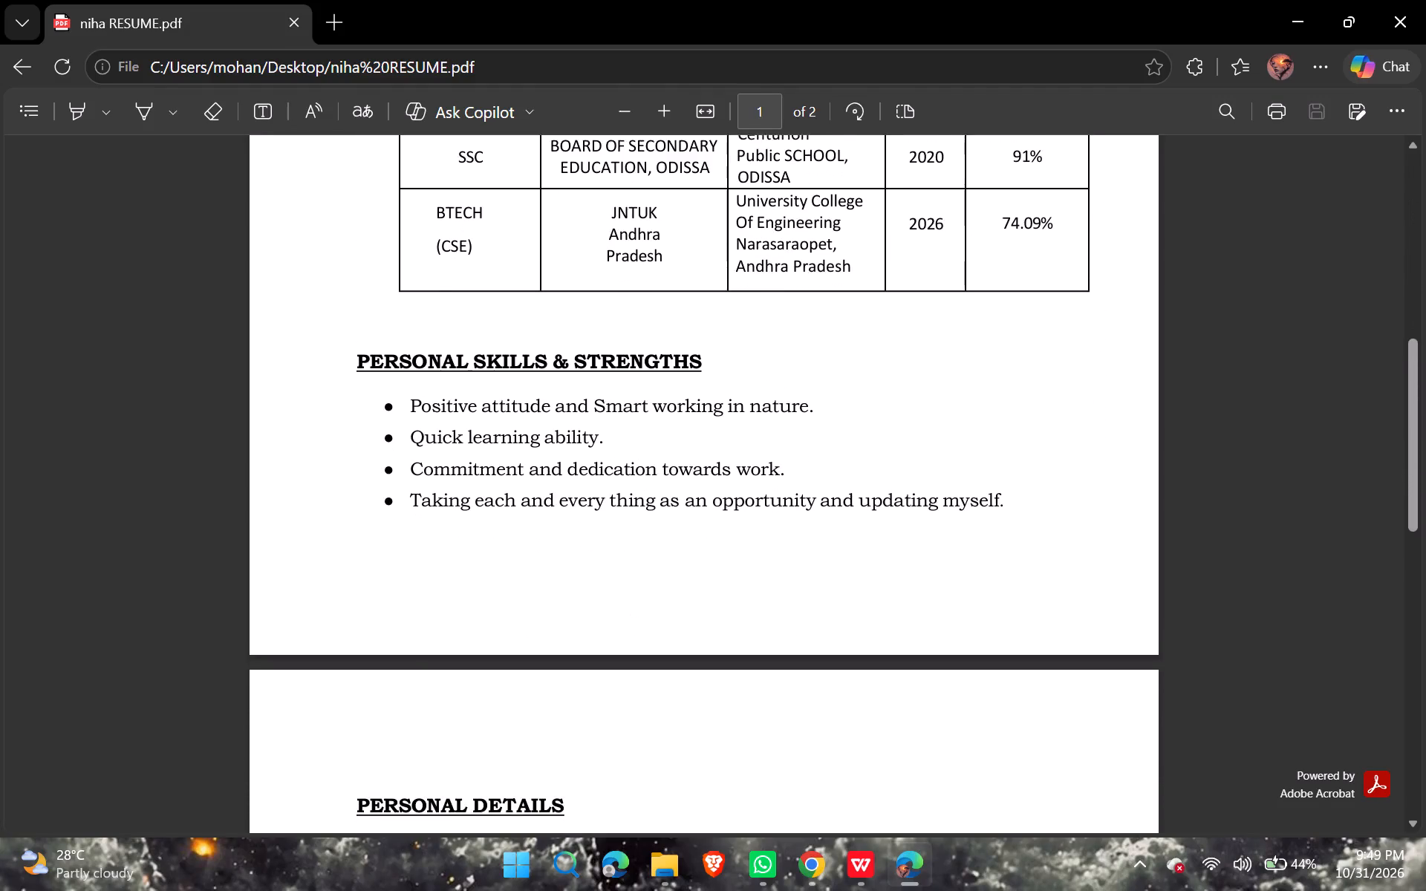
scroll(700, 508, down, 3)
scroll(700, 508, up, 2)
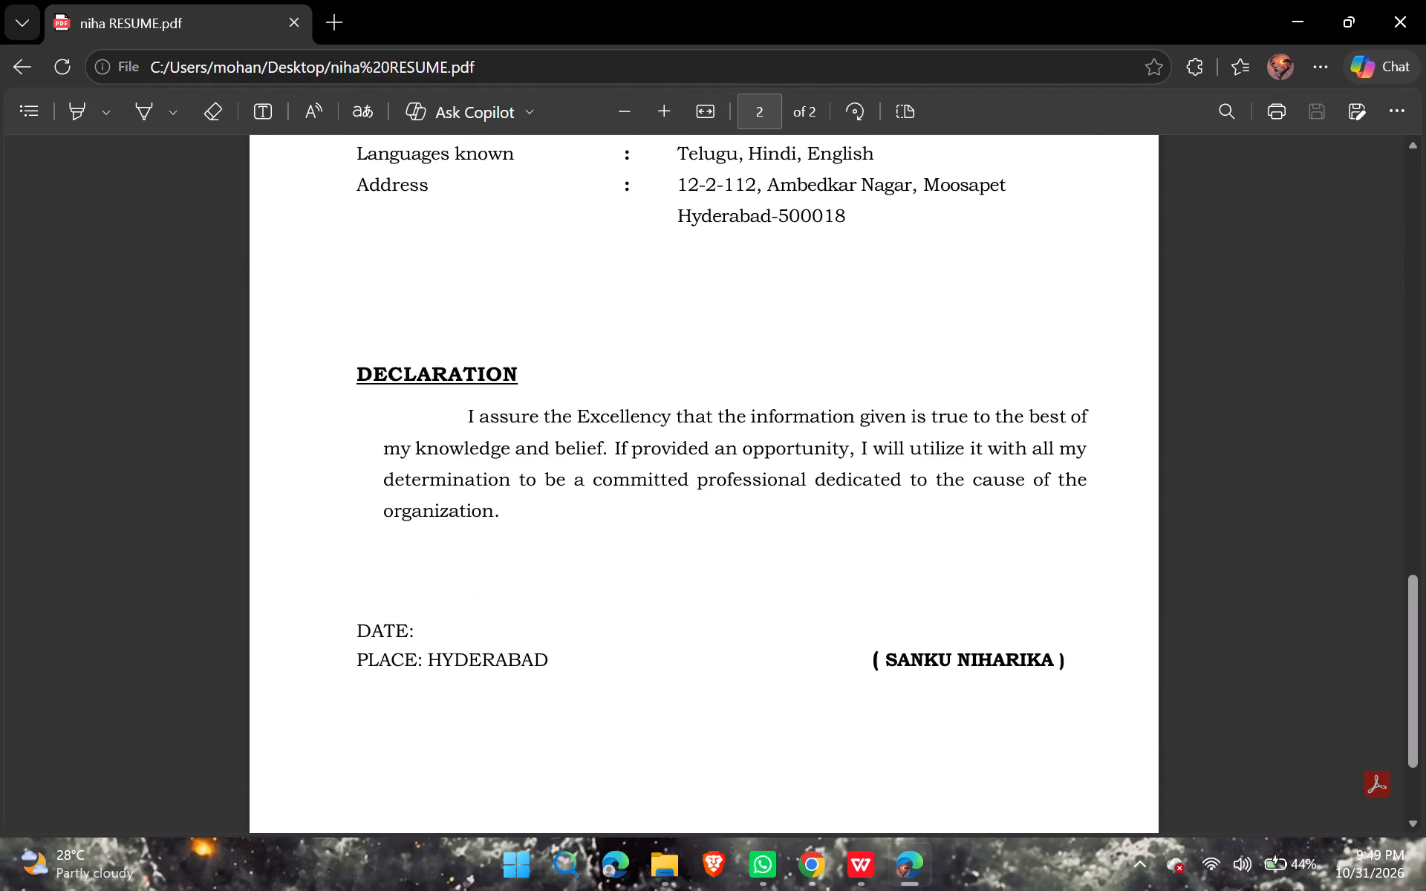
scroll(700, 508, down, 2)
scroll(700, 508, up, 4)
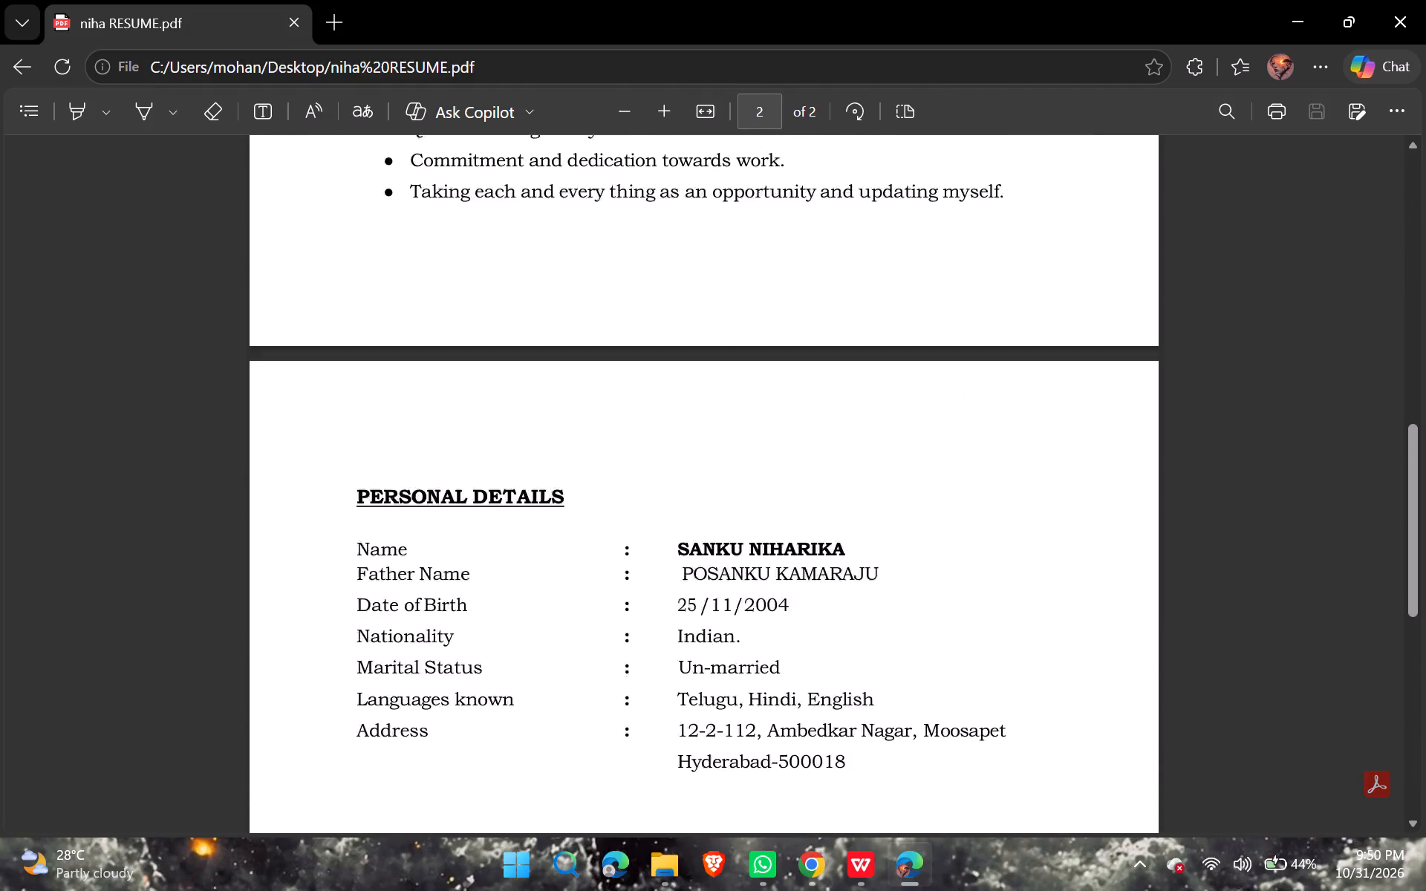